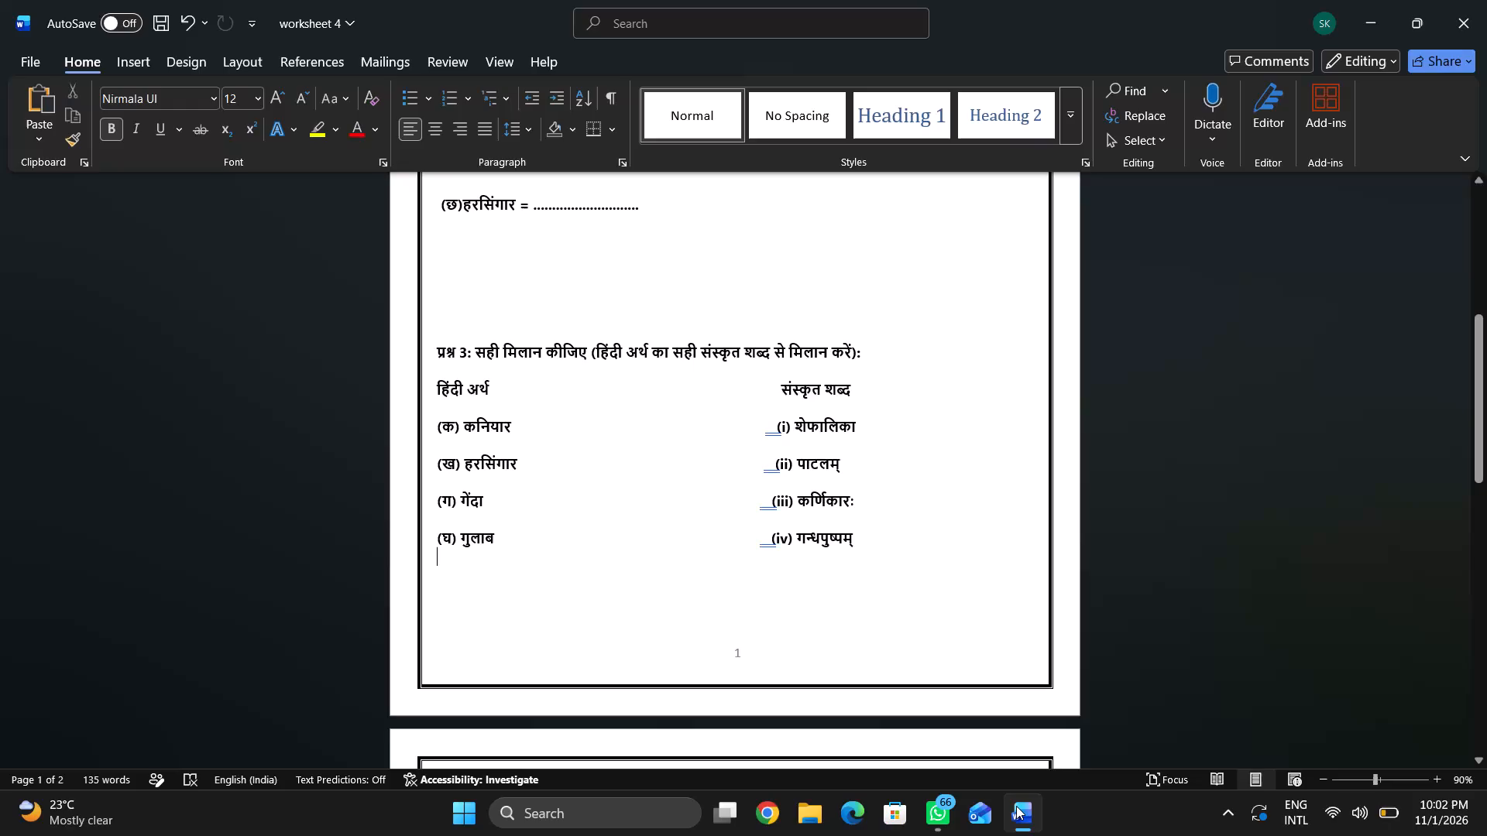
Renumber the matching question heading (सही मिलान कीजिए) as प्रश्न 2.
scroll(1016, 806, up, 1)
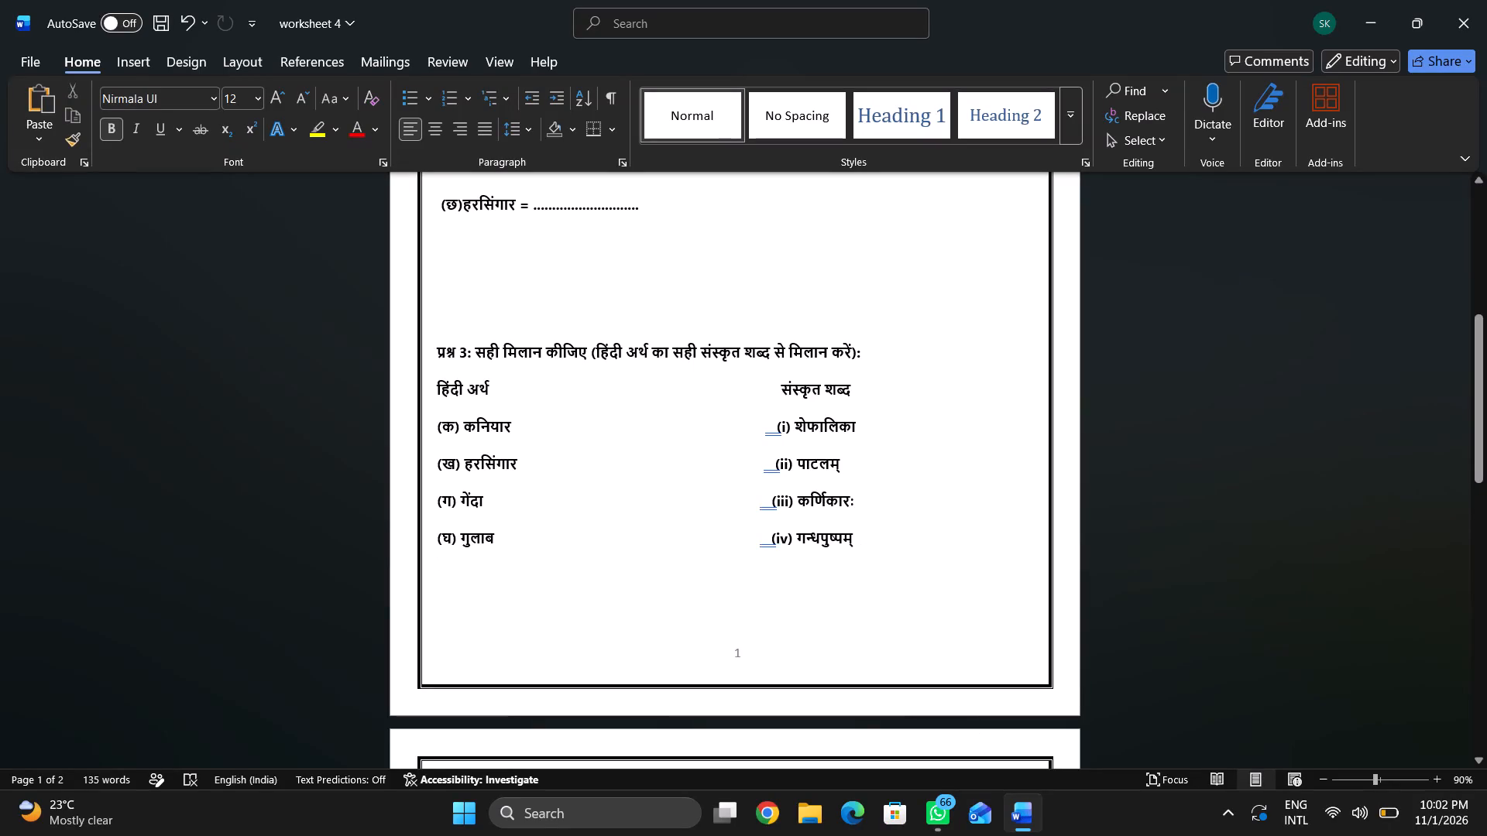
click(464, 351)
key(BackSpace)
key(2)
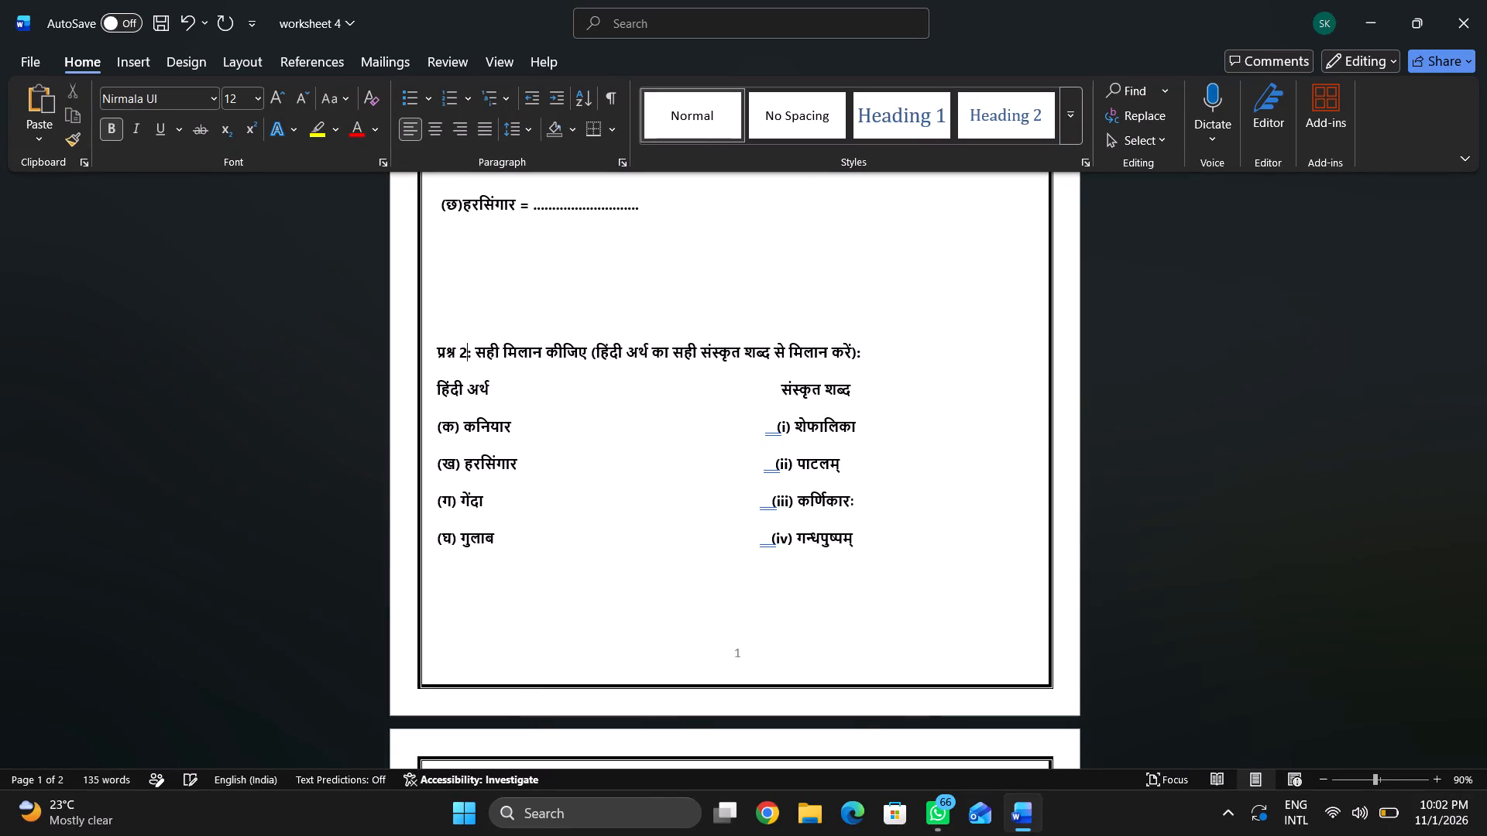
Remove the blank lines between the (छ) हरसिंगार item and the प्रश्न 2 heading.
scroll(464, 351, up, 1)
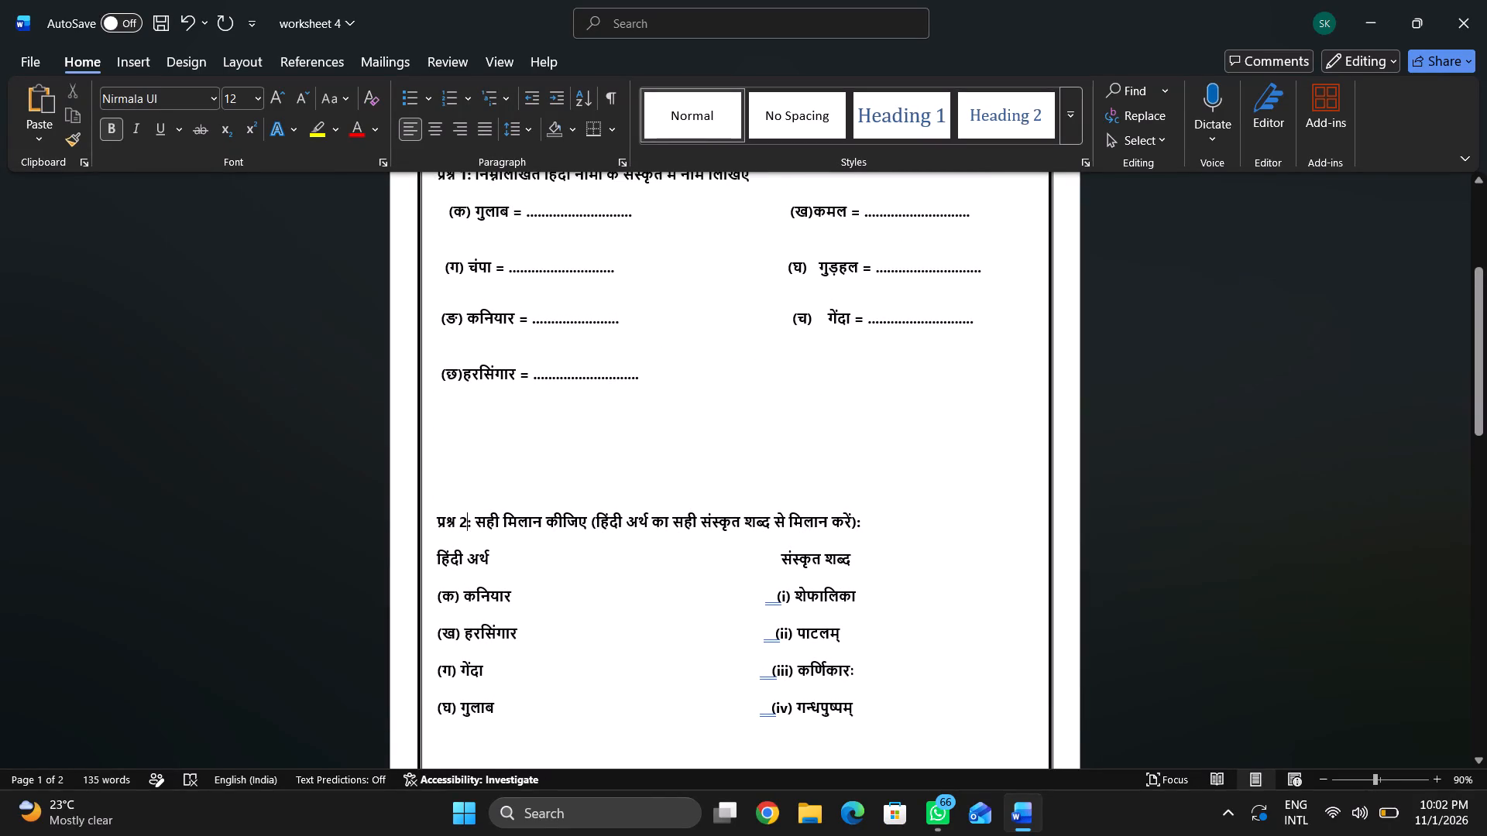
click(434, 519)
key(BackSpace)
key(BackSpace)
key(BackSpace)
key(BackSpace)
key(BackSpace)
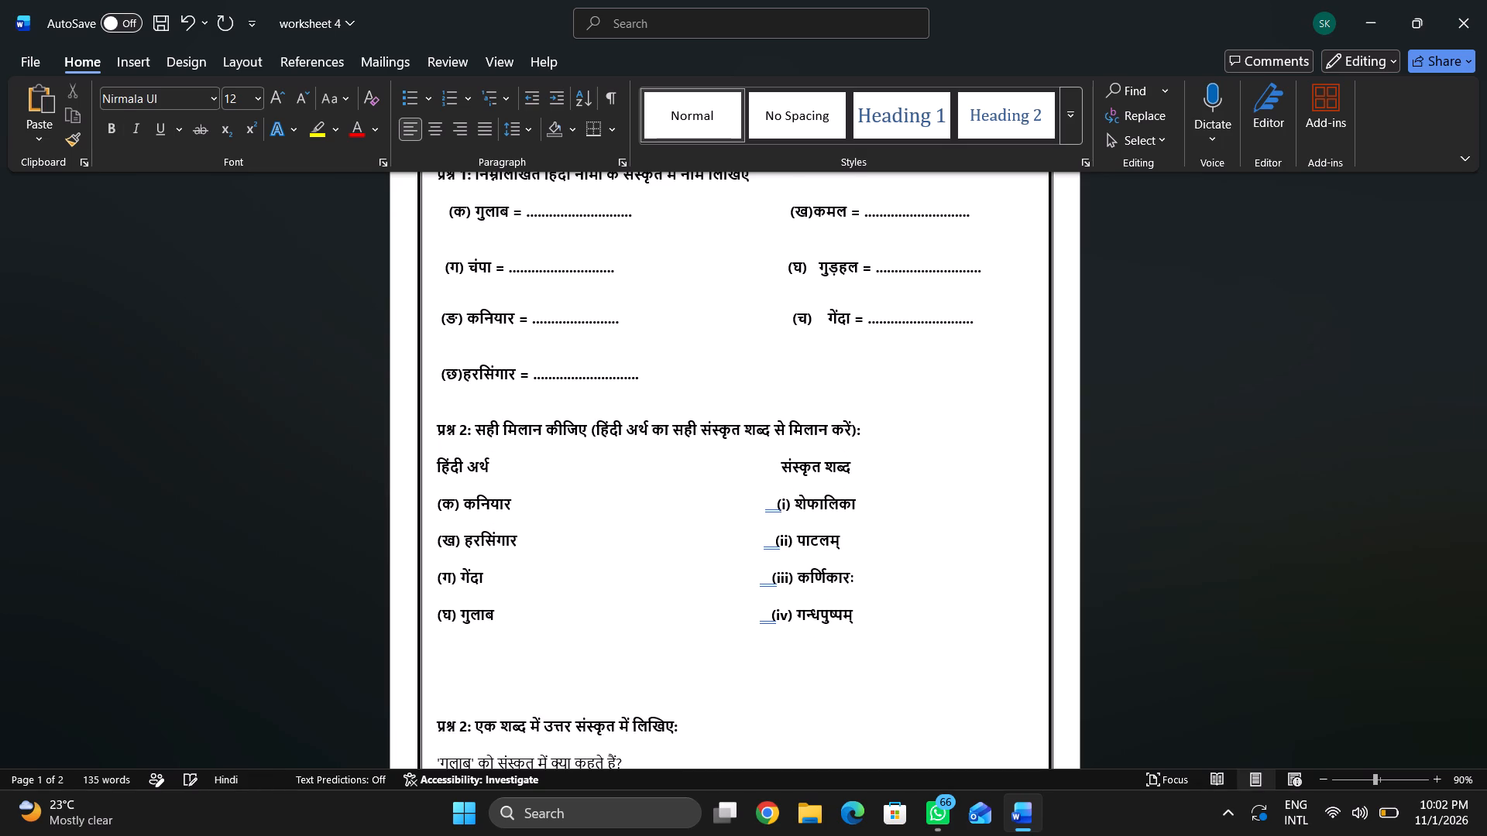
Renumber the one-word answer question heading (एक शब्द में उत्तर) as प्रश्न 3.
scroll(434, 519, up, 1)
scroll(434, 519, down, 1)
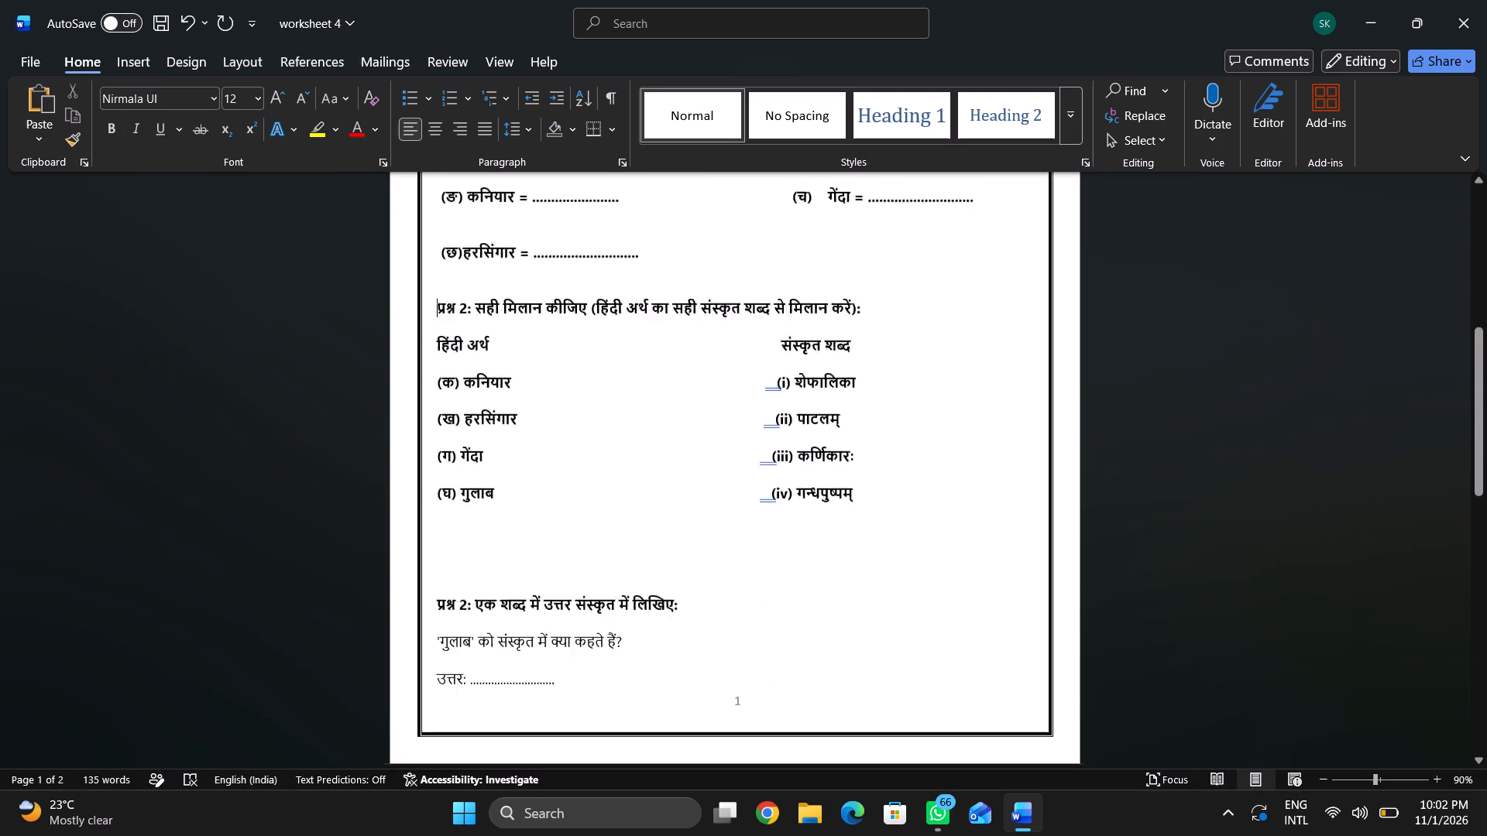
scroll(434, 519, down, 1)
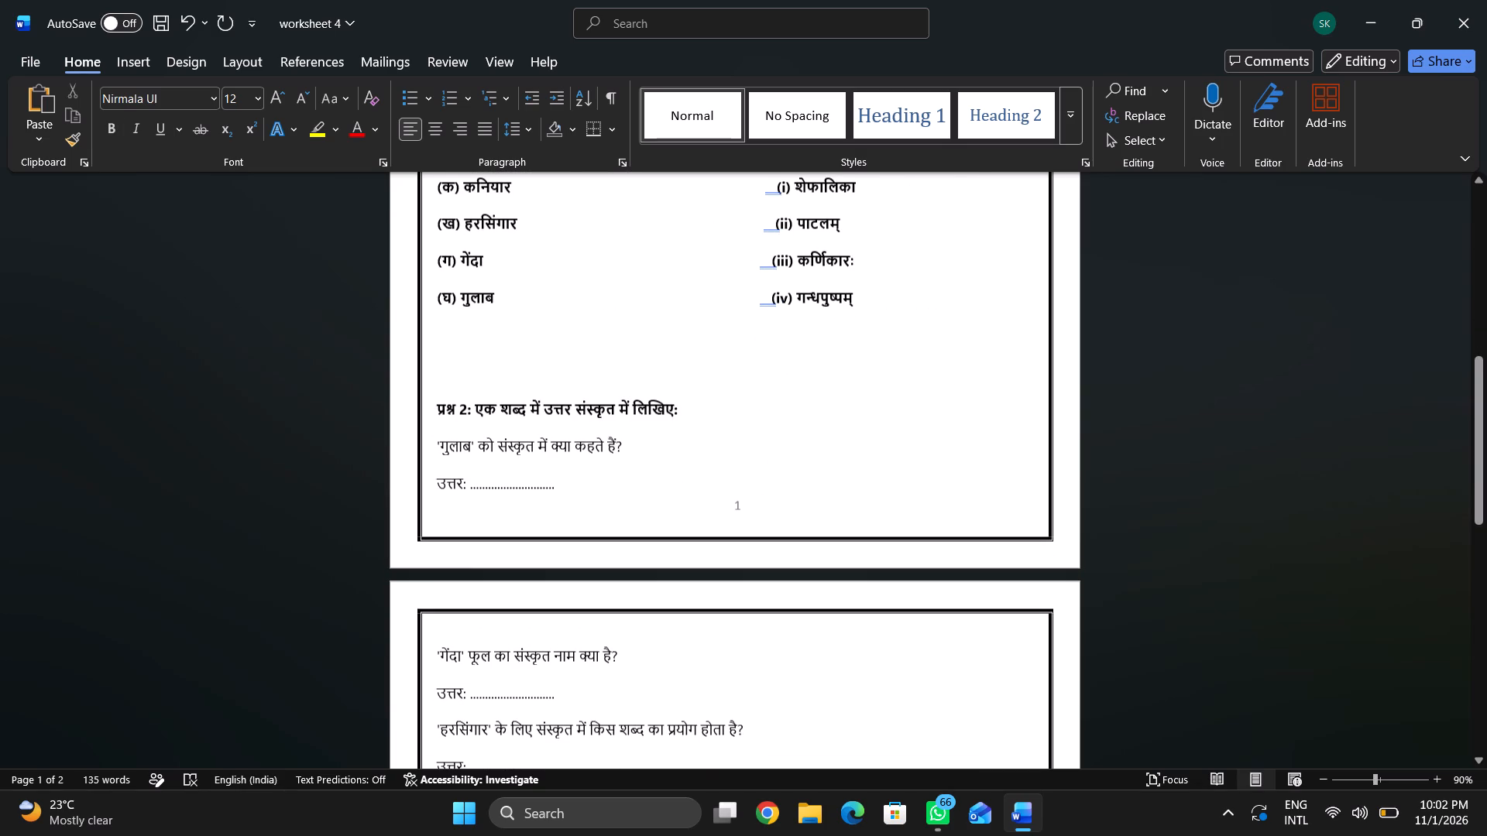
click(469, 406)
key(BackSpace)
key(3)
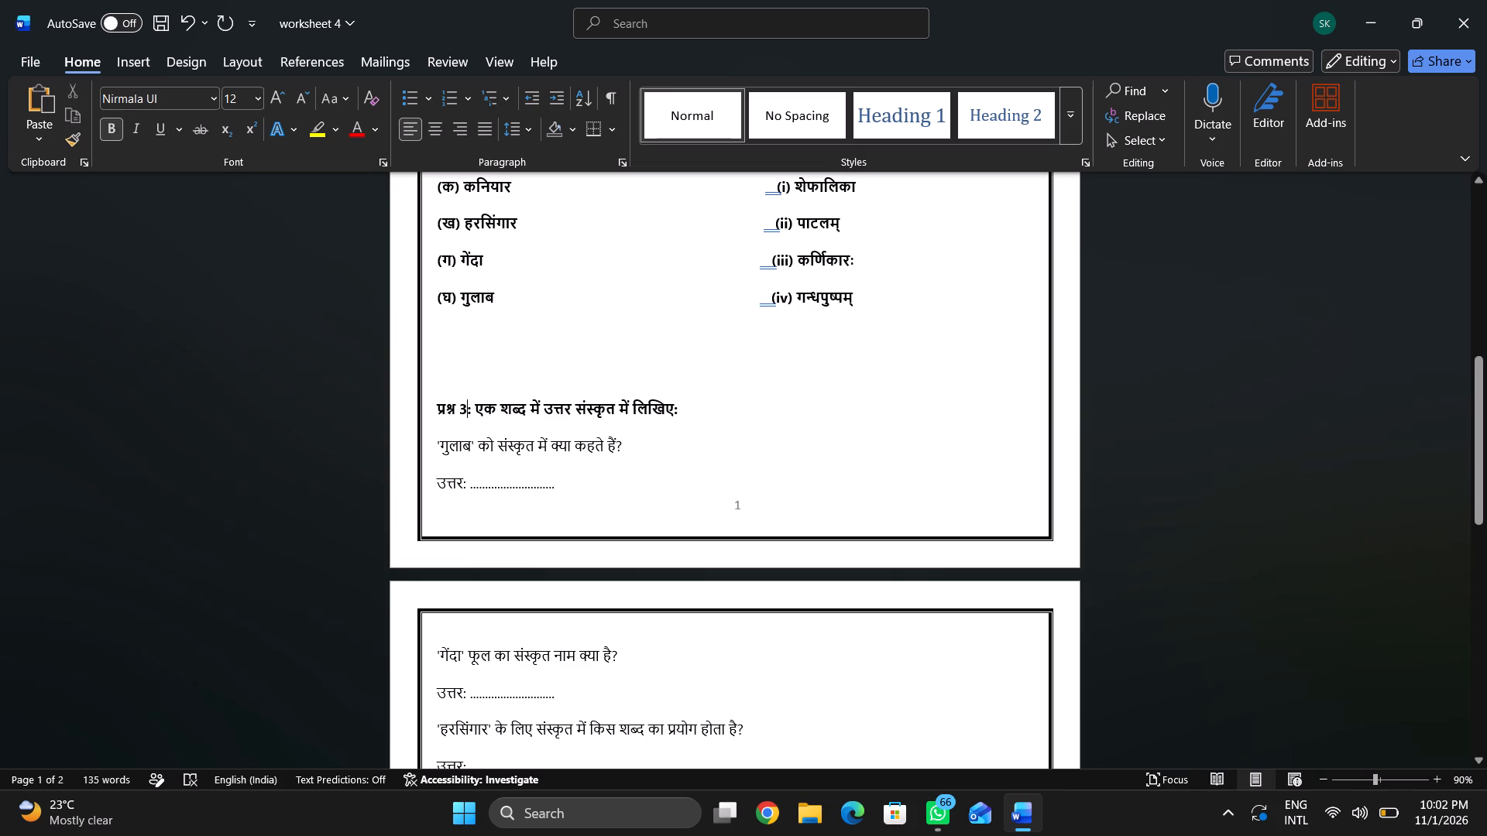
Remove the blank lines between the (घ) गुलाब matching row and the प्रश्न 3 heading.
click(434, 409)
key(BackSpace)
key(BackSpace)
key(BackSpace)
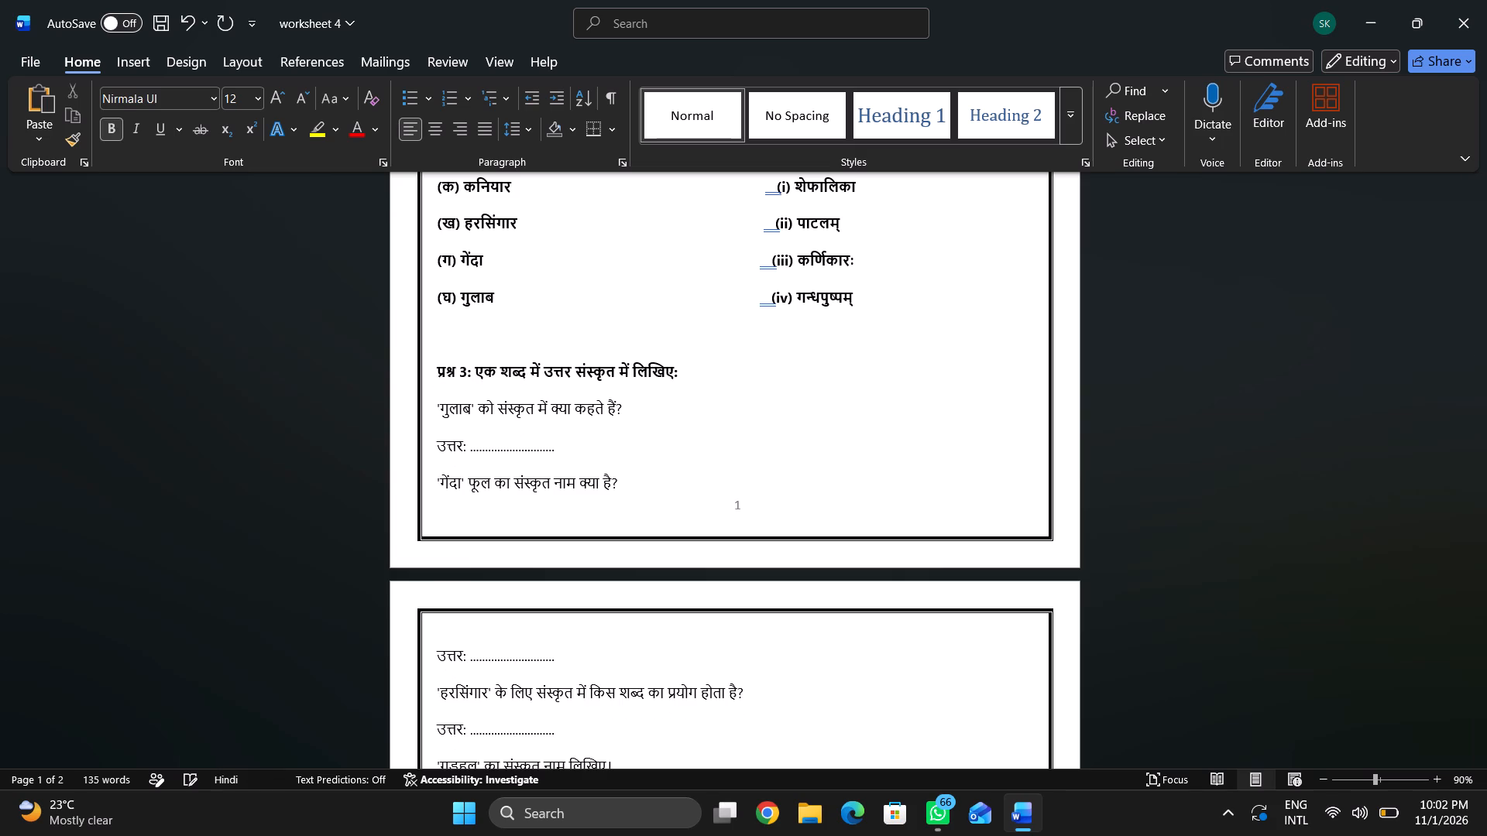
key(BackSpace)
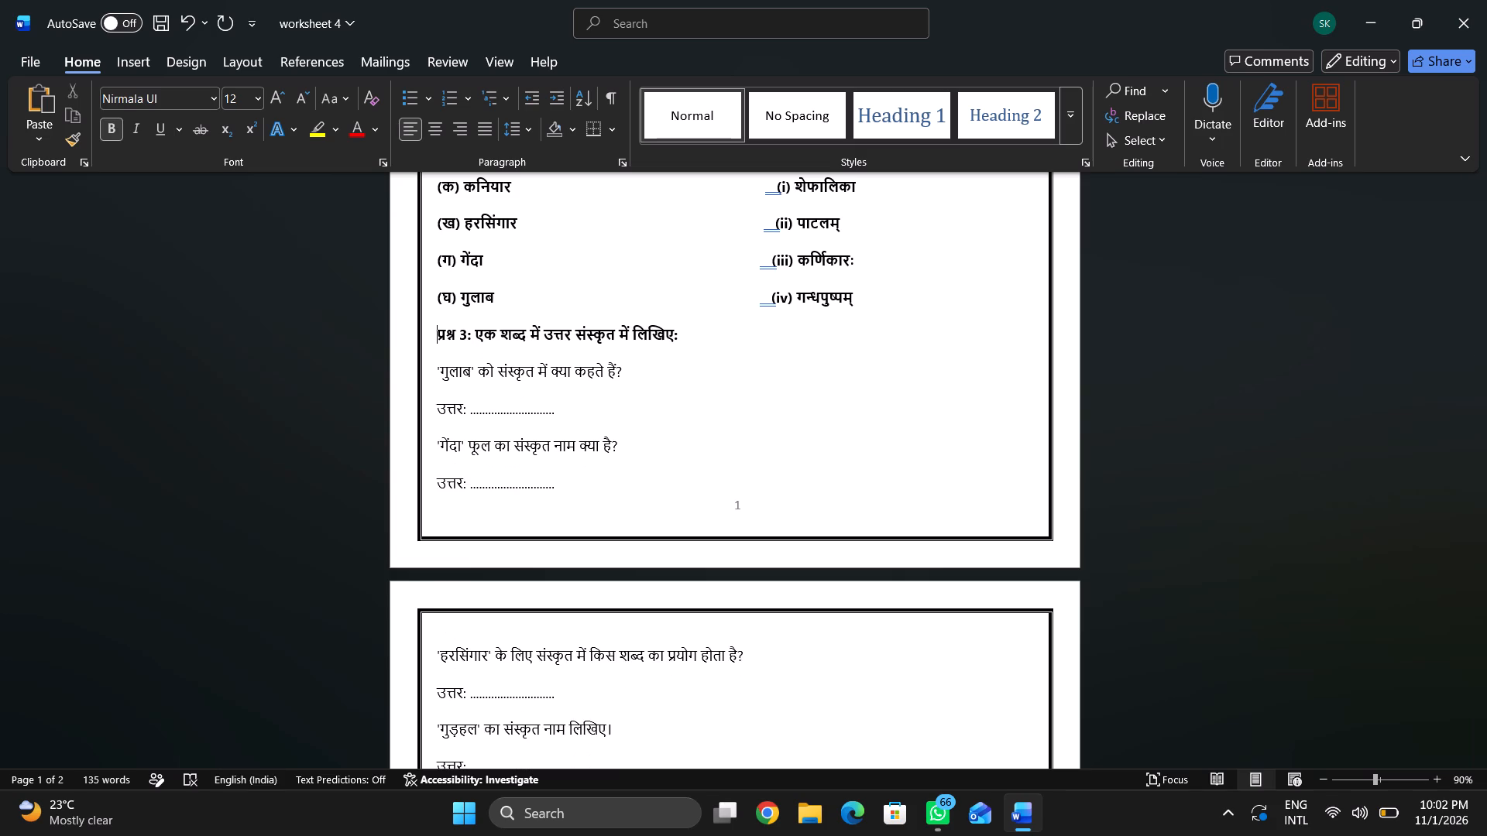
Paste the copied fill-in-the-blank questions on a new line after the last उत्तर line of the worksheet.
scroll(434, 409, down, 1)
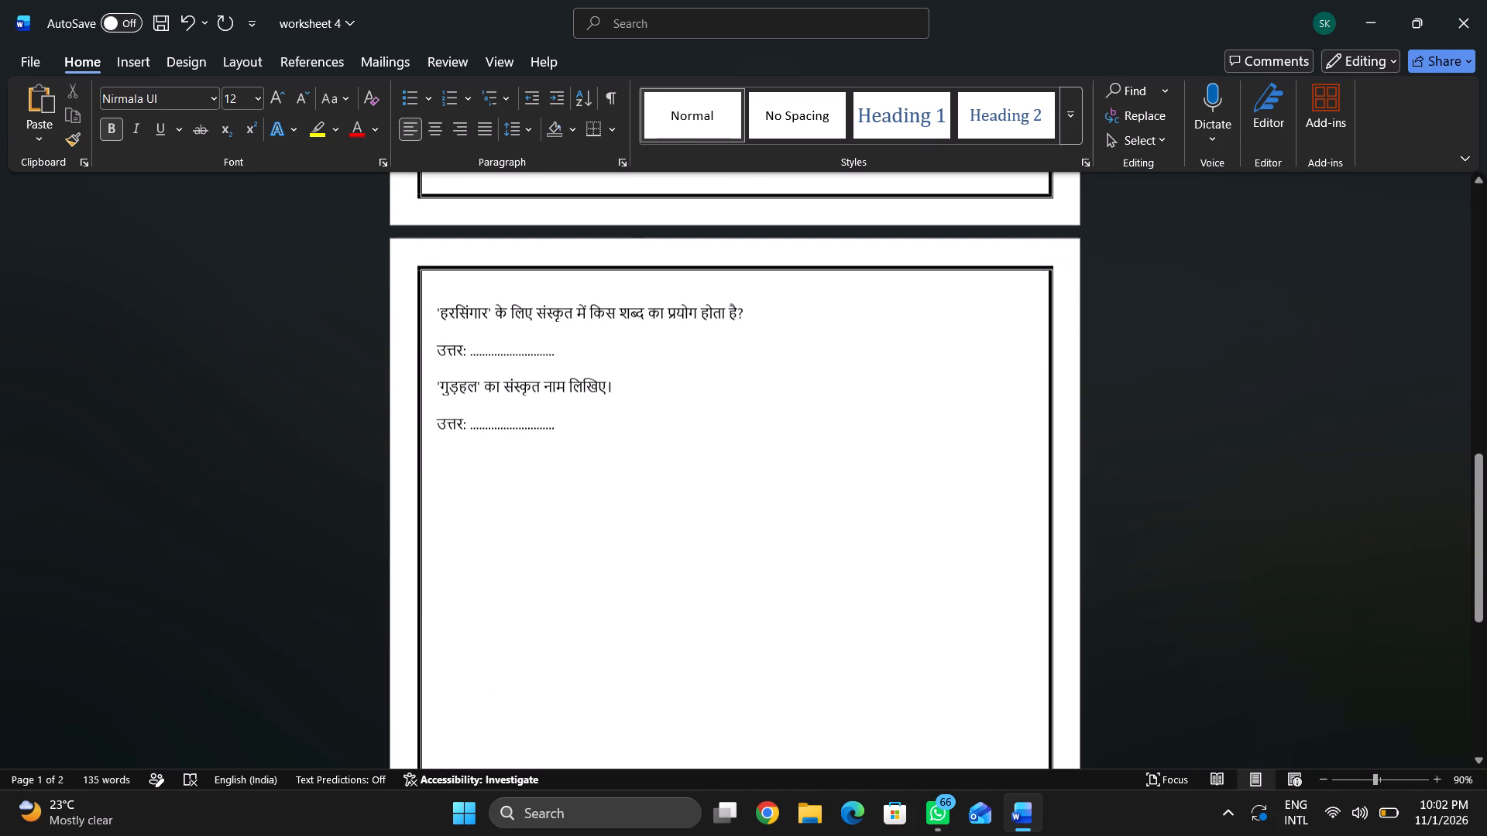
click(559, 425)
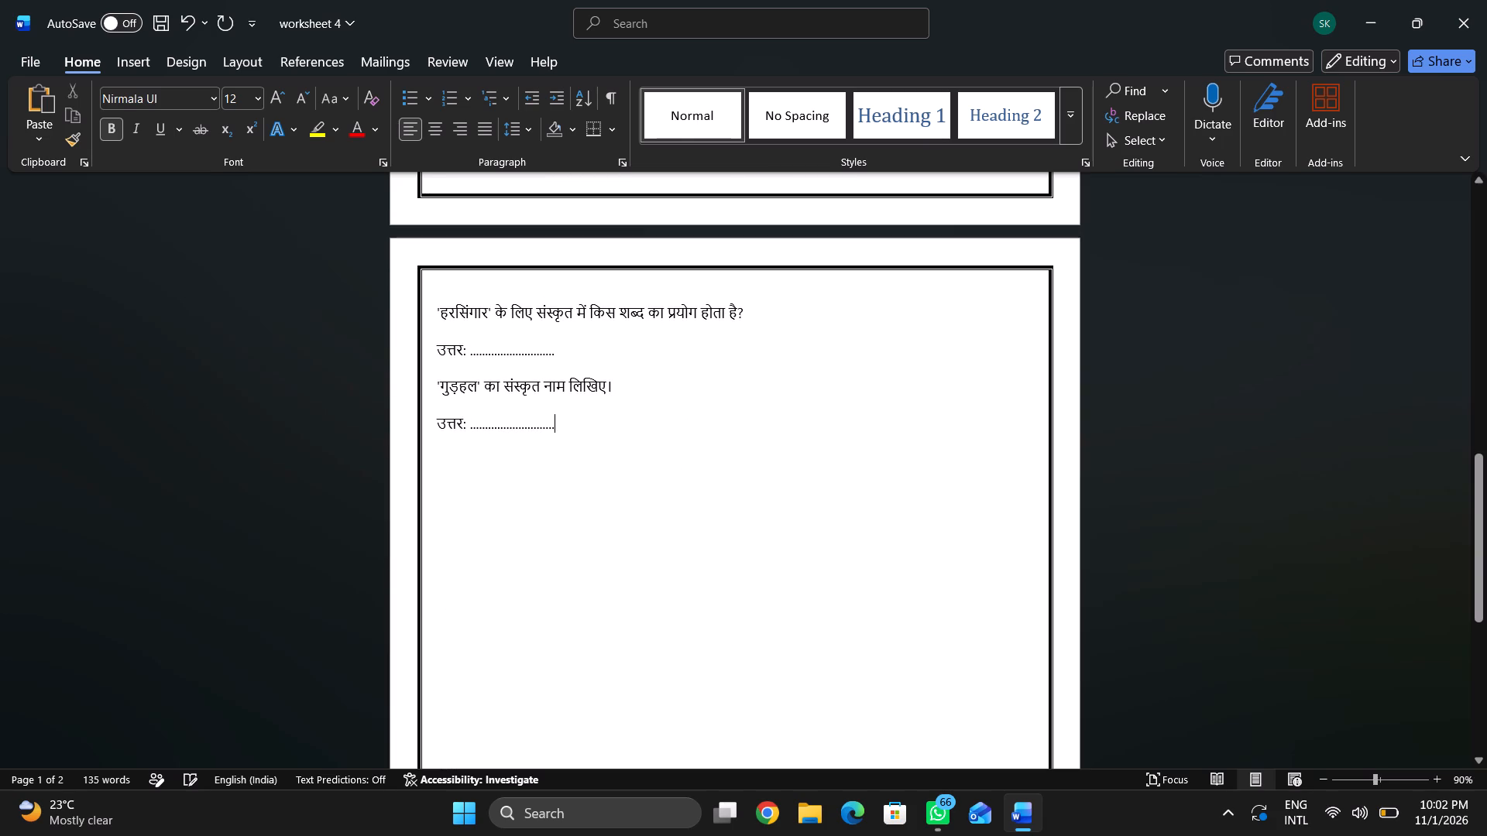
key(Return)
key(ctrl+v)
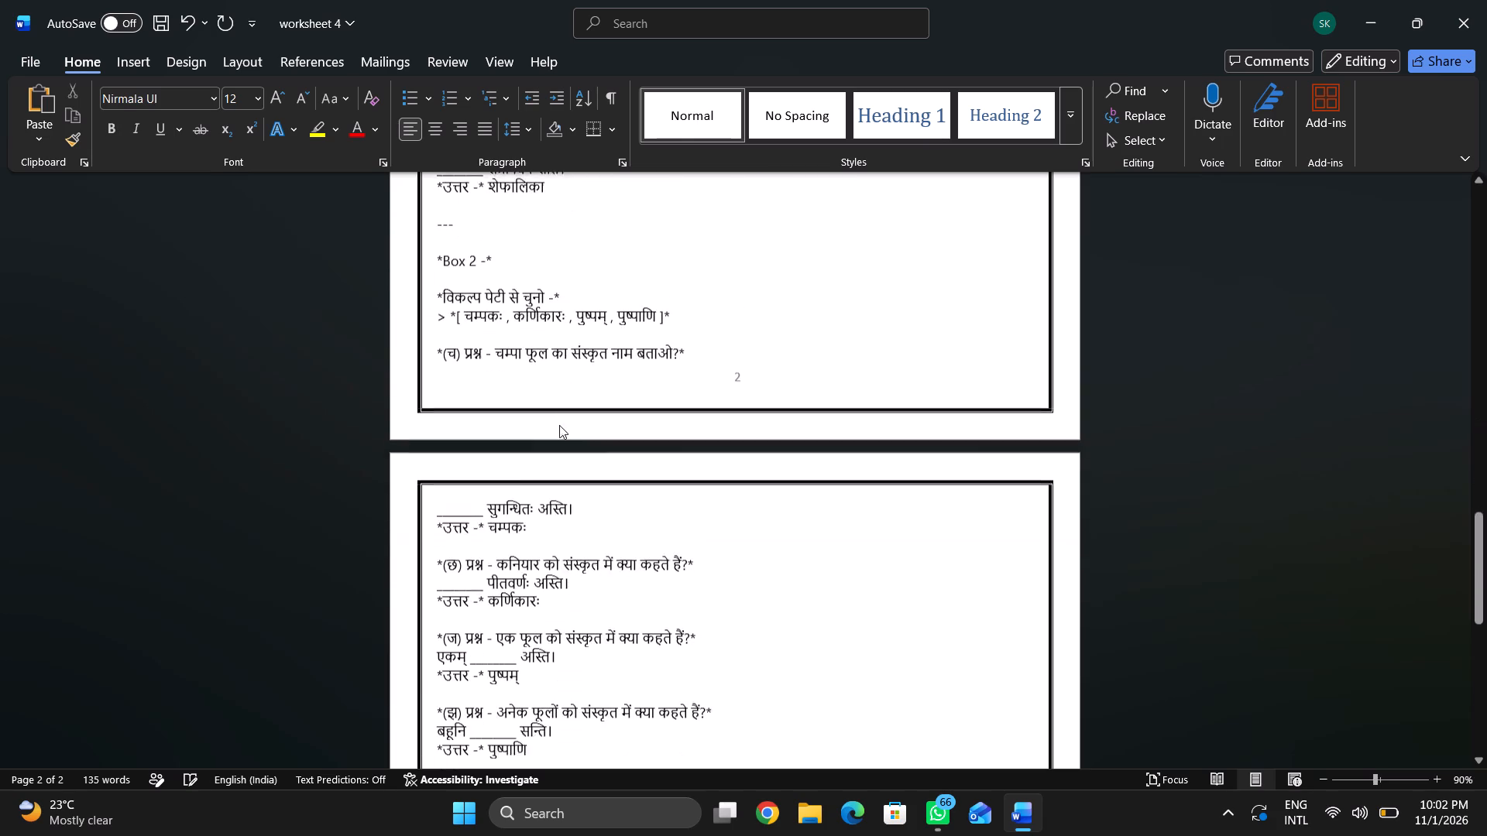
Delete the pasted introduction, separator, Box 1 label and विकल्प पेटी से चुनो line above the first option list.
scroll(559, 425, up, 4)
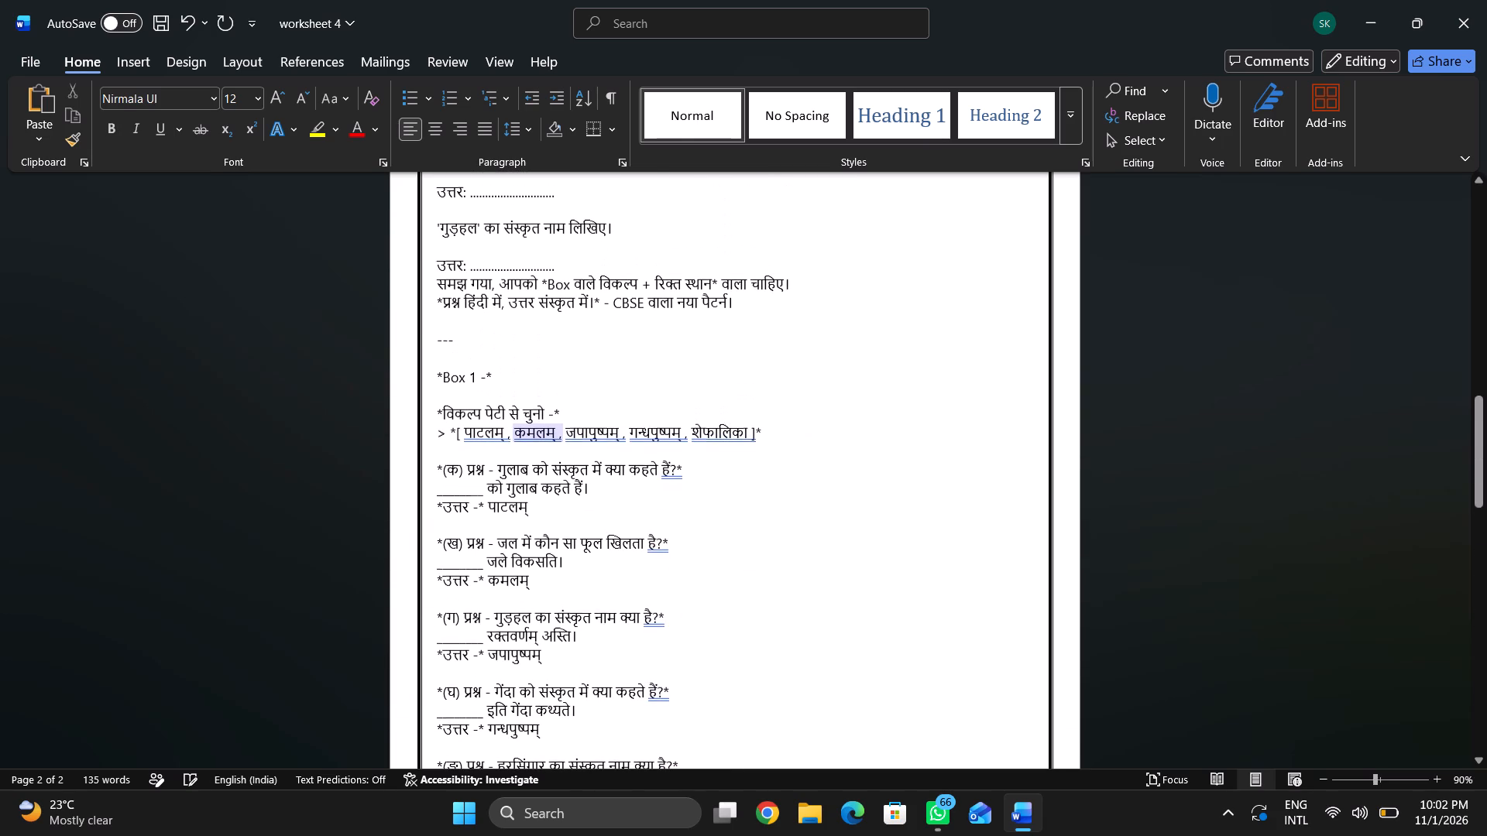
click(560, 401)
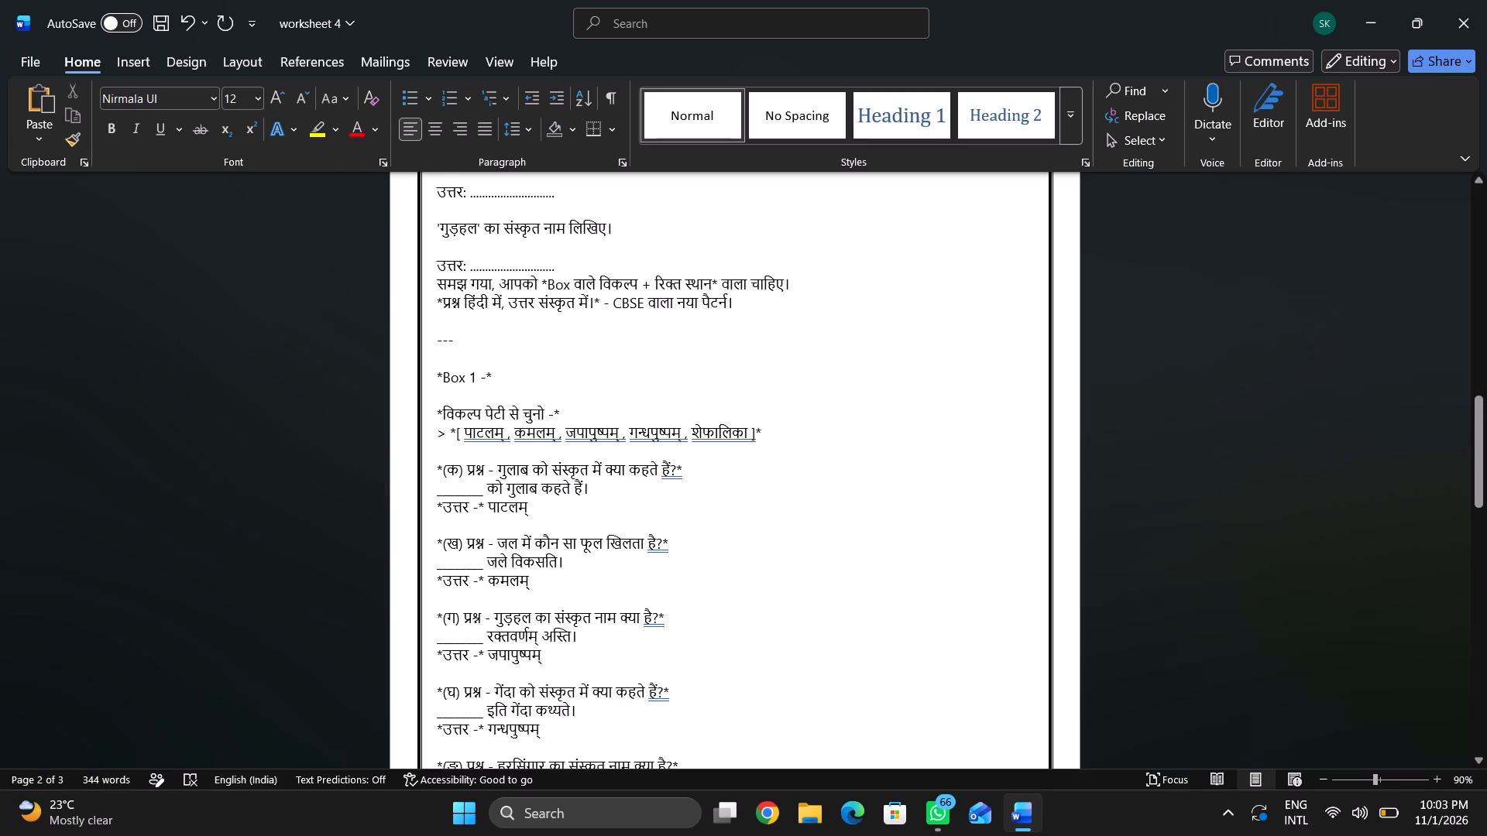
click(561, 410)
key(BackSpace)
key(BackSpace)
key(BackSpace)
key(BackSpace)
key(BackSpace)
key(BackSpace)
key(BackSpace)
key(BackSpace)
key(BackSpace)
key(BackSpace)
key(BackSpace)
key(BackSpace)
key(BackSpace)
key(BackSpace)
key(BackSpace)
key(BackSpace)
key(BackSpace)
key(BackSpace)
key(BackSpace)
key(BackSpace)
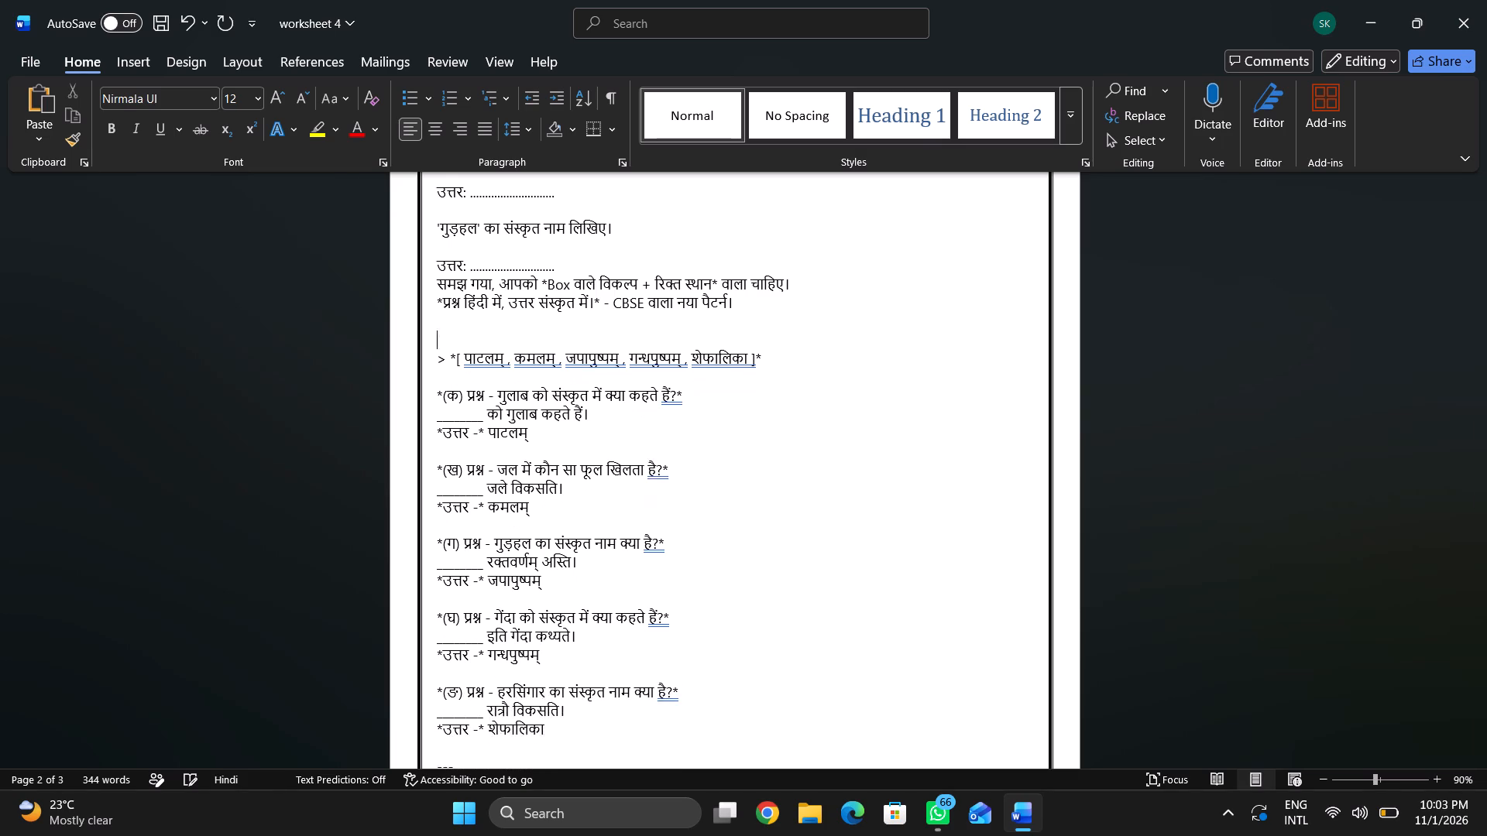
key(BackSpace)
key(BackSpace)
key(BackSpace)
key(BackSpace)
key(BackSpace)
key(BackSpace)
key(BackSpace)
key(BackSpace)
key(BackSpace)
key(BackSpace)
key(BackSpace)
key(BackSpace)
key(BackSpace)
key(BackSpace)
key(BackSpace)
key(BackSpace)
key(BackSpace)
key(BackSpace)
key(BackSpace)
key(BackSpace)
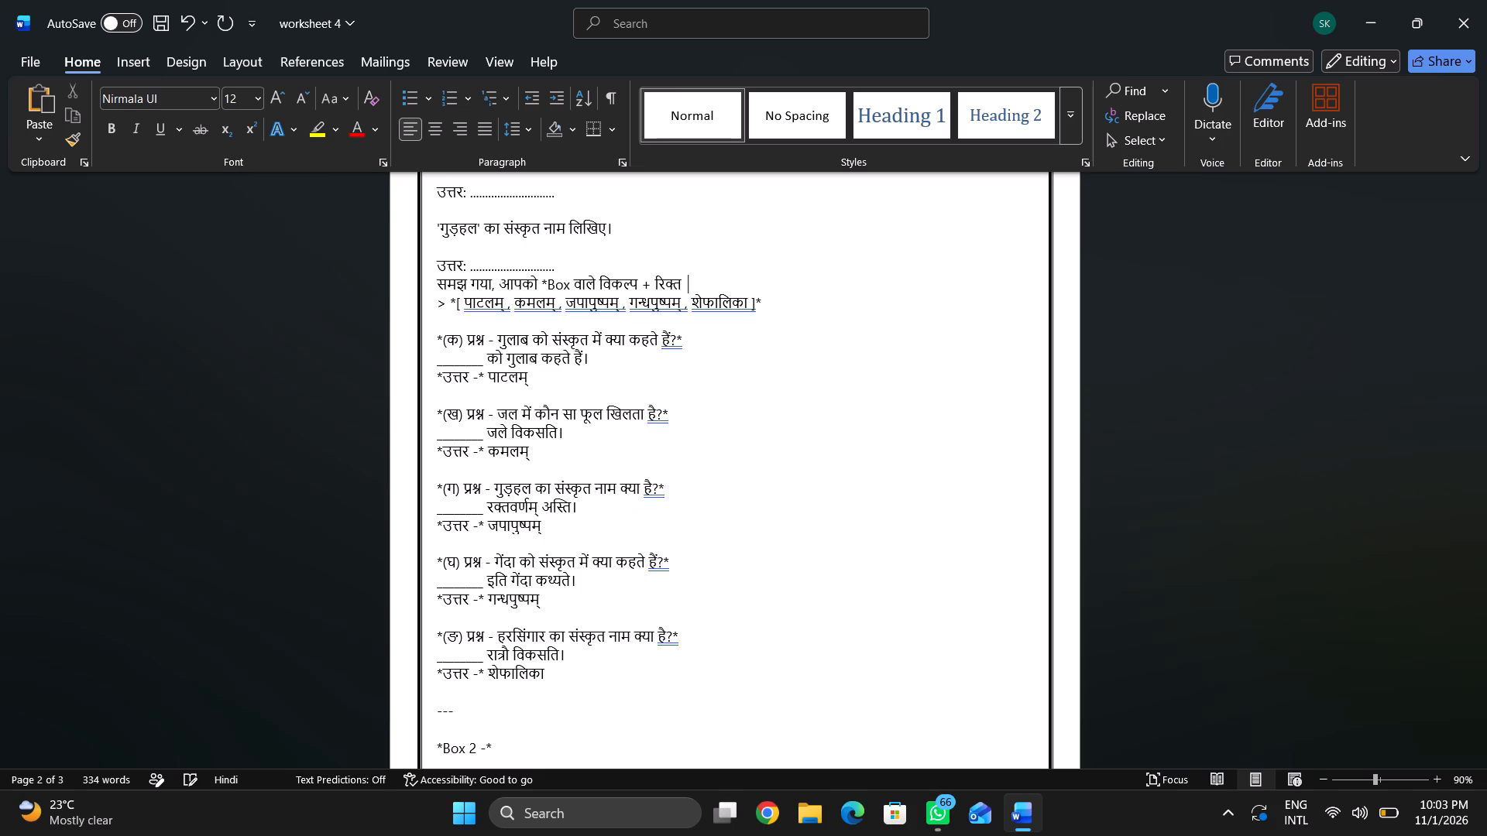
key(BackSpace)
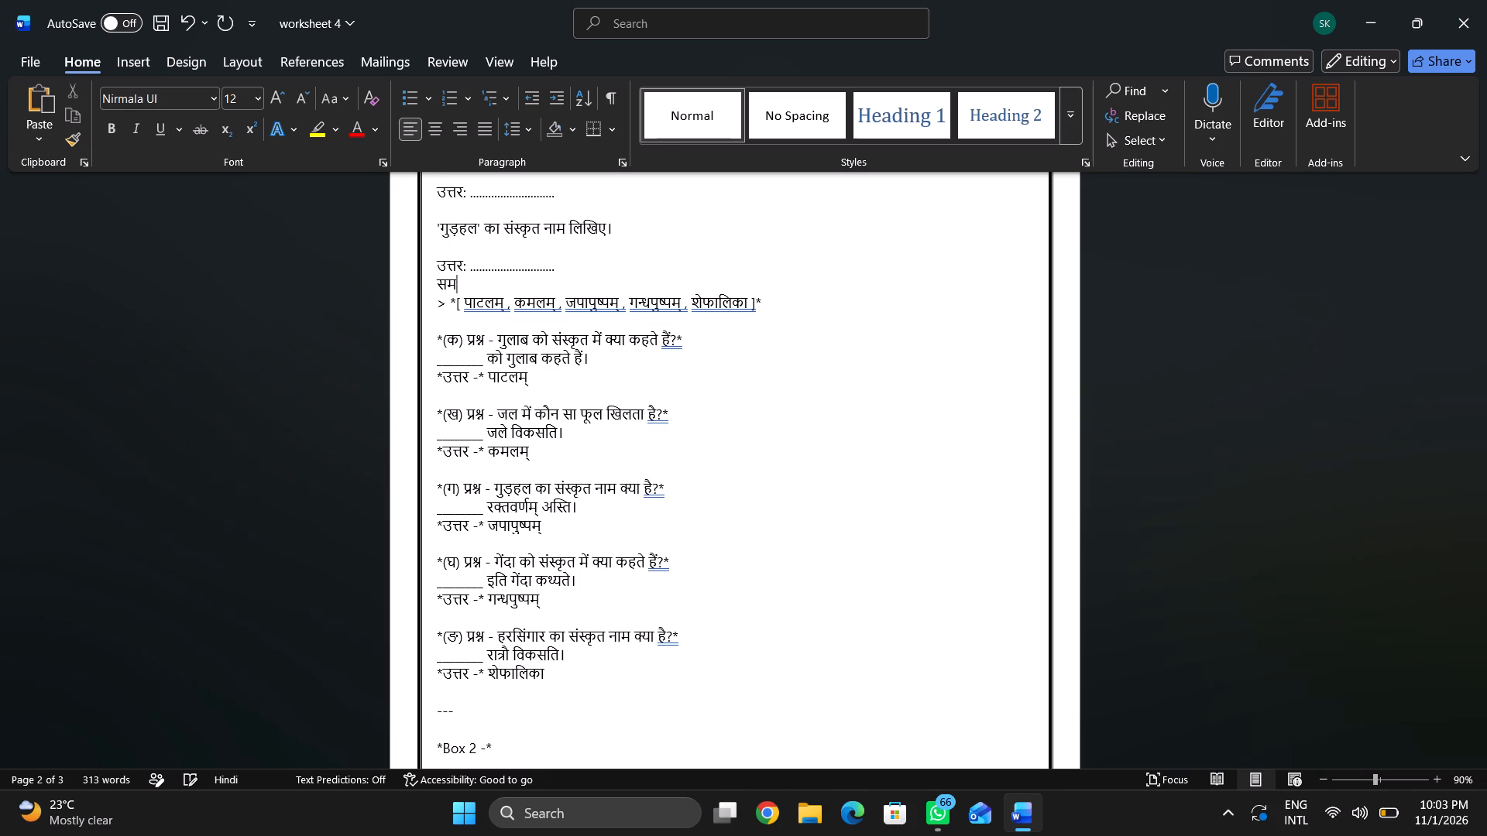
key(BackSpace)
key(BackSpace)
key(BackSpace)
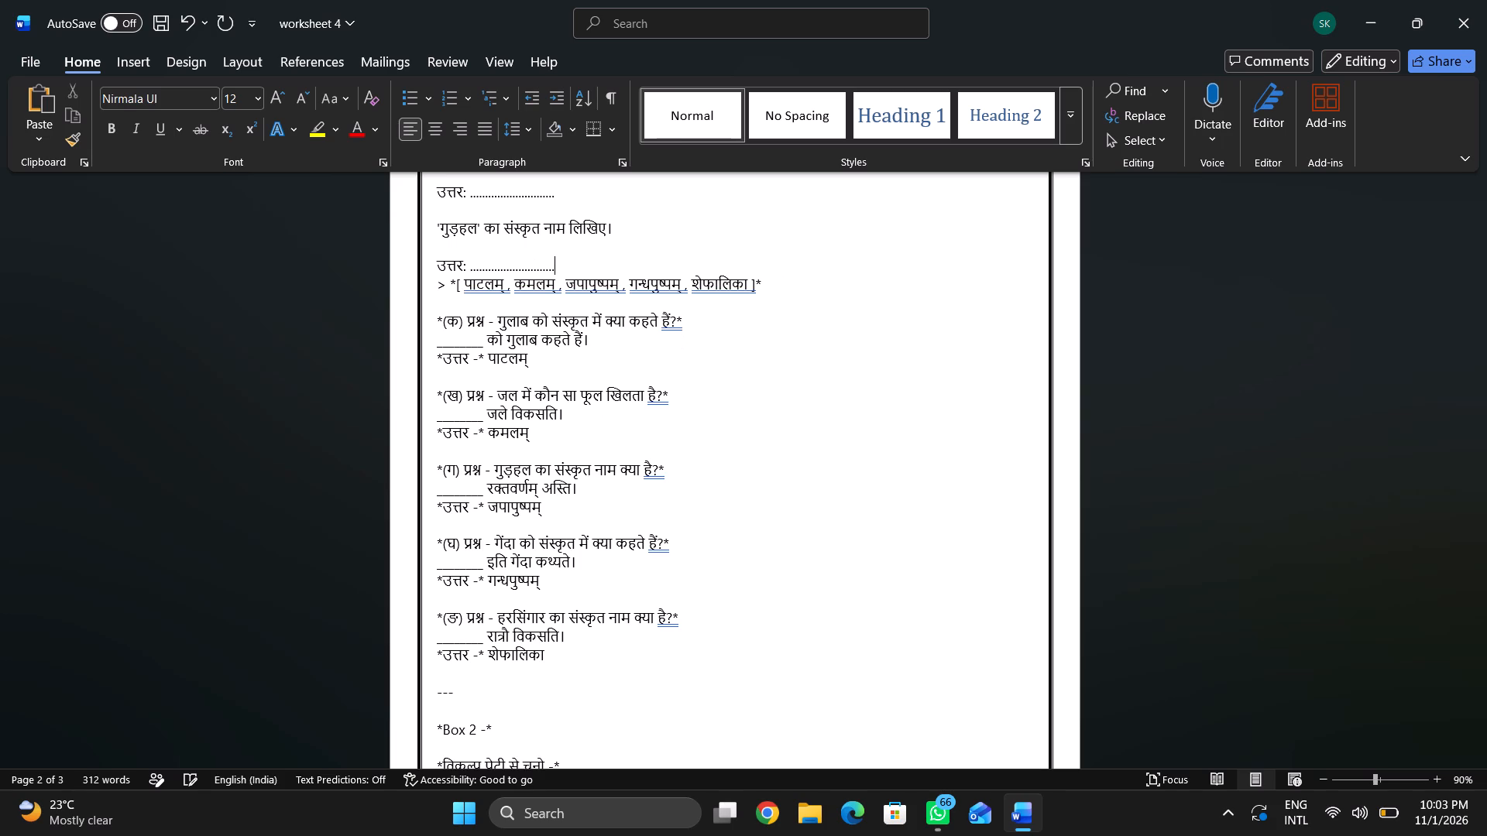
Insert blank lines between the last उत्तर line of प्रश्न 3 and the first option list.
key(Return)
key(Return)
key(Return)
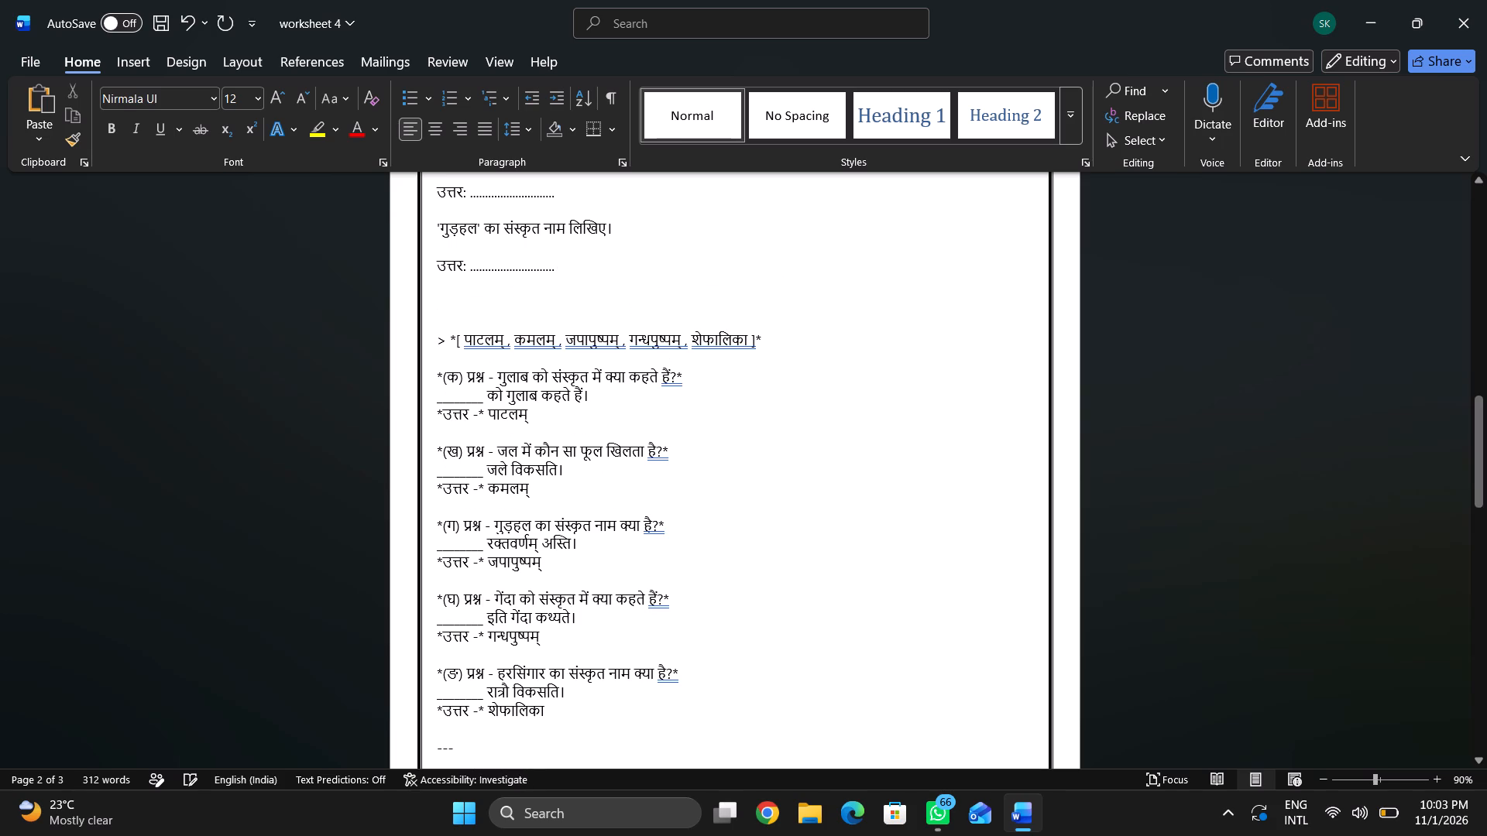
Remove the asterisks before and after the bracketed first option list starting with पाटलम्.
click(771, 342)
key(BackSpace)
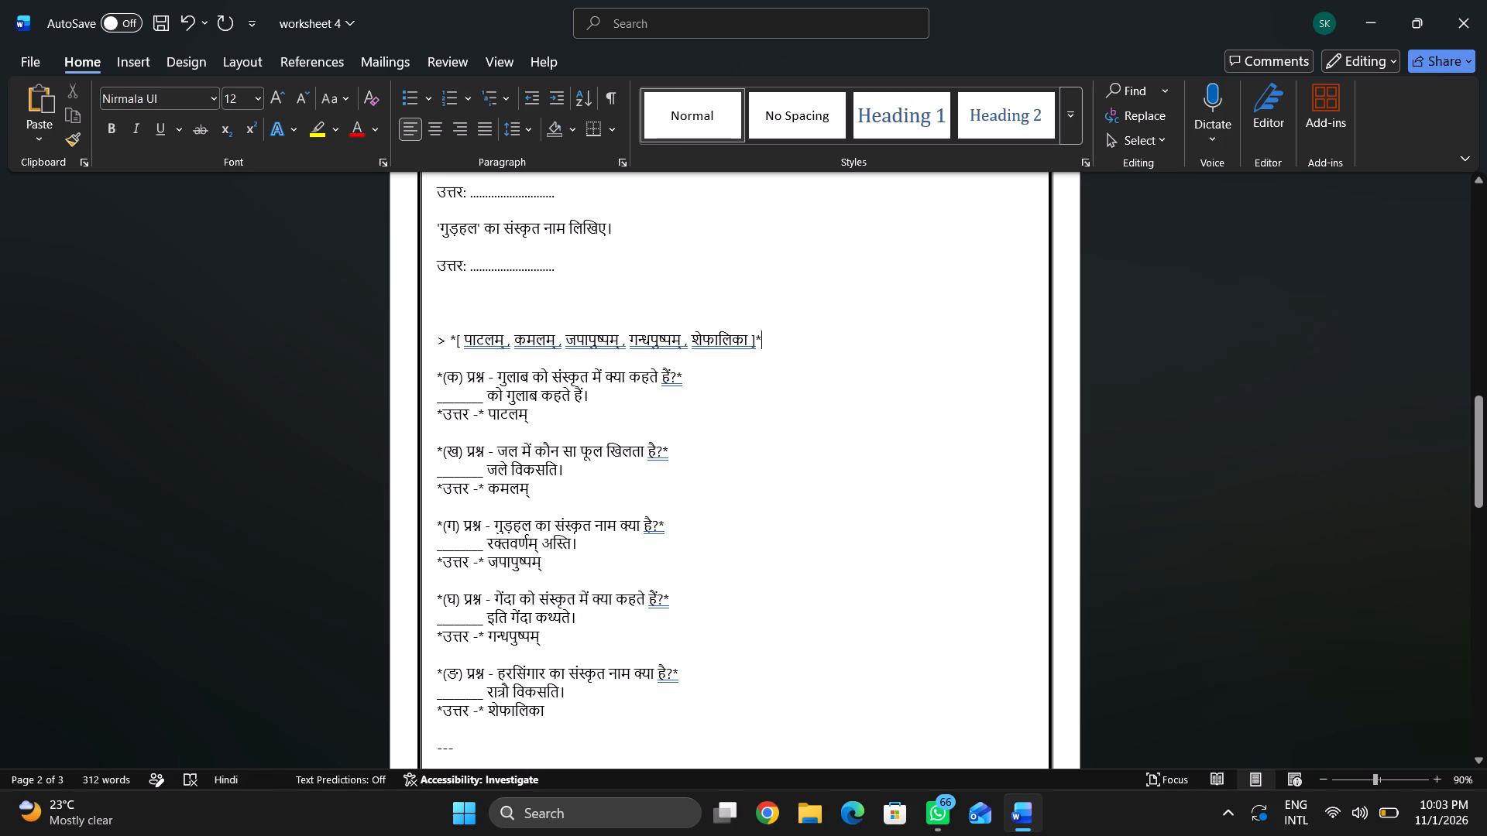
click(457, 340)
key(BackSpace)
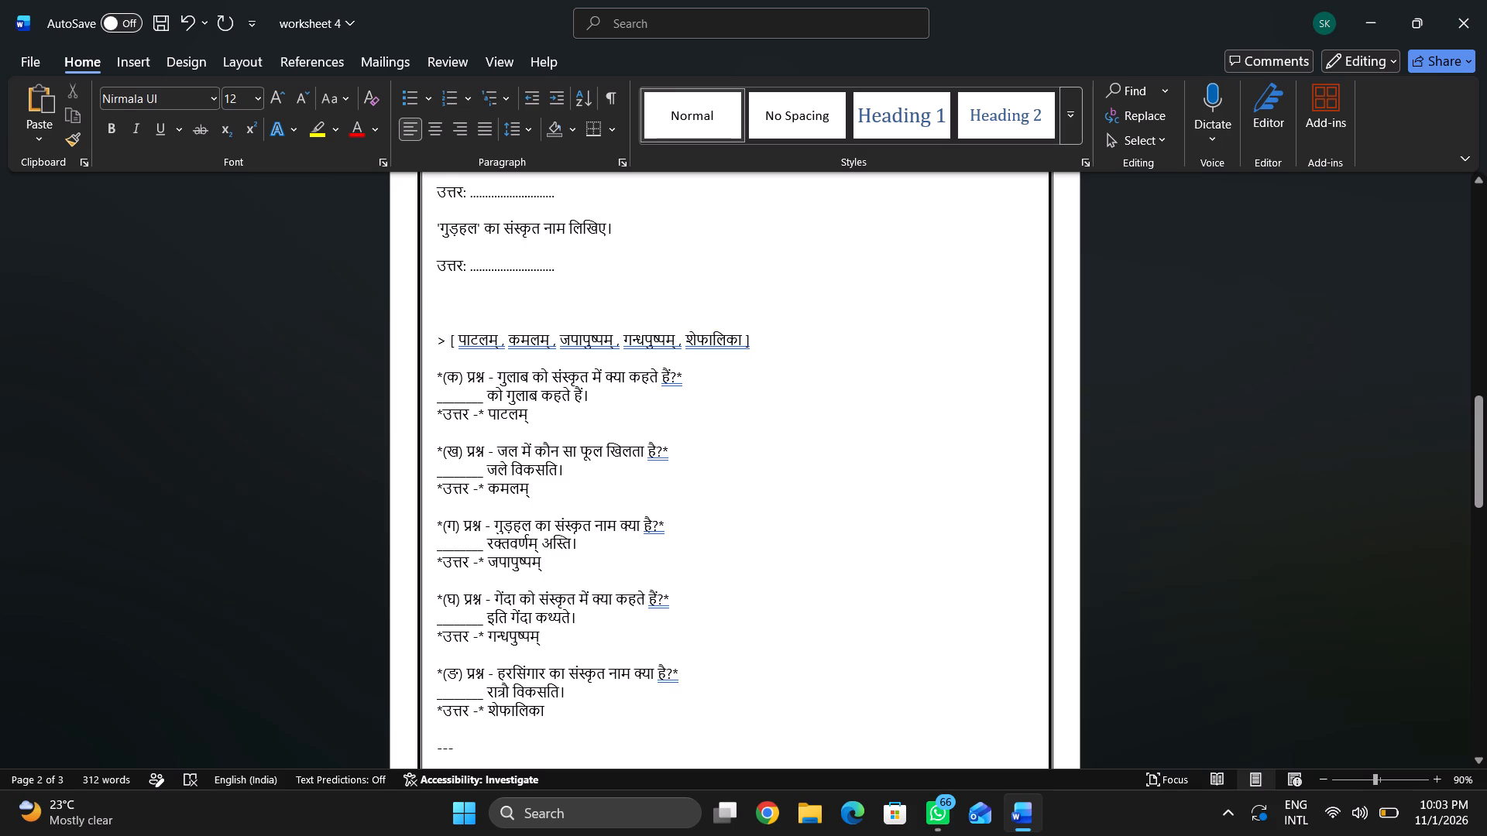
Remove all asterisks from pasted question (क) about गुलाब and from its उत्तर line.
click(441, 375)
key(BackSpace)
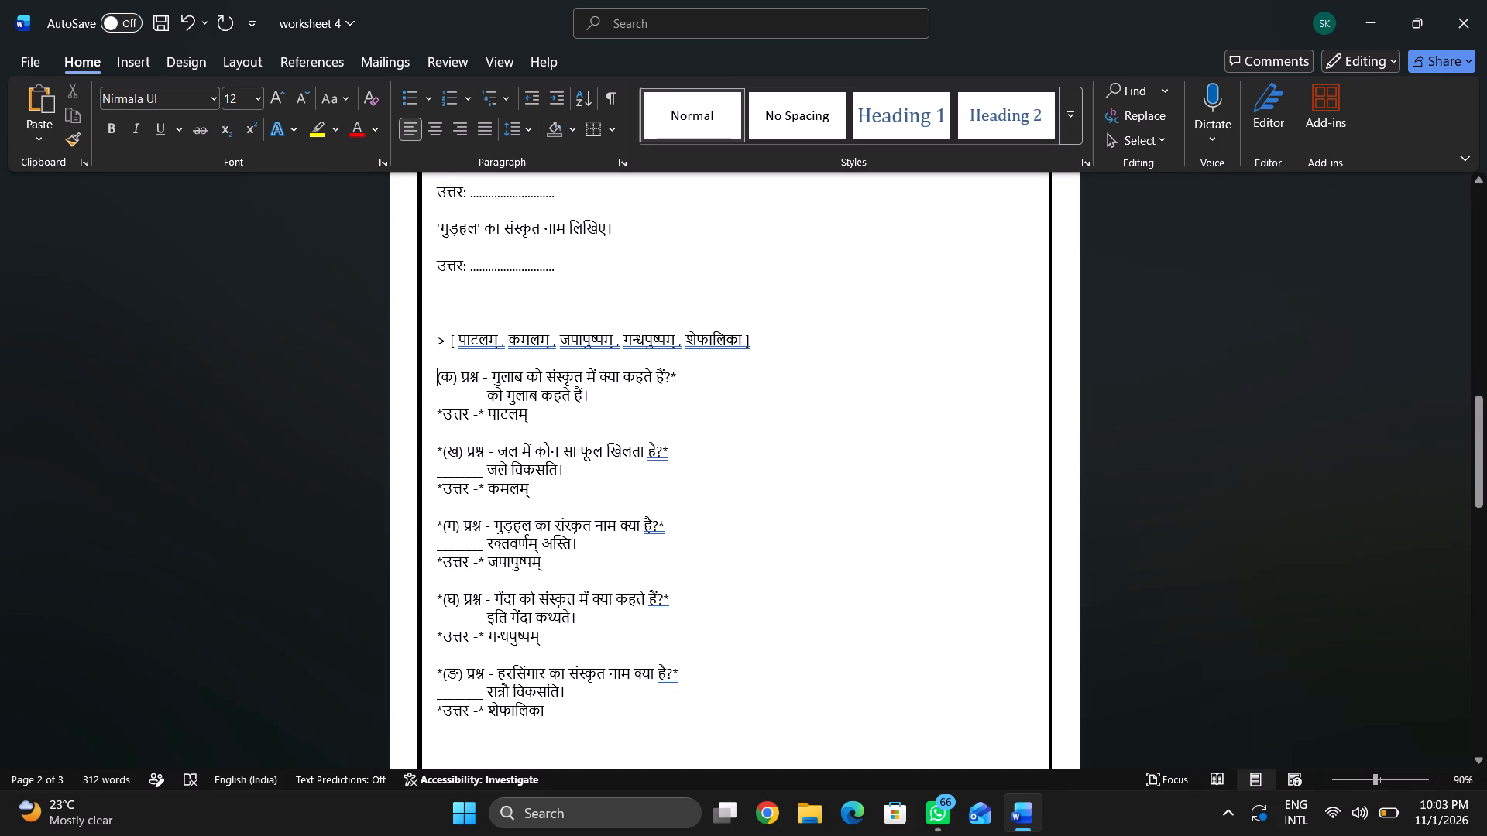
click(675, 375)
key(BackSpace)
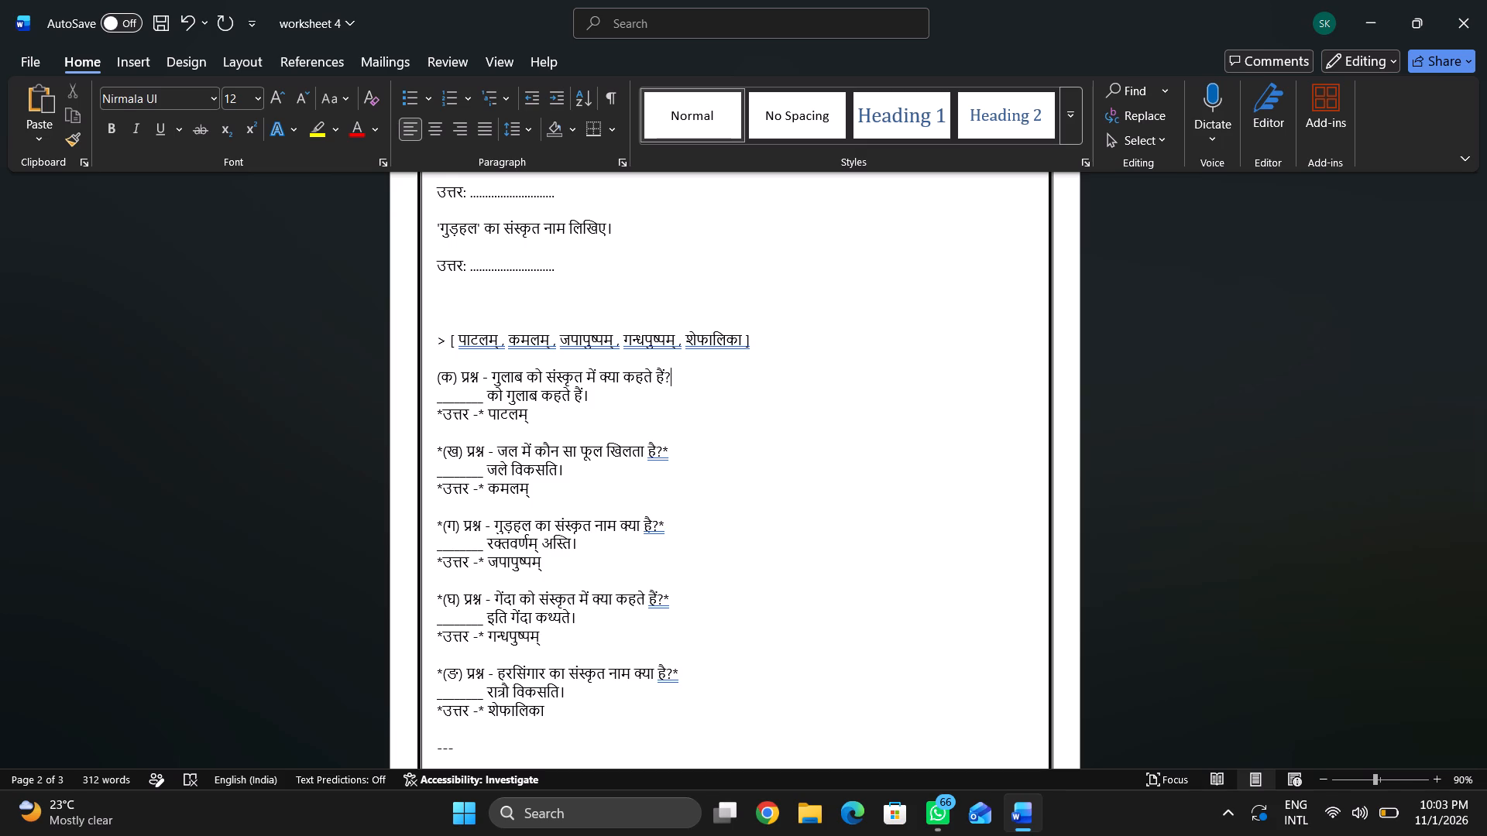
click(485, 407)
key(BackSpace)
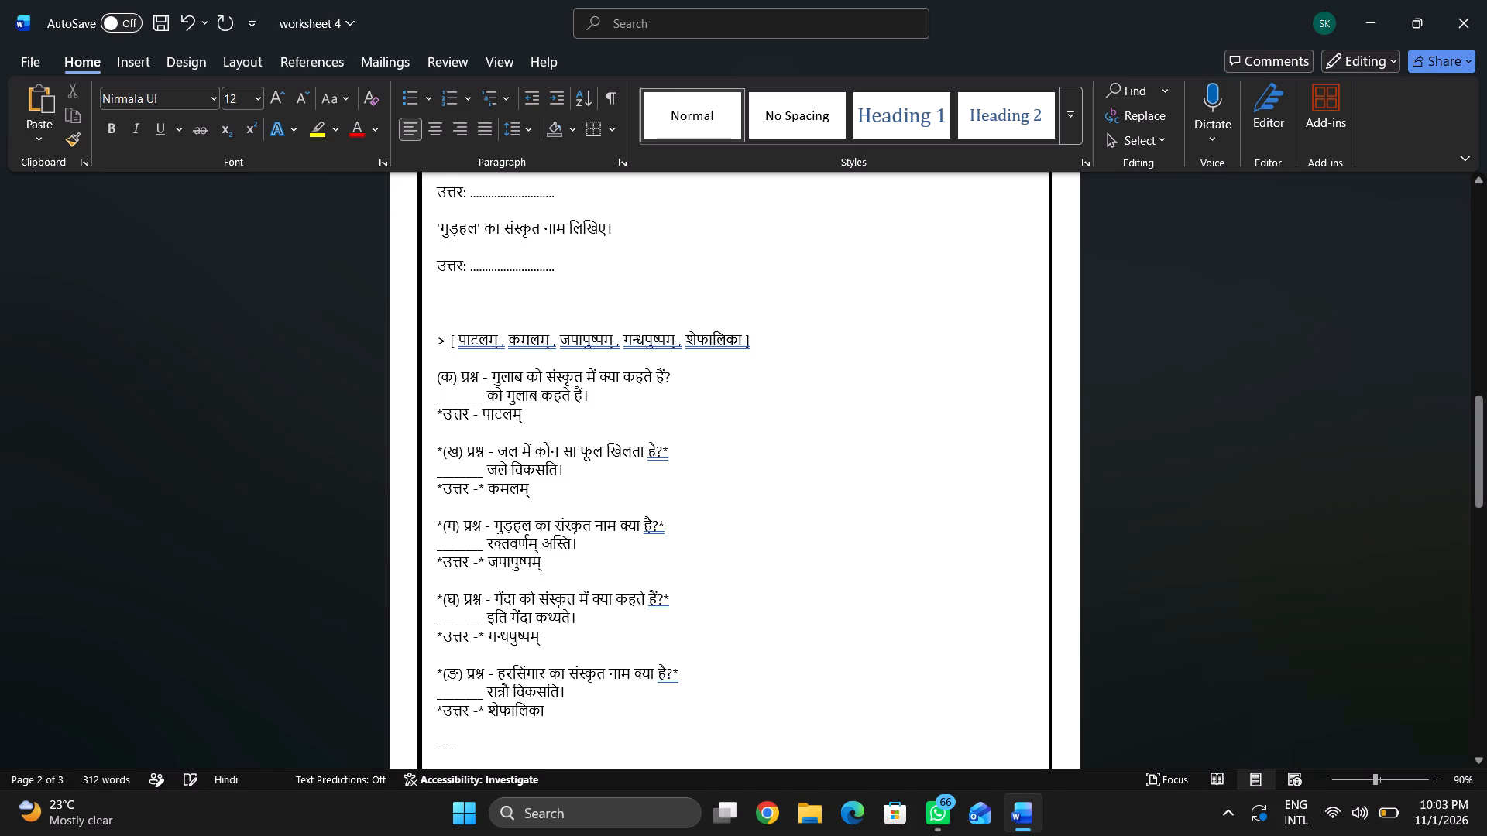
click(443, 410)
key(BackSpace)
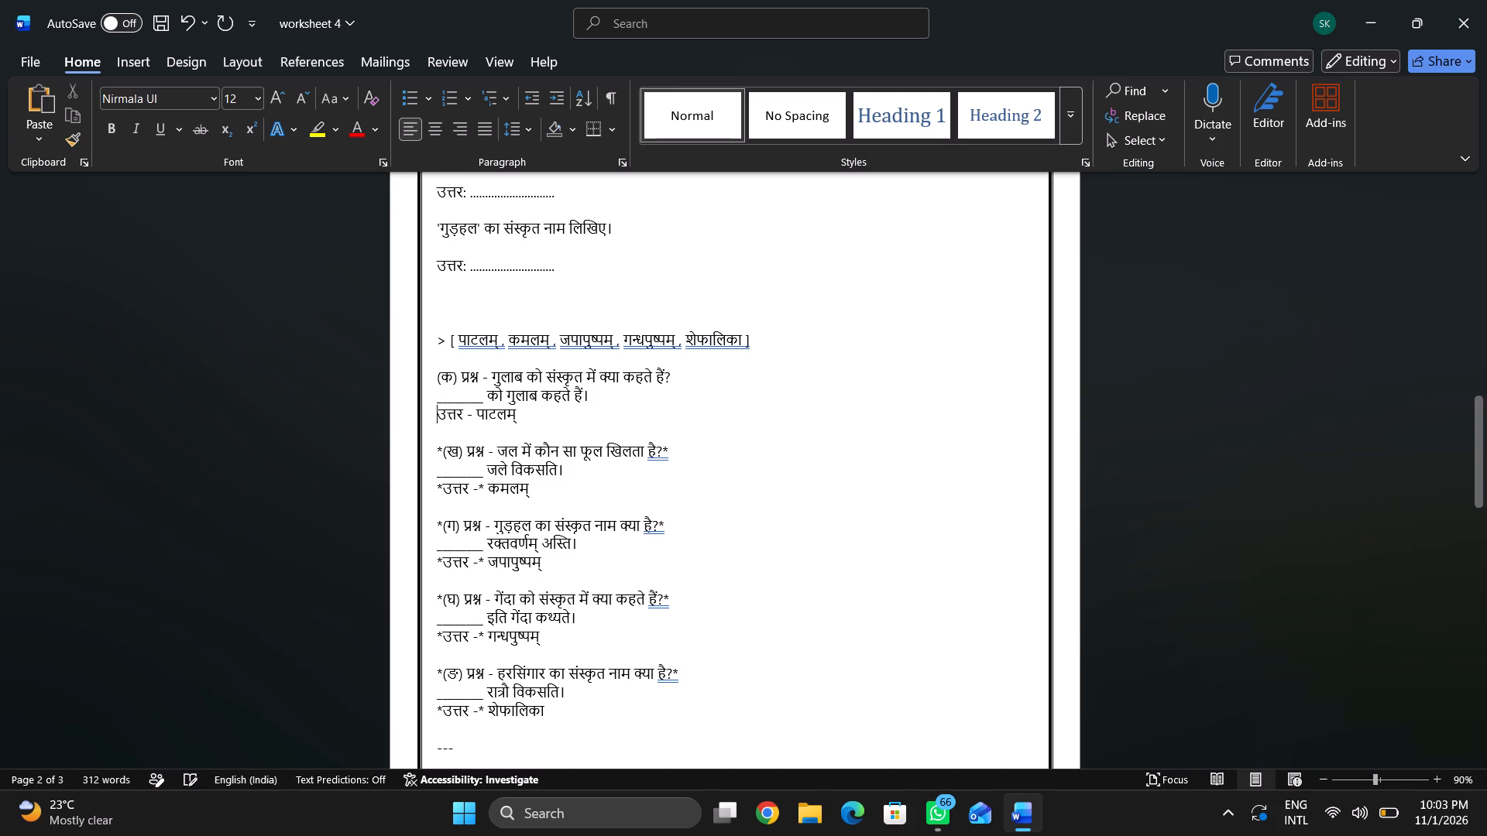
Remove the leading and trailing asterisks from the question line of pasted question (ख).
click(668, 451)
key(BackSpace)
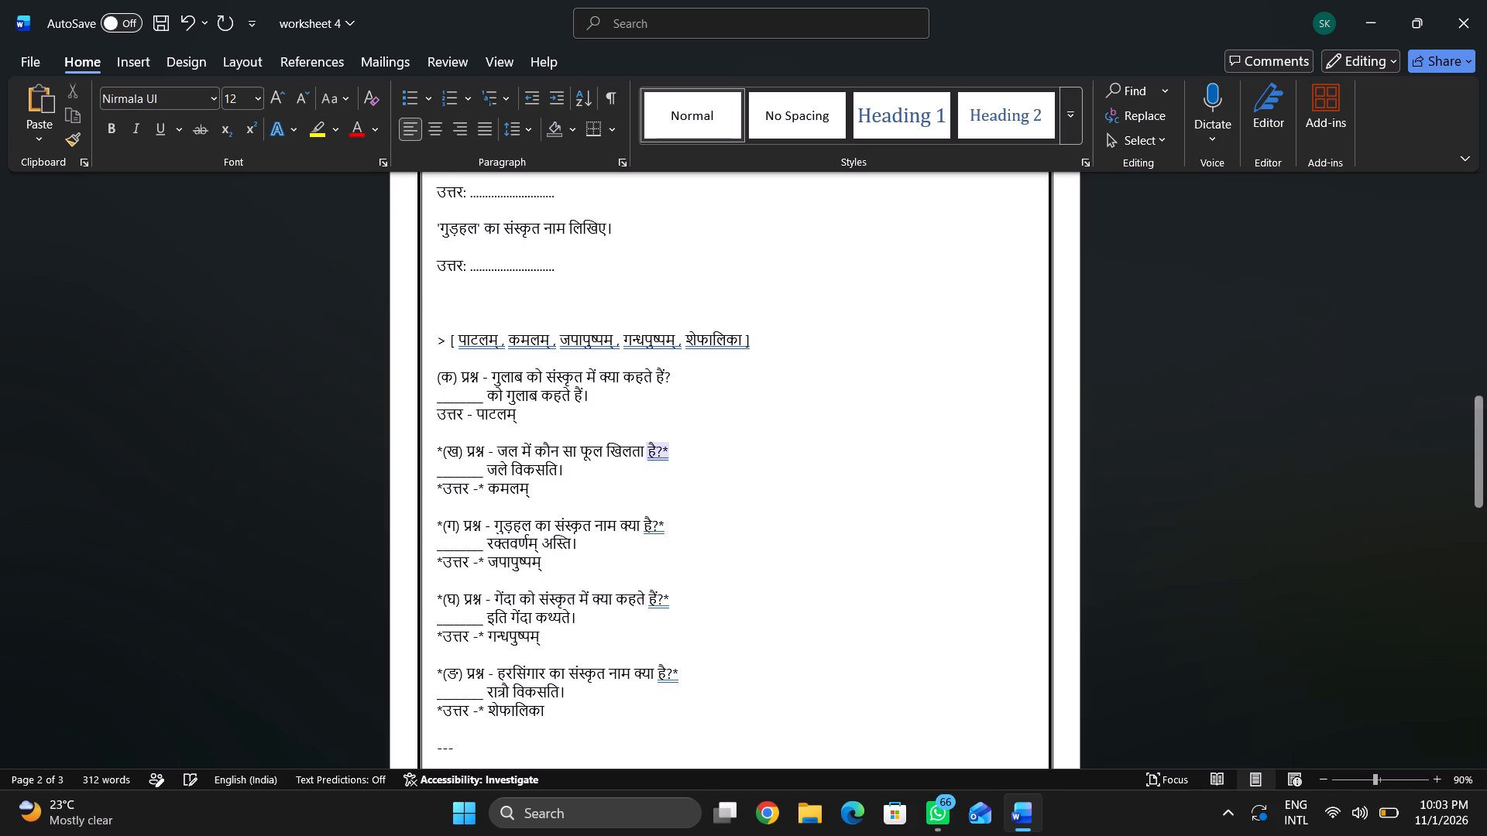
click(446, 447)
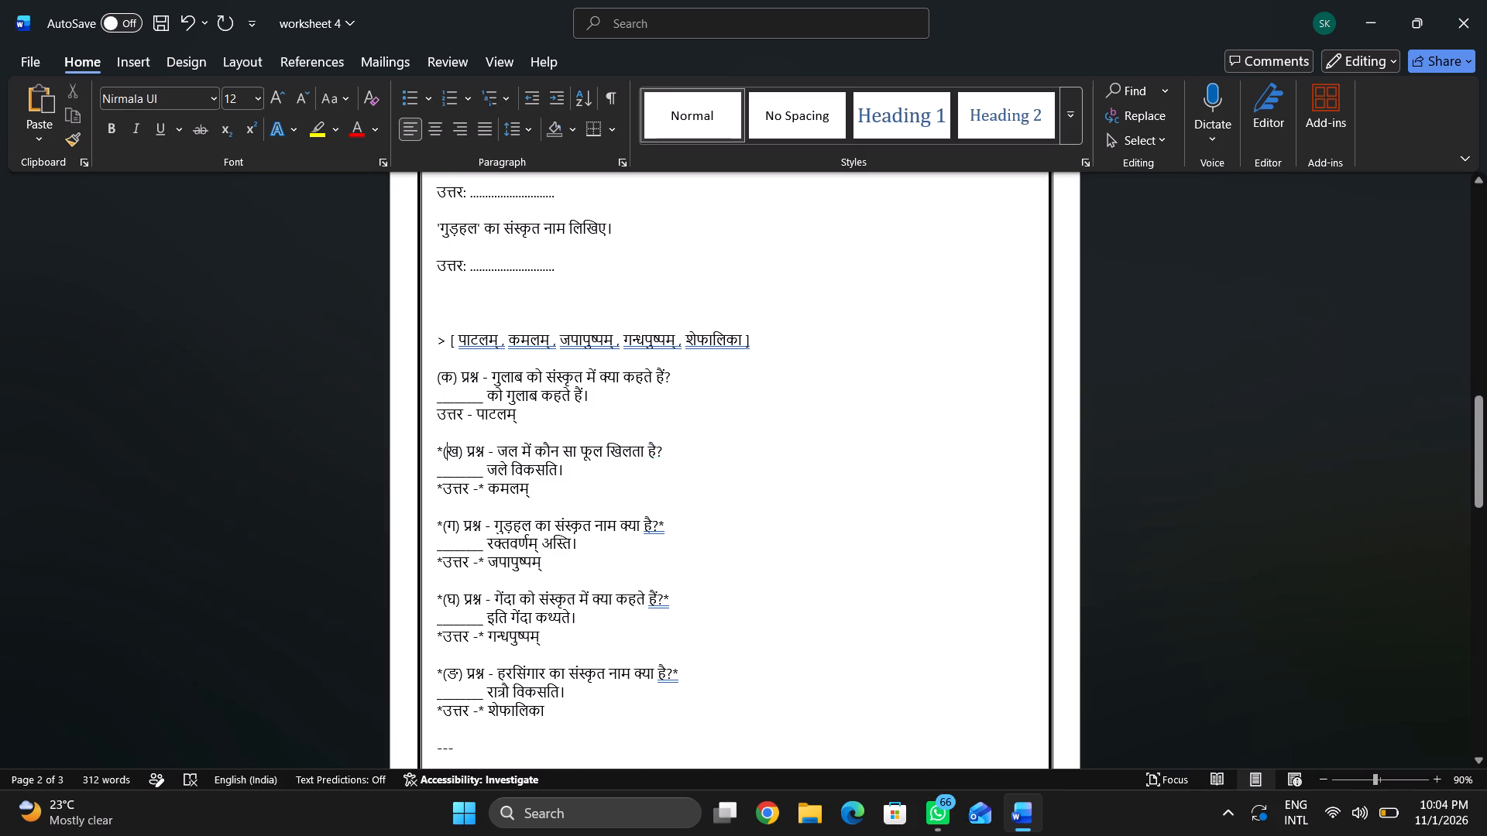
click(442, 446)
key(BackSpace)
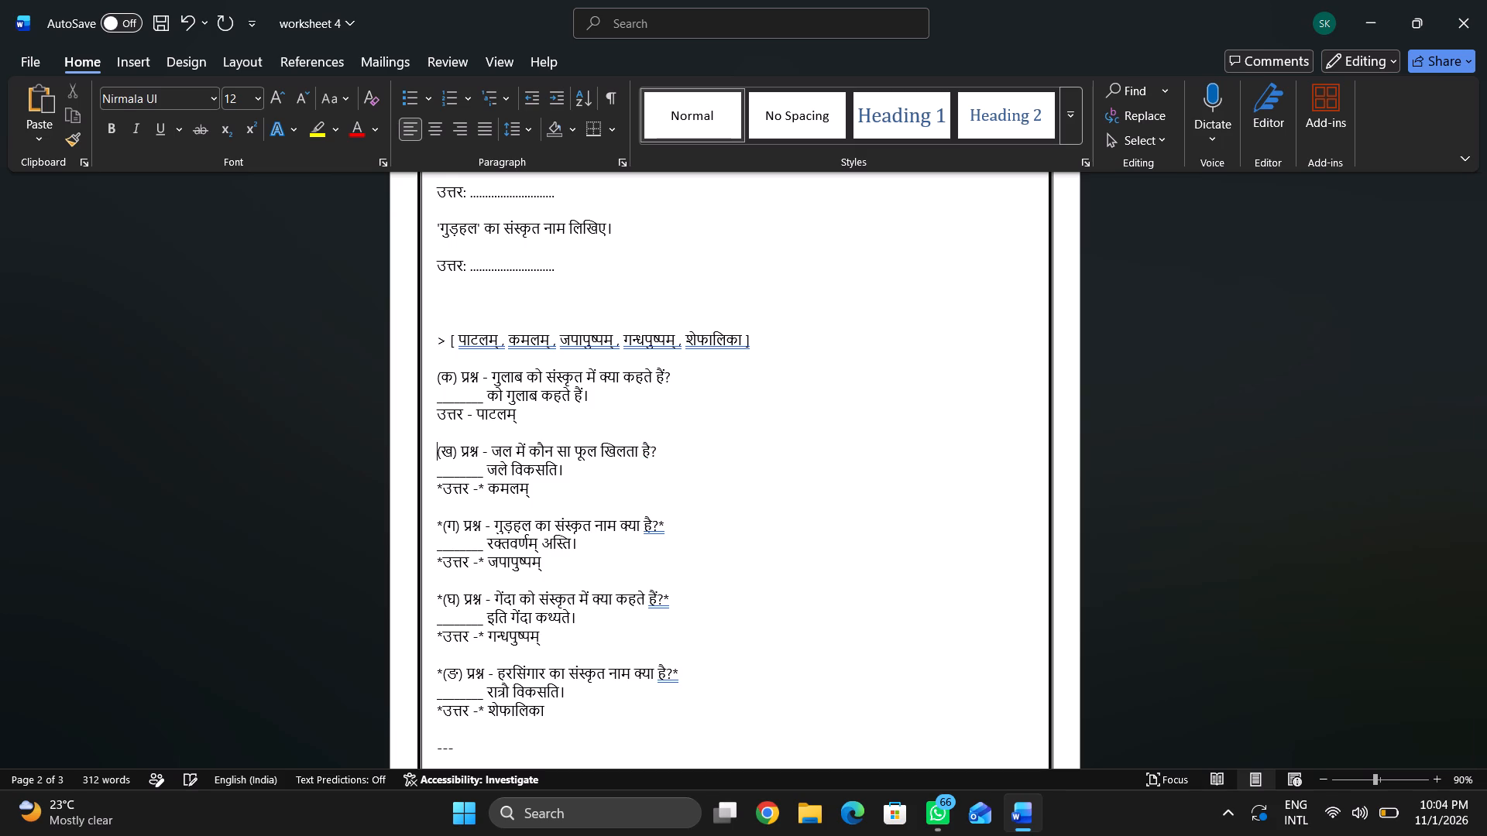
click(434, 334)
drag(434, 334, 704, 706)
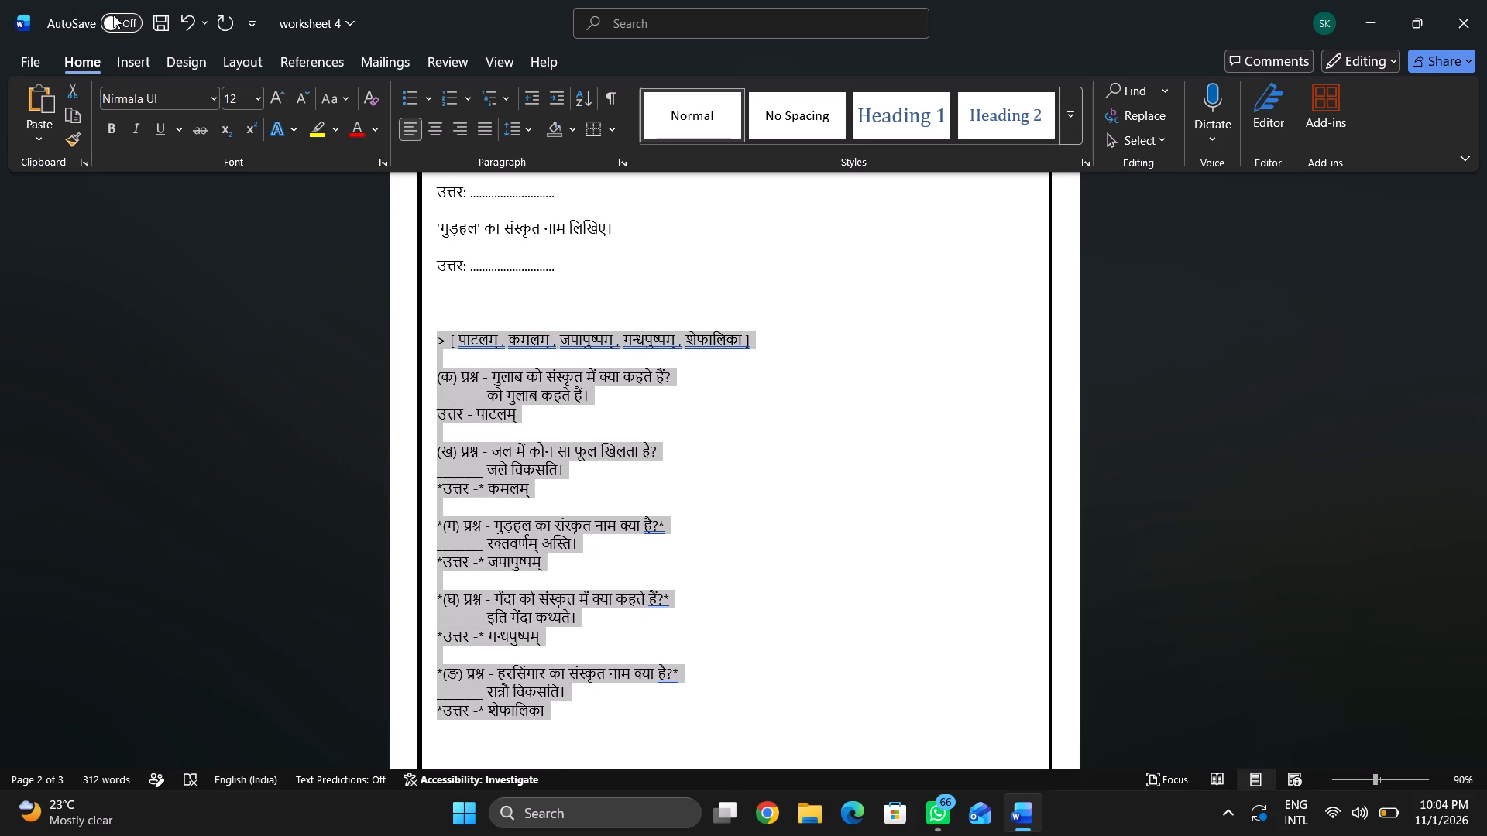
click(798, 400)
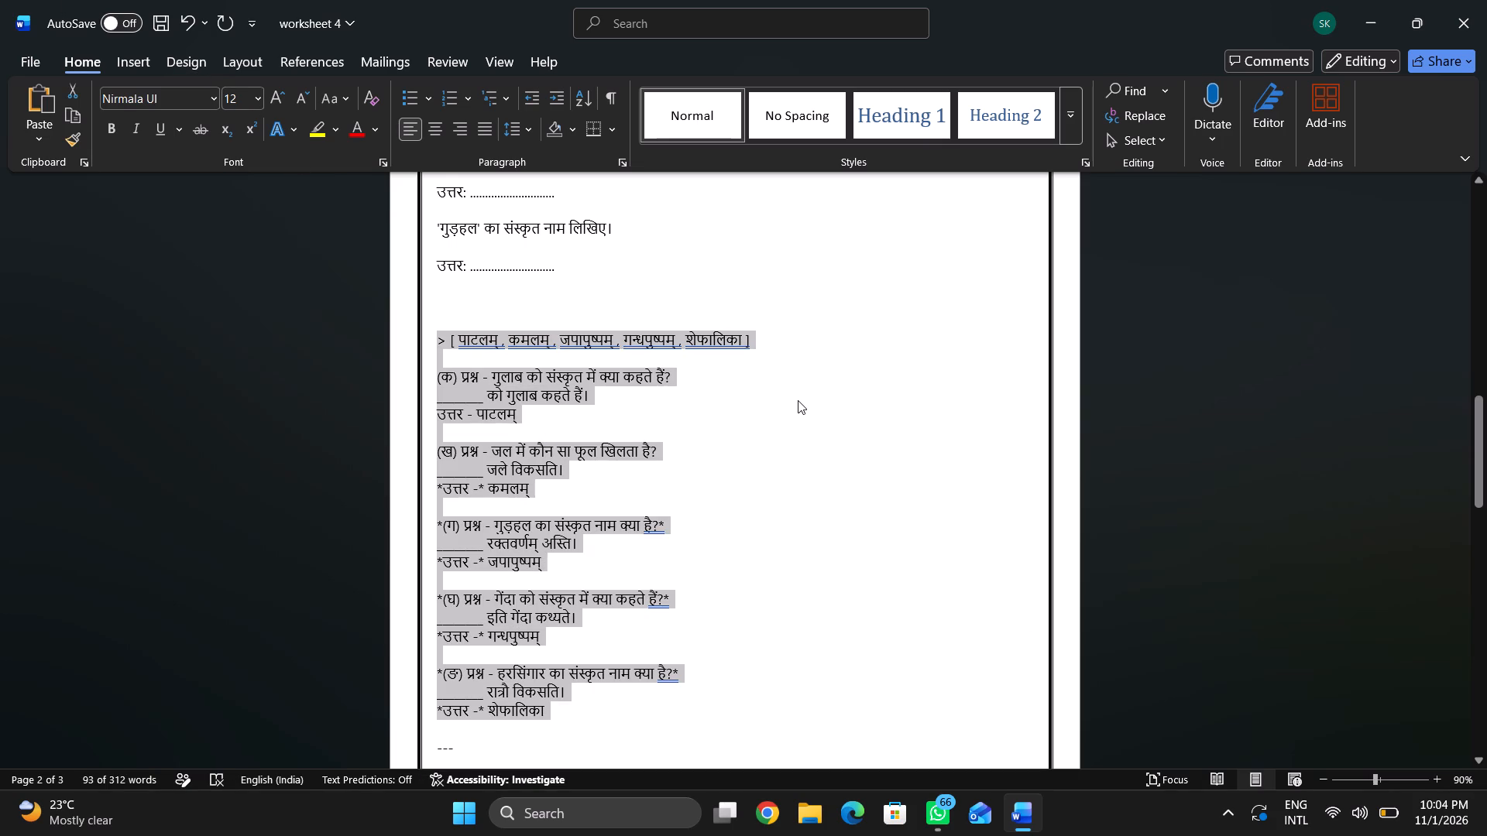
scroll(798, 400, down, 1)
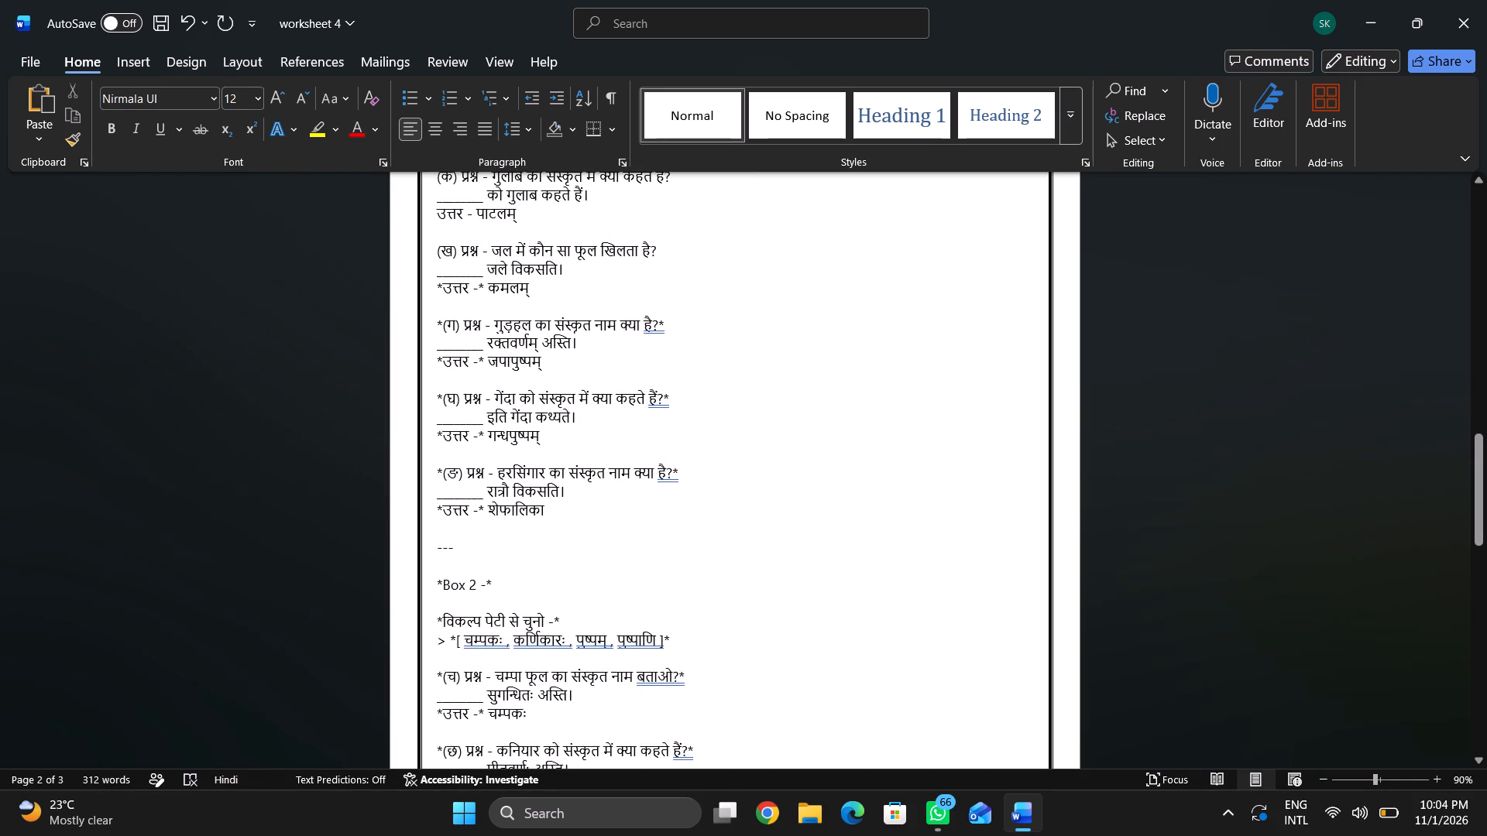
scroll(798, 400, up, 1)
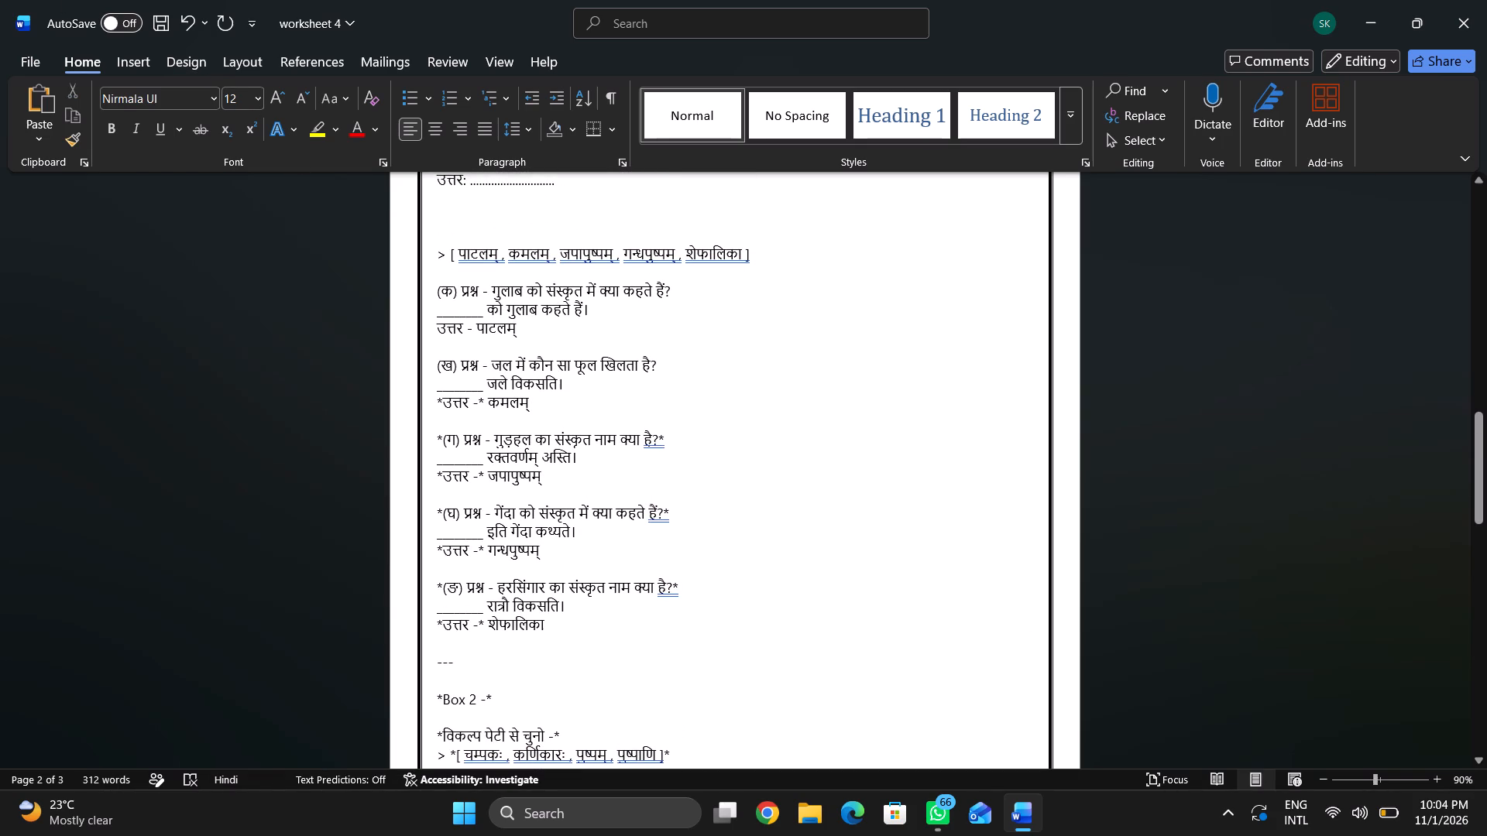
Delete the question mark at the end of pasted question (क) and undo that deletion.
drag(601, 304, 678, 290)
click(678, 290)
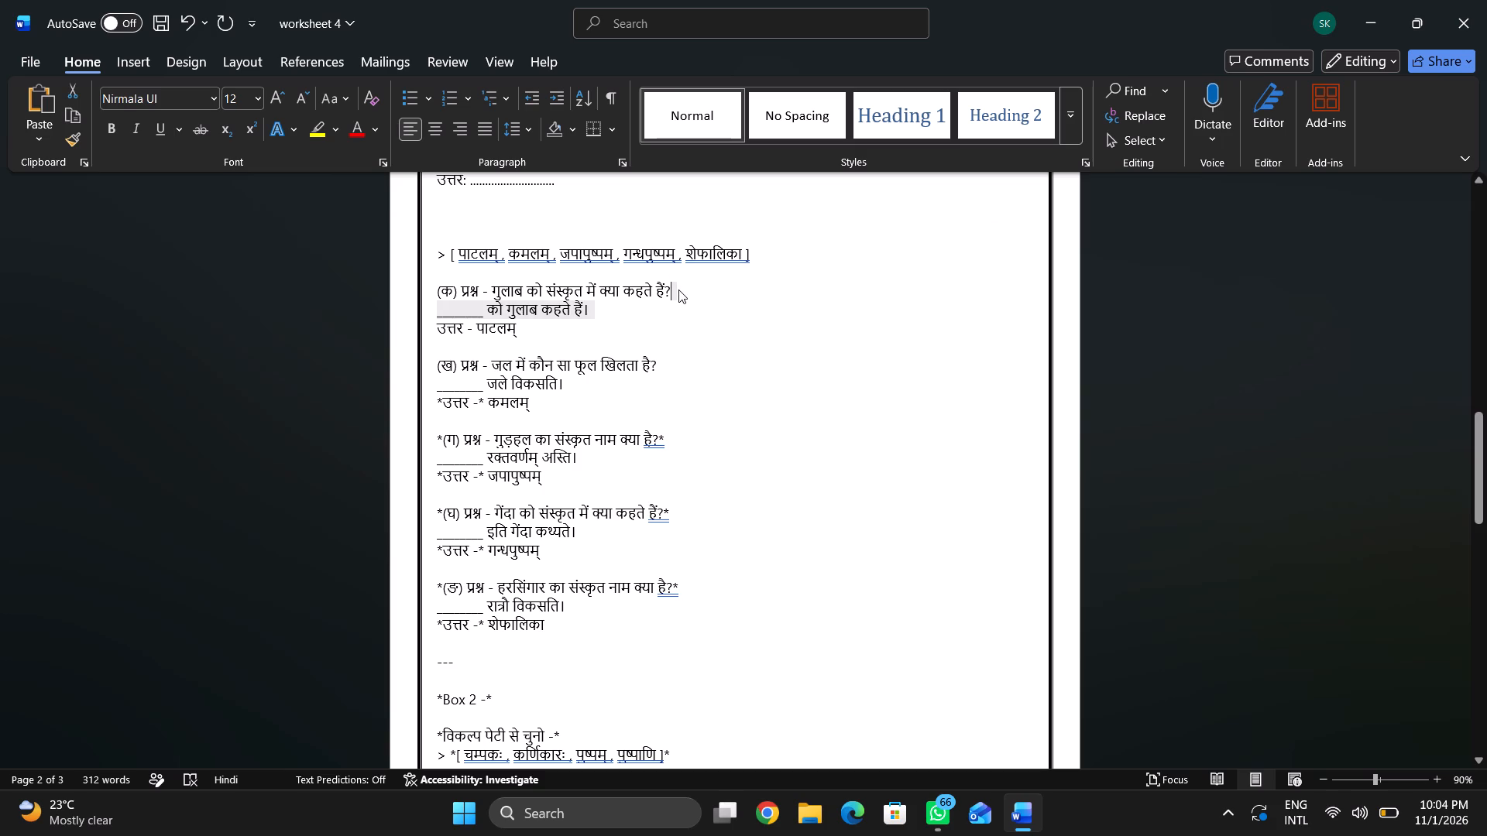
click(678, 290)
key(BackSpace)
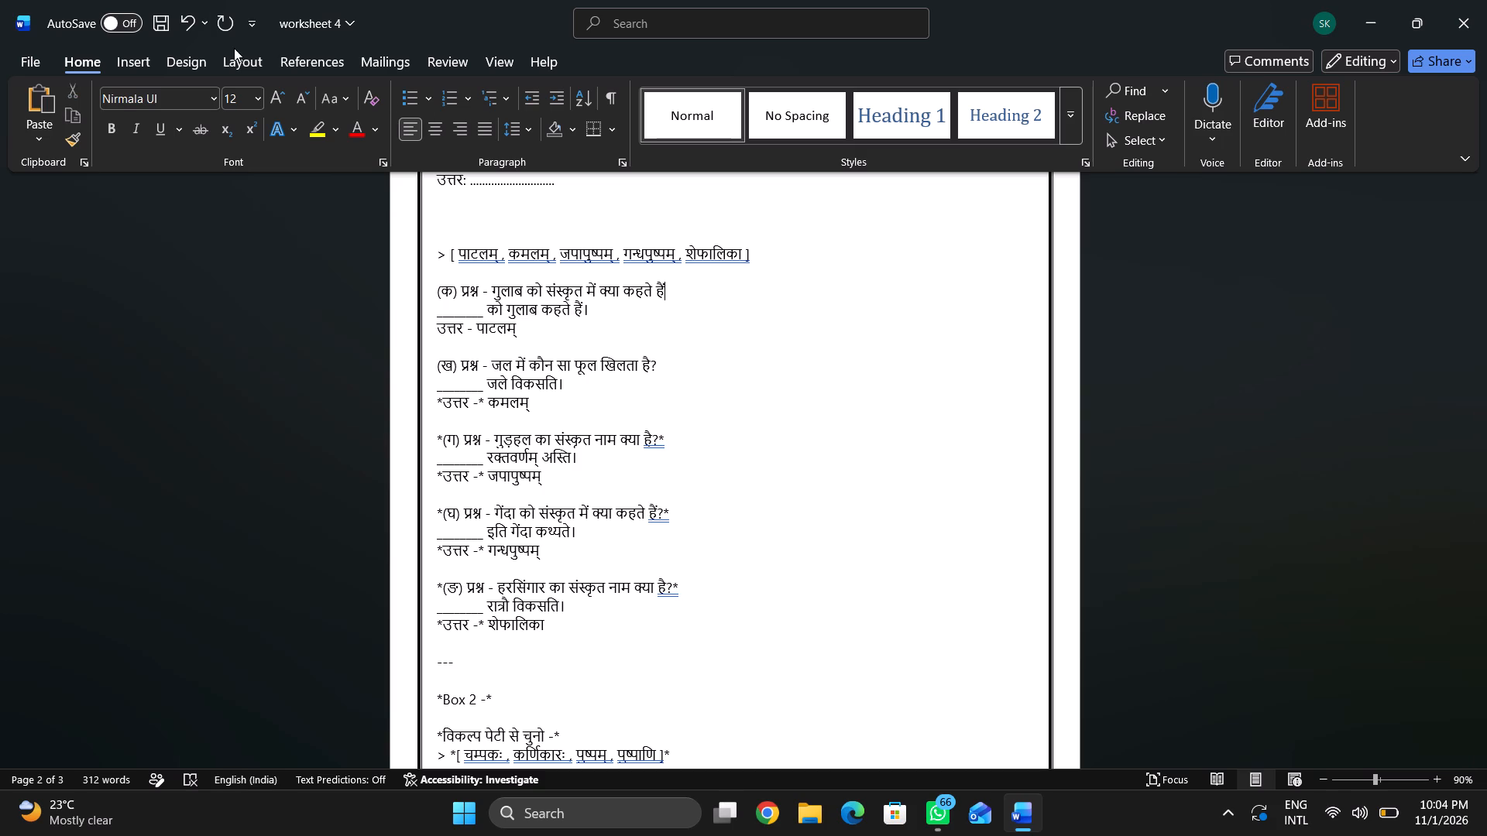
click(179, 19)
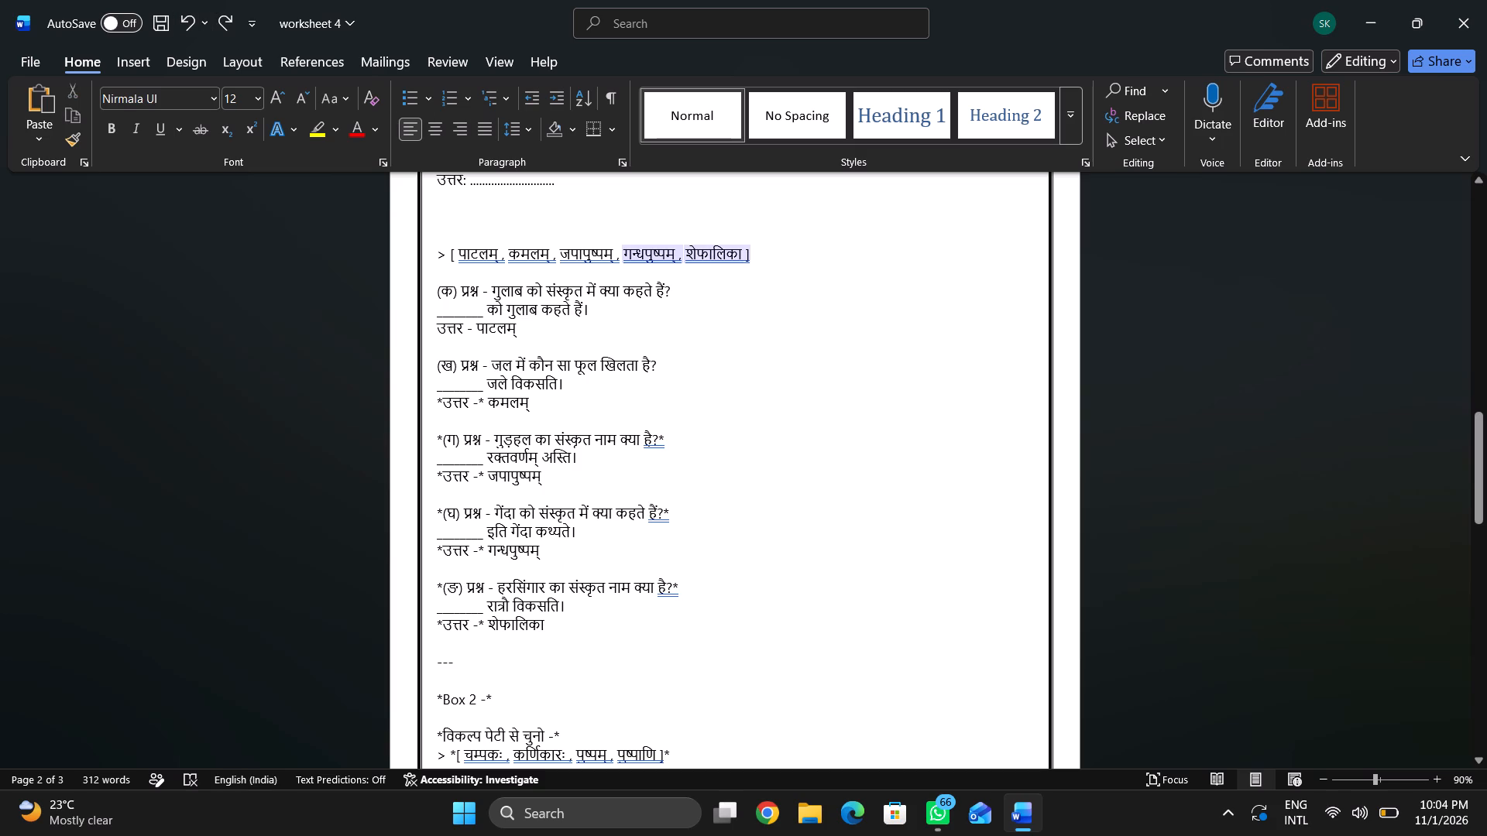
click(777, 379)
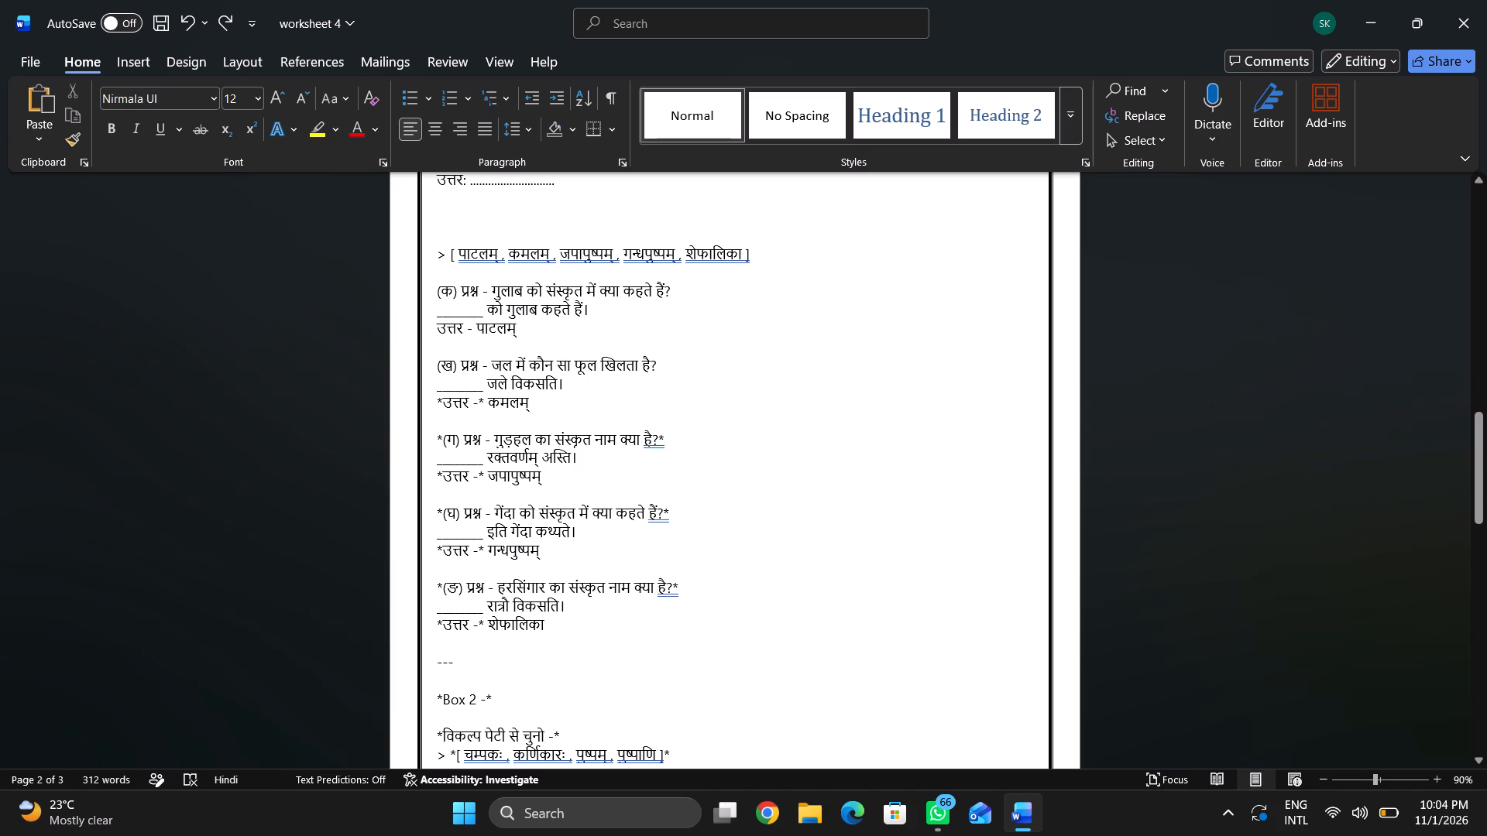
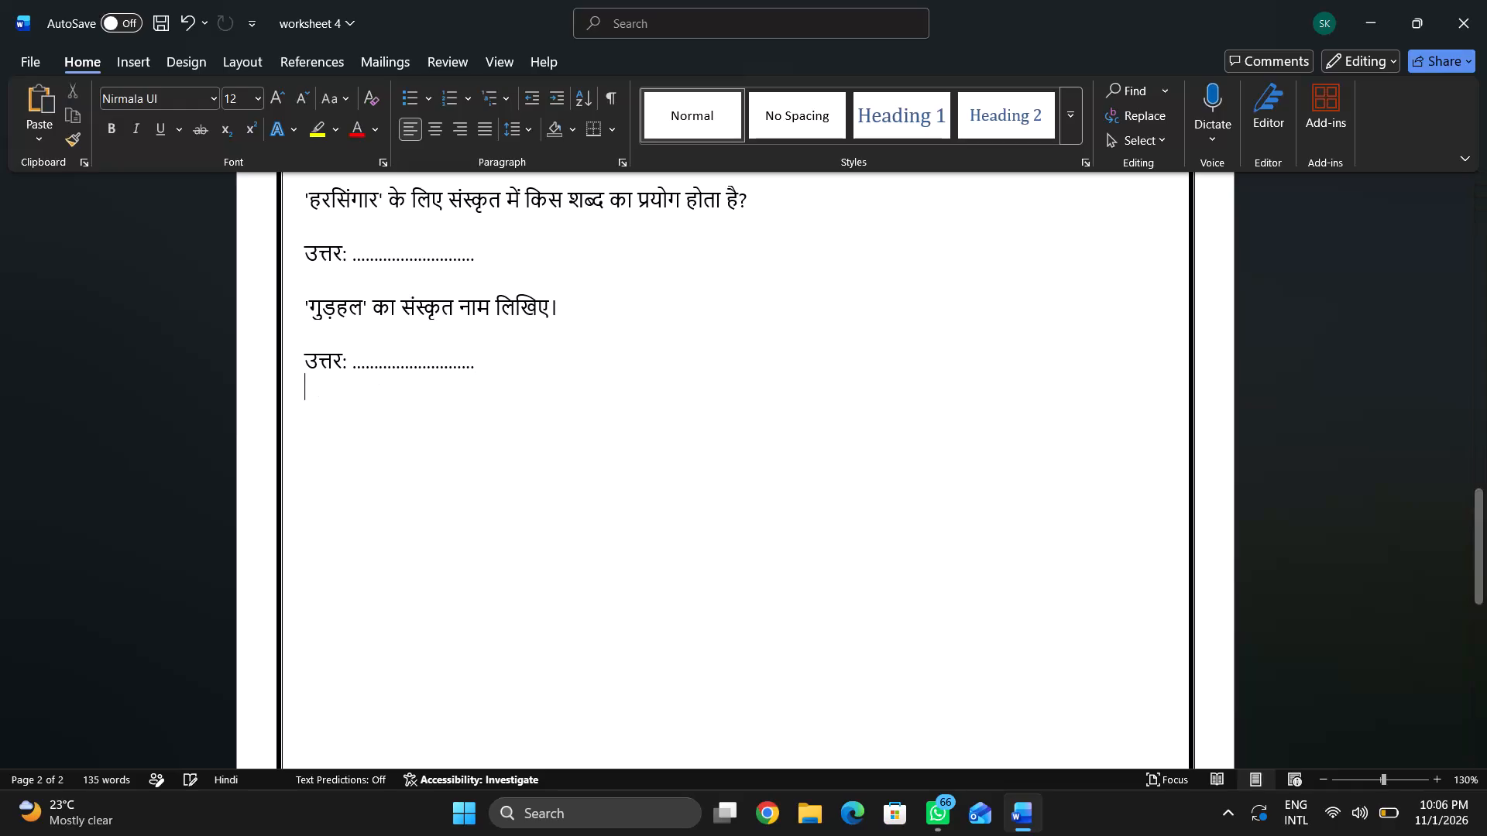
Paste the copied fill-in-the-blank question set on a new line below the उत्तर line of the 'गुड़हल' question.
key(Return)
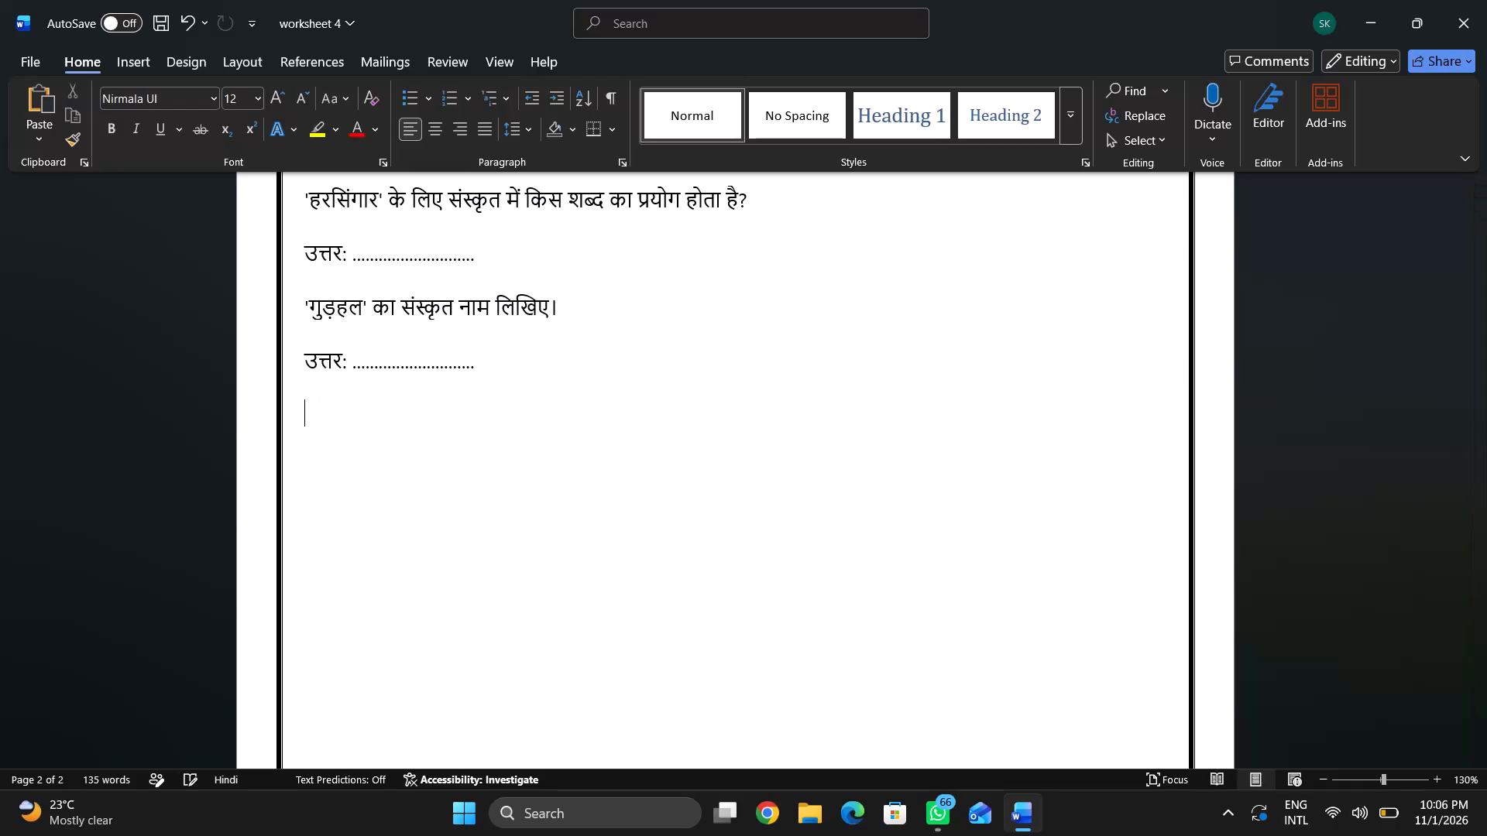
key(ctrl+v)
Delete the pasted introductory line starting with लीजिए and the heading अभ्यास-पत्रम् - पुष्पाणि below it.
scroll(485, 359, up, 1)
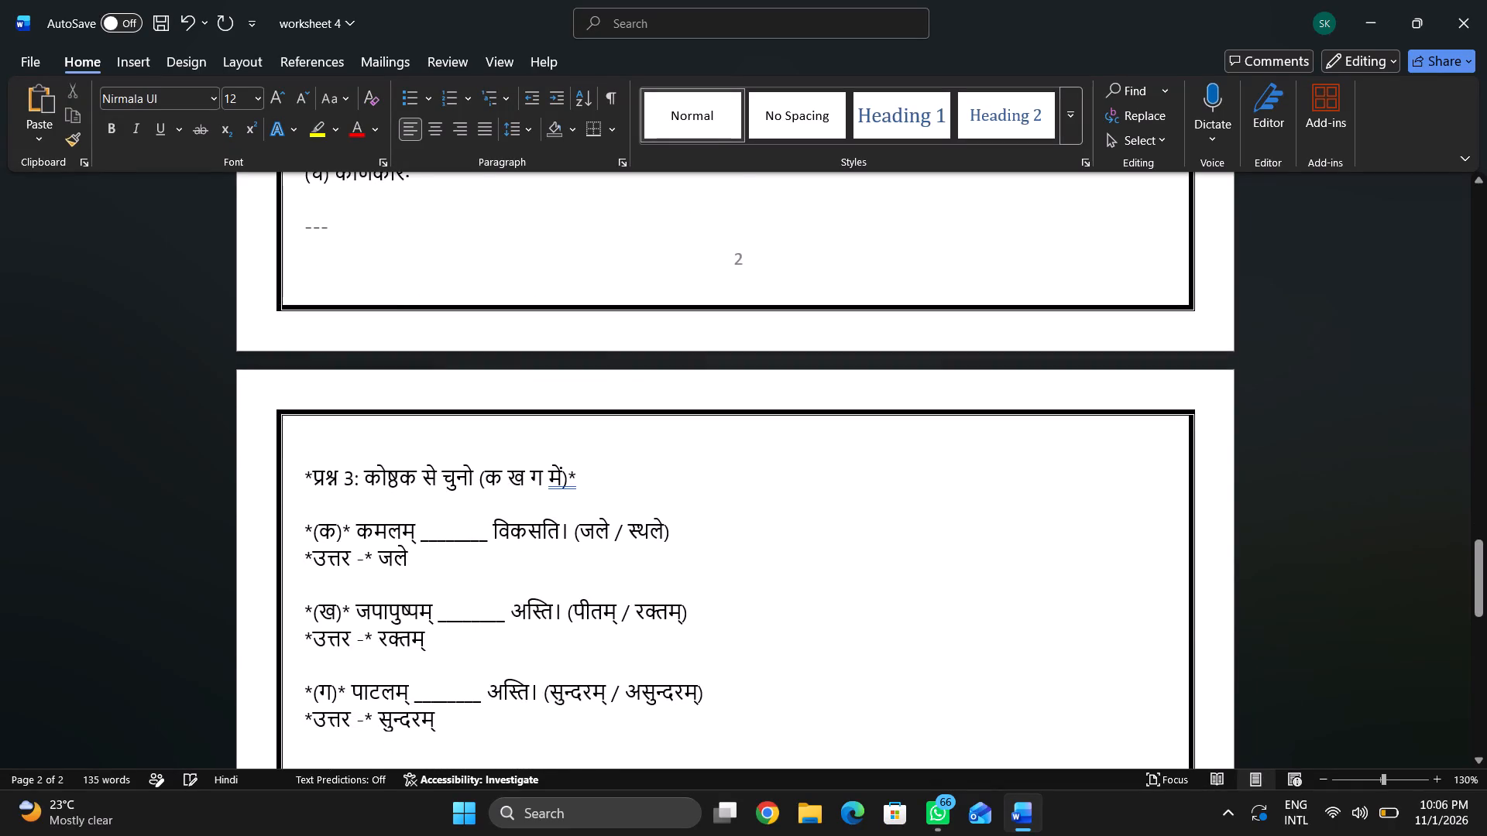
scroll(485, 359, up, 2)
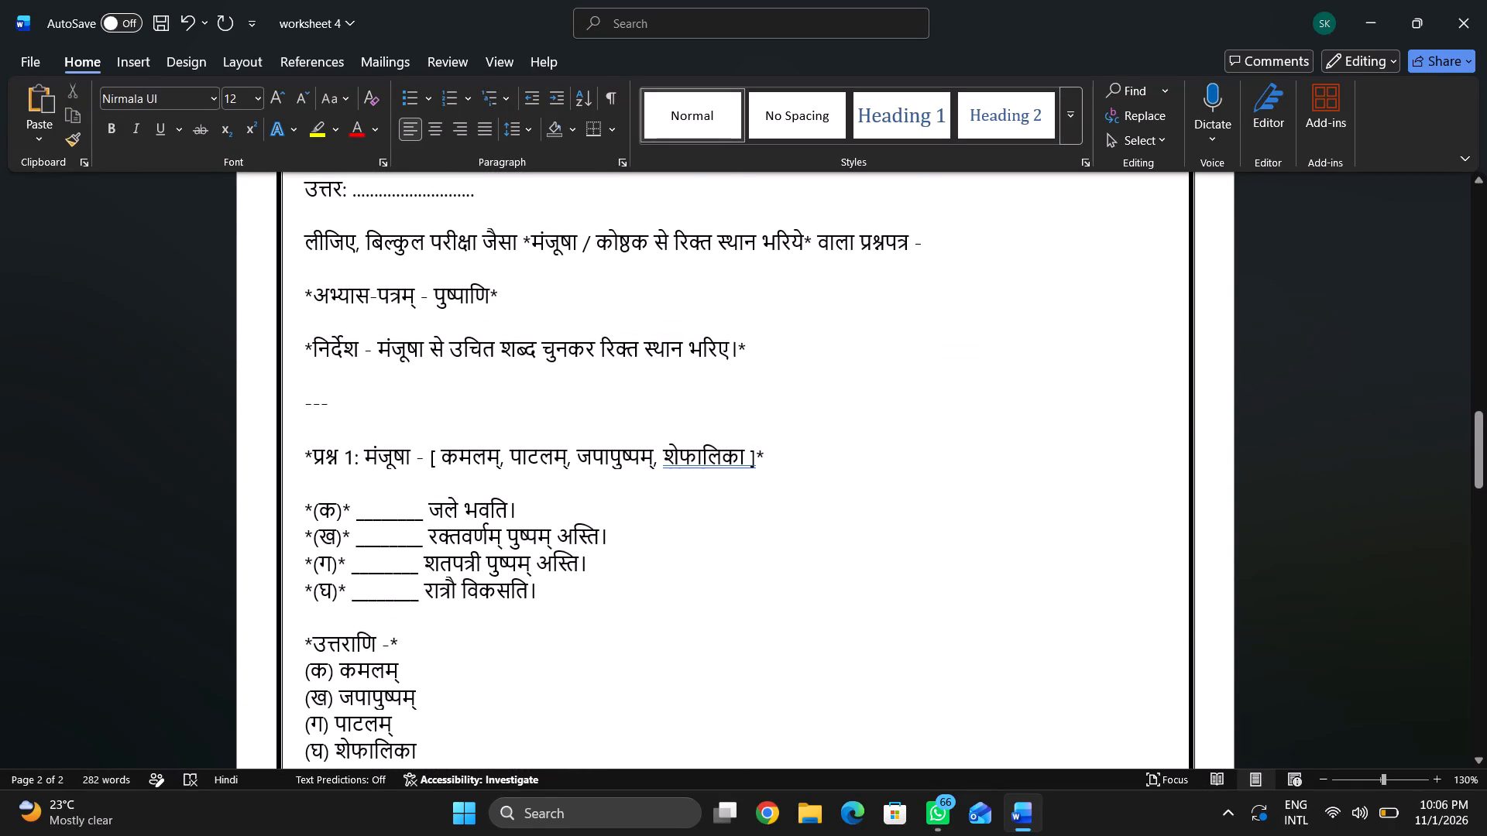
scroll(489, 367, up, 2)
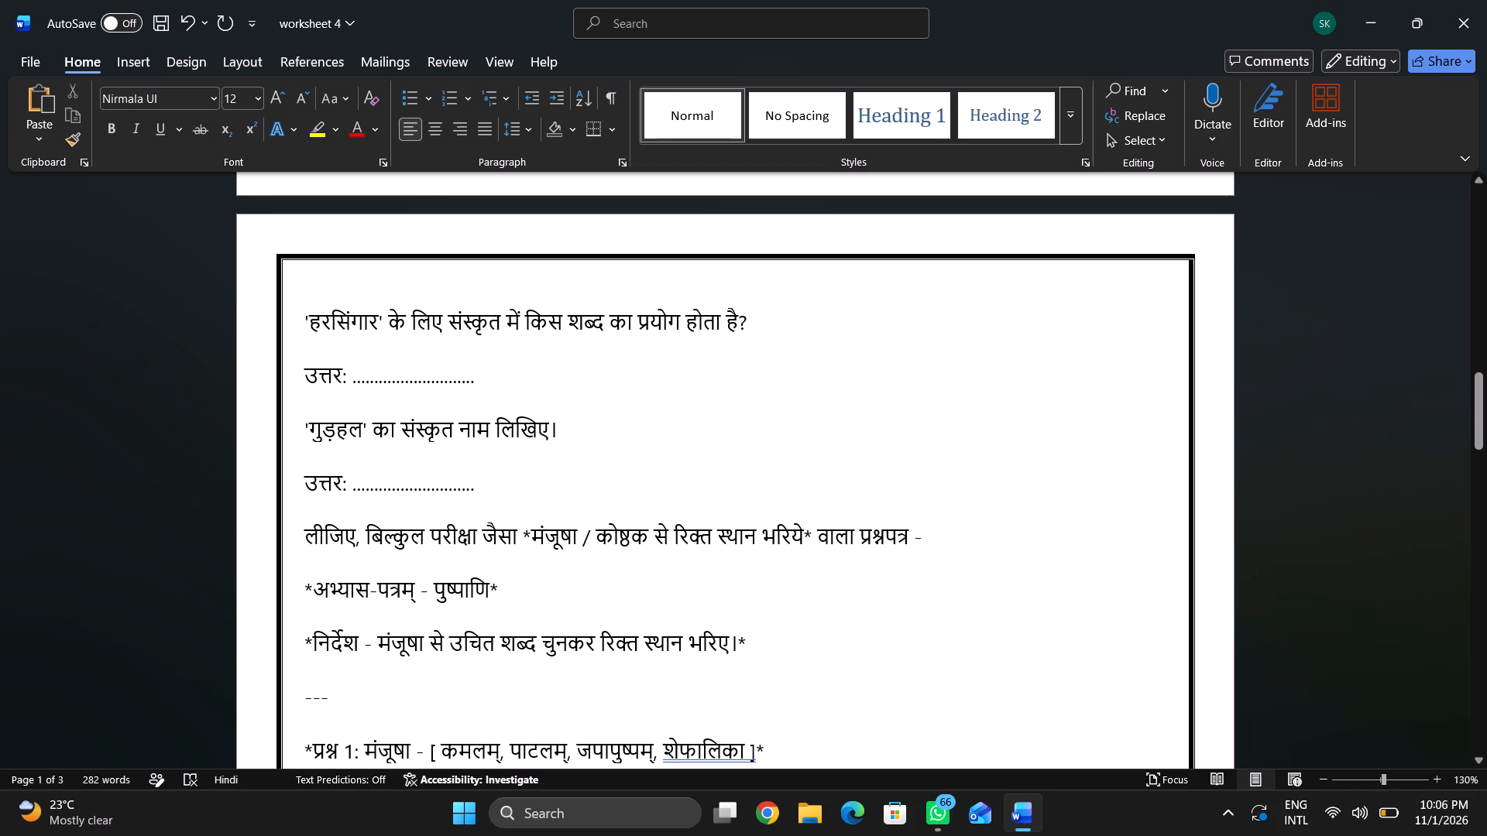
drag(301, 537, 486, 567)
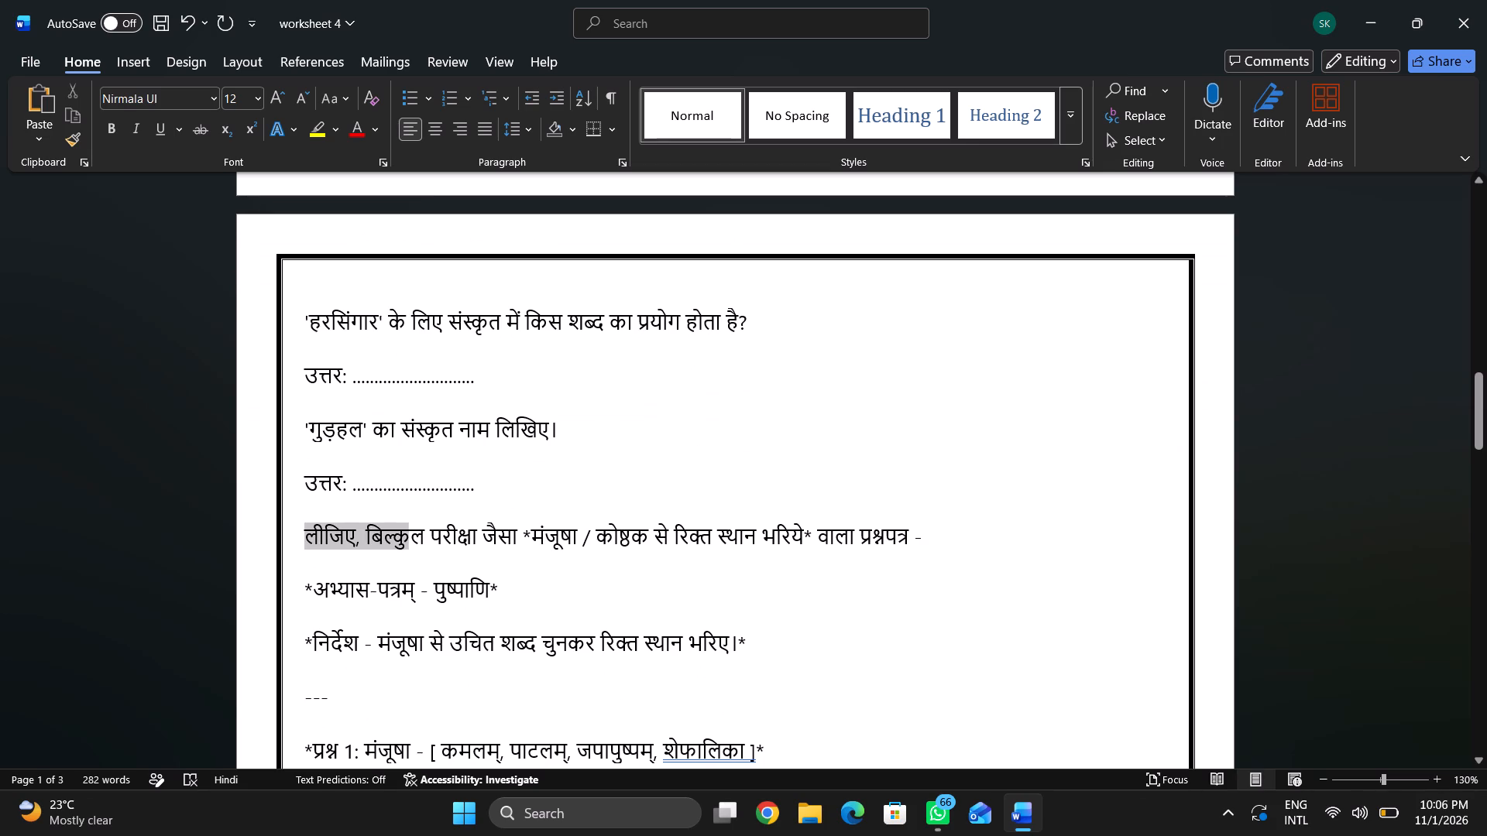
drag(486, 567, 500, 590)
key(BackSpace)
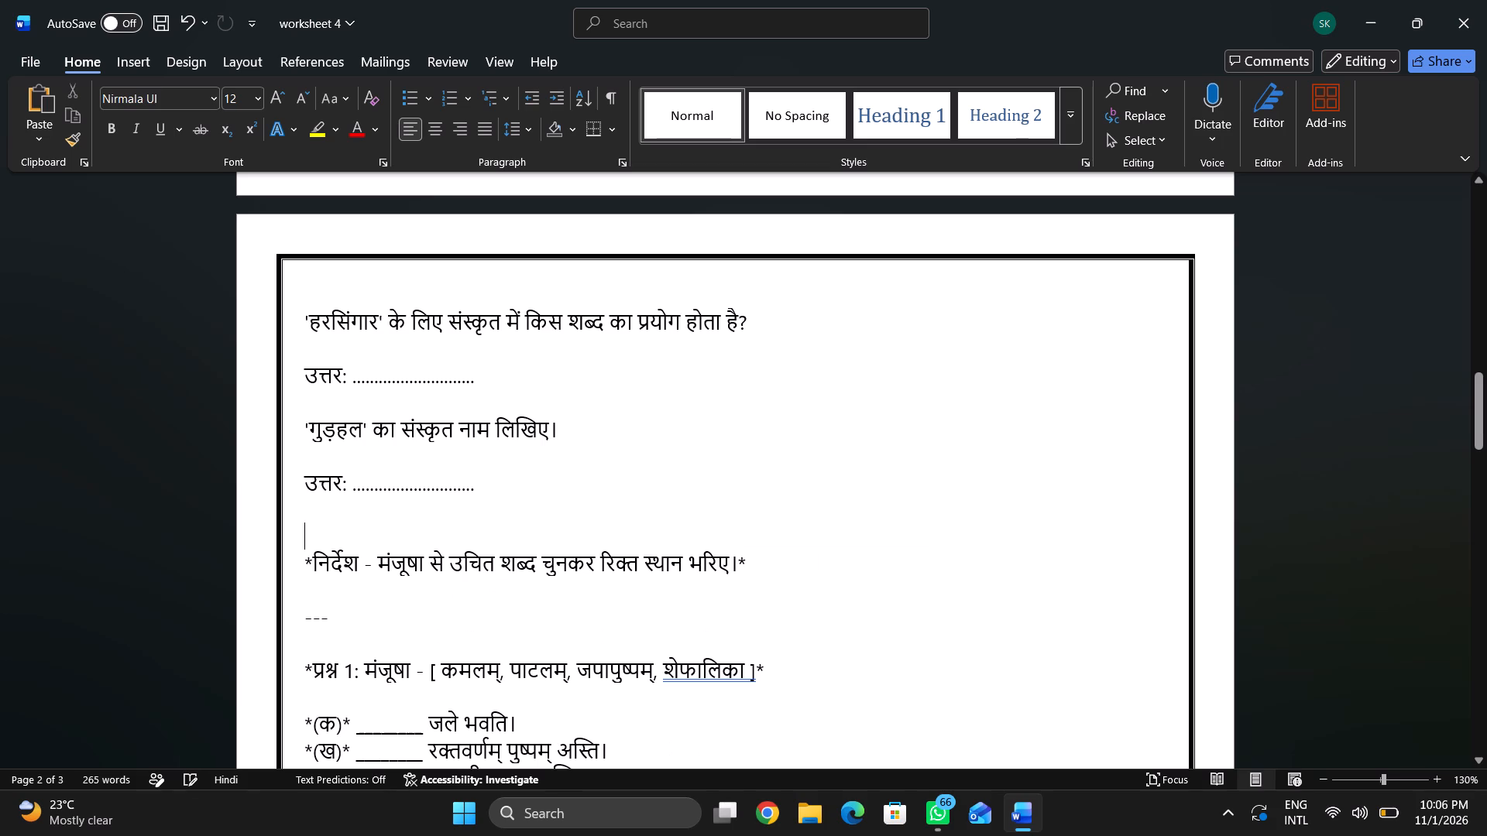
Remove the leading and trailing asterisks from the pasted निर्देश instruction line.
click(314, 561)
key(BackSpace)
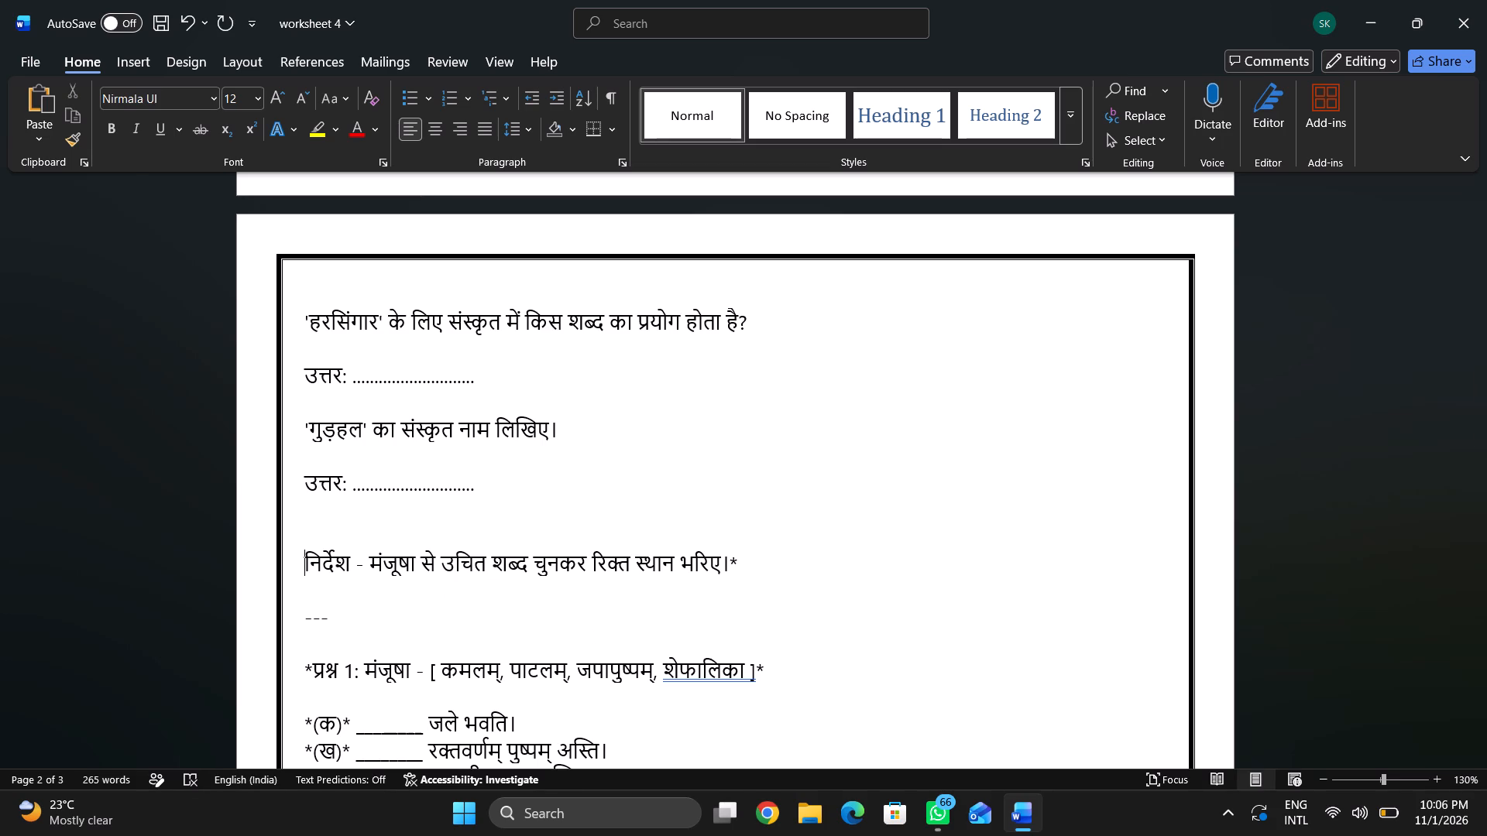
click(735, 564)
key(BackSpace)
Remove the asterisks before and after the प्रश्न 1 मंजूषा line with the bracketed option list.
scroll(735, 564, down, 1)
click(314, 587)
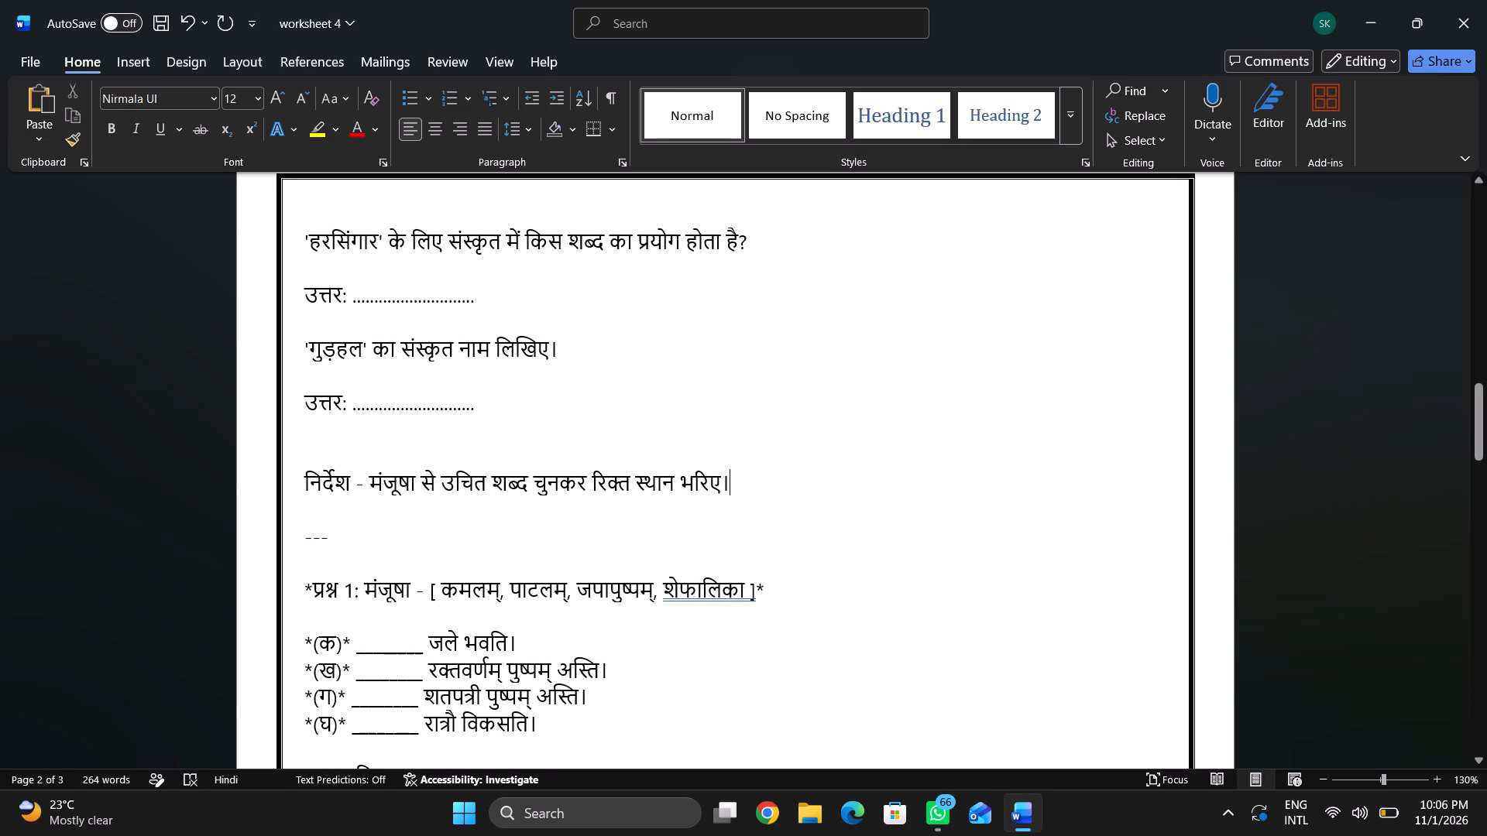
key(BackSpace)
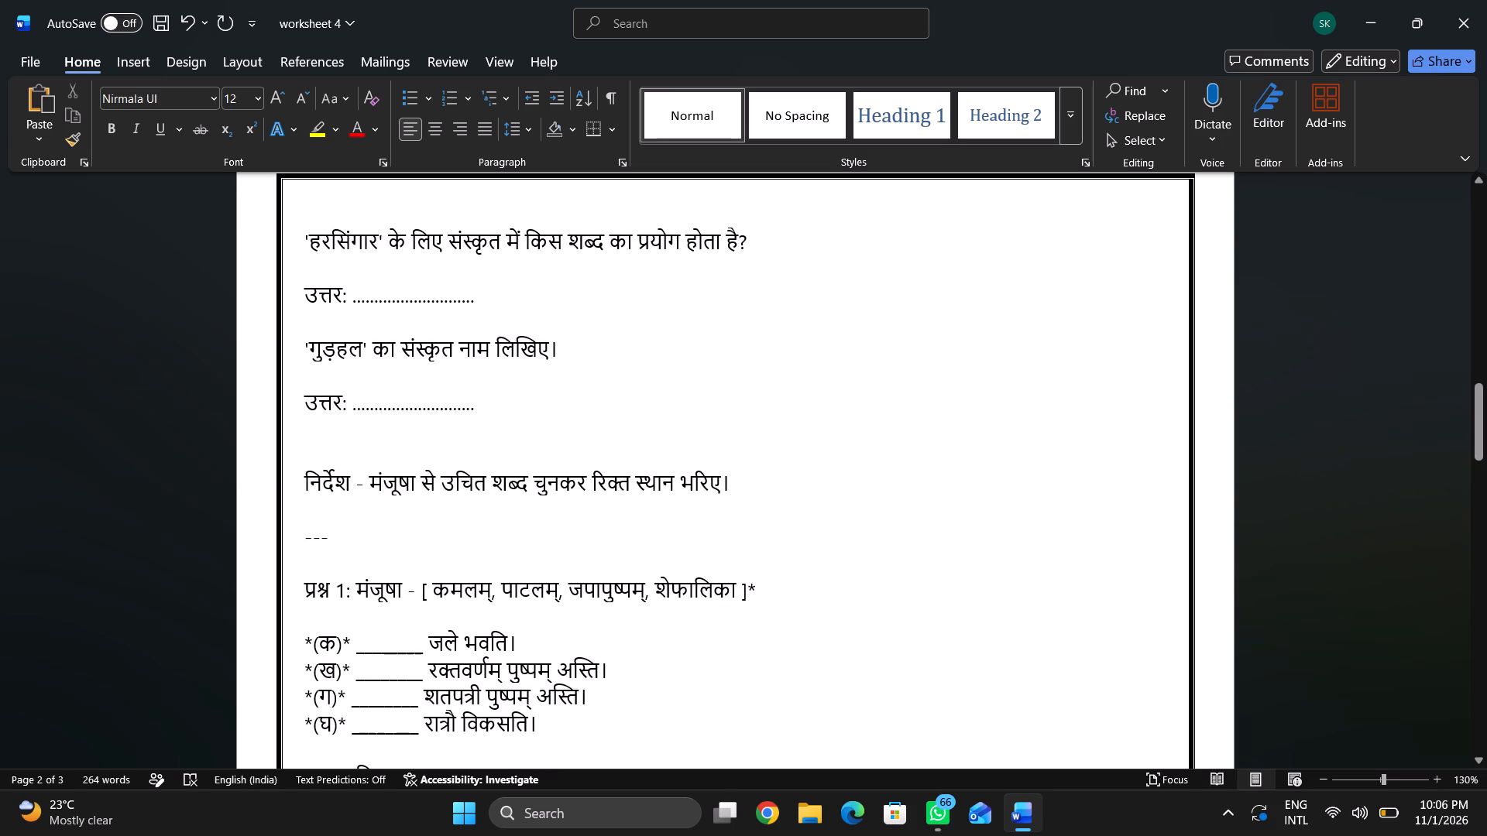
click(766, 581)
key(BackSpace)
scroll(766, 581, down, 1)
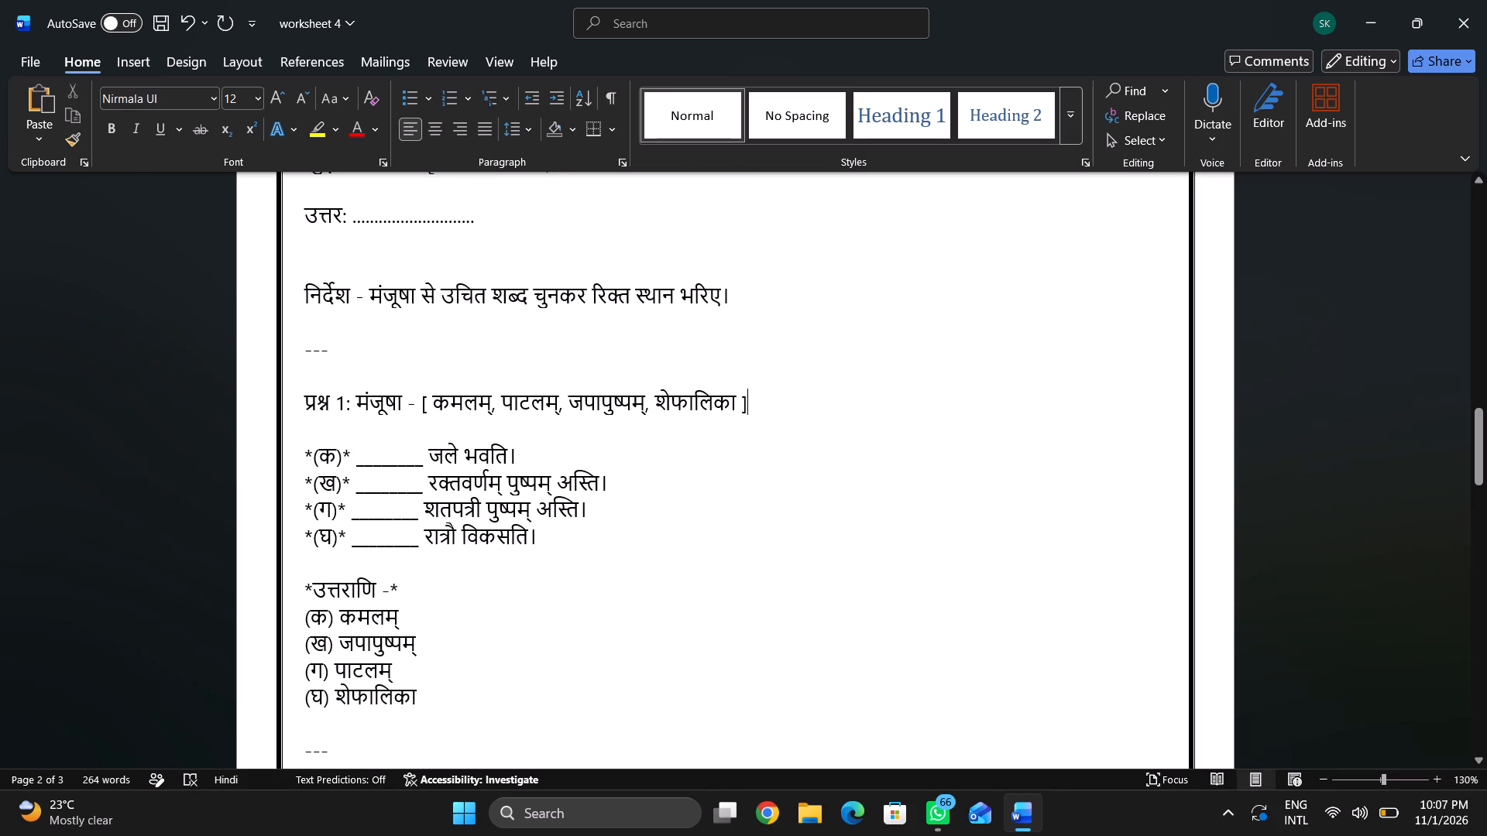
scroll(766, 581, down, 1)
Remove the asterisk after each label (क) to (घ) in the प्रश्न 1 fill-in-the-blank lines, along with the space after (क).
click(356, 455)
key(BackSpace)
key(BackSpace)
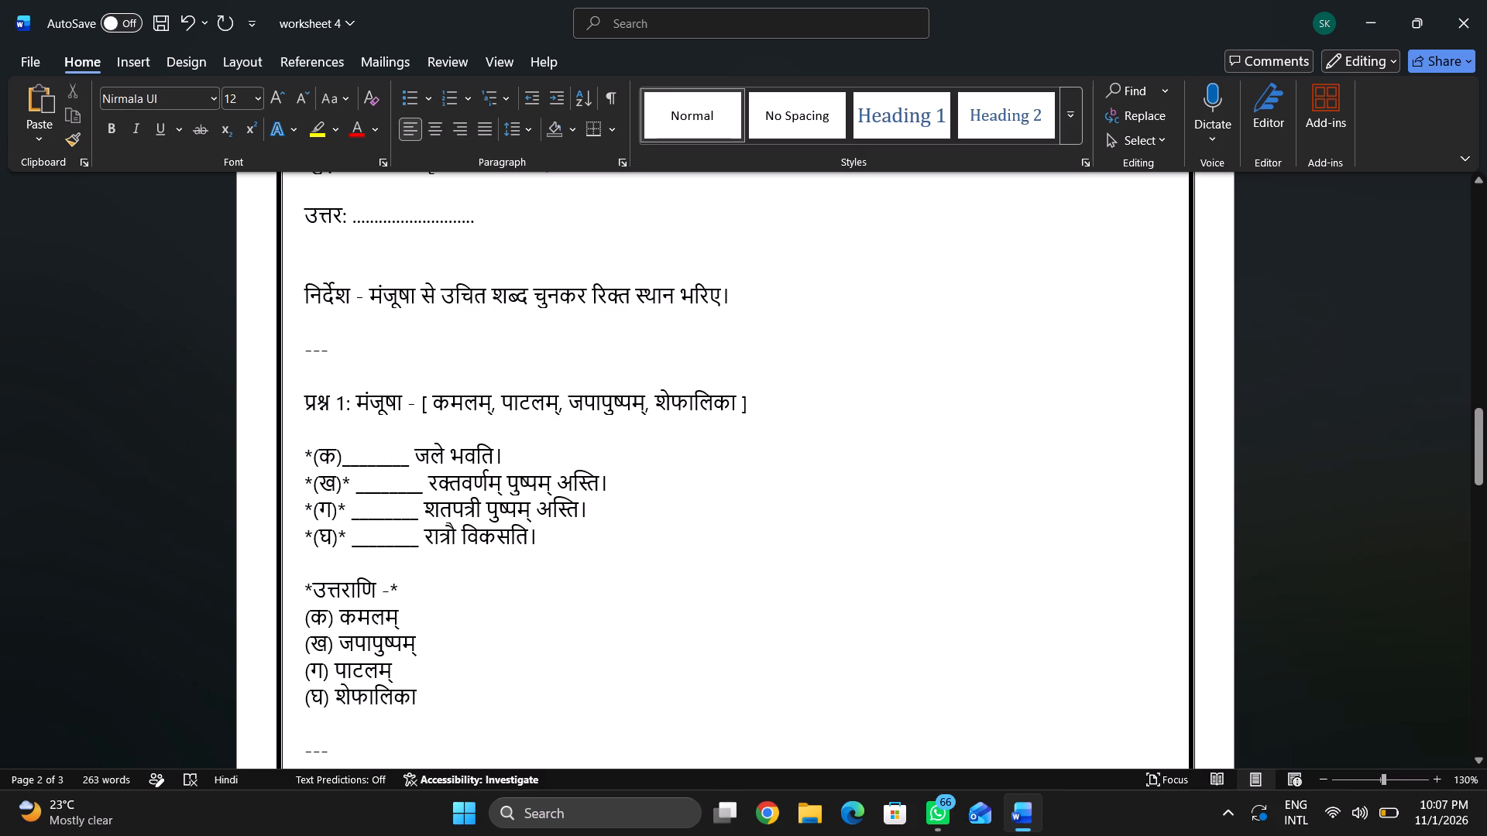
click(348, 479)
key(BackSpace)
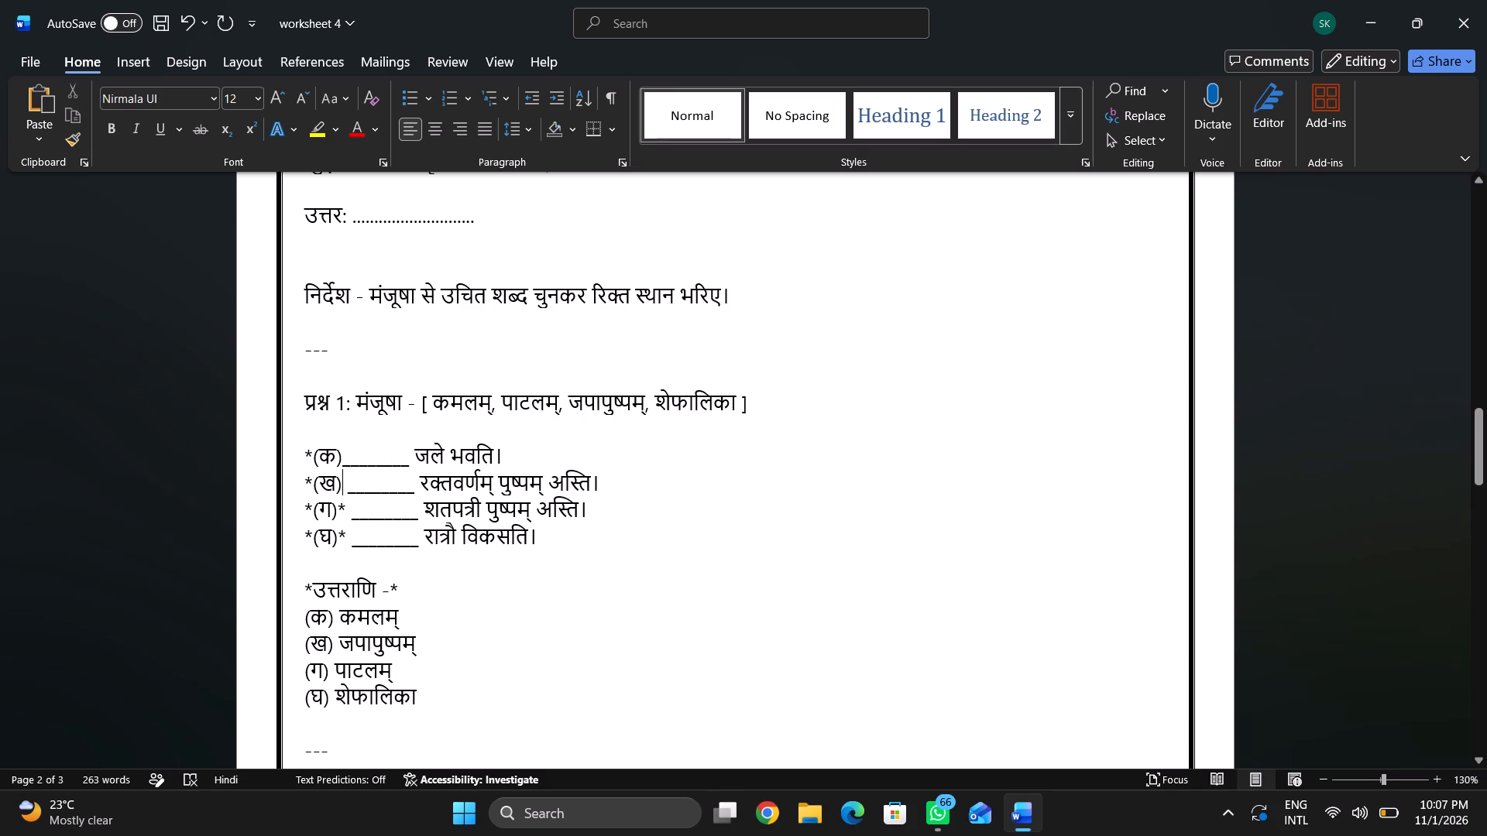
click(347, 509)
key(BackSpace)
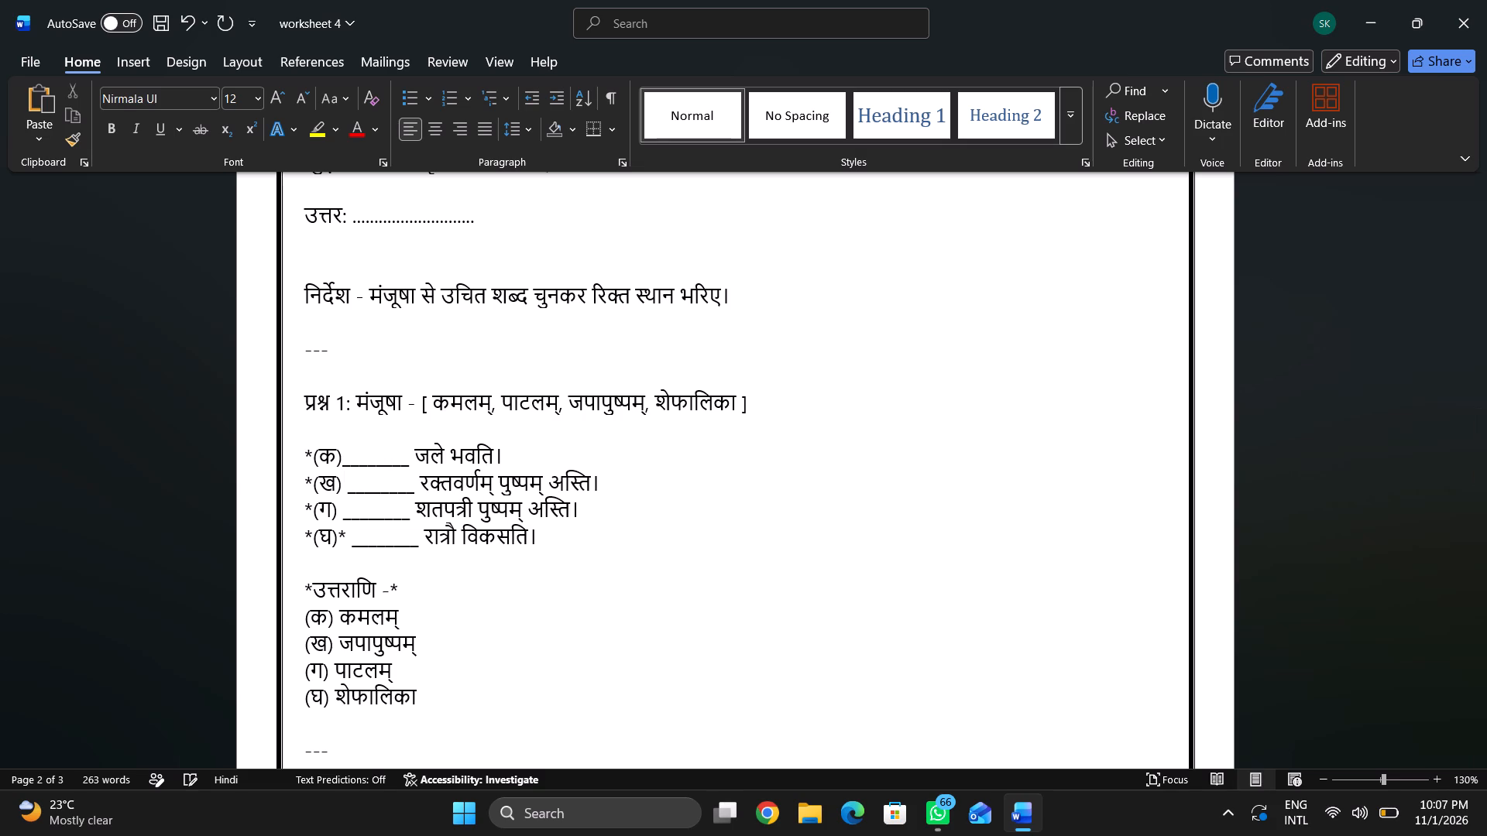
click(346, 529)
key(BackSpace)
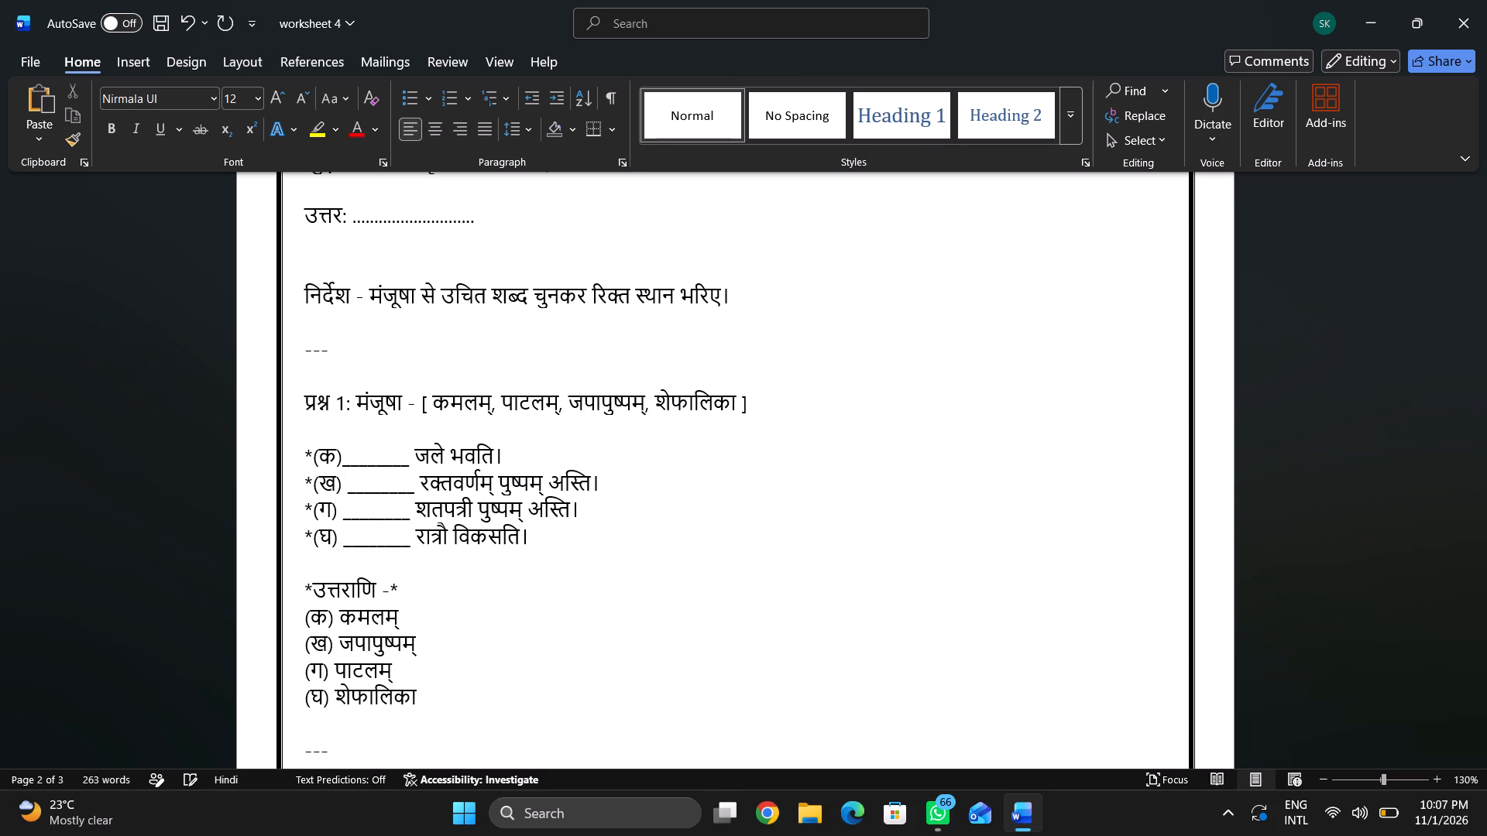
Remove the leading asterisk before each label (क) to (घ) in the प्रश्न 1 fill-in-the-blank lines.
click(313, 530)
key(BackSpace)
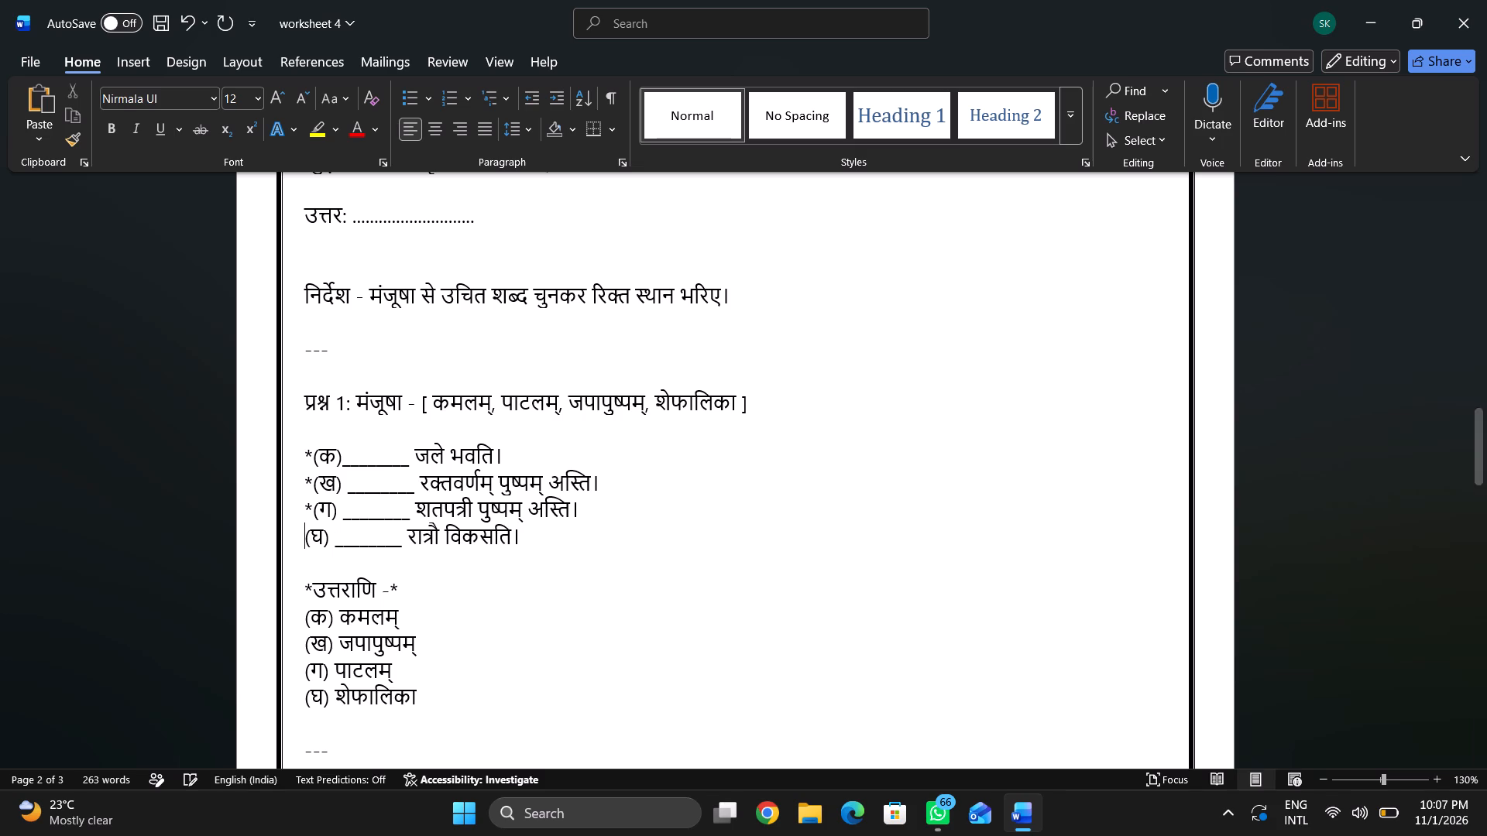
click(314, 507)
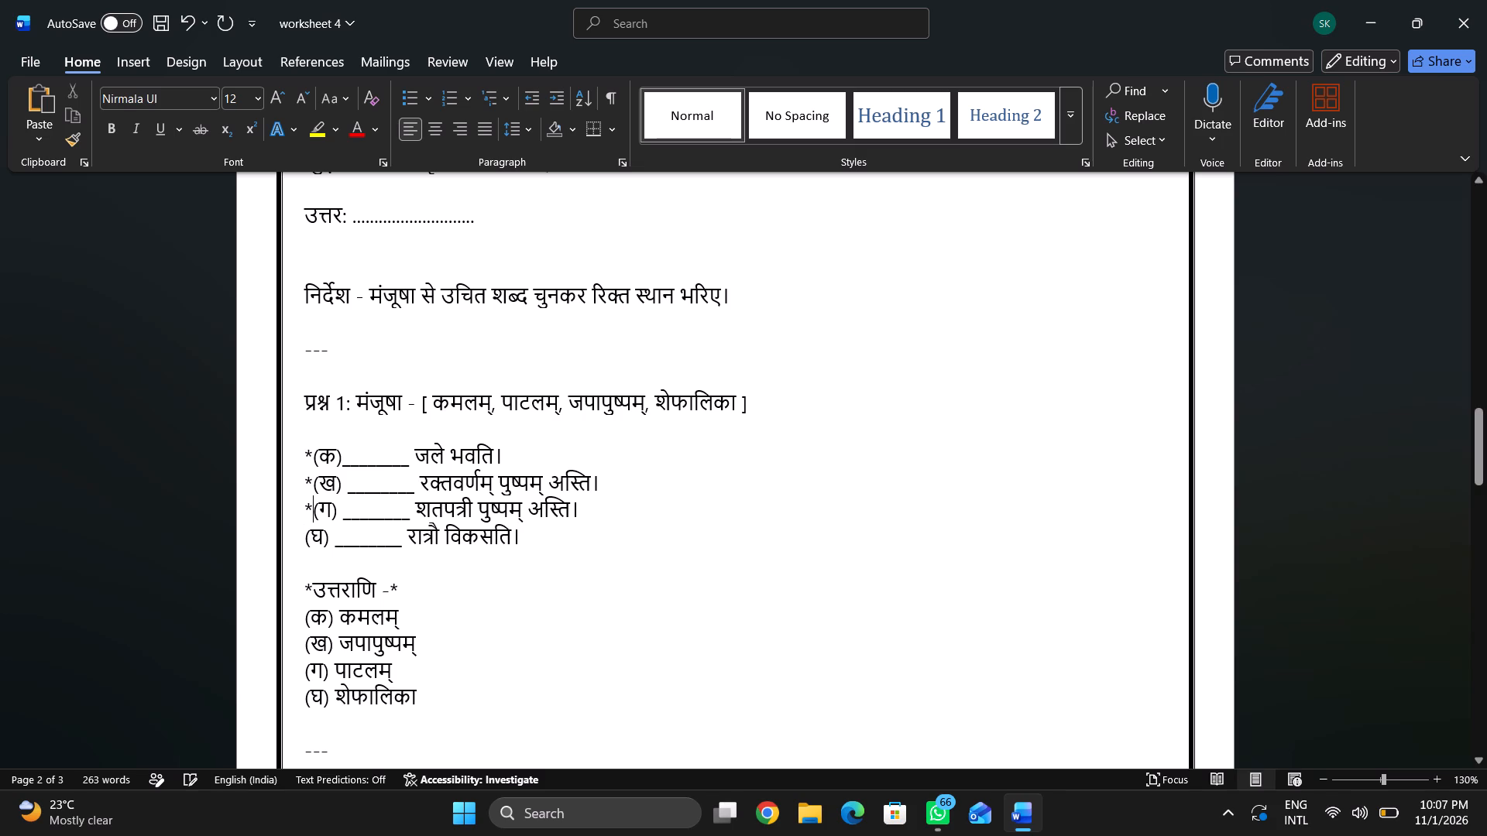
key(BackSpace)
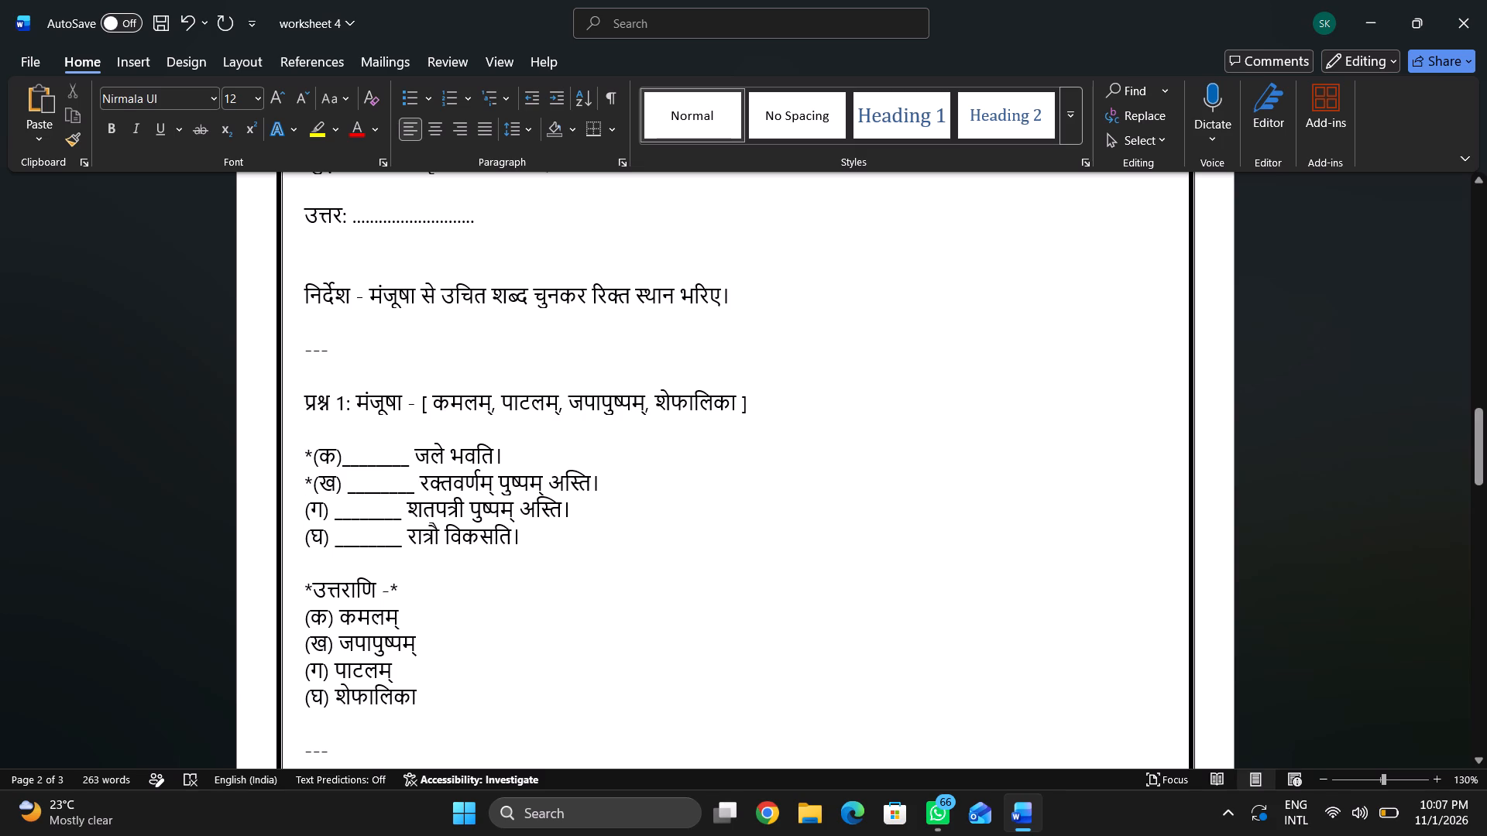
click(313, 479)
key(BackSpace)
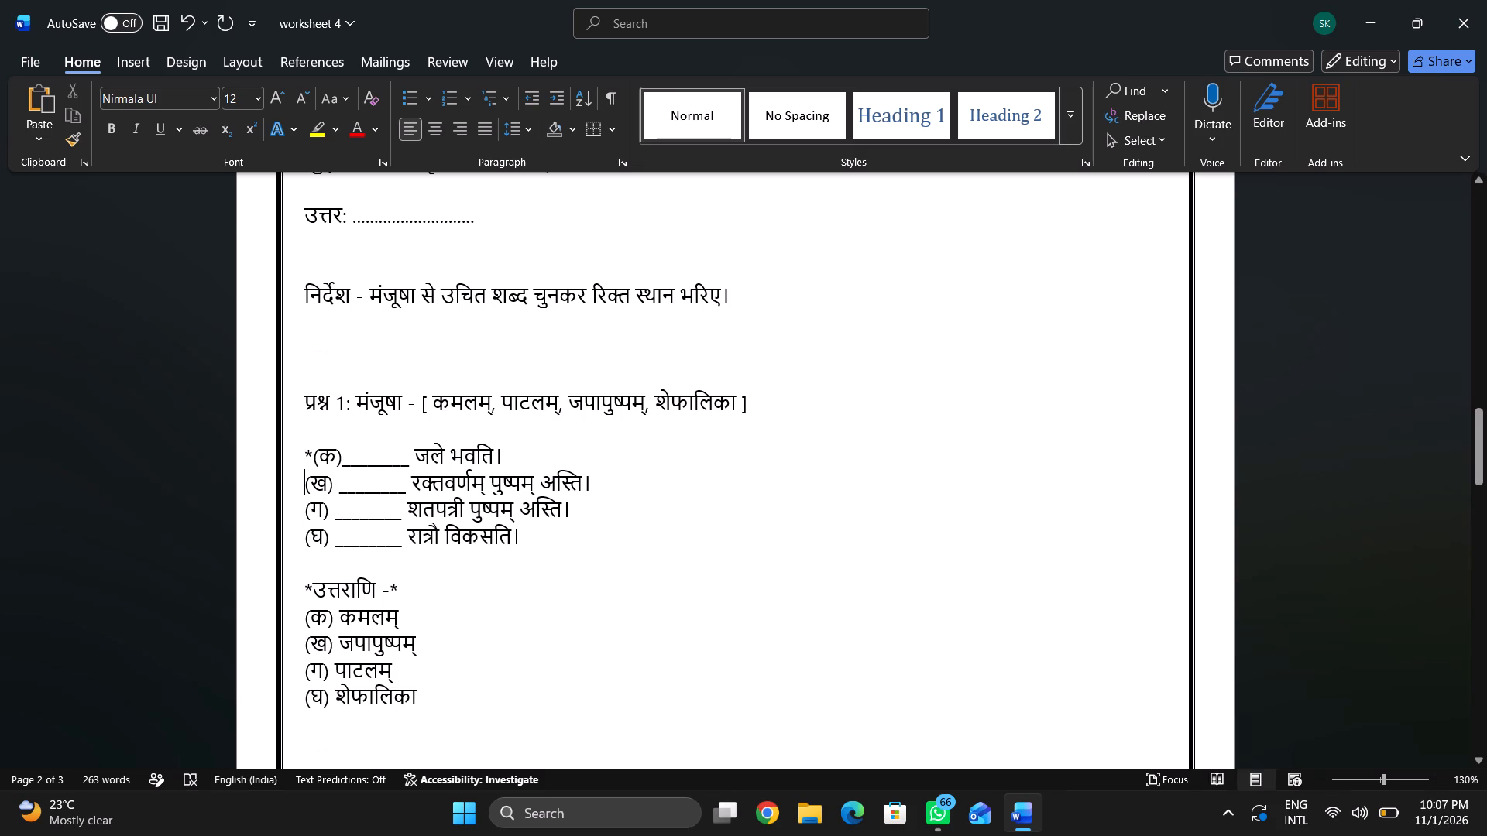
click(311, 447)
key(BackSpace)
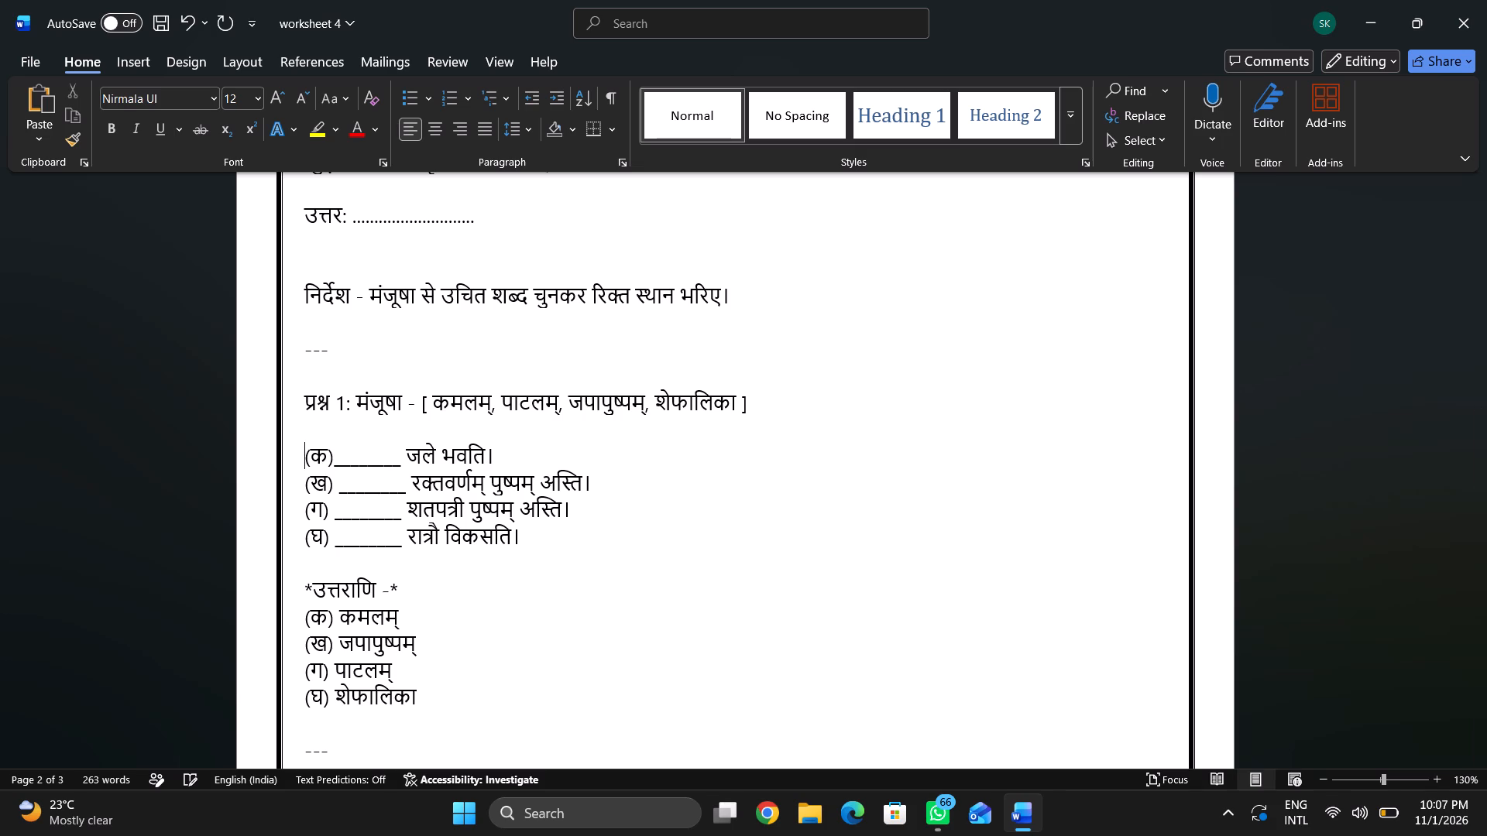
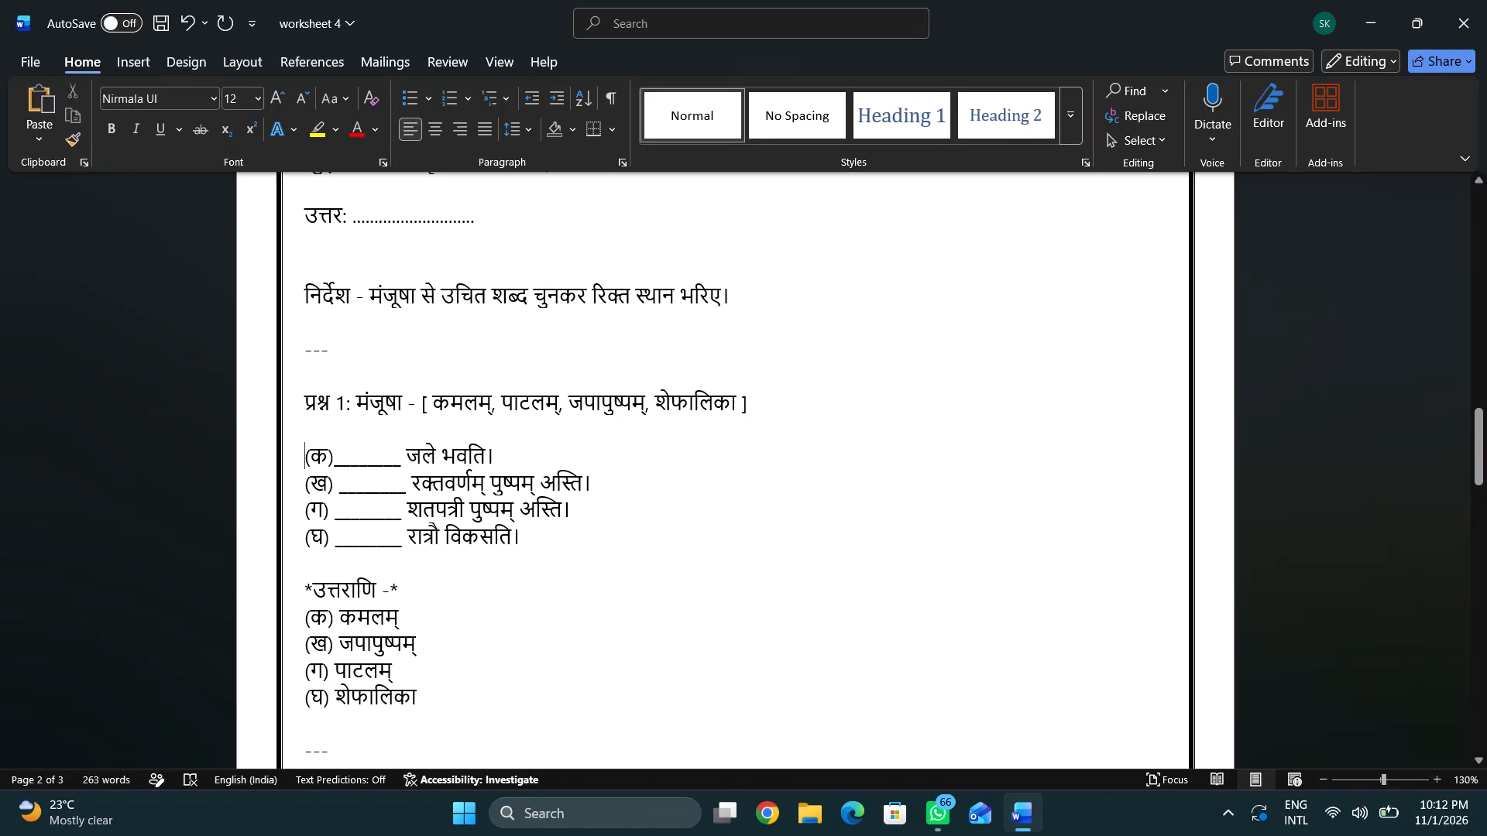
Select the pasted fill-in-the-blank text from the निर्देश instruction line through the प्रश्न 3 heading and into the line below it.
scroll(384, 531, up, 1)
ctrl+scroll(384, 531, down, 1)
ctrl+scroll(384, 531, up, 1)
scroll(384, 531, up, 4)
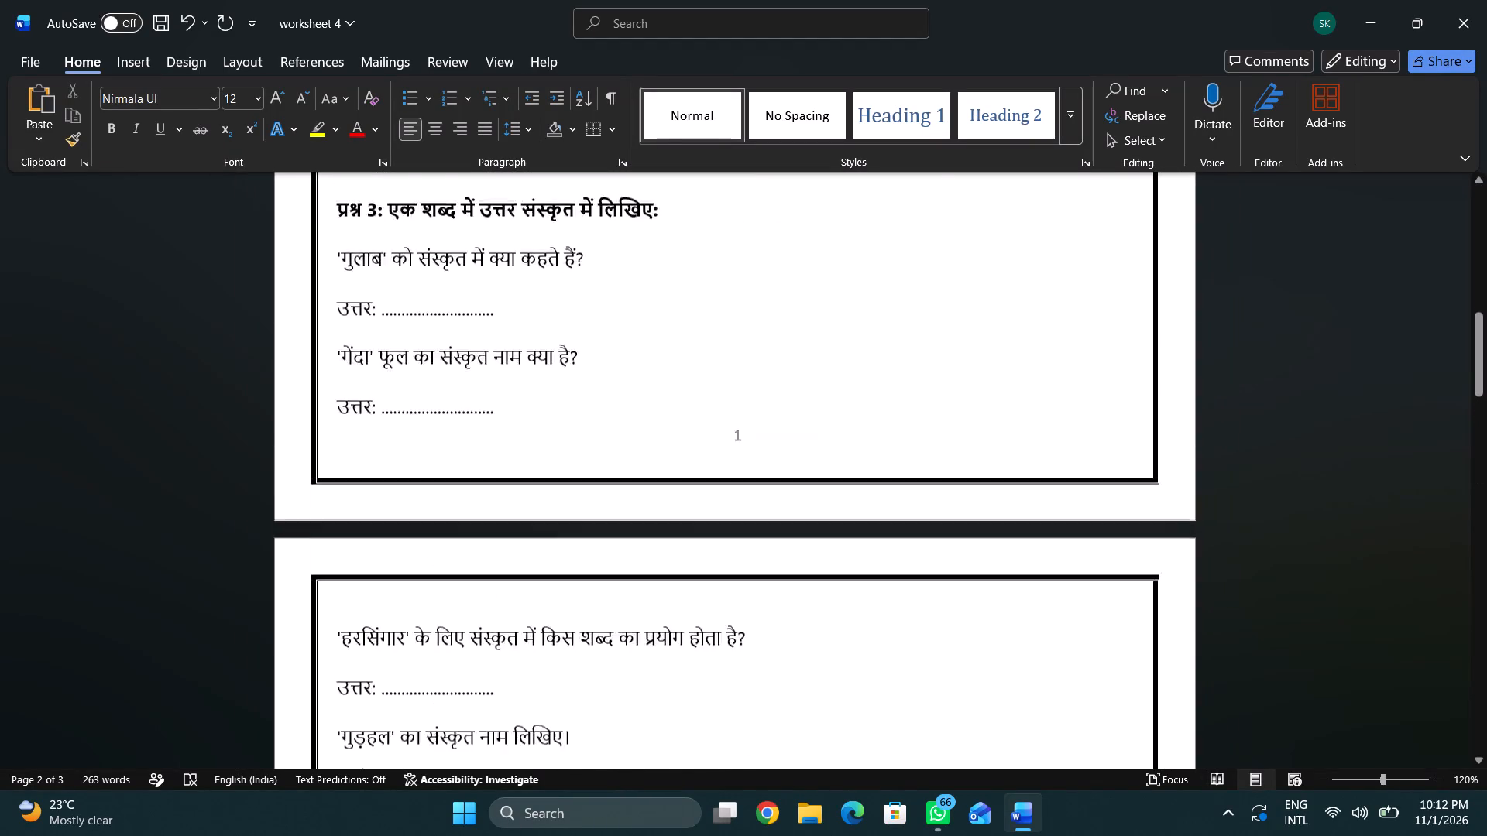
scroll(384, 531, down, 2)
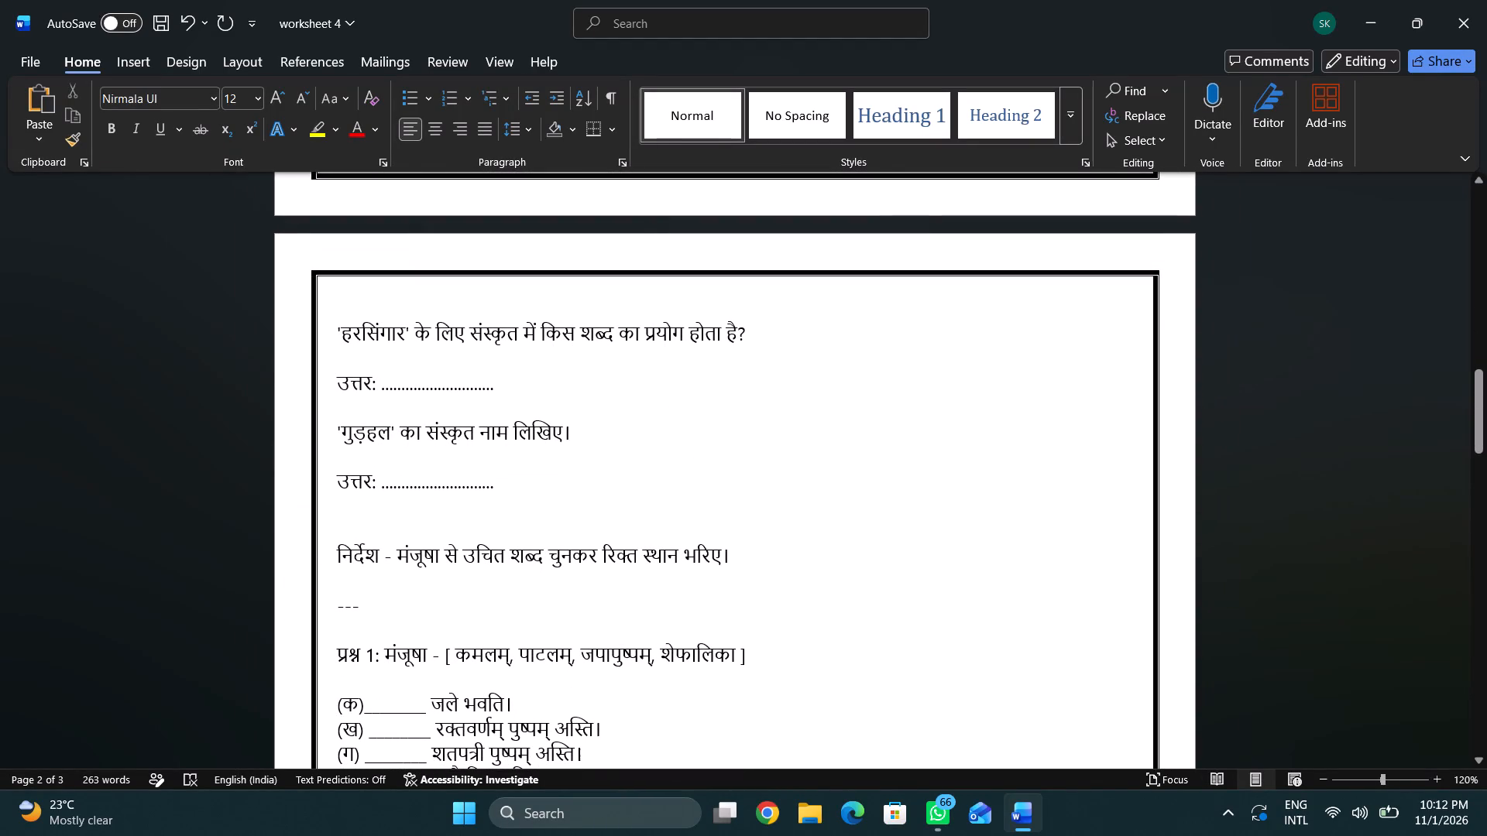
drag(335, 553, 508, 771)
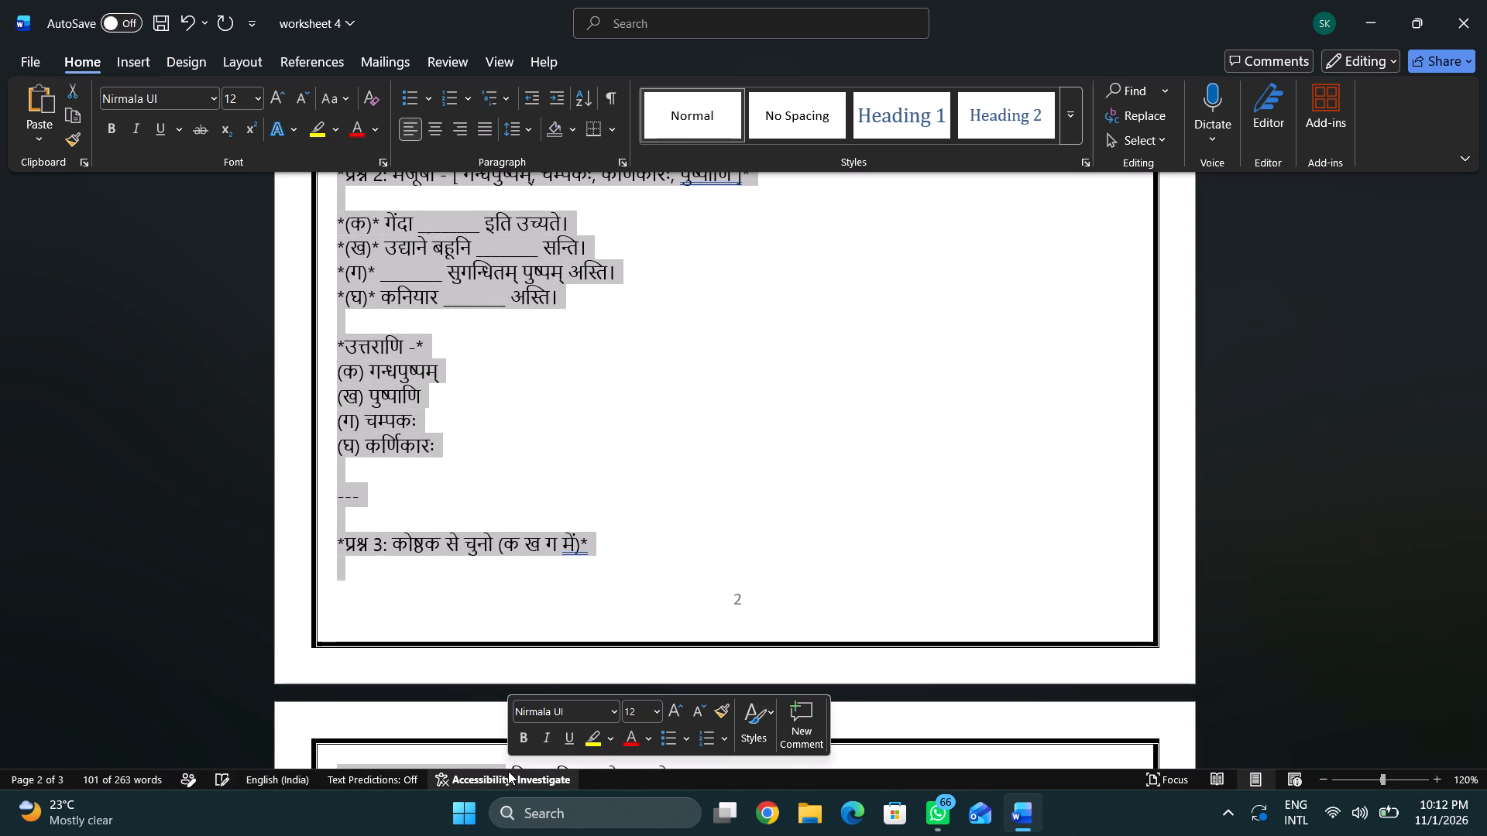
Delete the selected pasted block of questions and answers, running through the प्रश्न 3 heading onto the following page.
key(BackSpace)
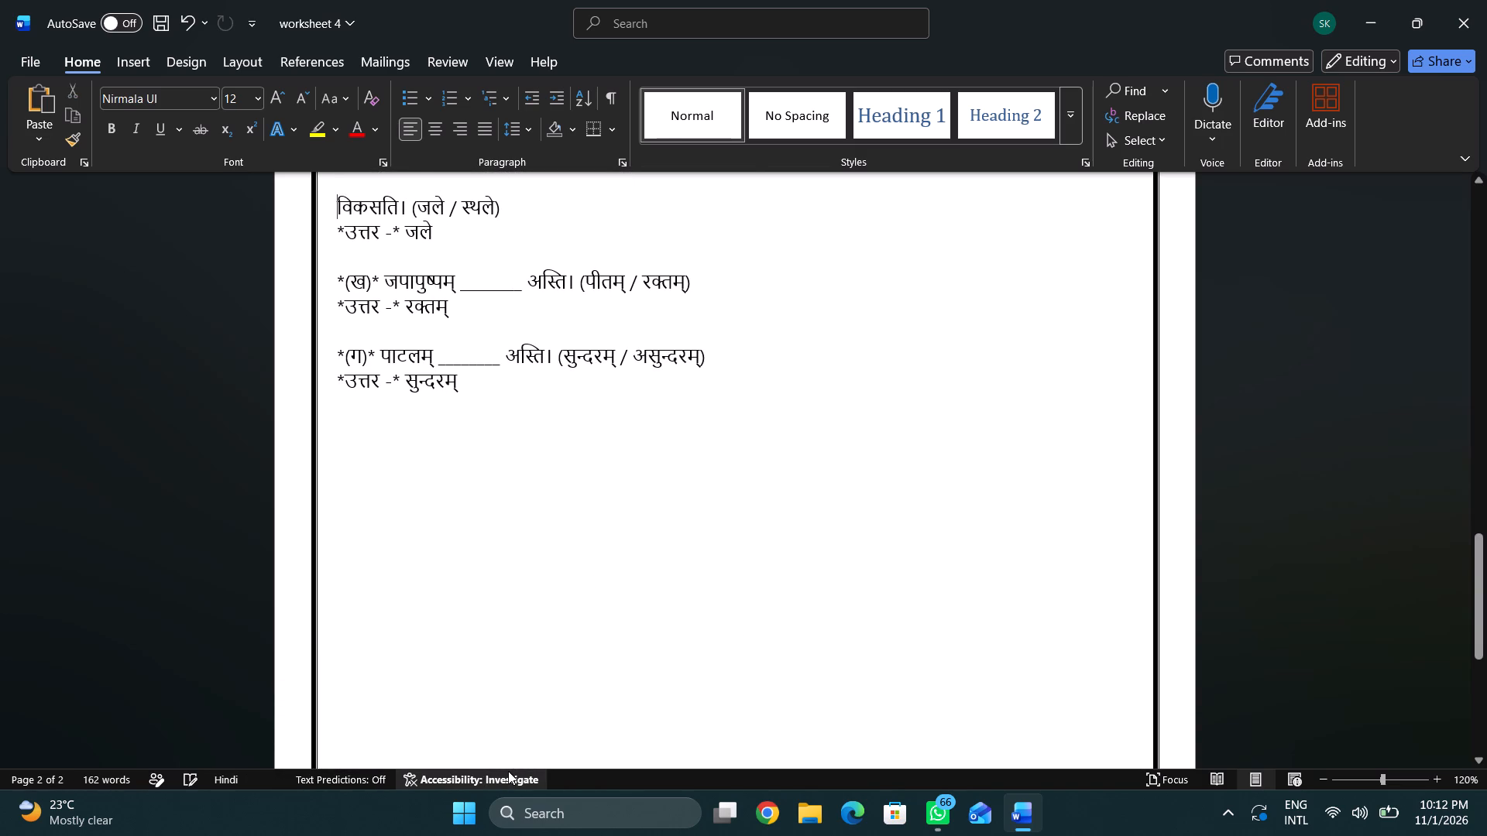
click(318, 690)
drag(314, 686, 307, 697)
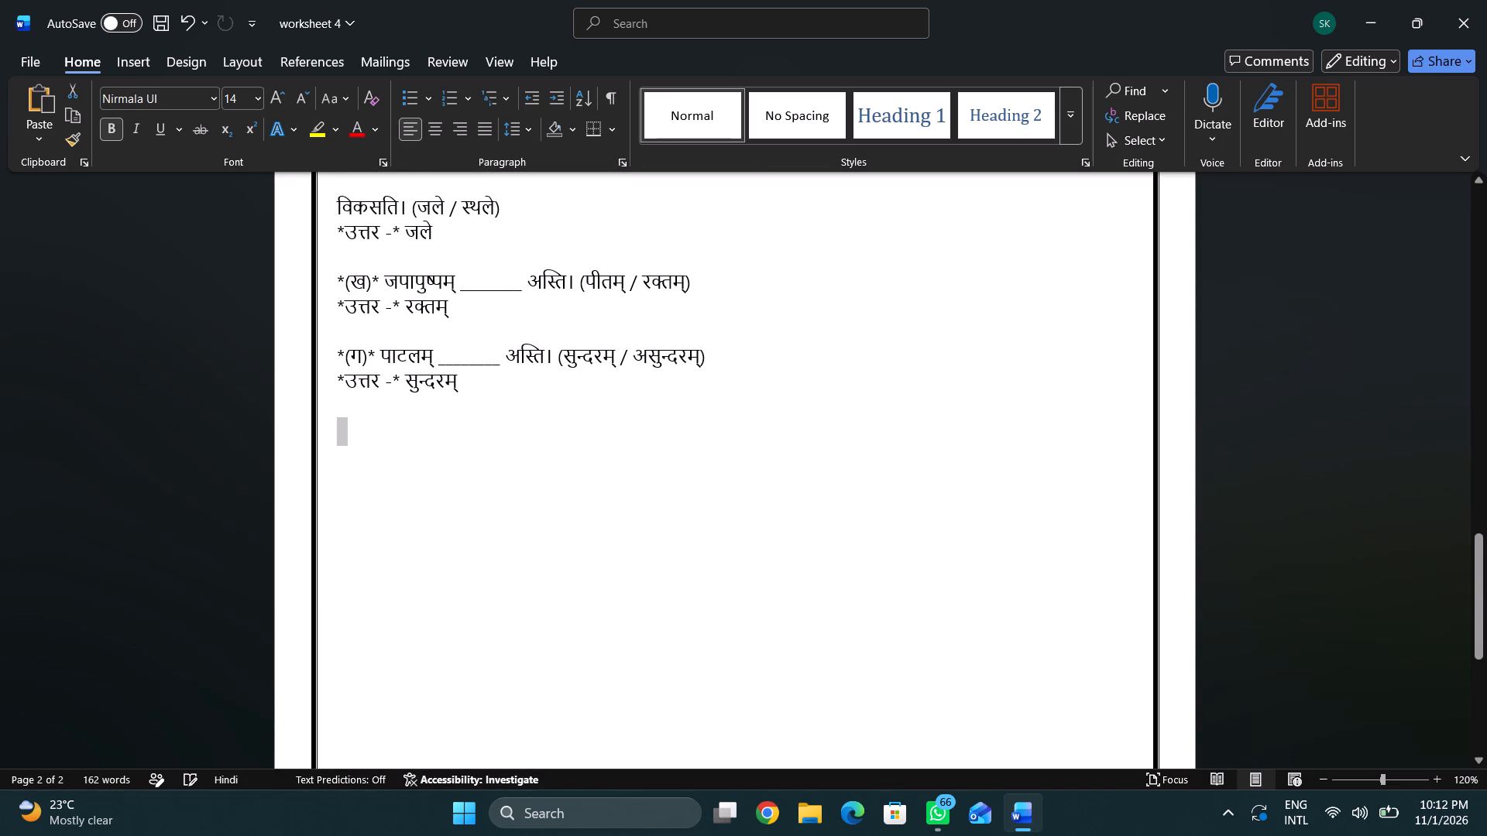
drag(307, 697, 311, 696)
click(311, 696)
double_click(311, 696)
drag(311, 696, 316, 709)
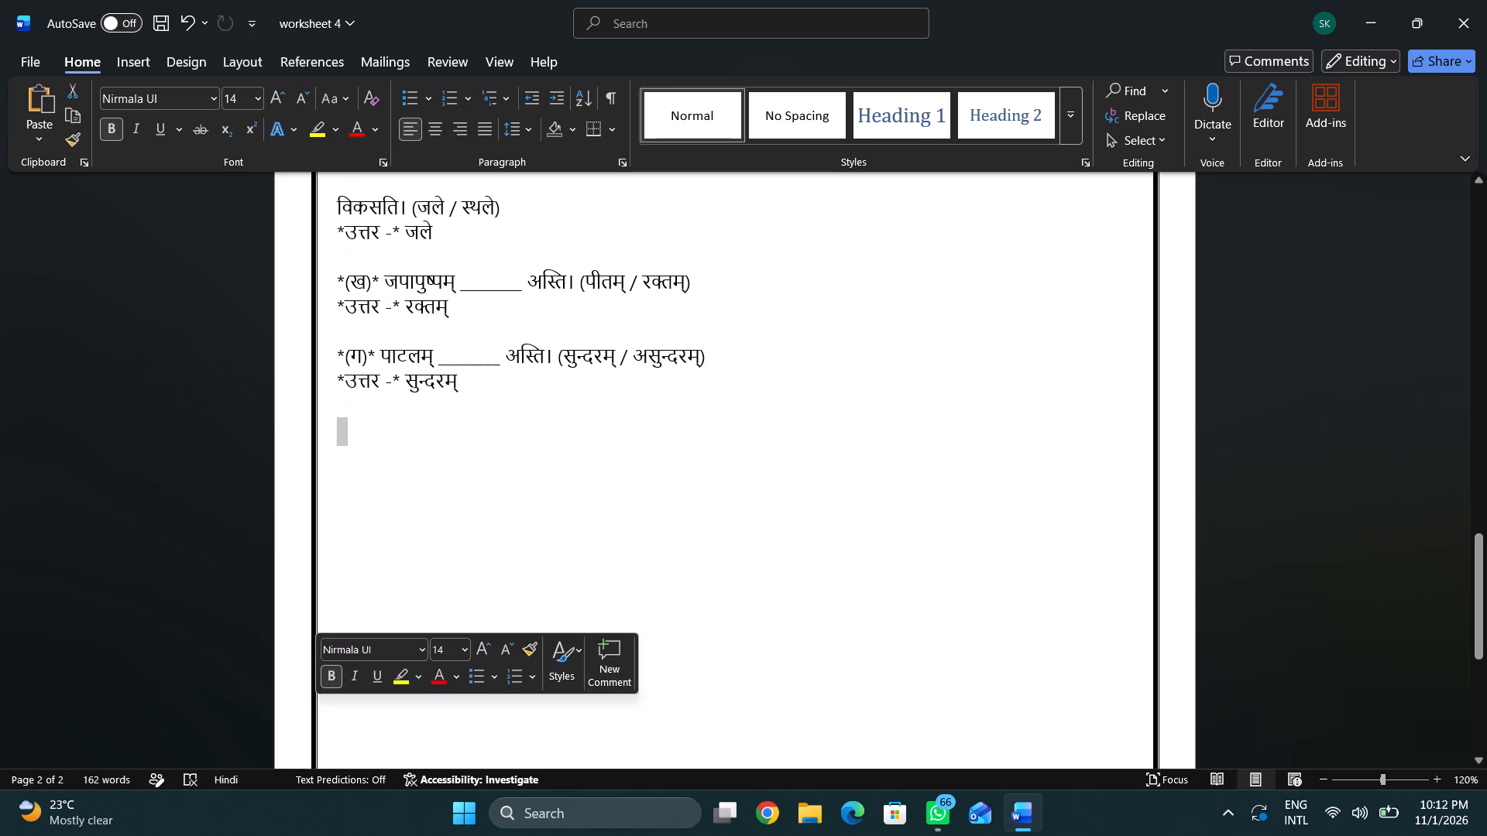
Delete the leftover pasted lines below the 'गुड़हल' question, from विकसति। (जले / स्थले) through the answer सुन्दरम्.
scroll(441, 532, up, 1)
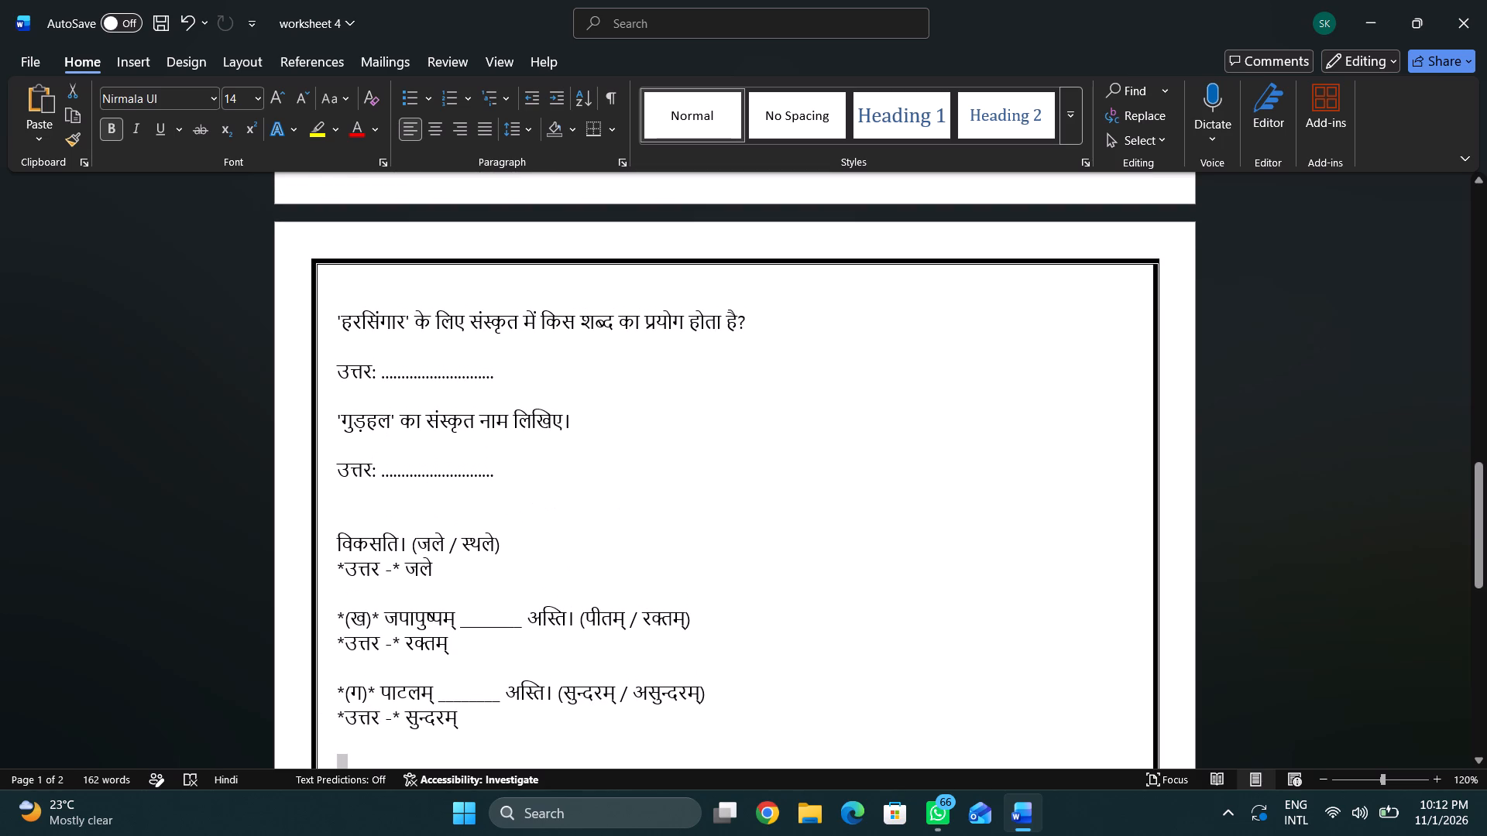
drag(343, 545, 452, 764)
key(BackSpace)
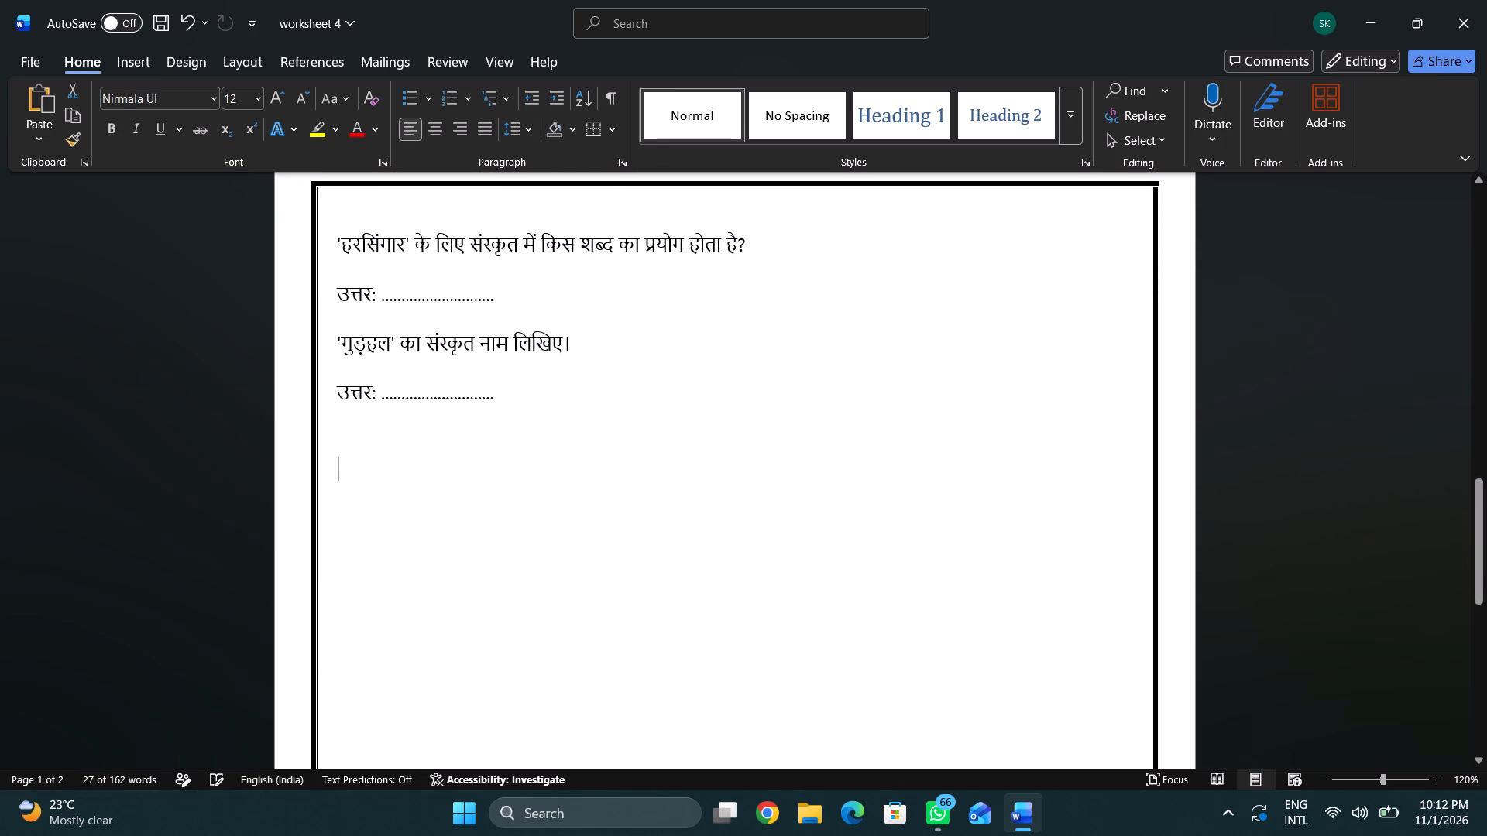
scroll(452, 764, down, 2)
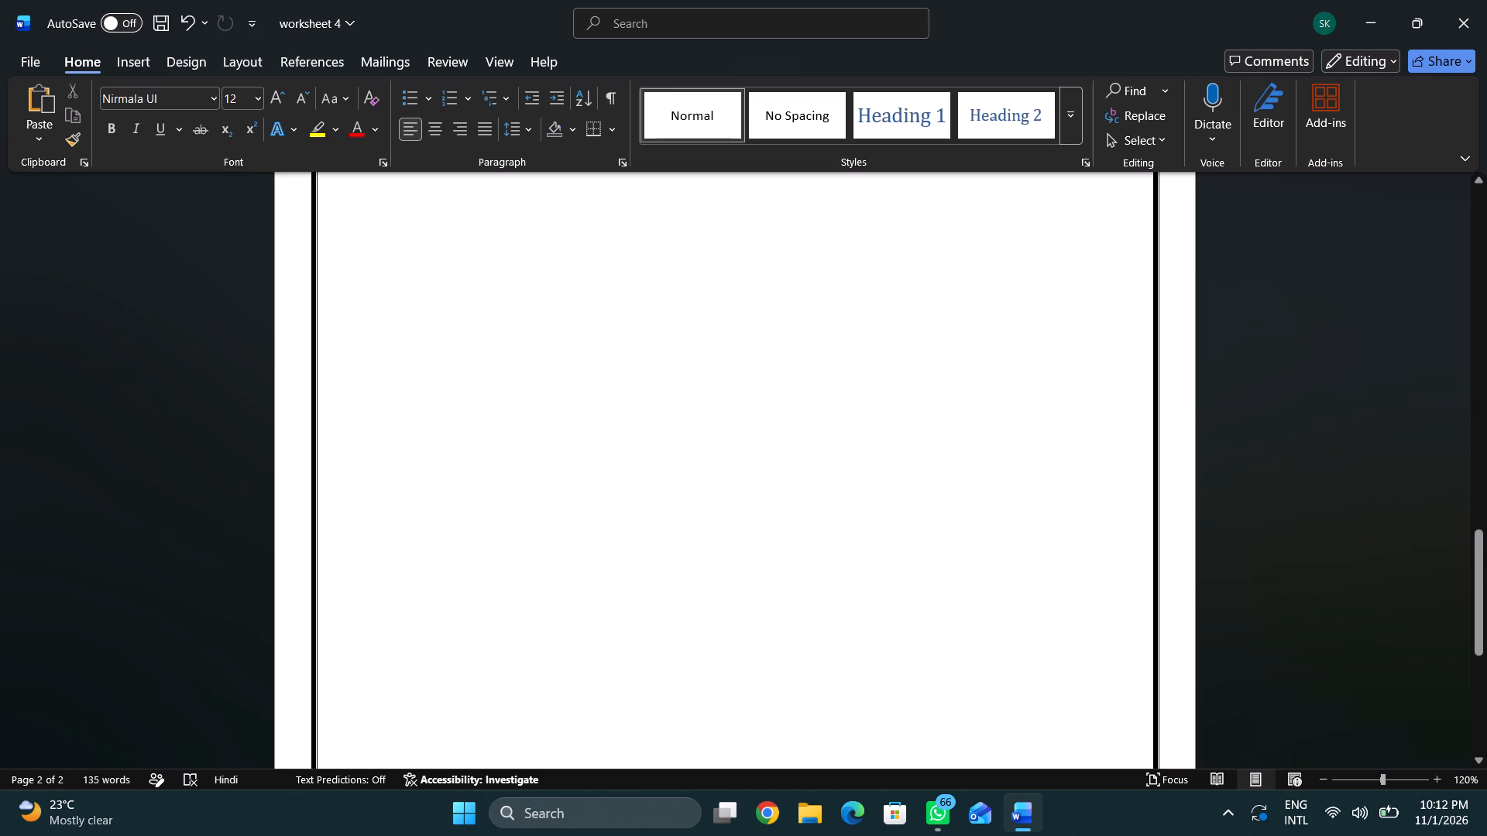
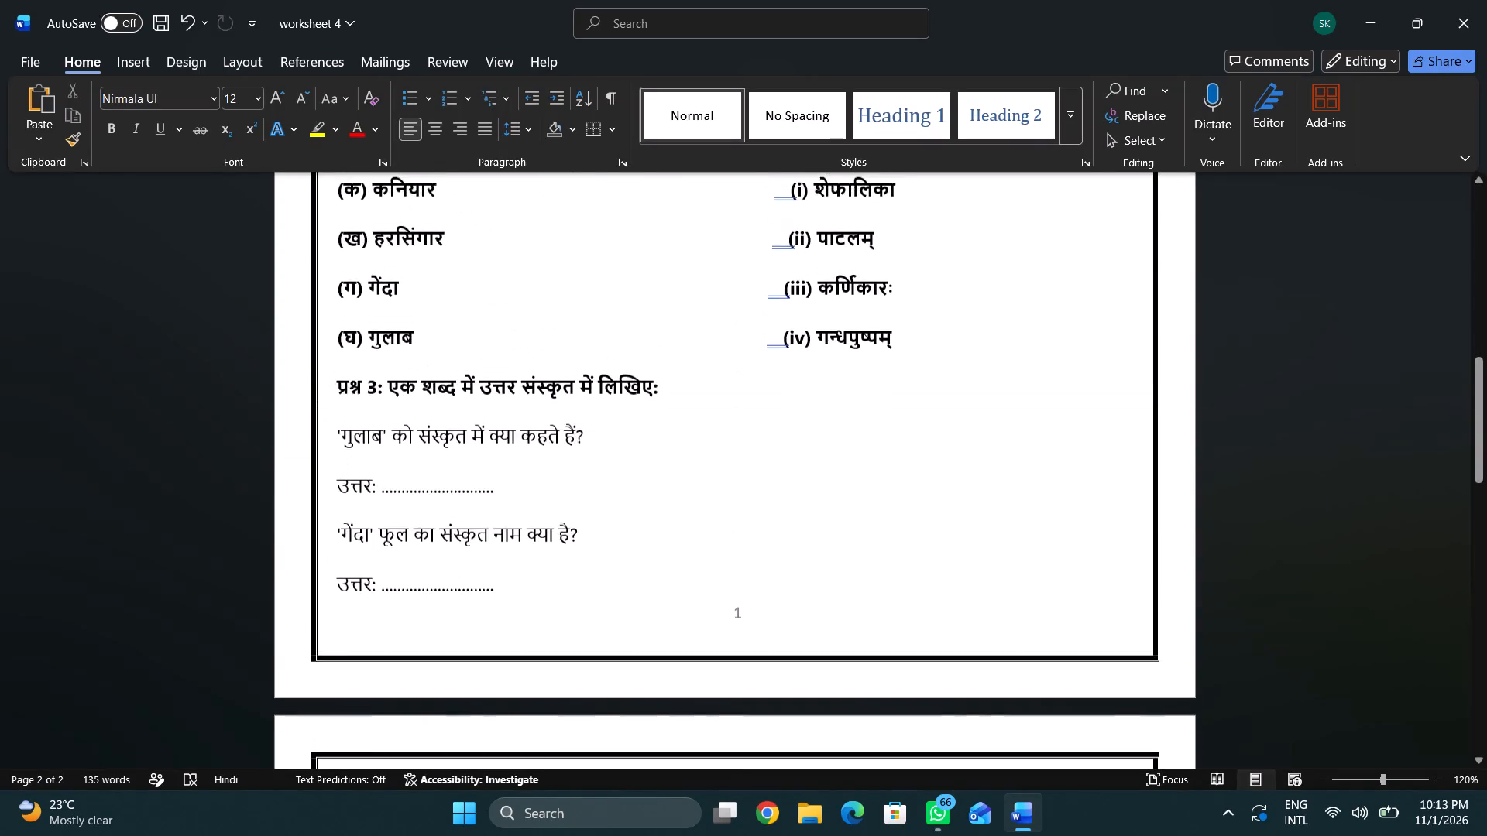
Insert a blank line after the (iv) गन्धपुष्पम् row, above the प्रश्न 3 heading.
click(919, 506)
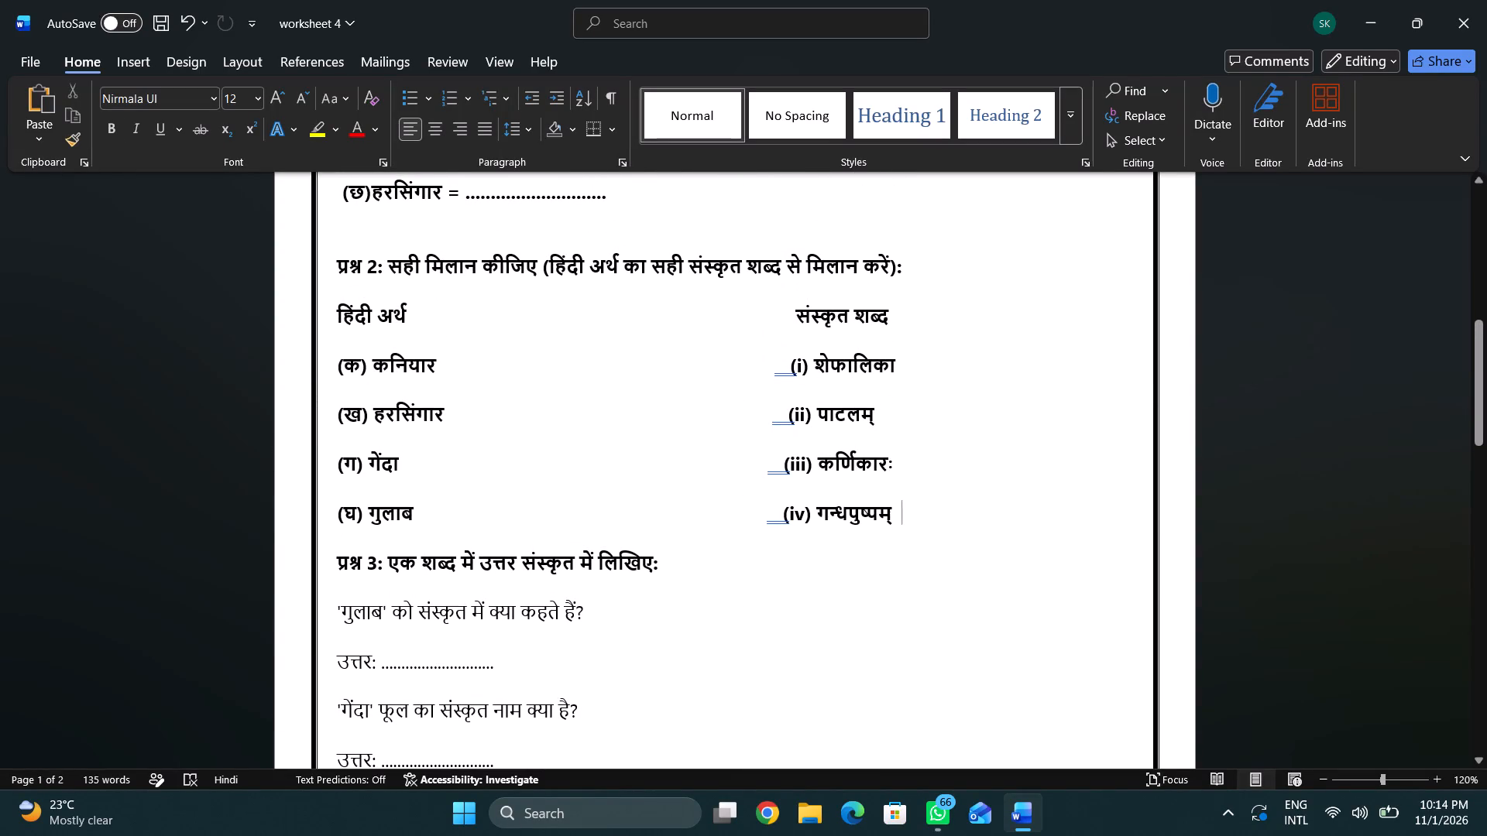
key(Return)
Review the worksheet from its school header through the प्रश्न 1 and प्रश्न 2 items to the प्रश्न 3 questions.
scroll(919, 506, up, 2)
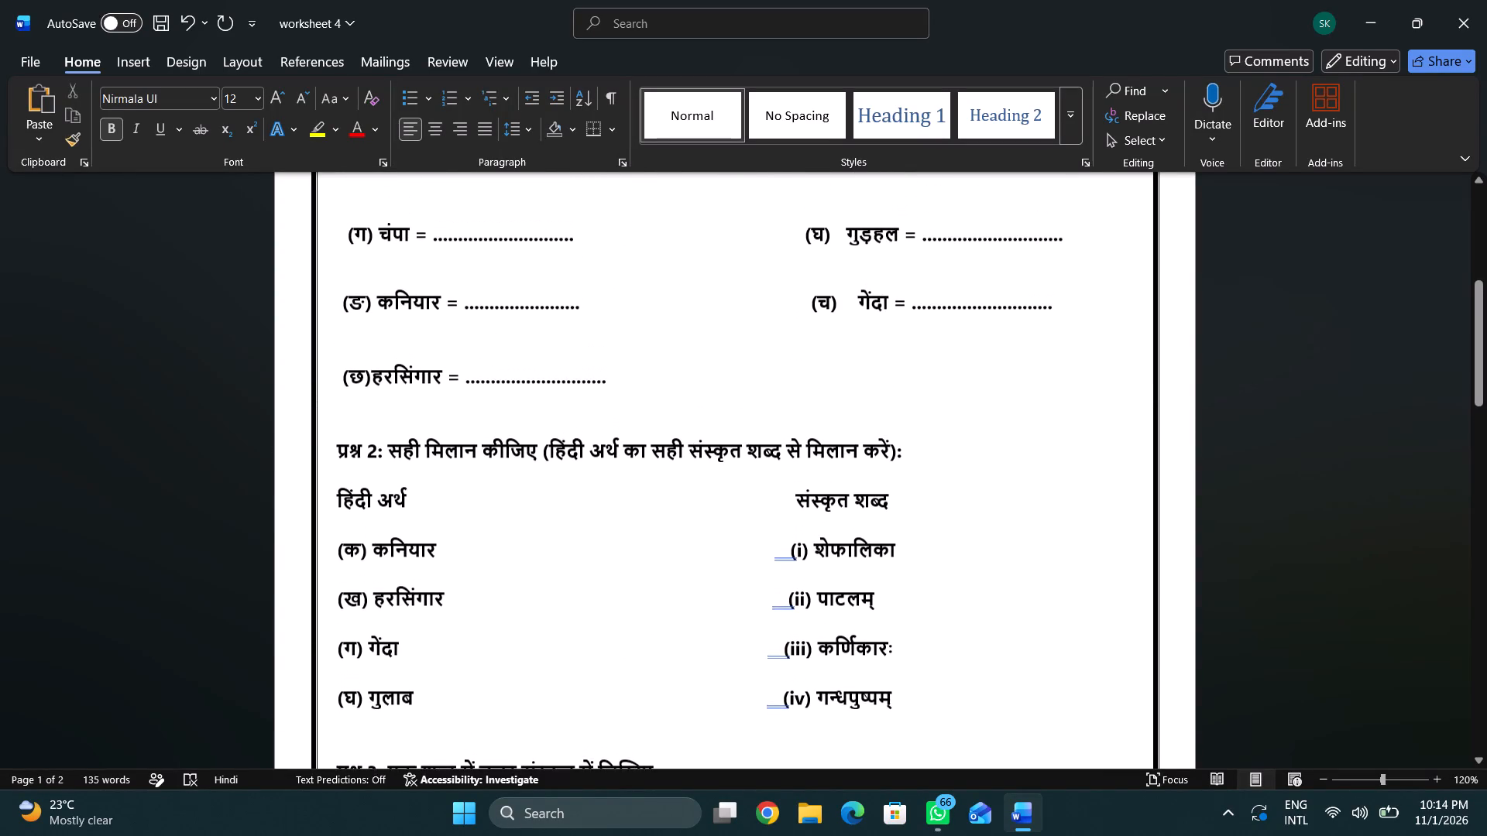
scroll(919, 506, up, 2)
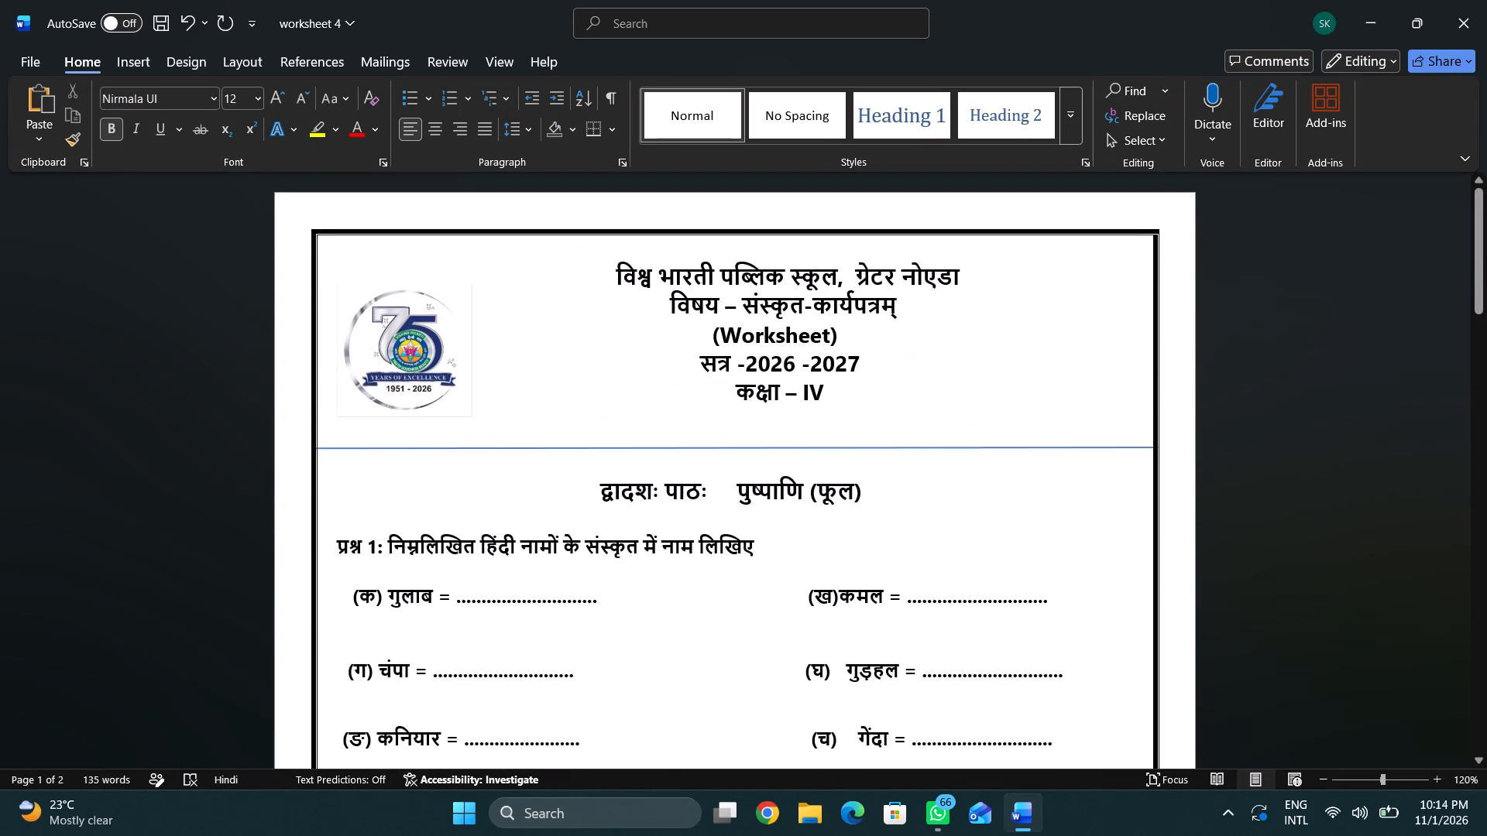
scroll(919, 506, up, 2)
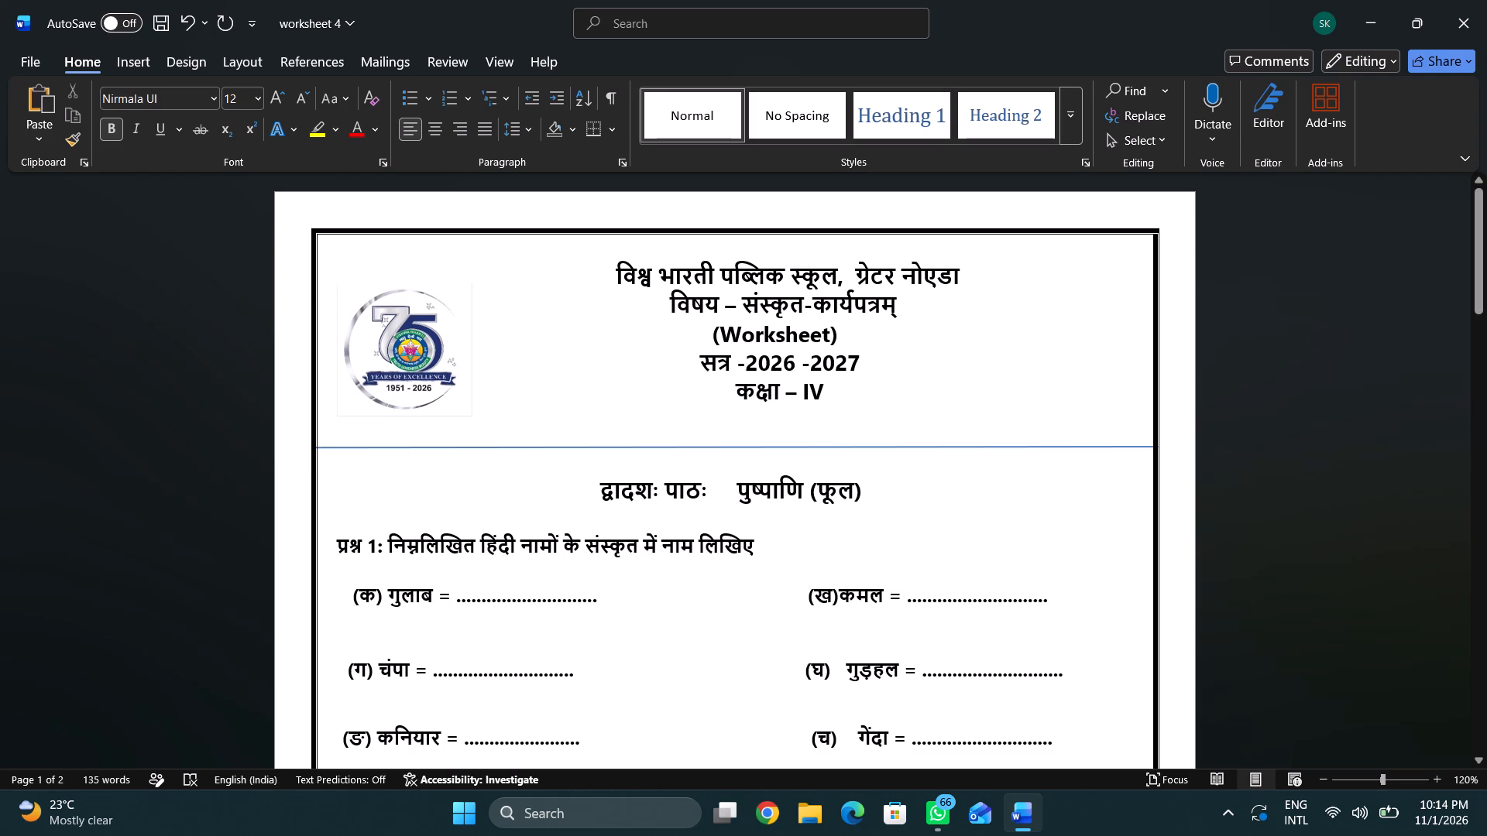
scroll(752, 413, down, 1)
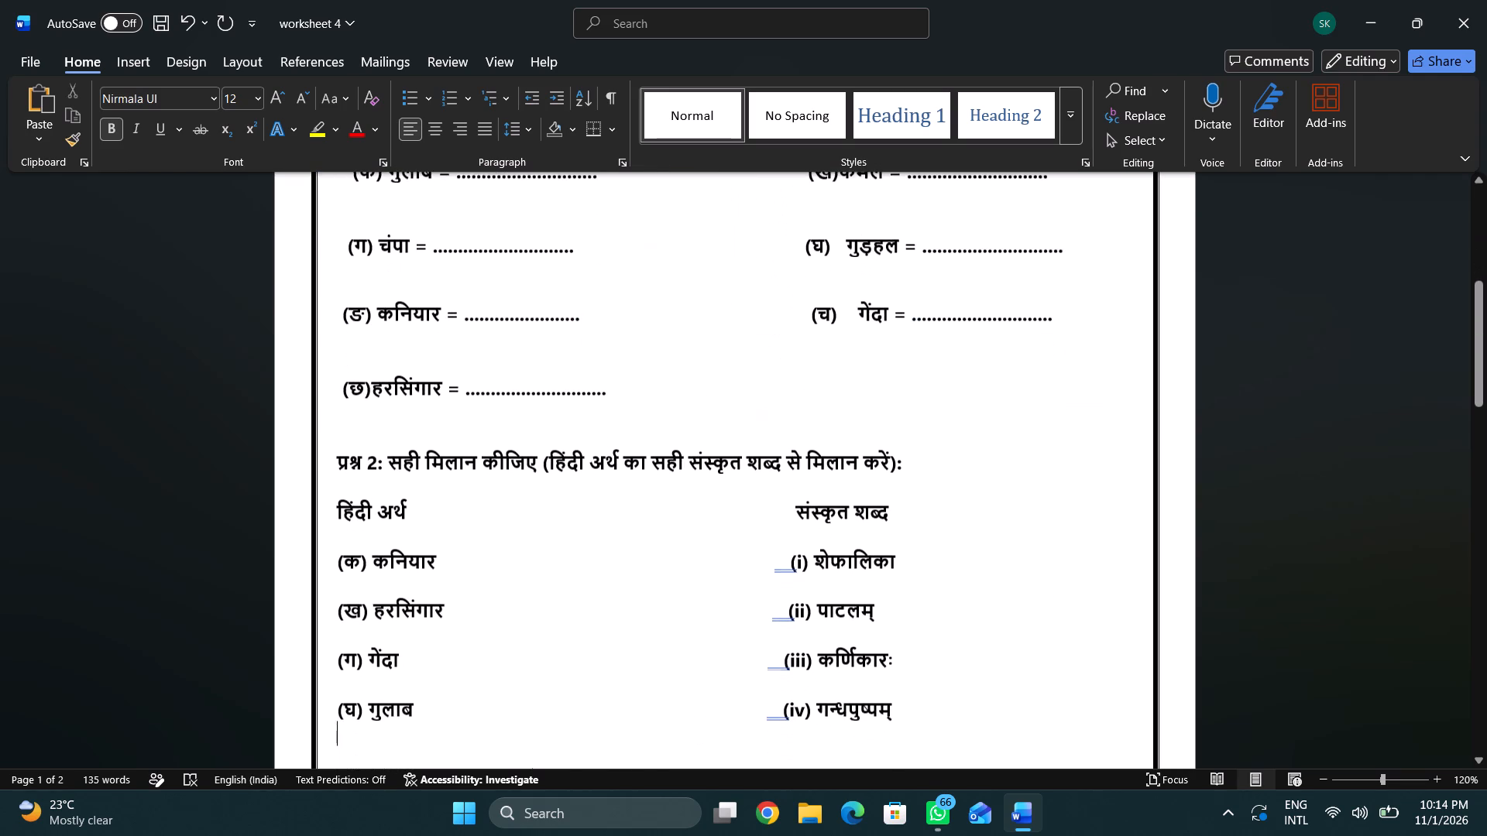
scroll(752, 413, down, 1)
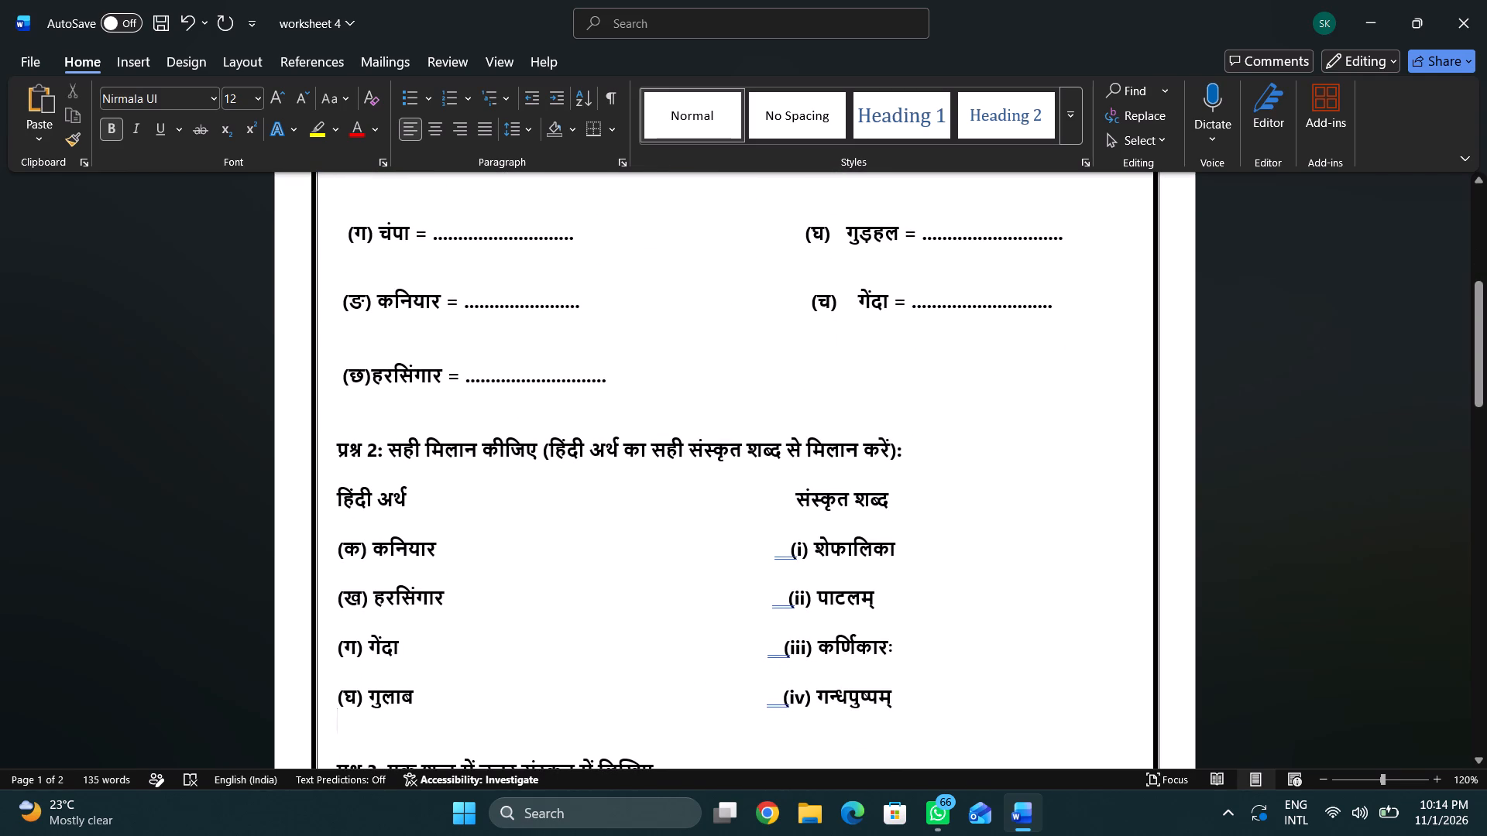
scroll(386, 463, down, 2)
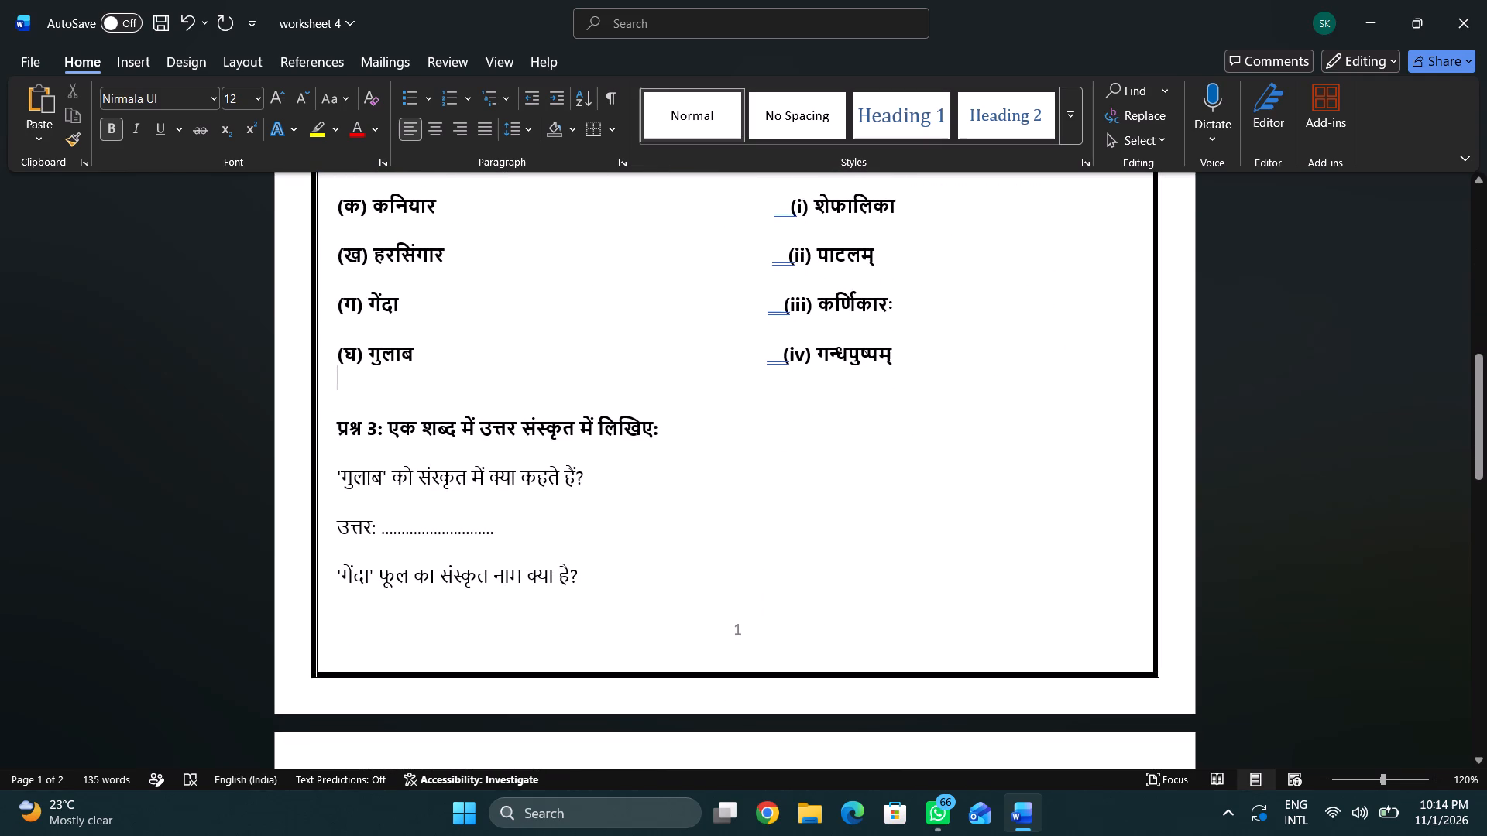
Copy the (क) label from the प्रश्न 2 matching list to the start of the 'गुलाब' question in प्रश्न 3.
scroll(352, 459, up, 1)
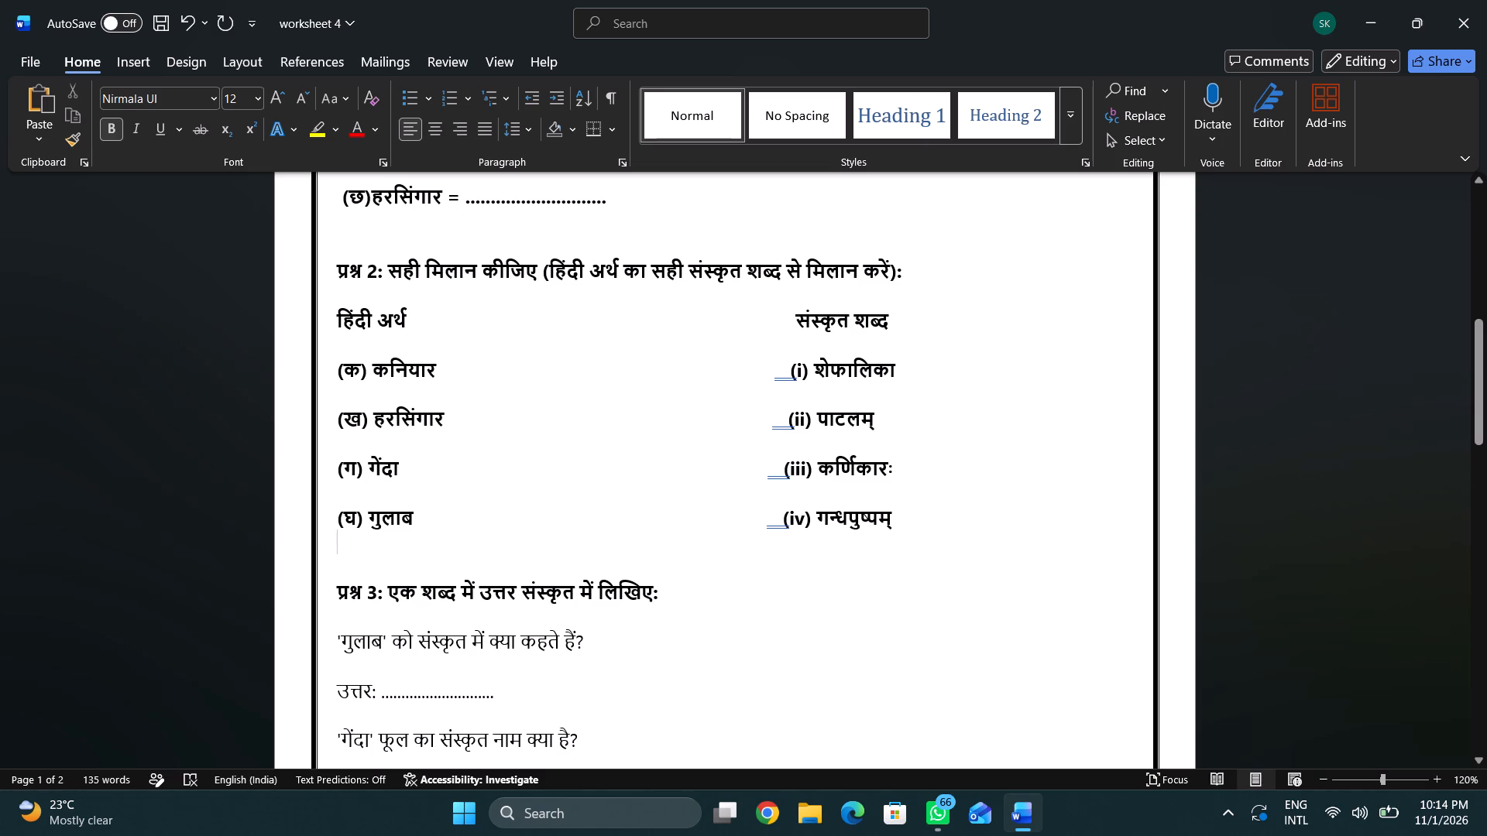
drag(366, 375, 338, 371)
key(ctrl+c)
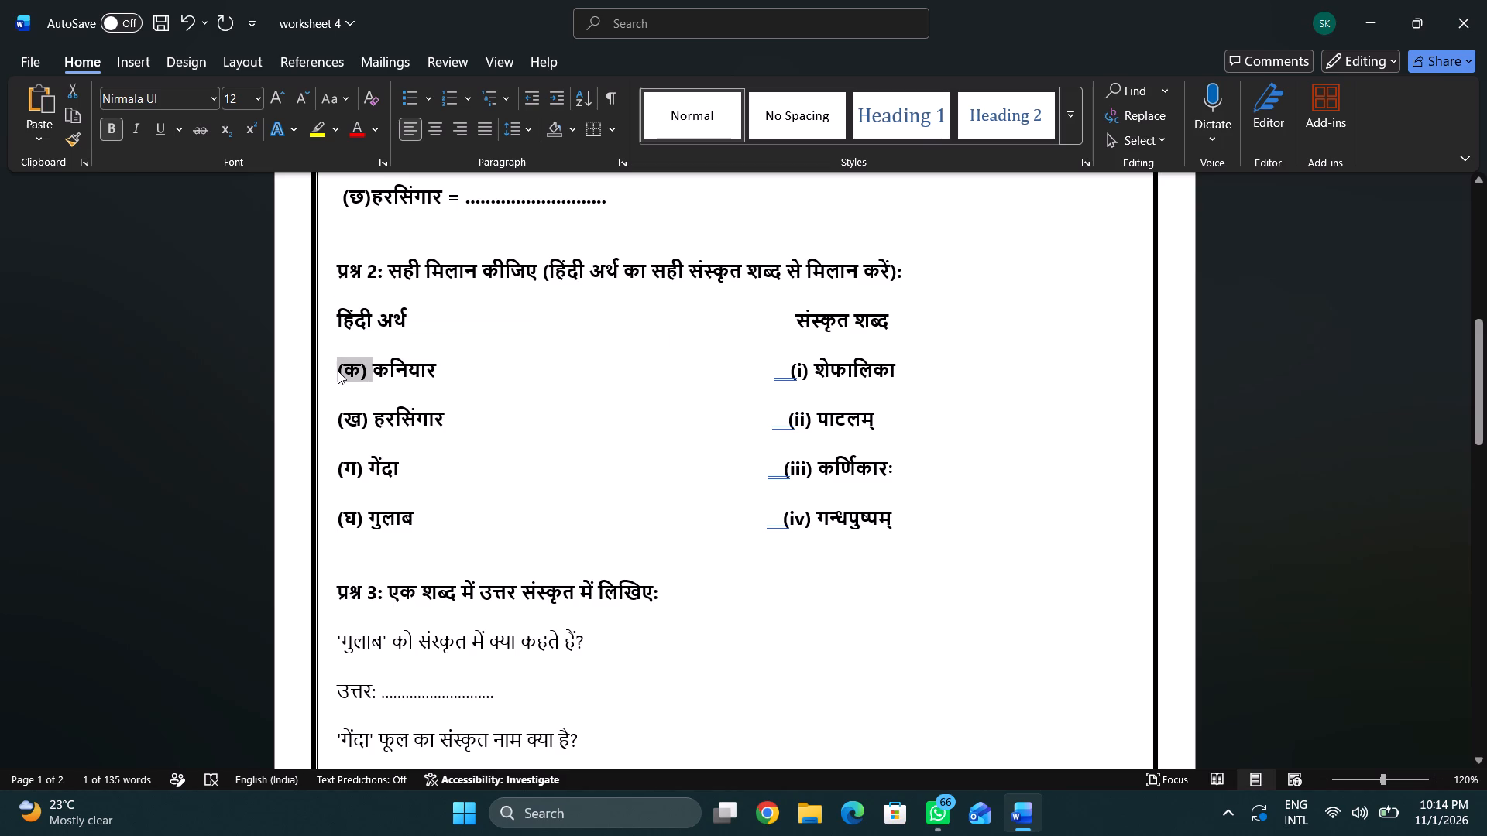
click(337, 639)
key(ctrl+v)
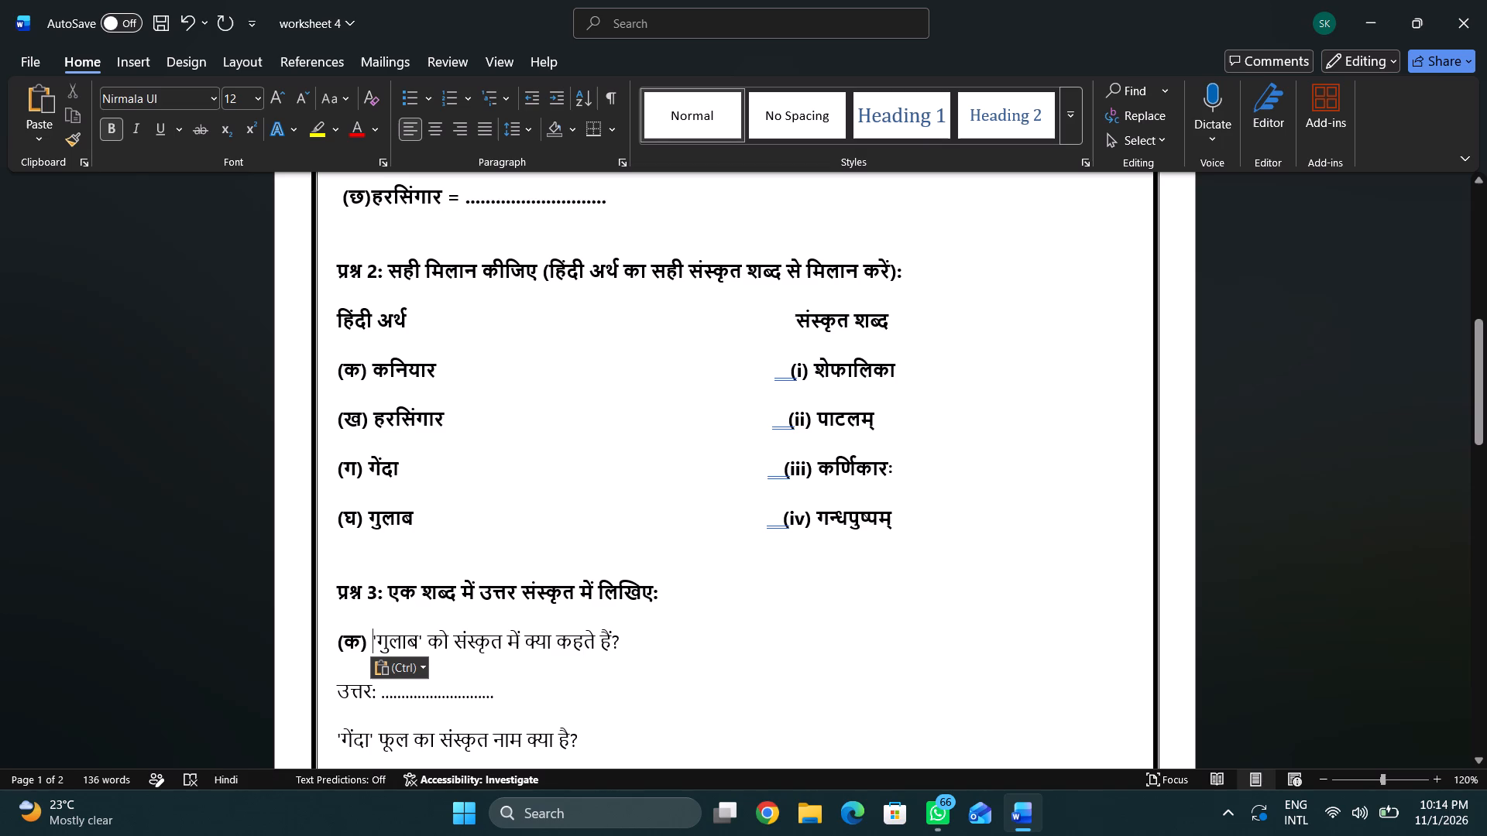
Copy the (ख) label from the matching list to the start of the 'गेंदा' question in प्रश्न 3.
drag(361, 413, 332, 412)
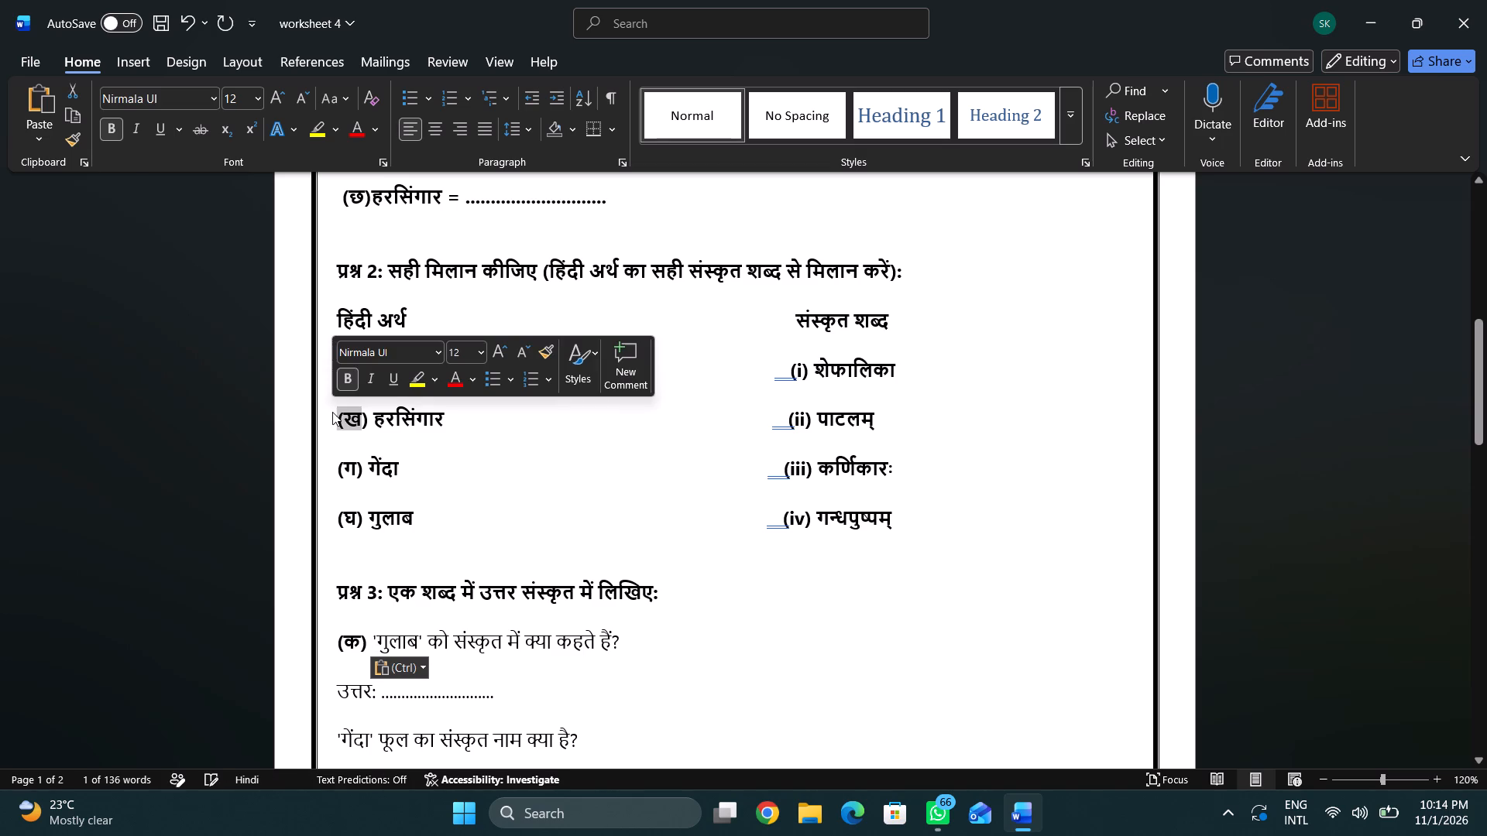
drag(369, 409, 369, 418)
drag(369, 418, 325, 420)
key(ctrl+c)
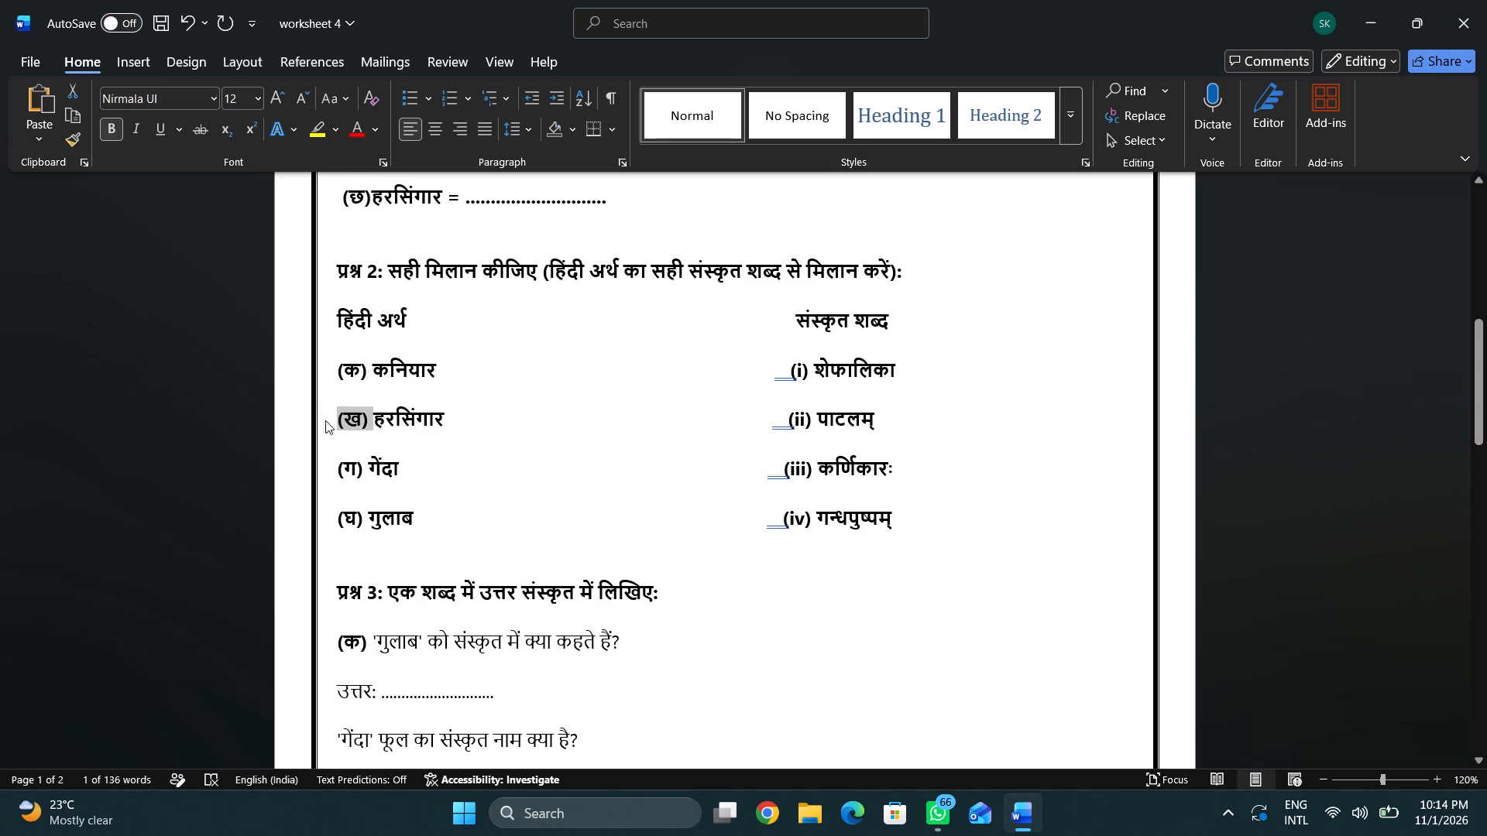
scroll(325, 420, down, 1)
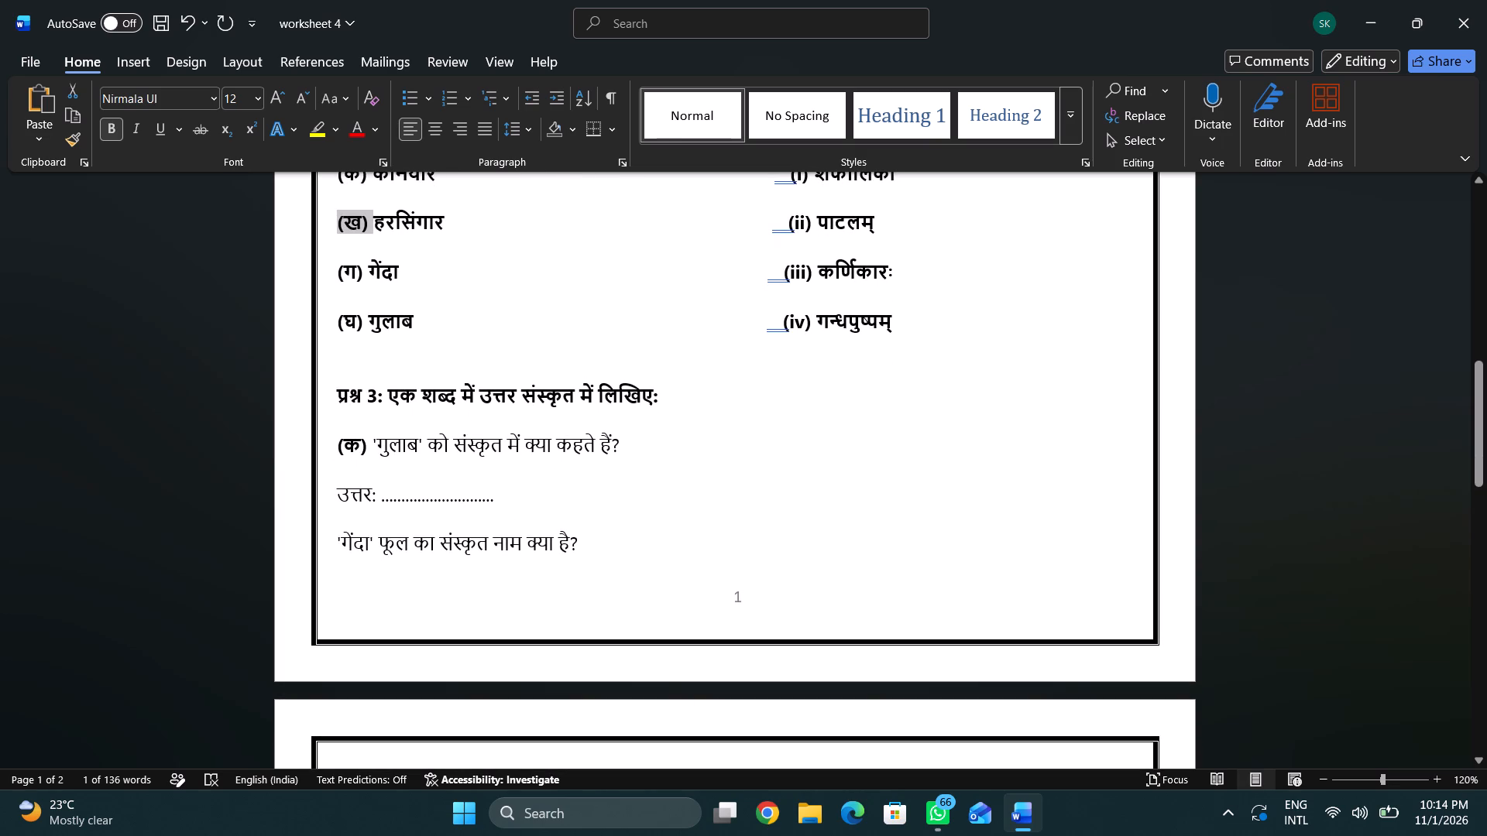
click(333, 537)
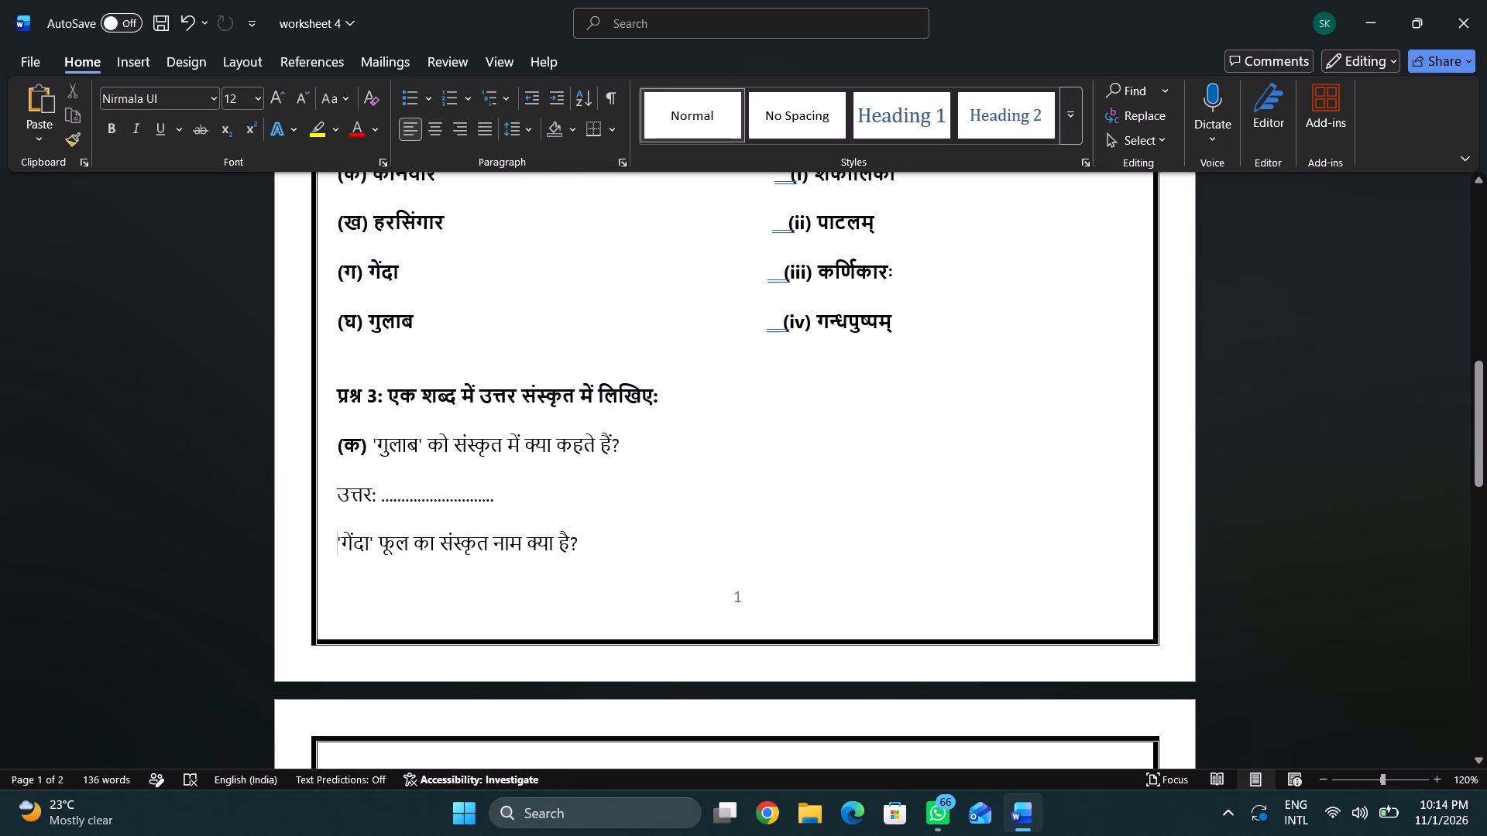
key(ctrl+v)
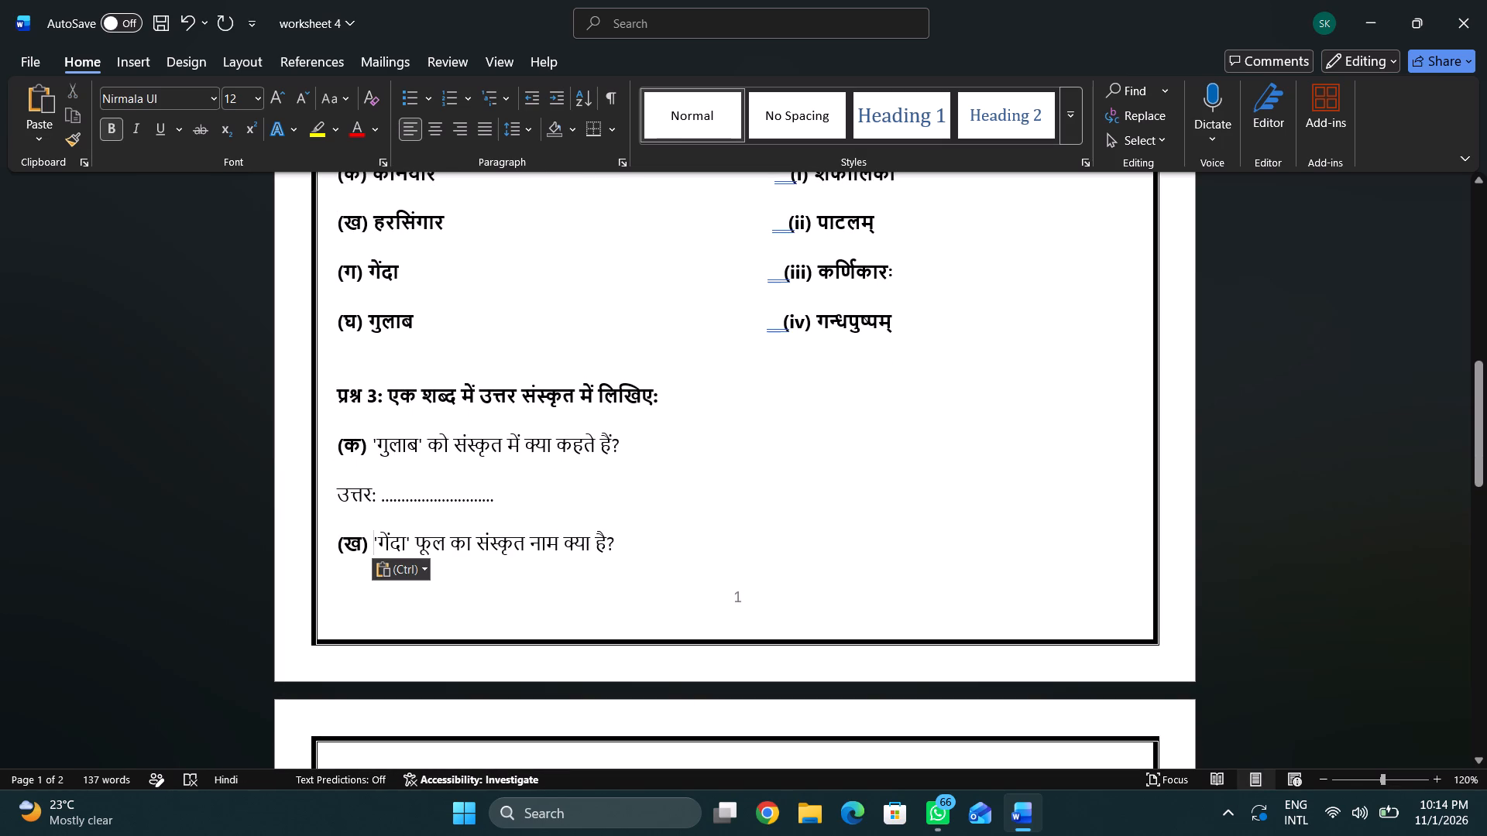
Copy the (ग) label from the matching list to the start of the 'हरसिंगार' question on the second page.
drag(365, 270, 321, 269)
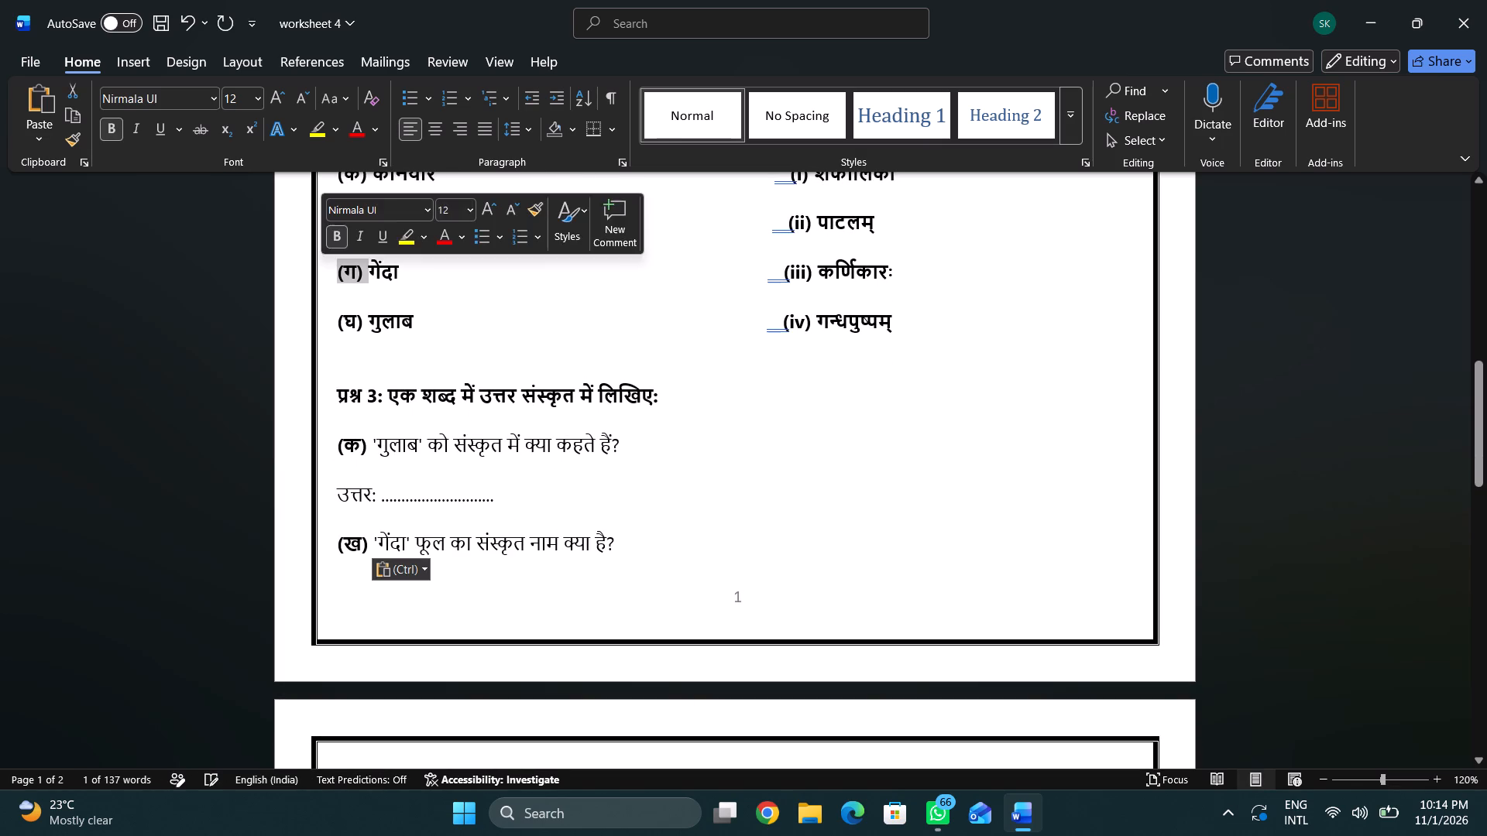
key(ctrl+c)
scroll(321, 269, down, 1)
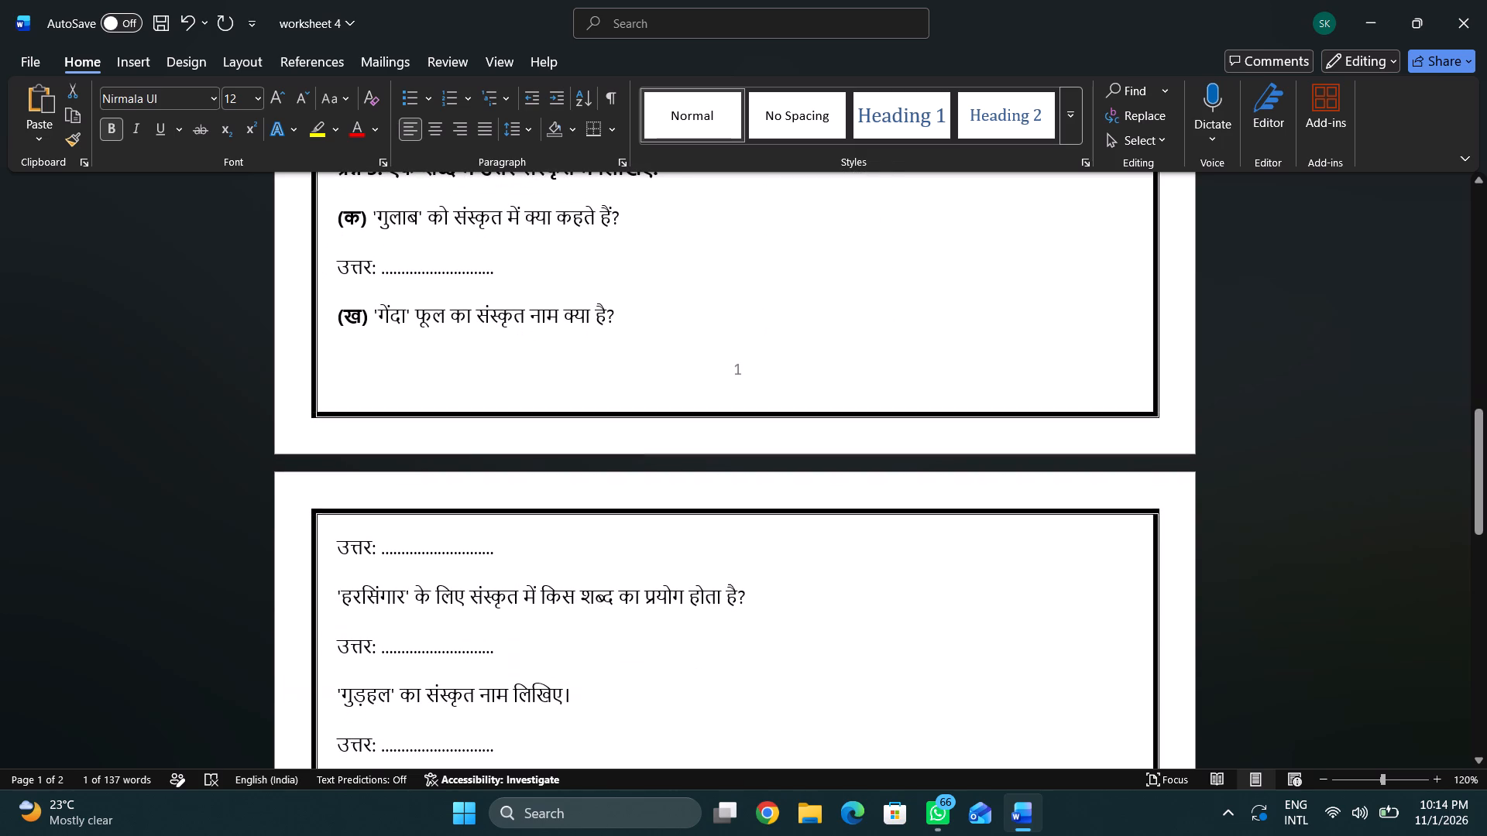
click(335, 593)
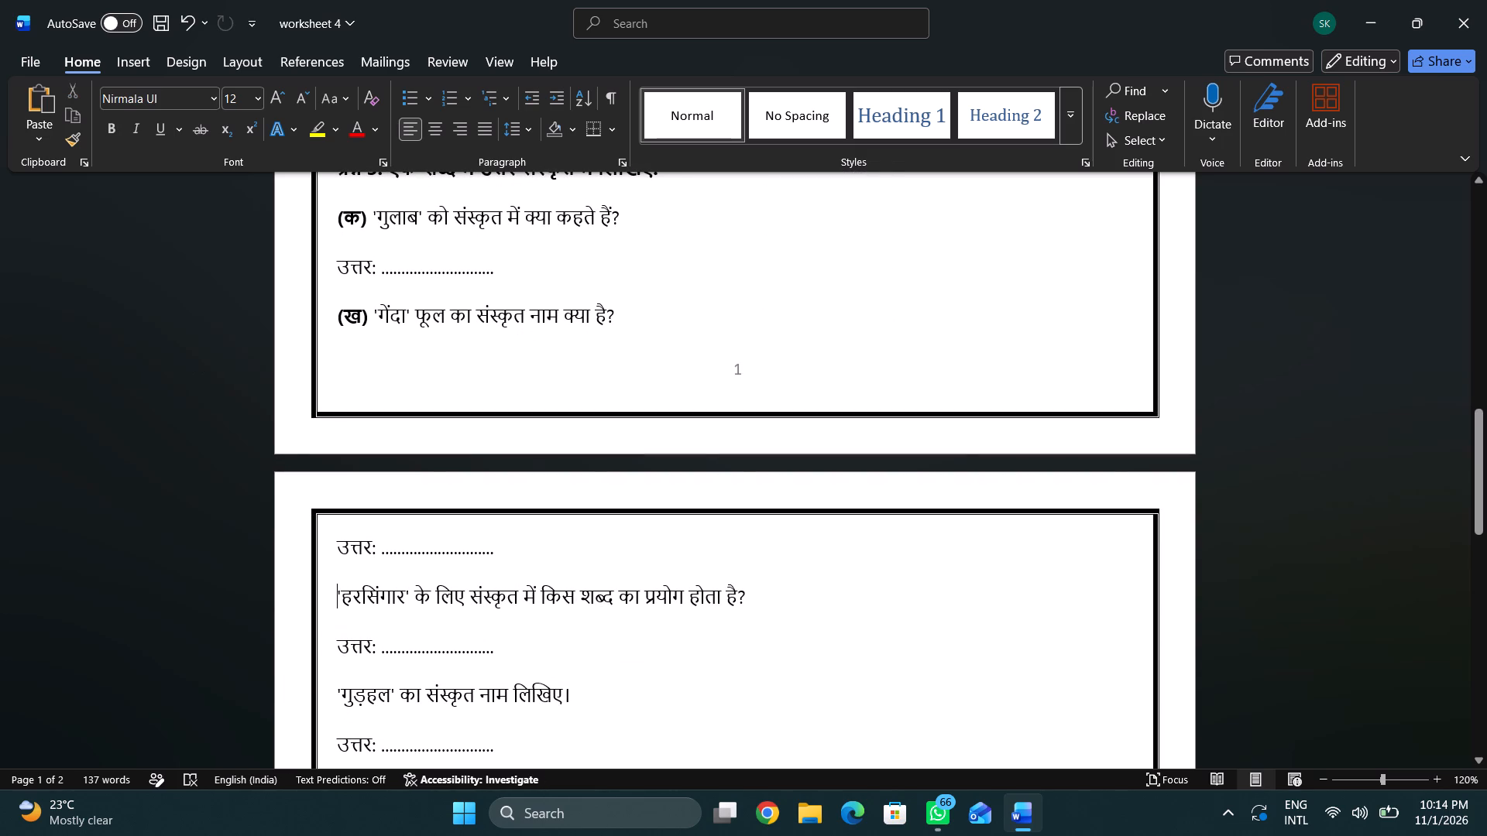
key(ctrl+c)
key(ctrl+v)
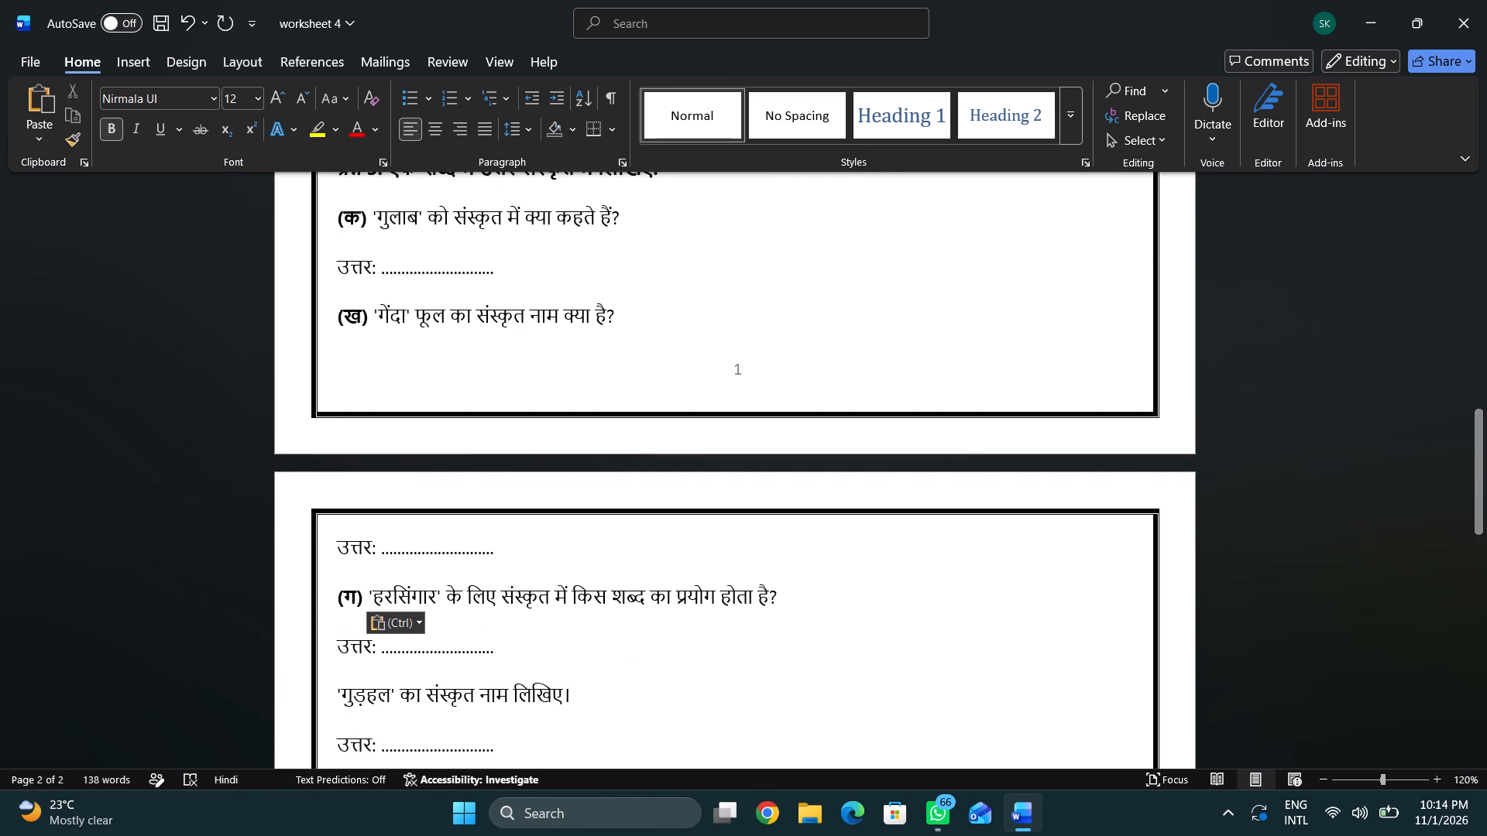
Copy the (घ) label from the matching list to the start of the 'गुड़हल' question.
scroll(400, 509, up, 2)
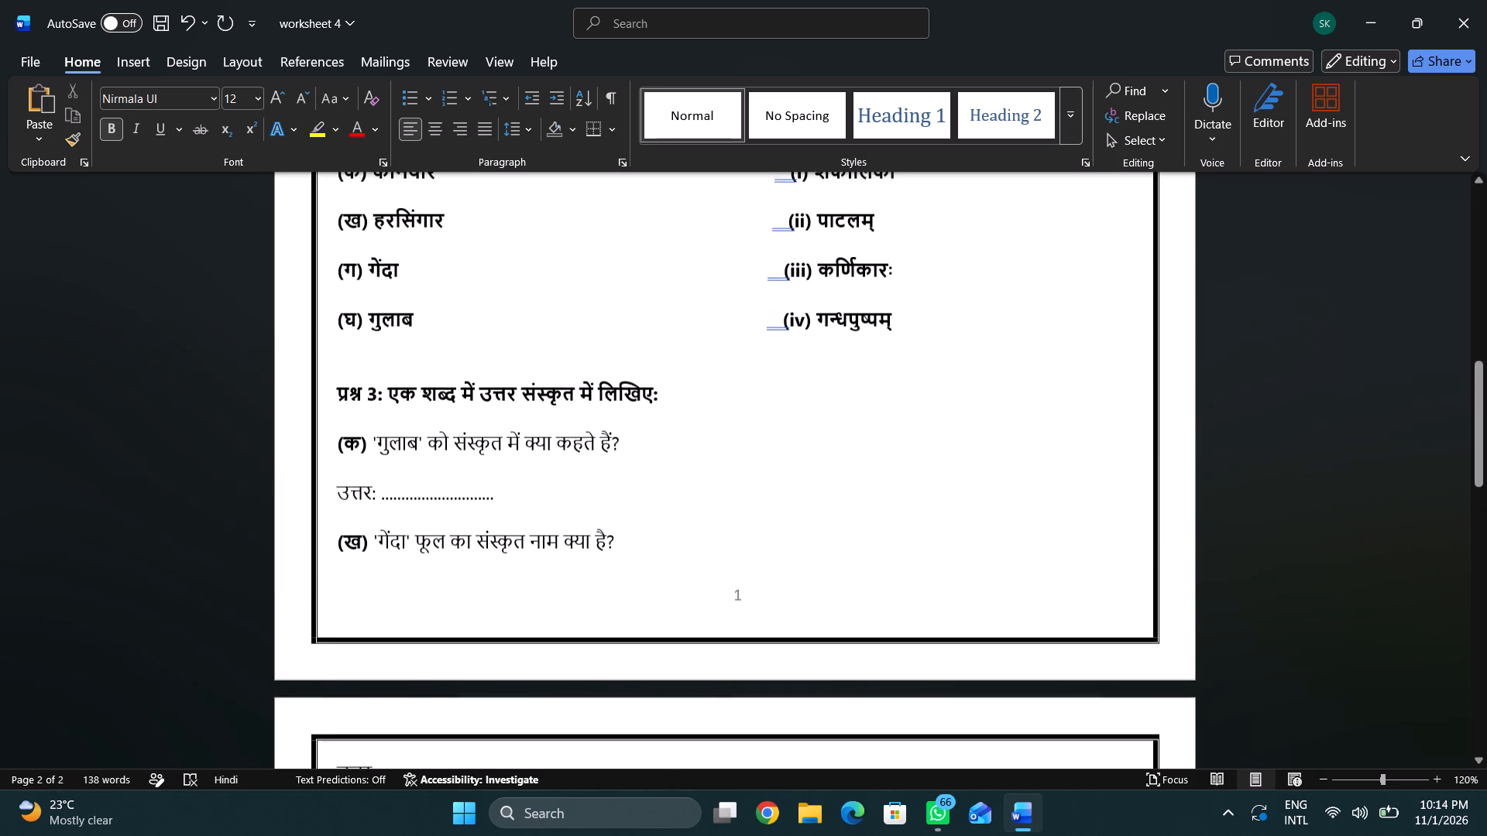
scroll(400, 509, up, 1)
drag(362, 317, 328, 317)
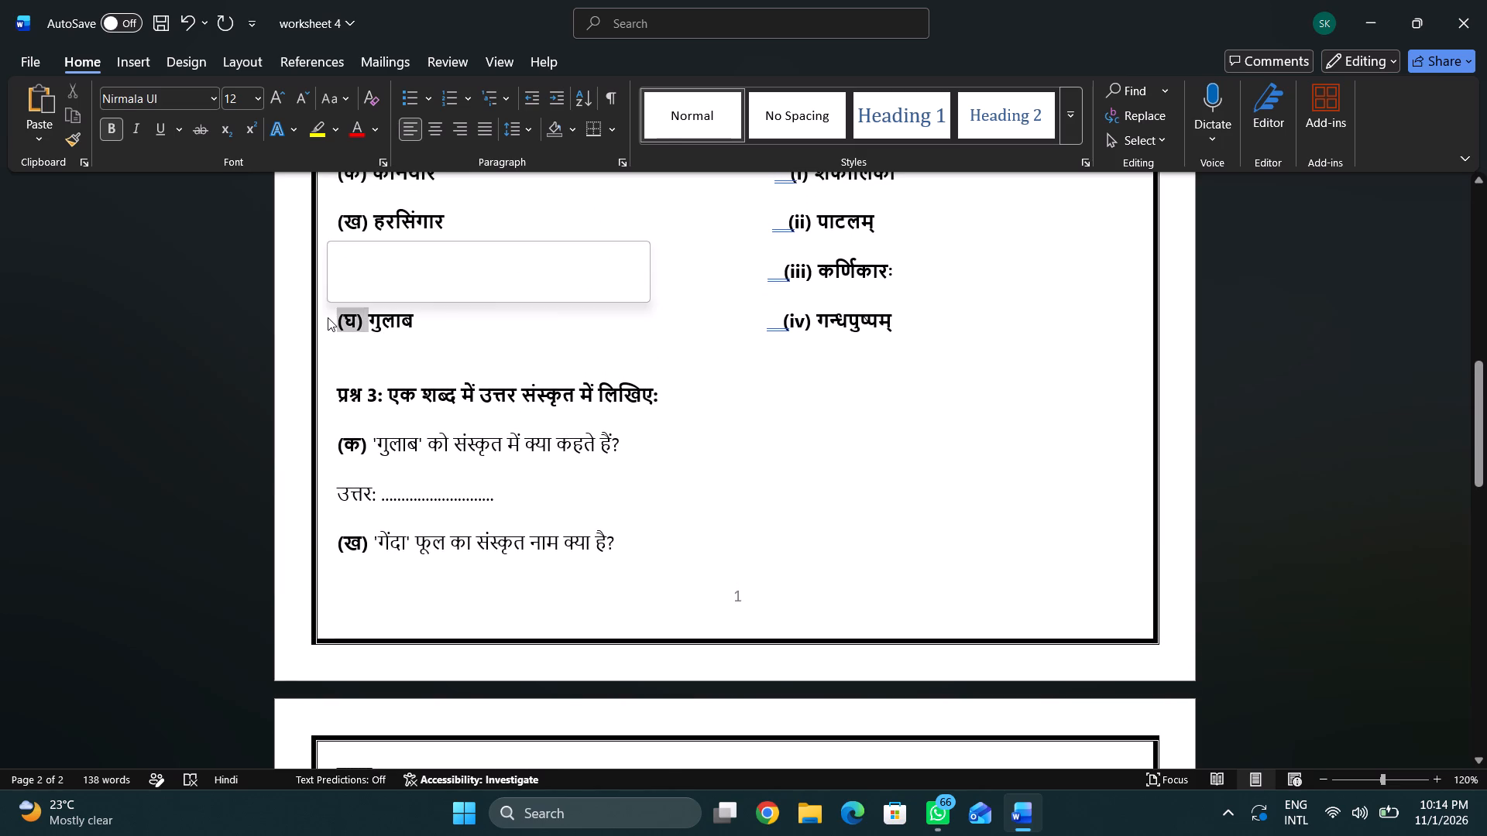
key(ctrl+c)
scroll(328, 317, down, 1)
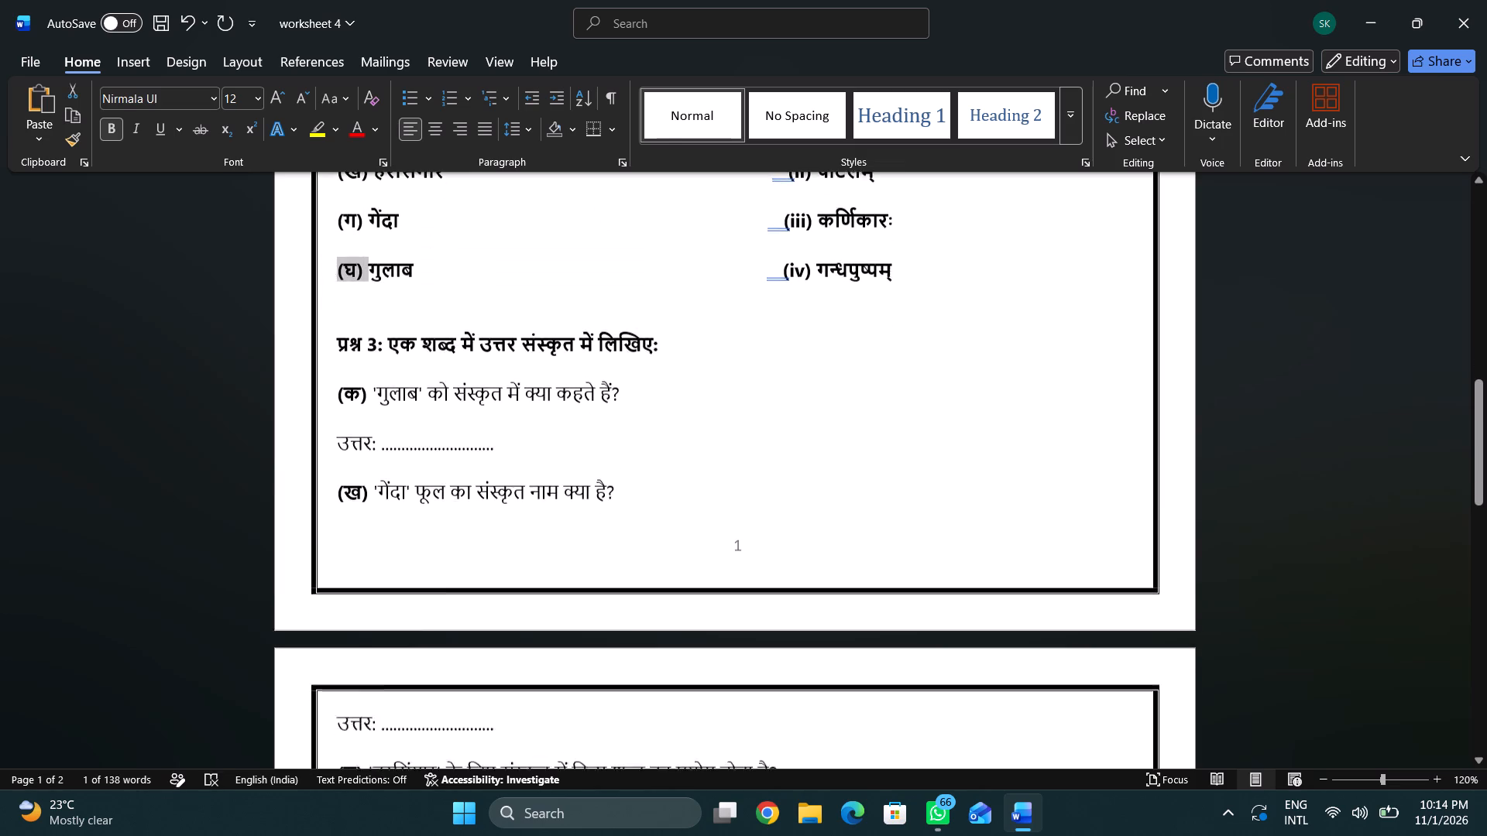
scroll(328, 317, down, 2)
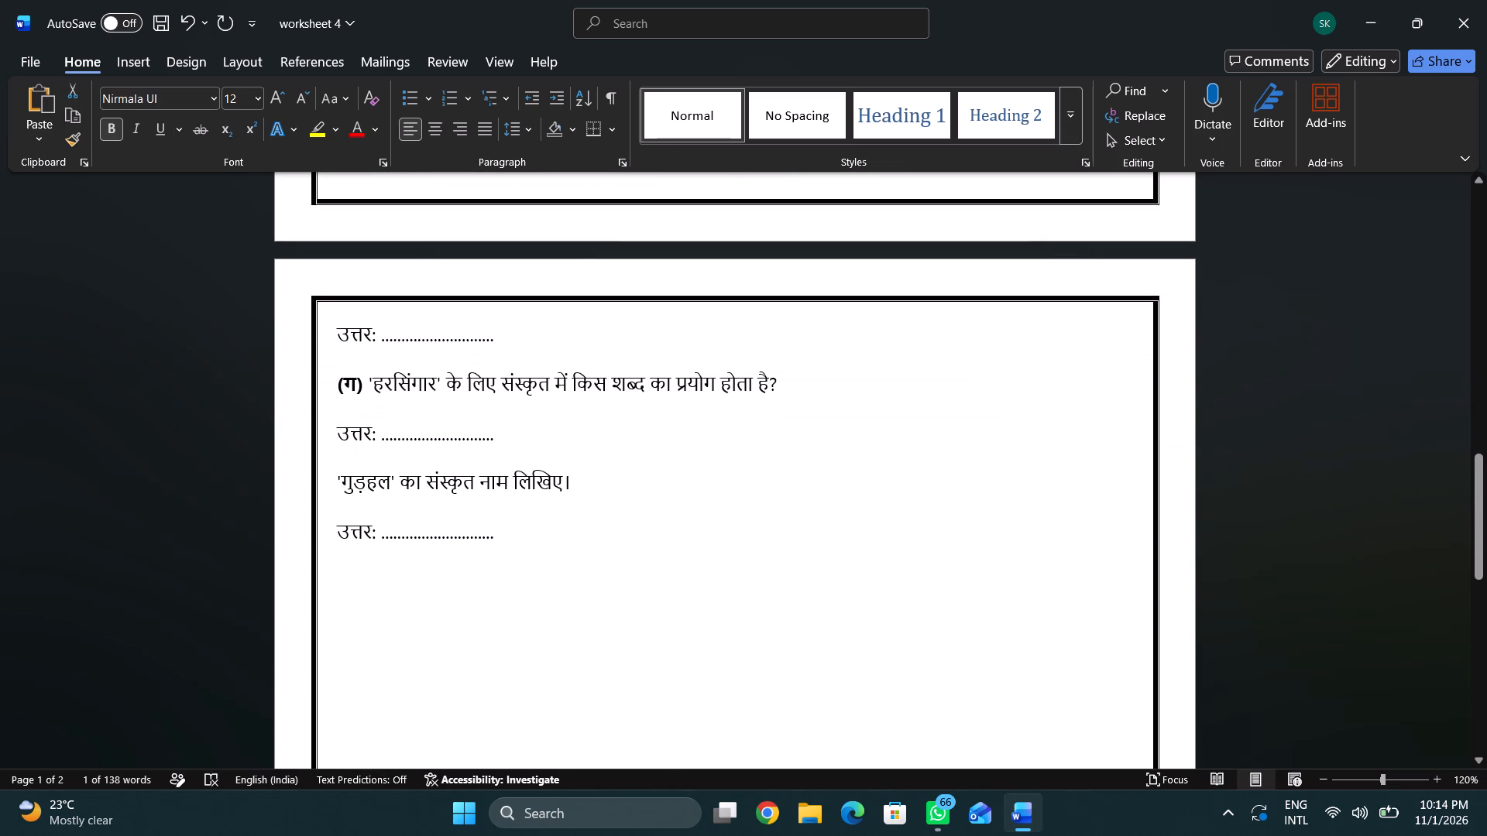
click(331, 479)
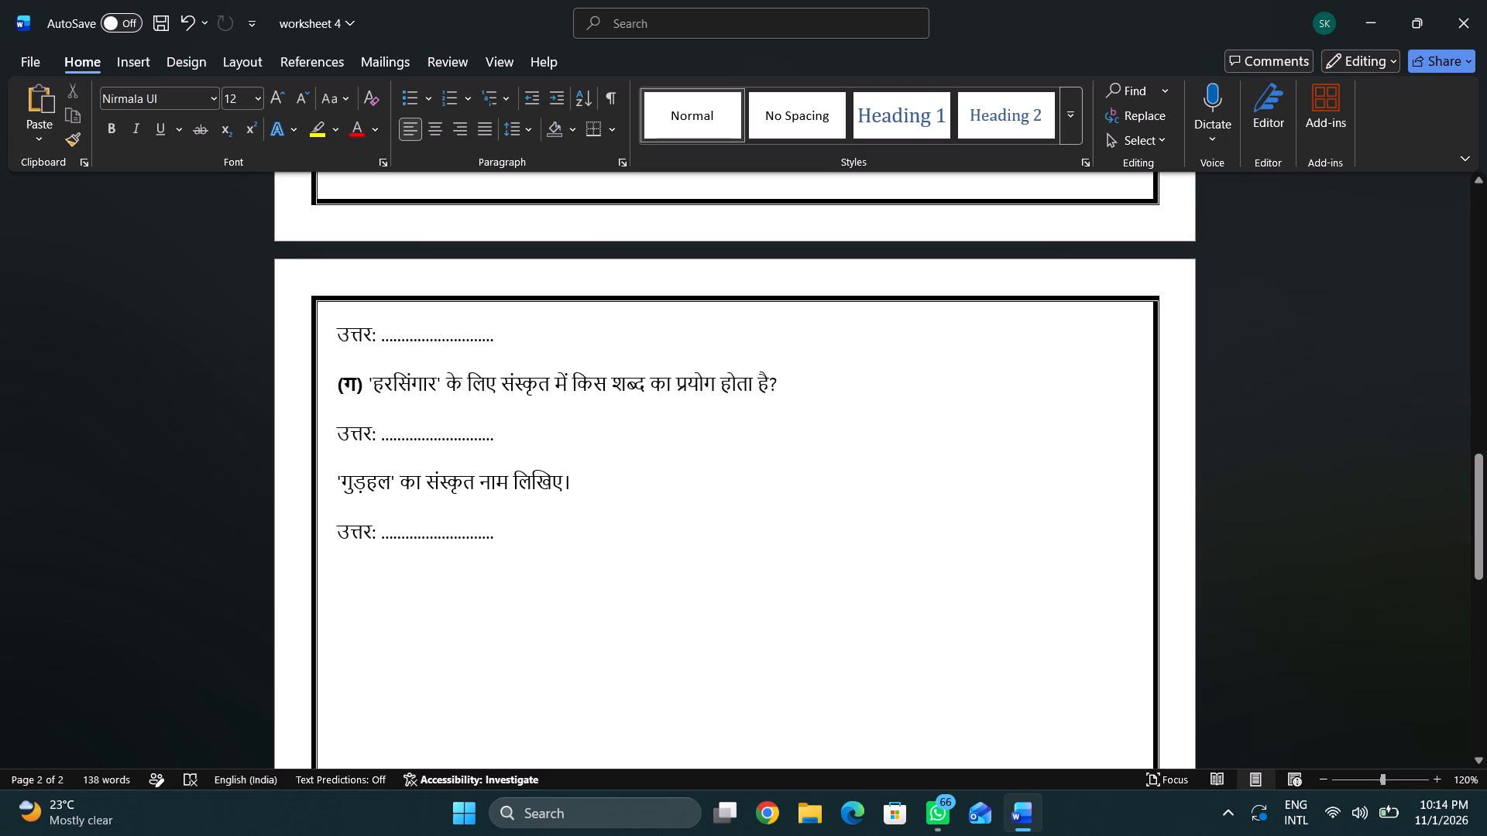
key(ctrl+c)
key(ctrl+c)
key(ctrl+v)
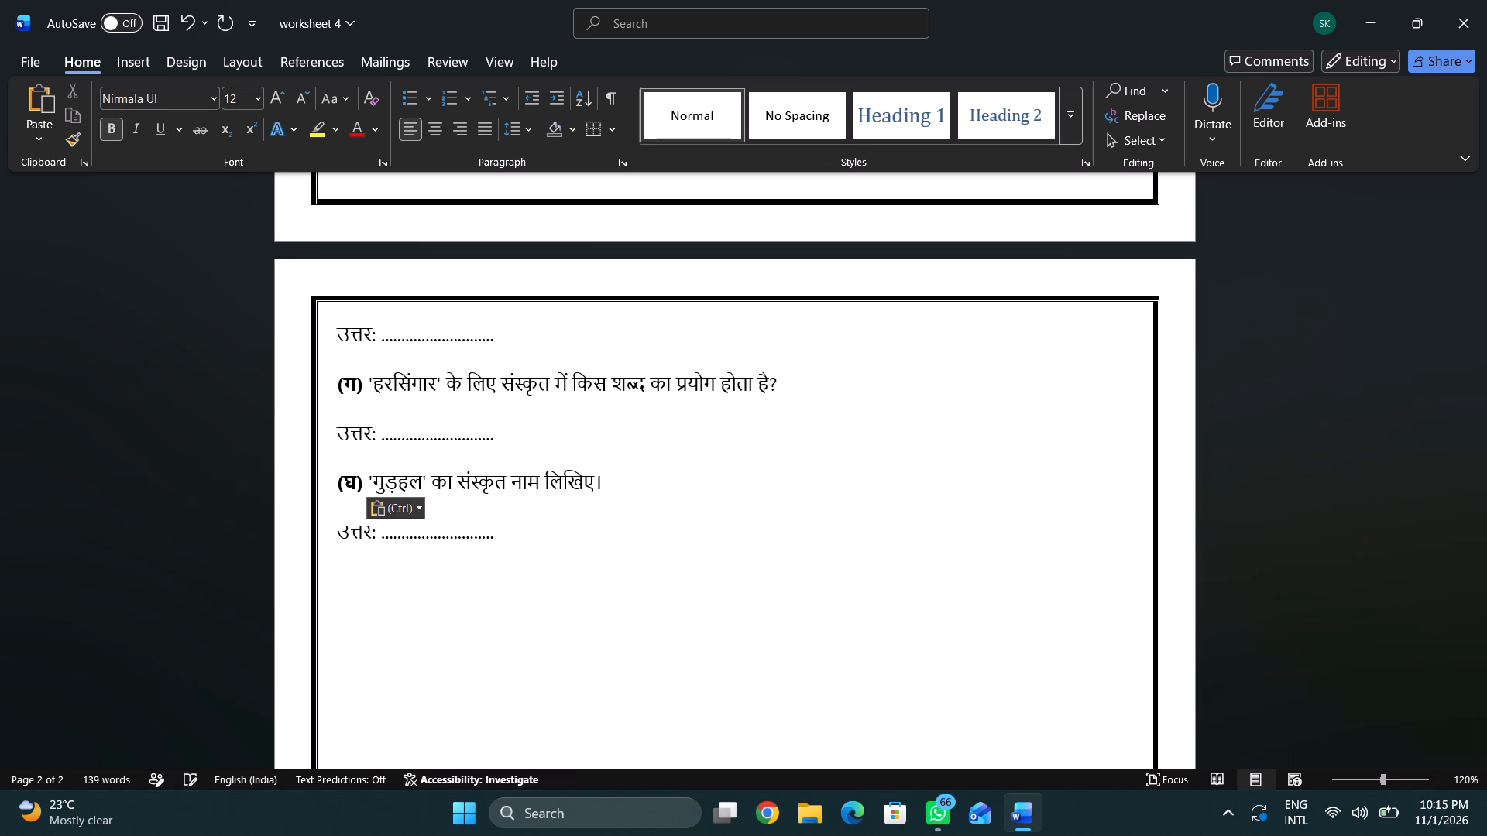
Remove bold formatting from all the प्रश्न 3 questions and answer lines, from (क) through the last उत्तर line.
scroll(331, 479, right, 1)
scroll(331, 479, up, 1)
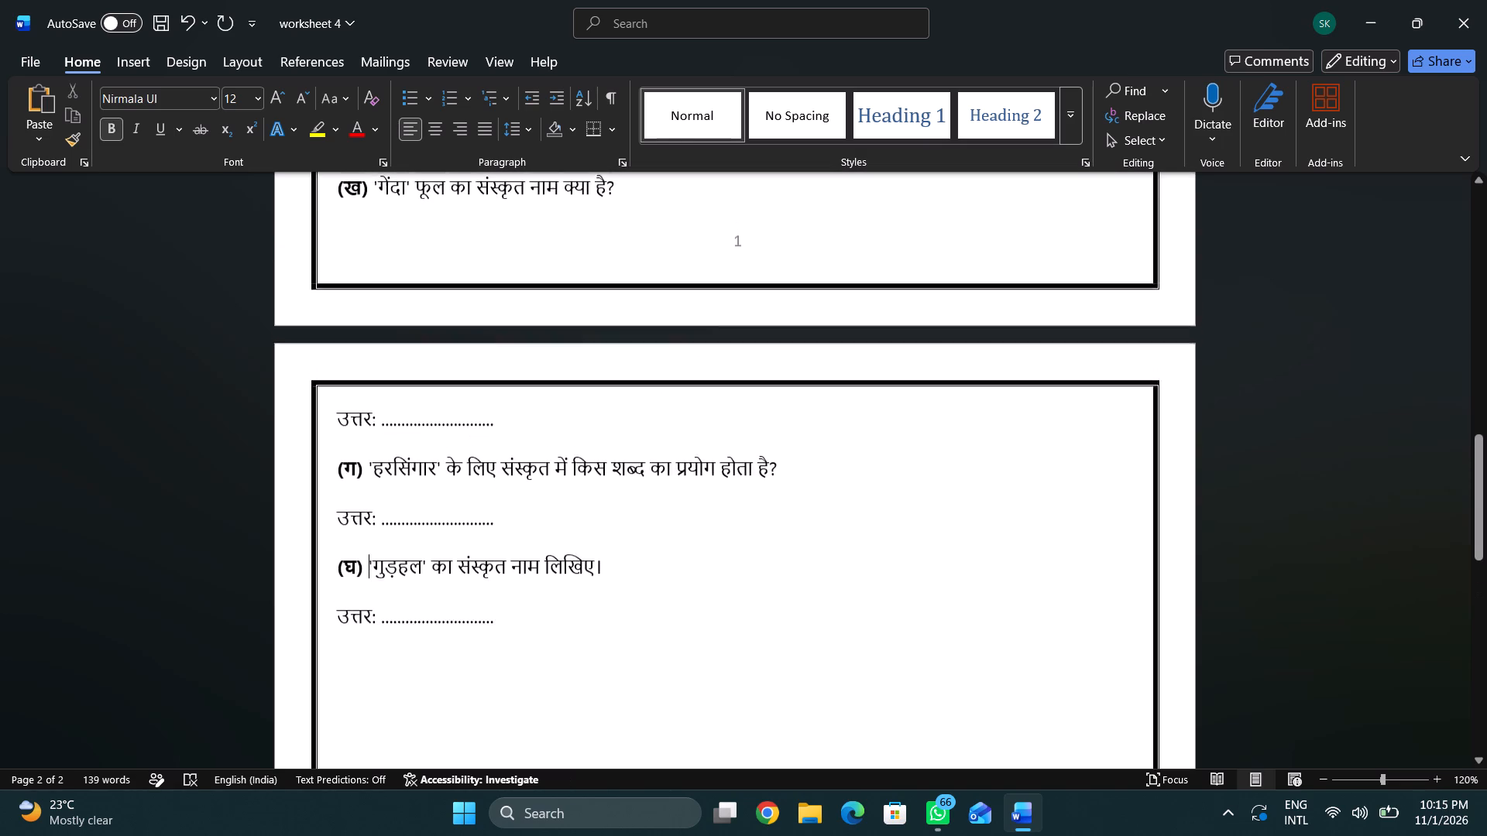
scroll(331, 479, up, 1)
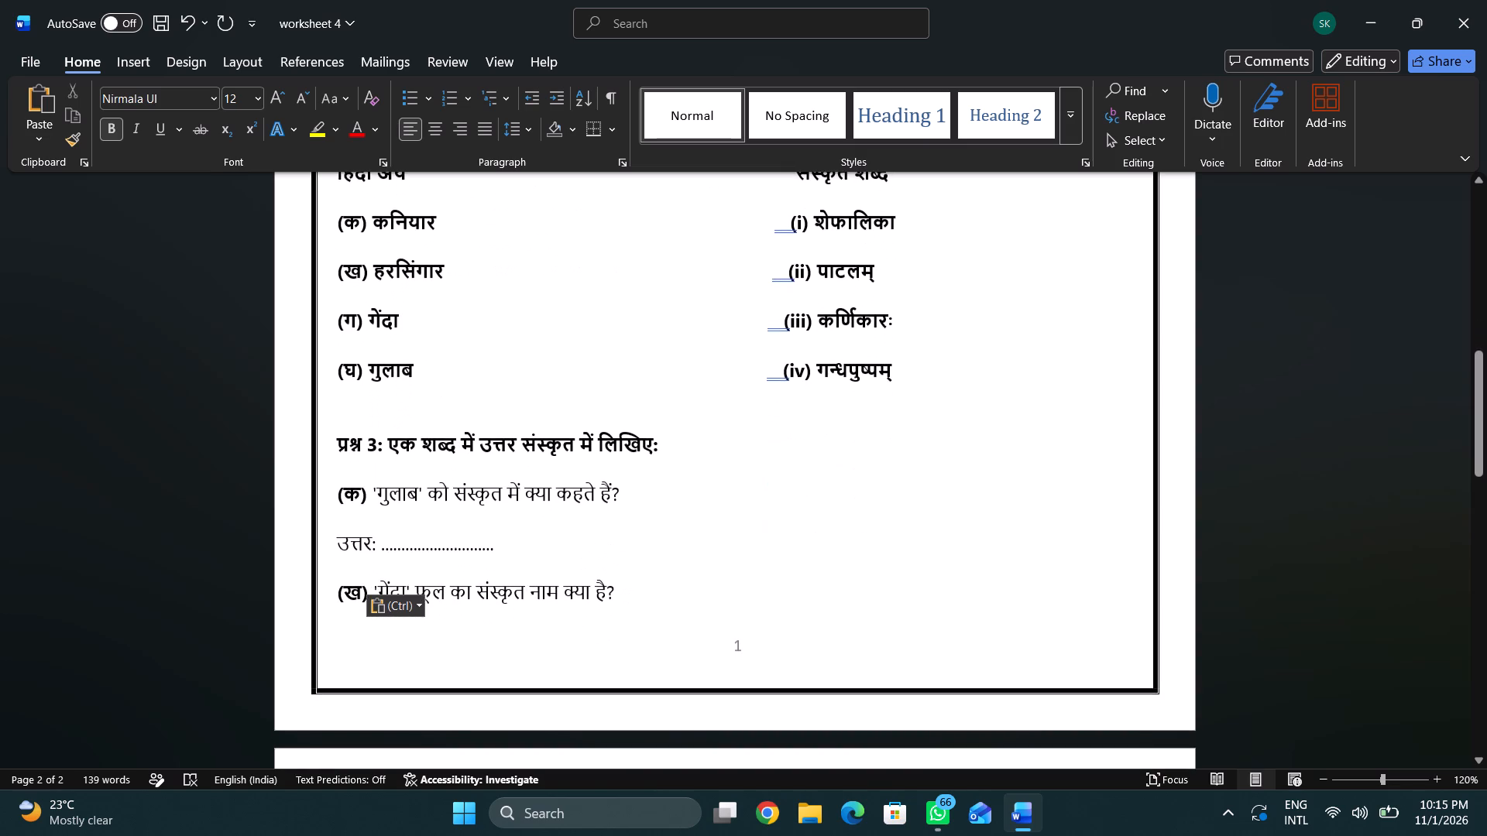
drag(337, 492, 417, 766)
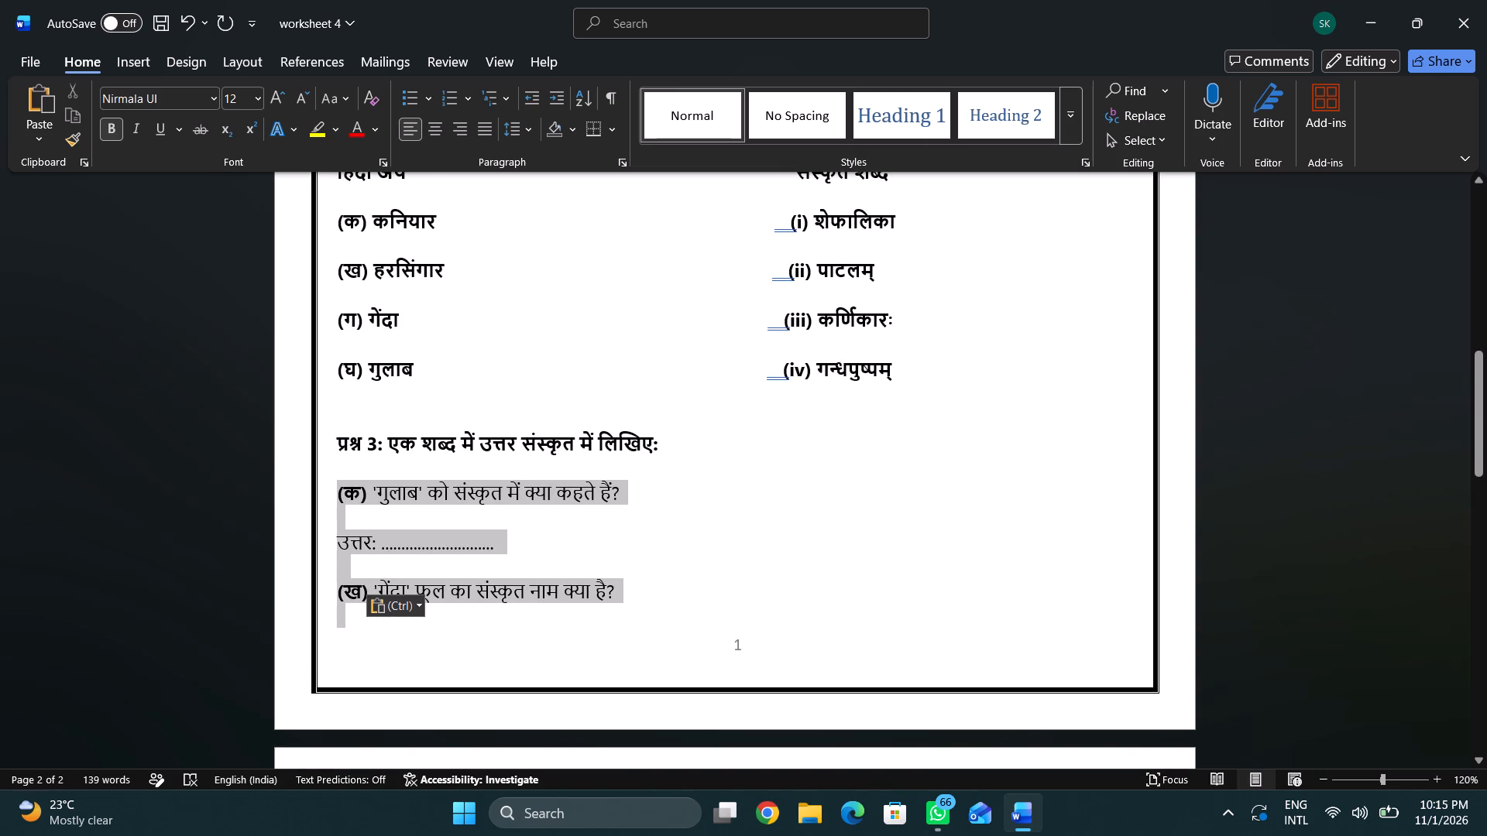
drag(417, 766, 557, 709)
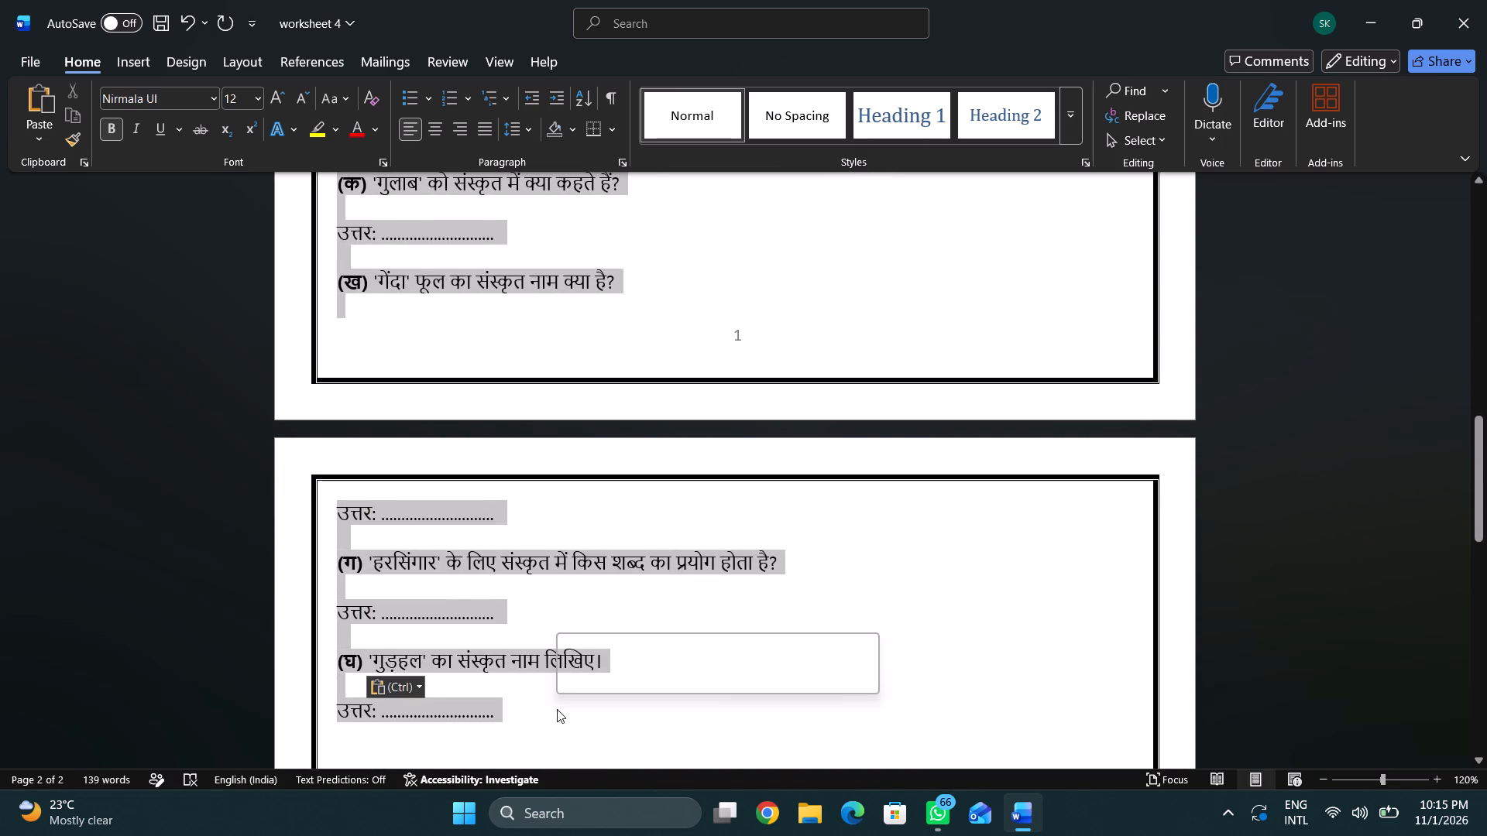
click(571, 684)
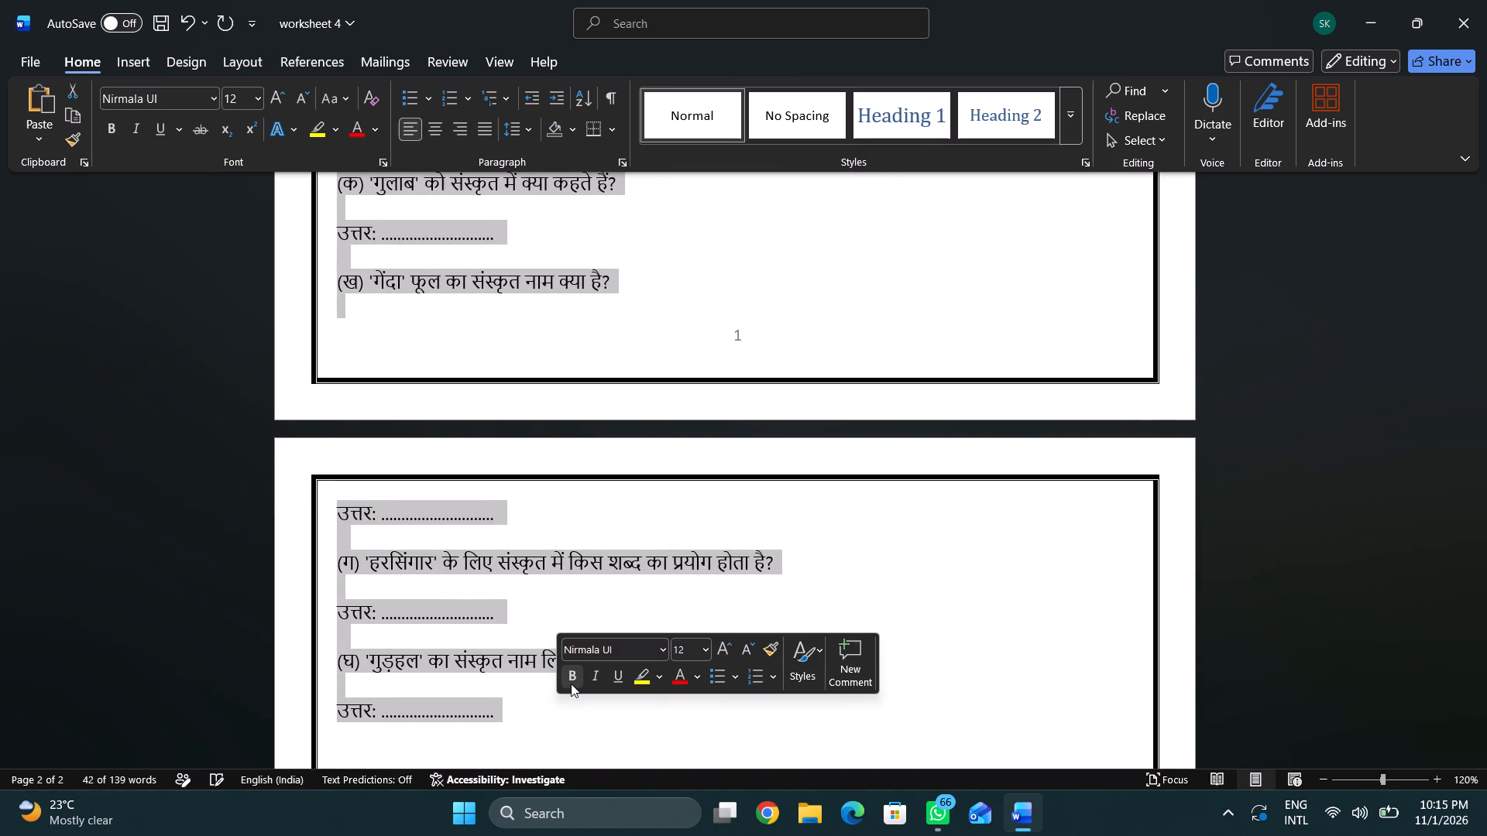
click(571, 684)
click(571, 684)
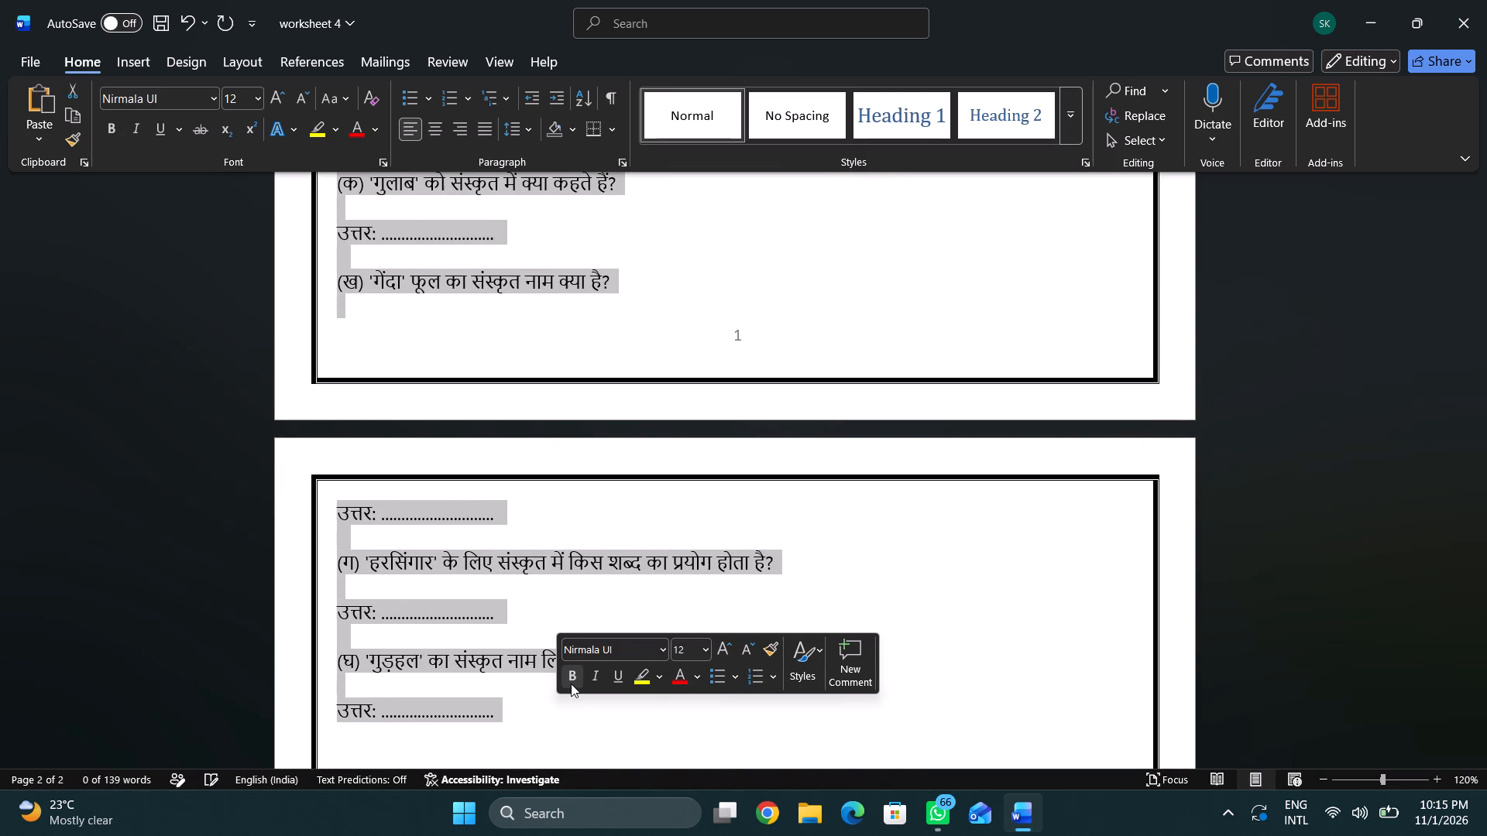
click(756, 416)
scroll(756, 416, up, 1)
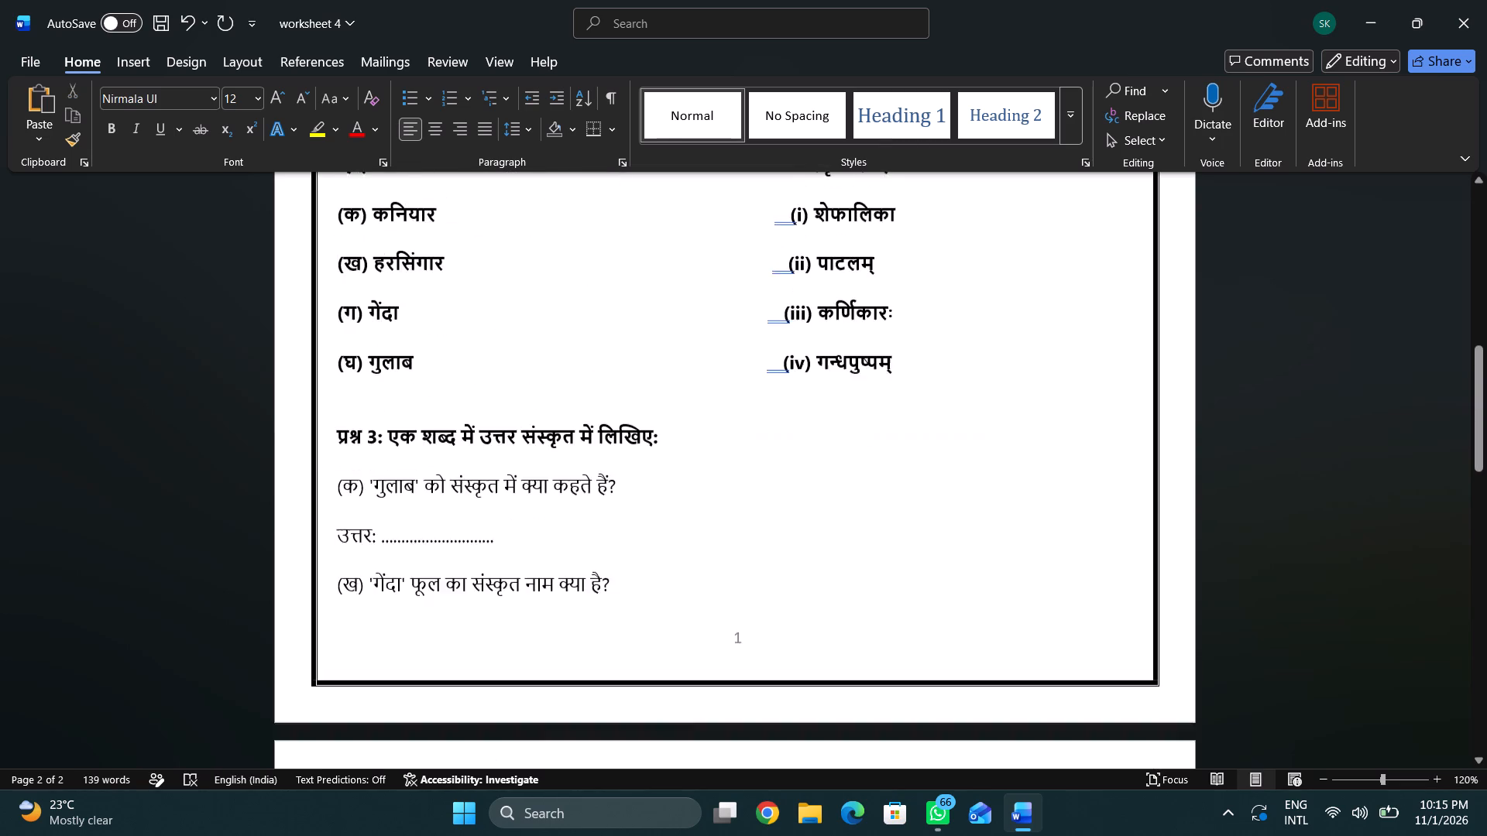
Remove bold formatting from the four प्रश्न 2 matching rows, (क) कनियार through (घ) गुलाब, including their Sanskrit words.
scroll(756, 416, up, 1)
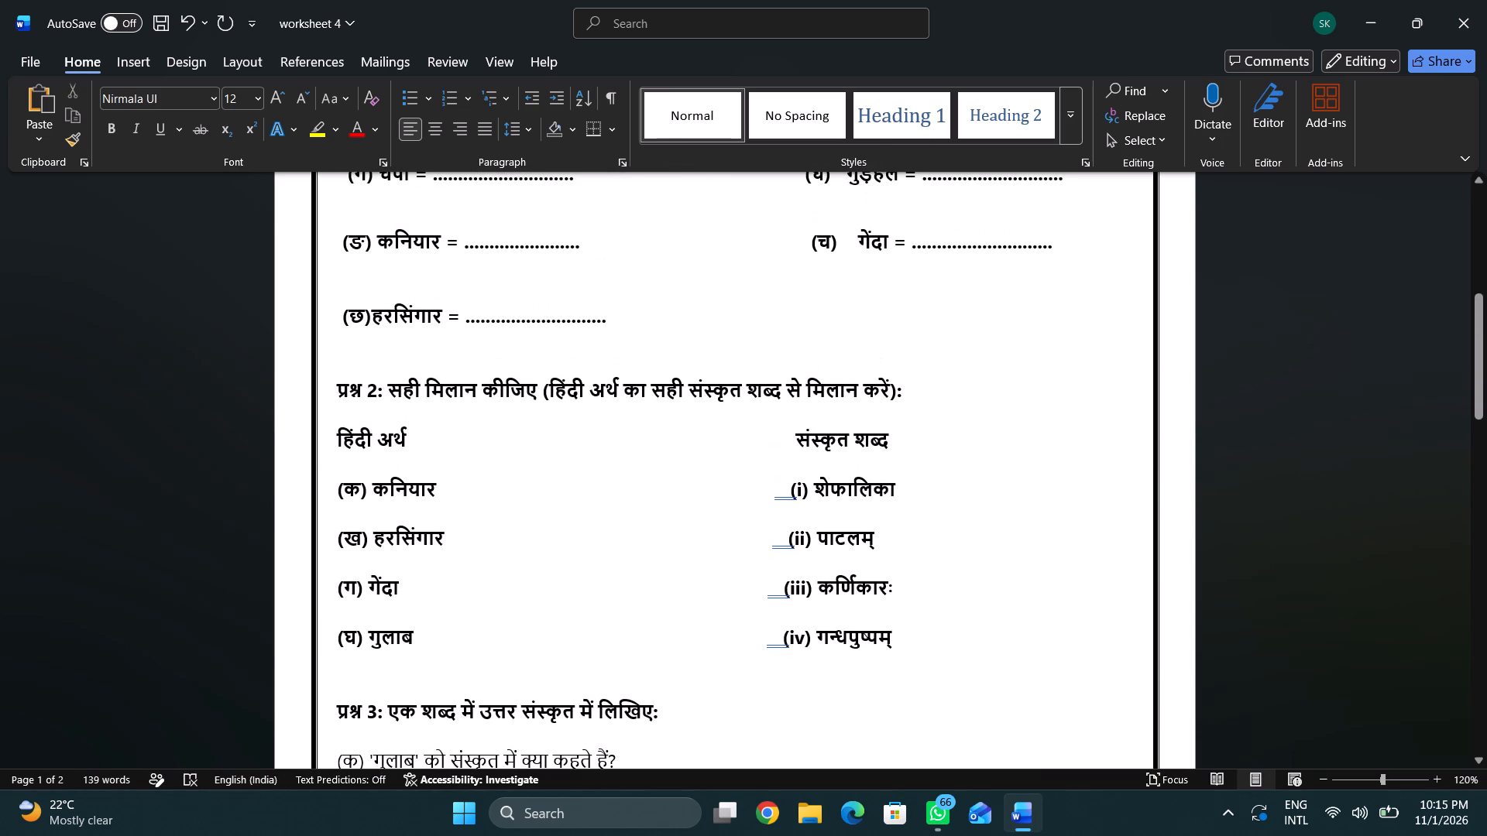
drag(342, 492, 331, 492)
triple_click(331, 492)
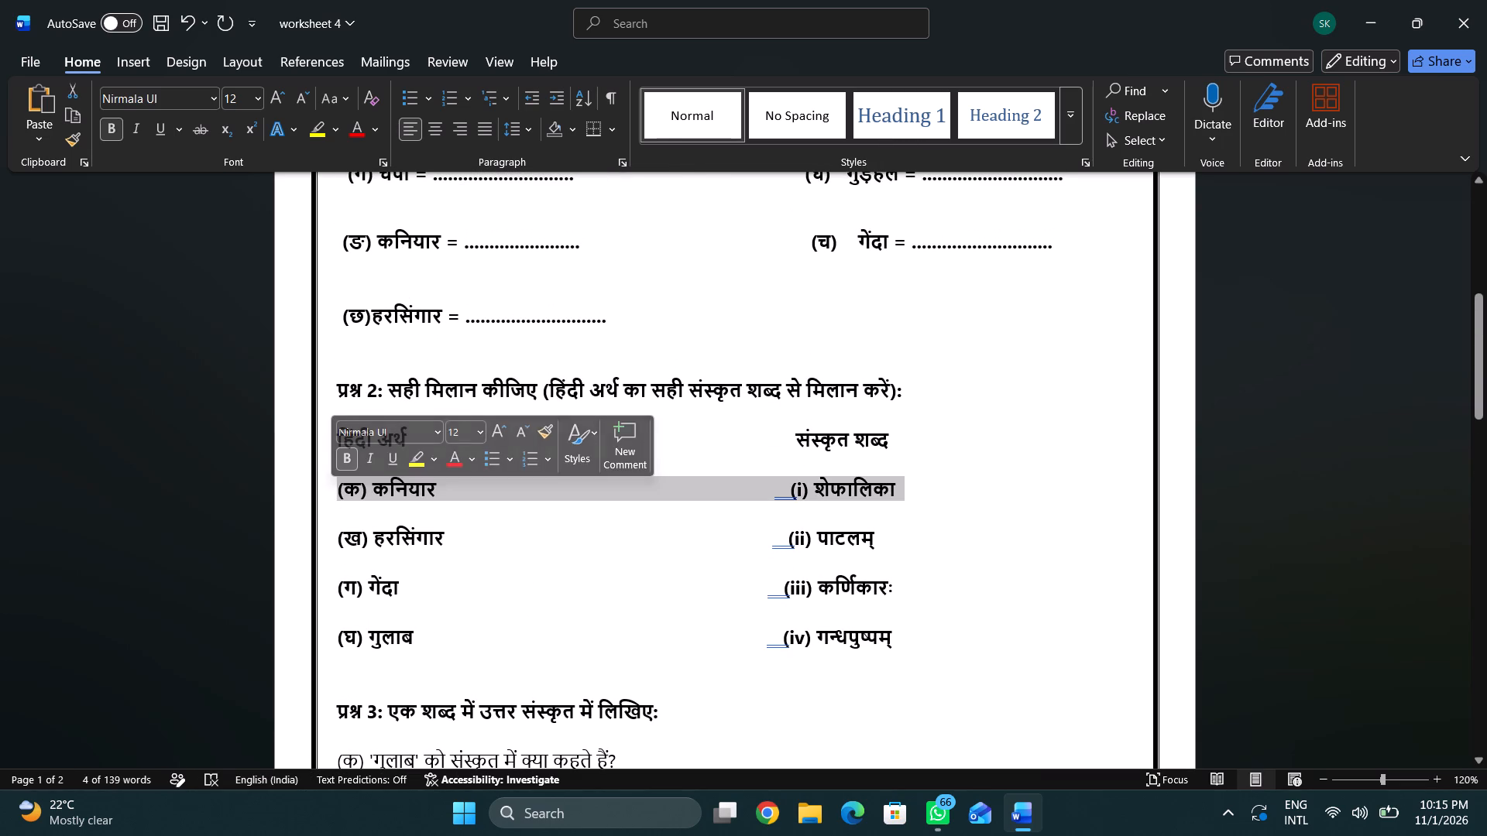
click(335, 485)
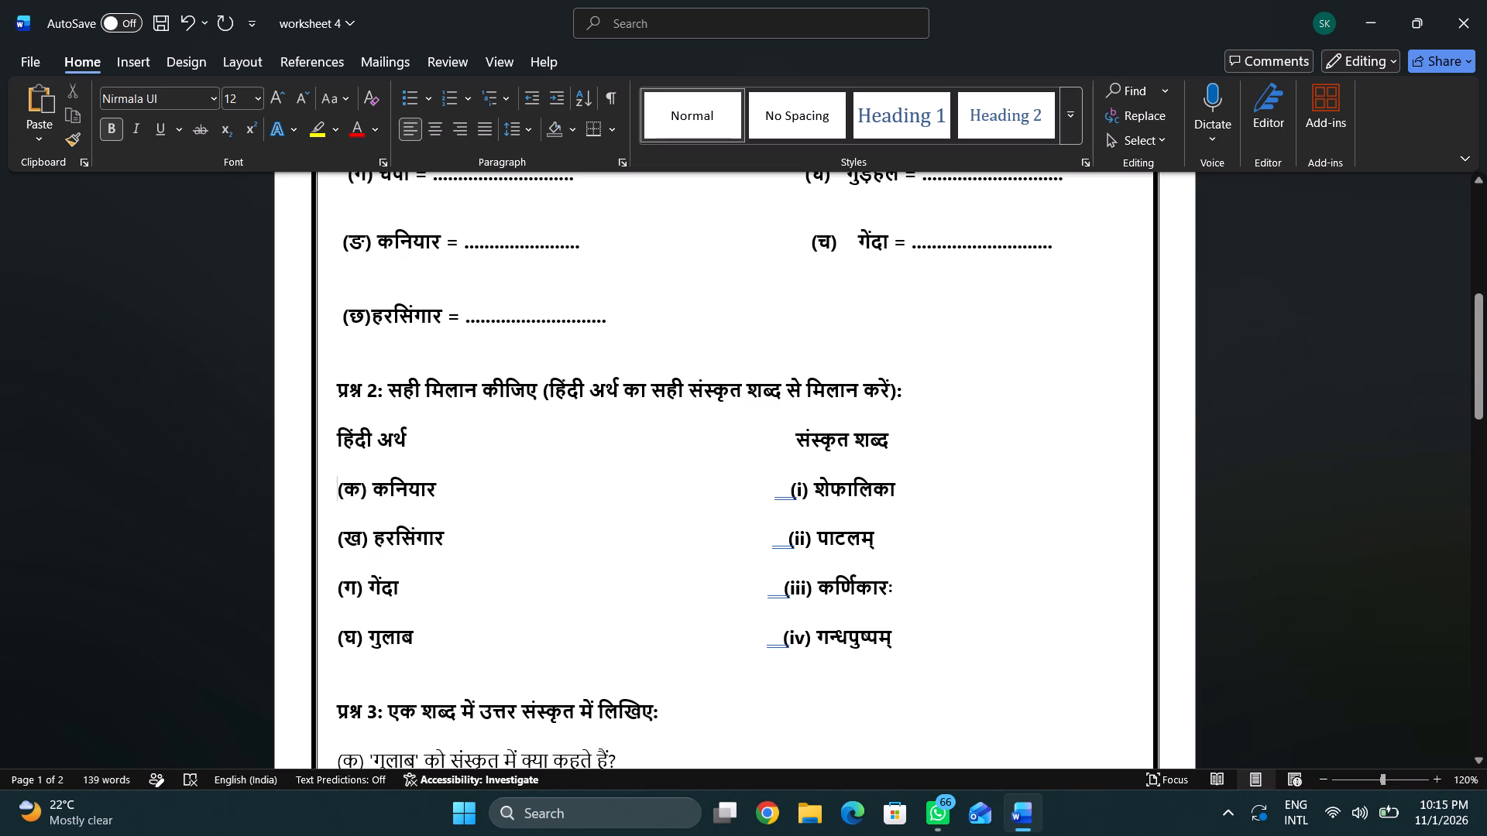
drag(338, 485, 708, 613)
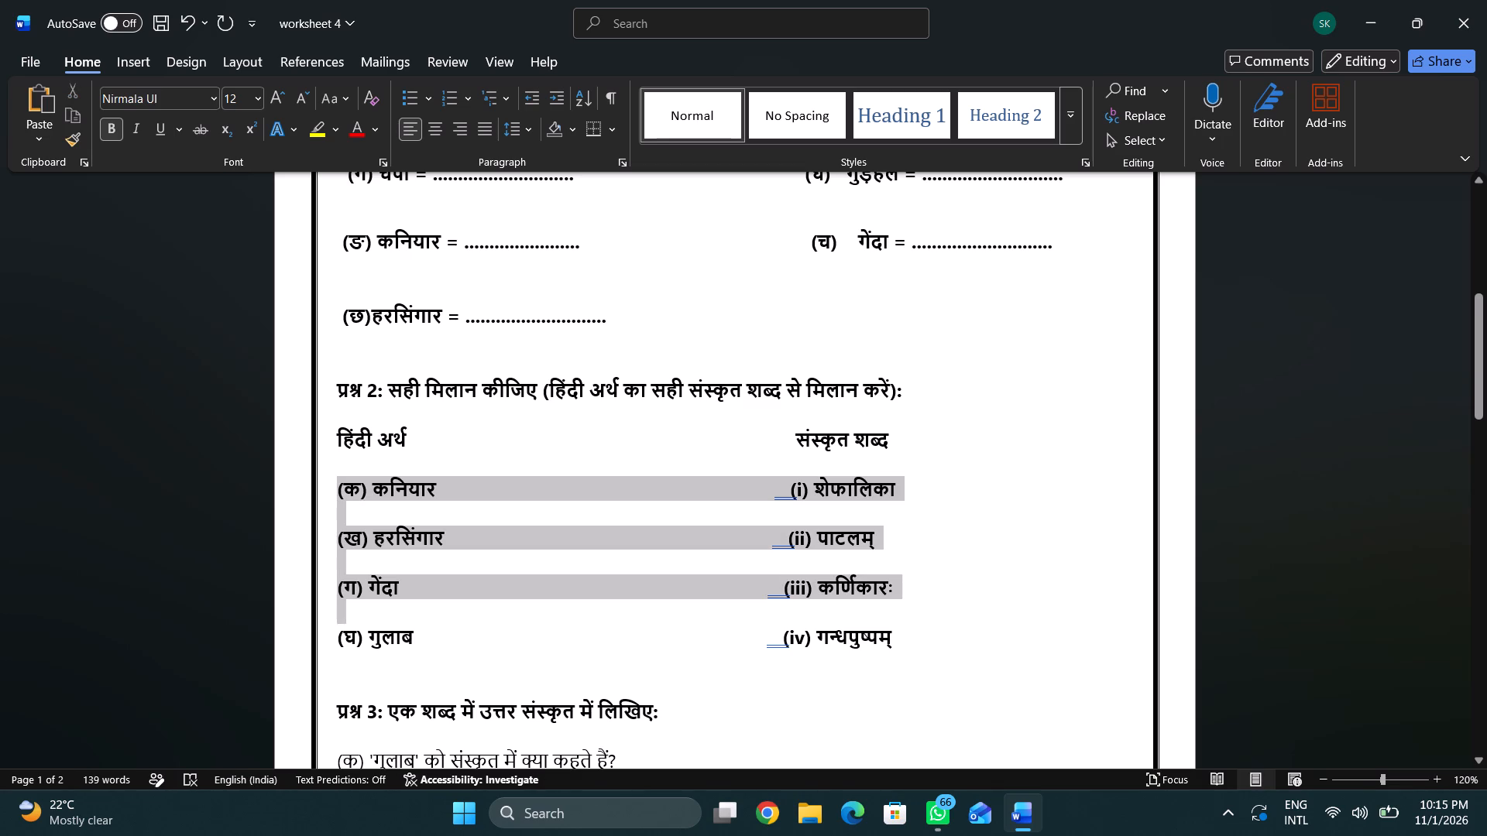
drag(708, 613, 1041, 646)
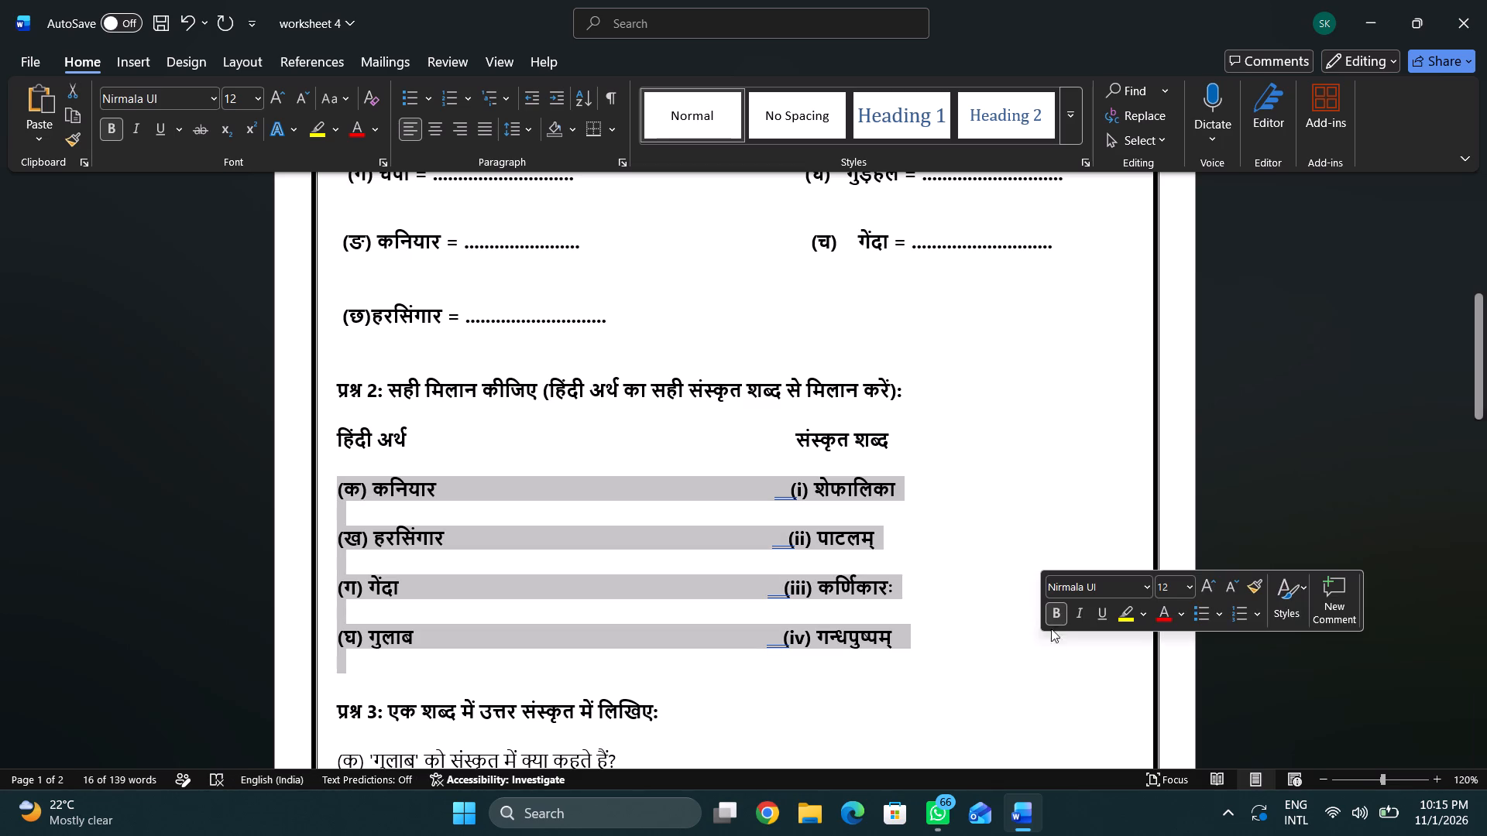
click(1056, 609)
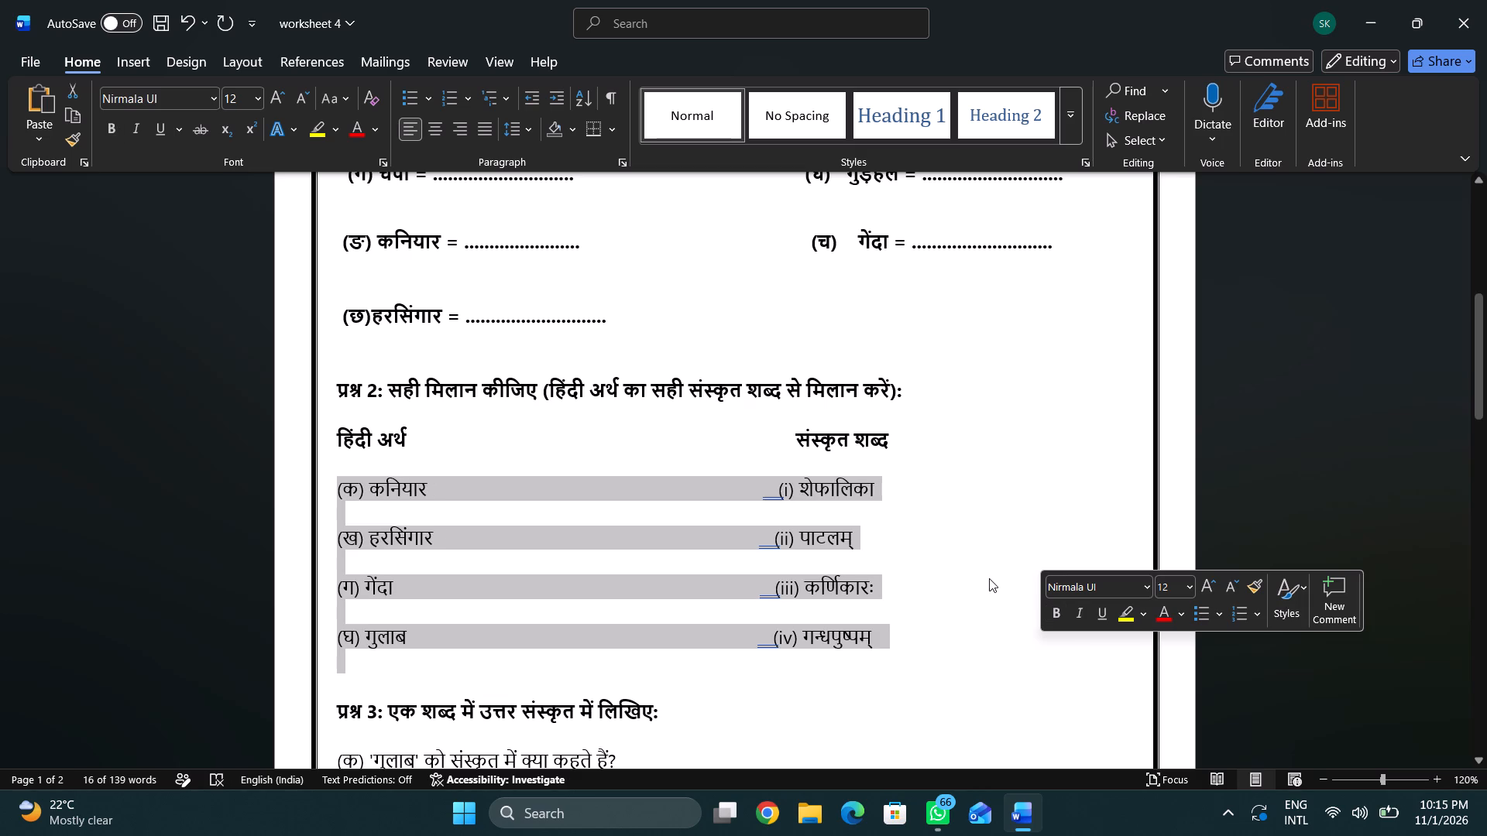
click(973, 570)
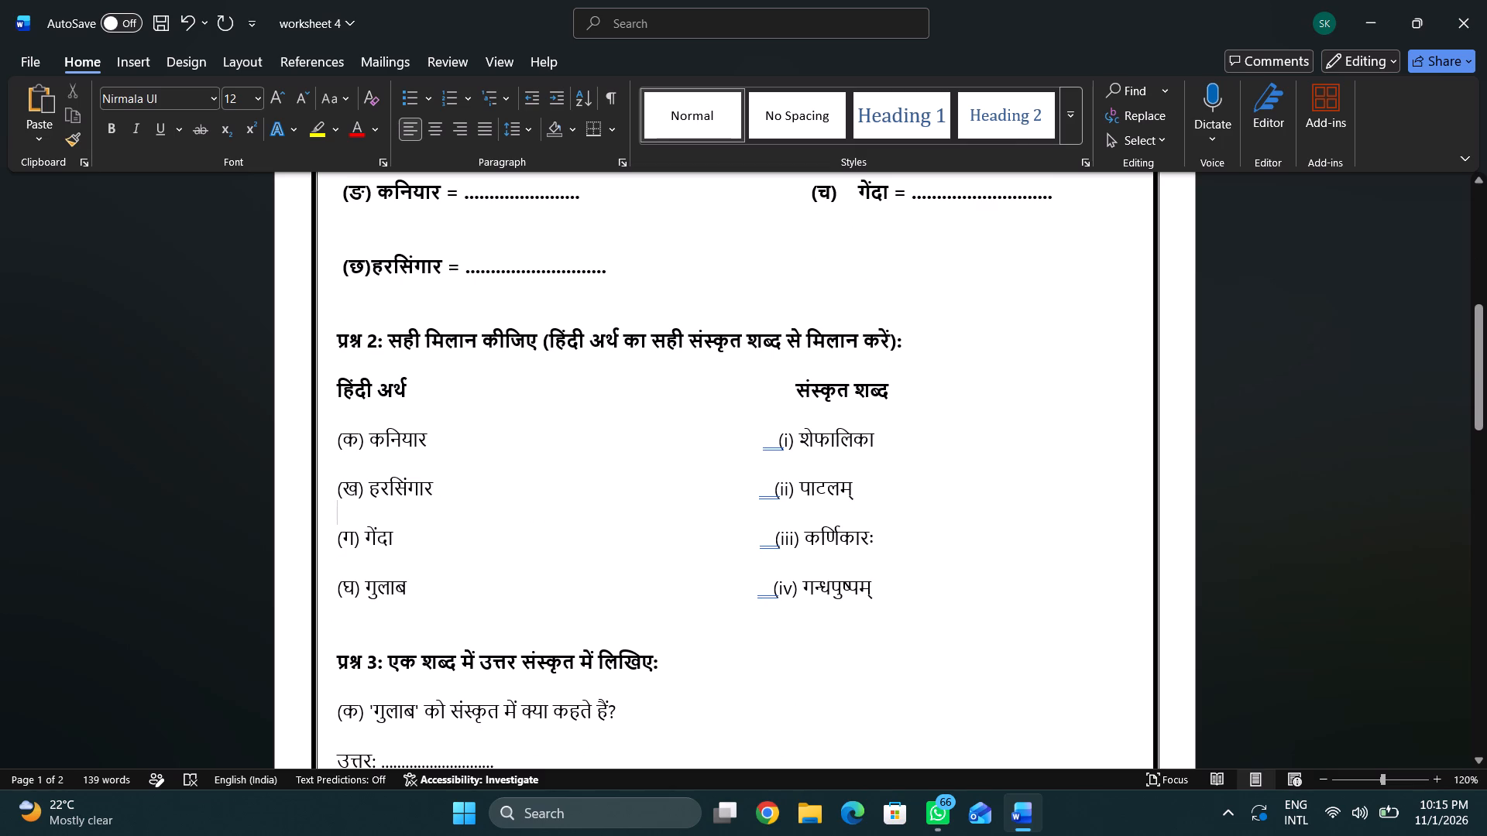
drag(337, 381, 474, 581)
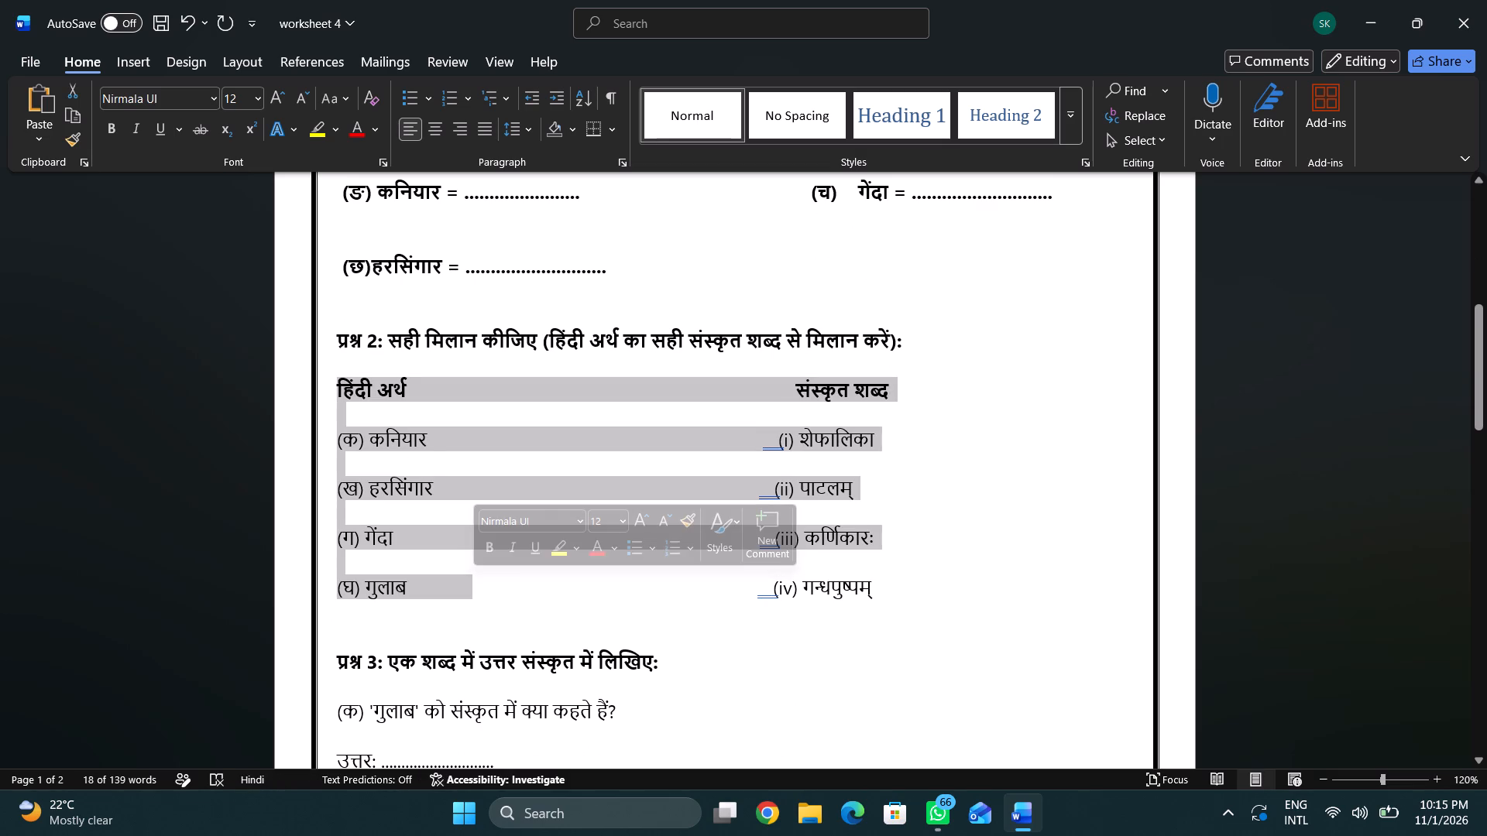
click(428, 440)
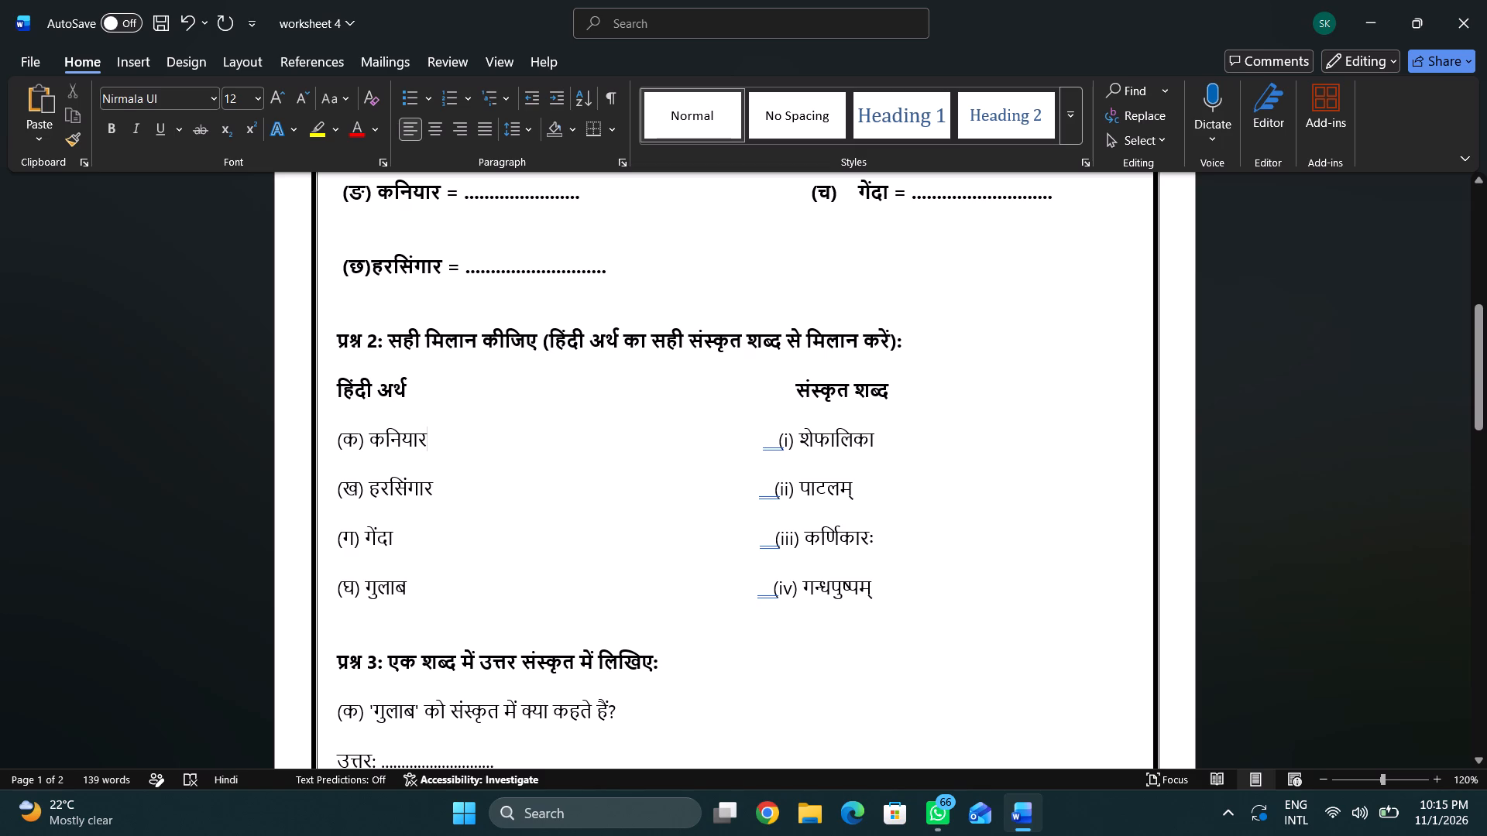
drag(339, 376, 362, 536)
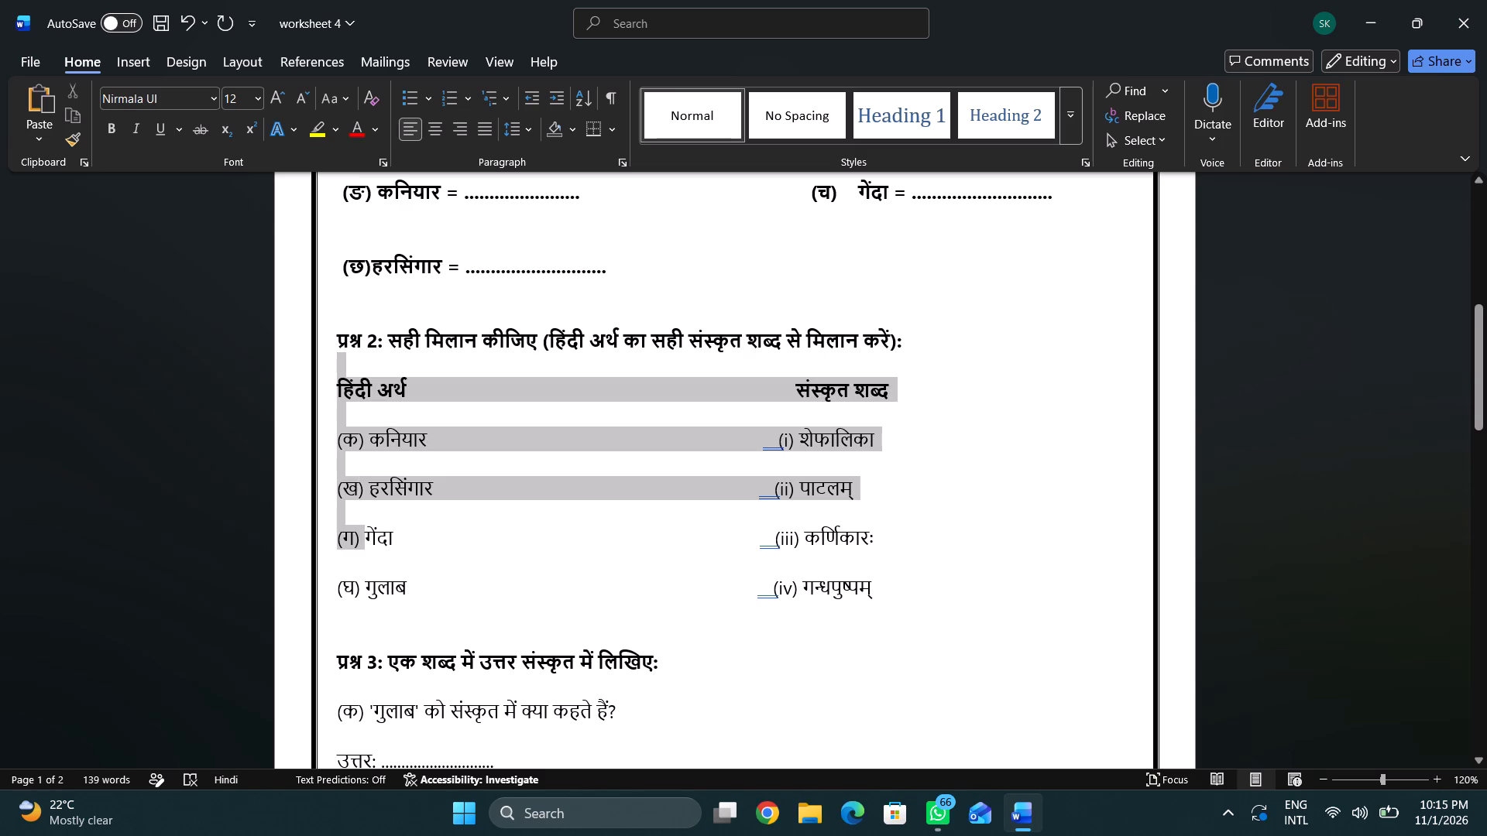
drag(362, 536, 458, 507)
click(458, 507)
Remove bold formatting from all the प्रश्न 1 flower names and answer blanks, from (क) गुलाब through (छ) हरसिंगार.
scroll(458, 507, up, 1)
scroll(458, 507, right, 1)
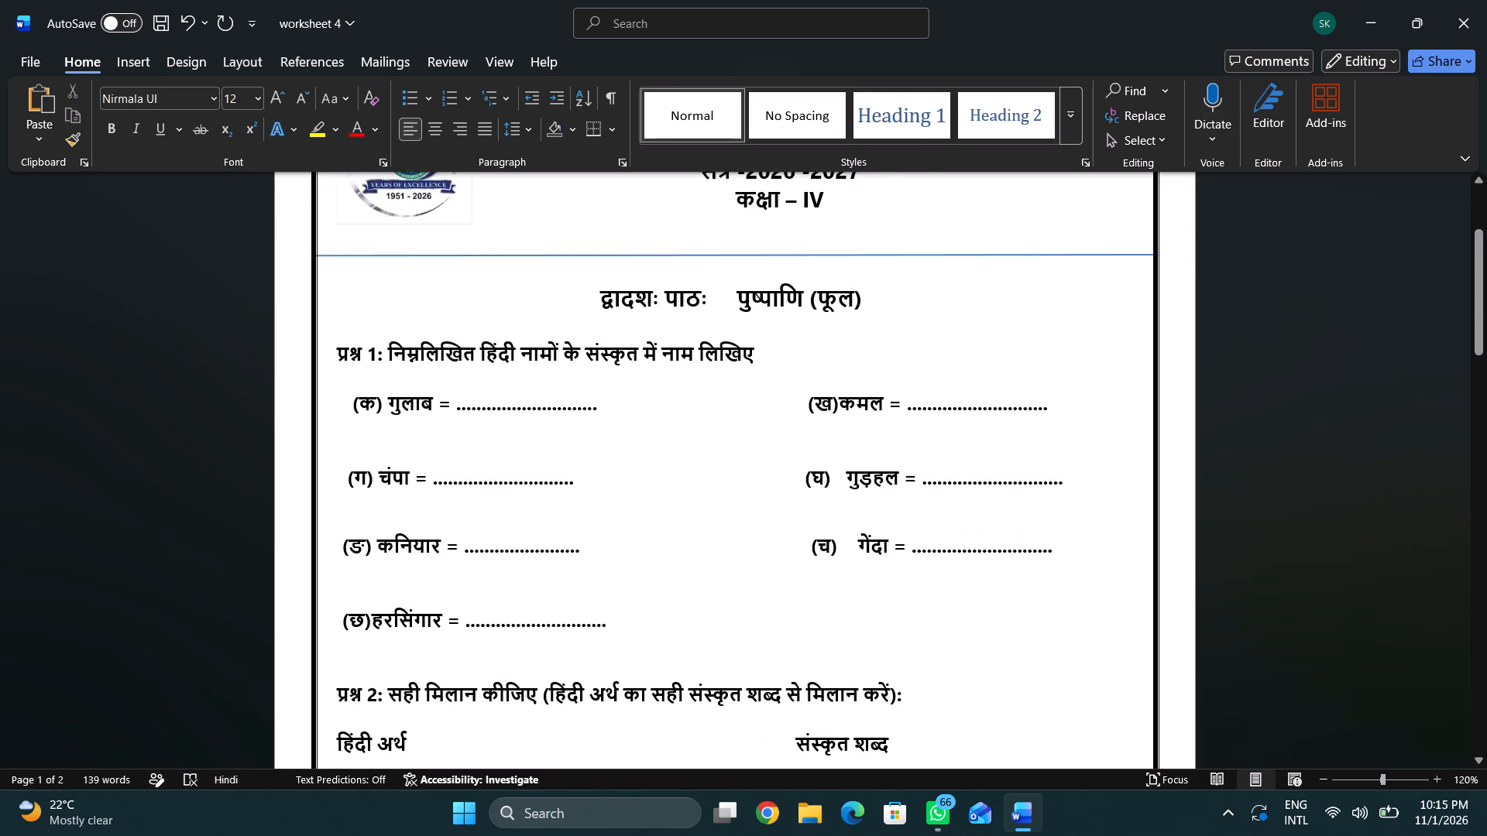
scroll(458, 507, right, 2)
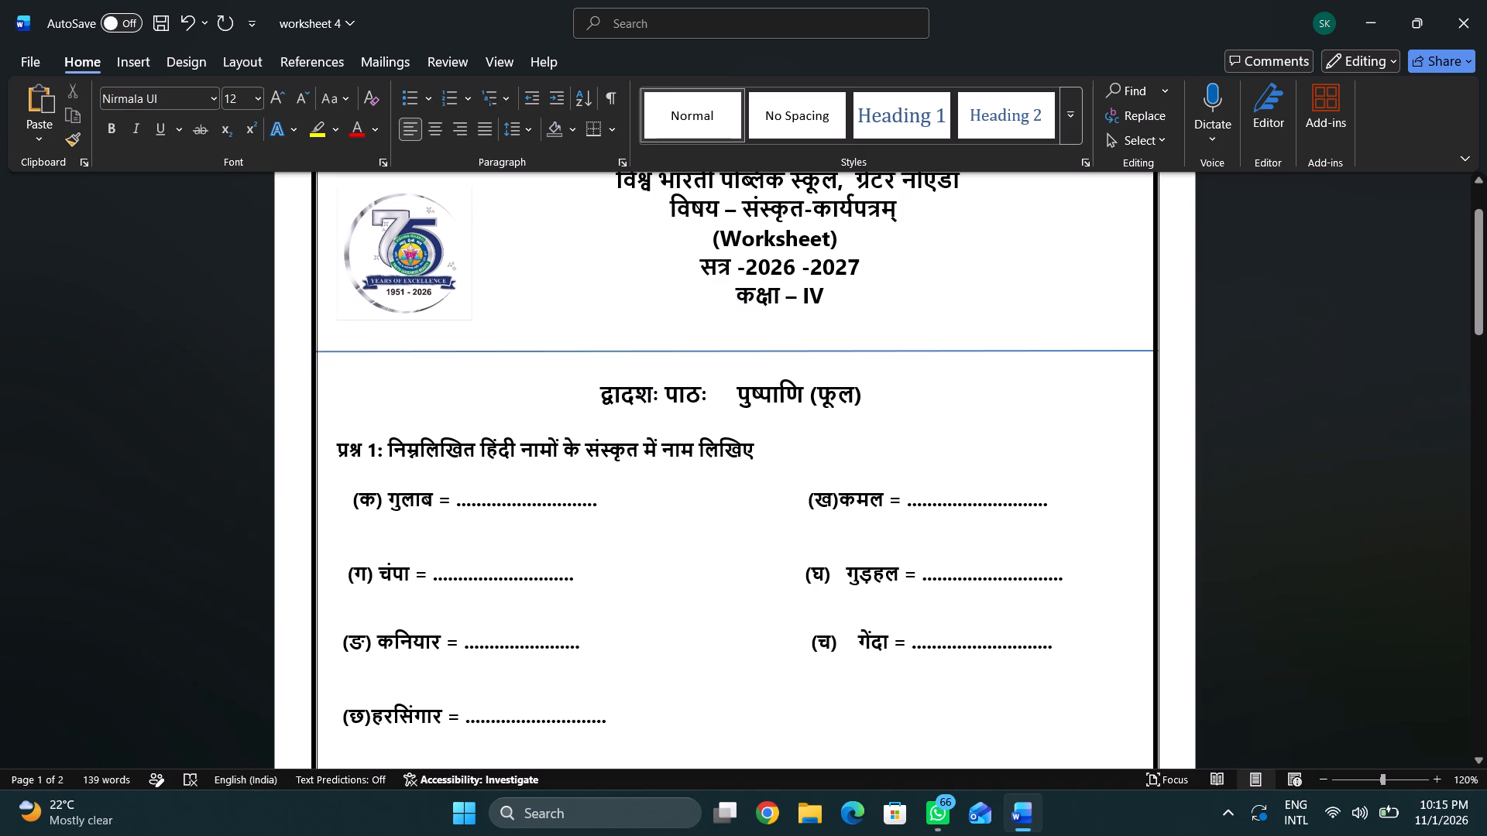
scroll(458, 507, right, 1)
drag(351, 492, 489, 571)
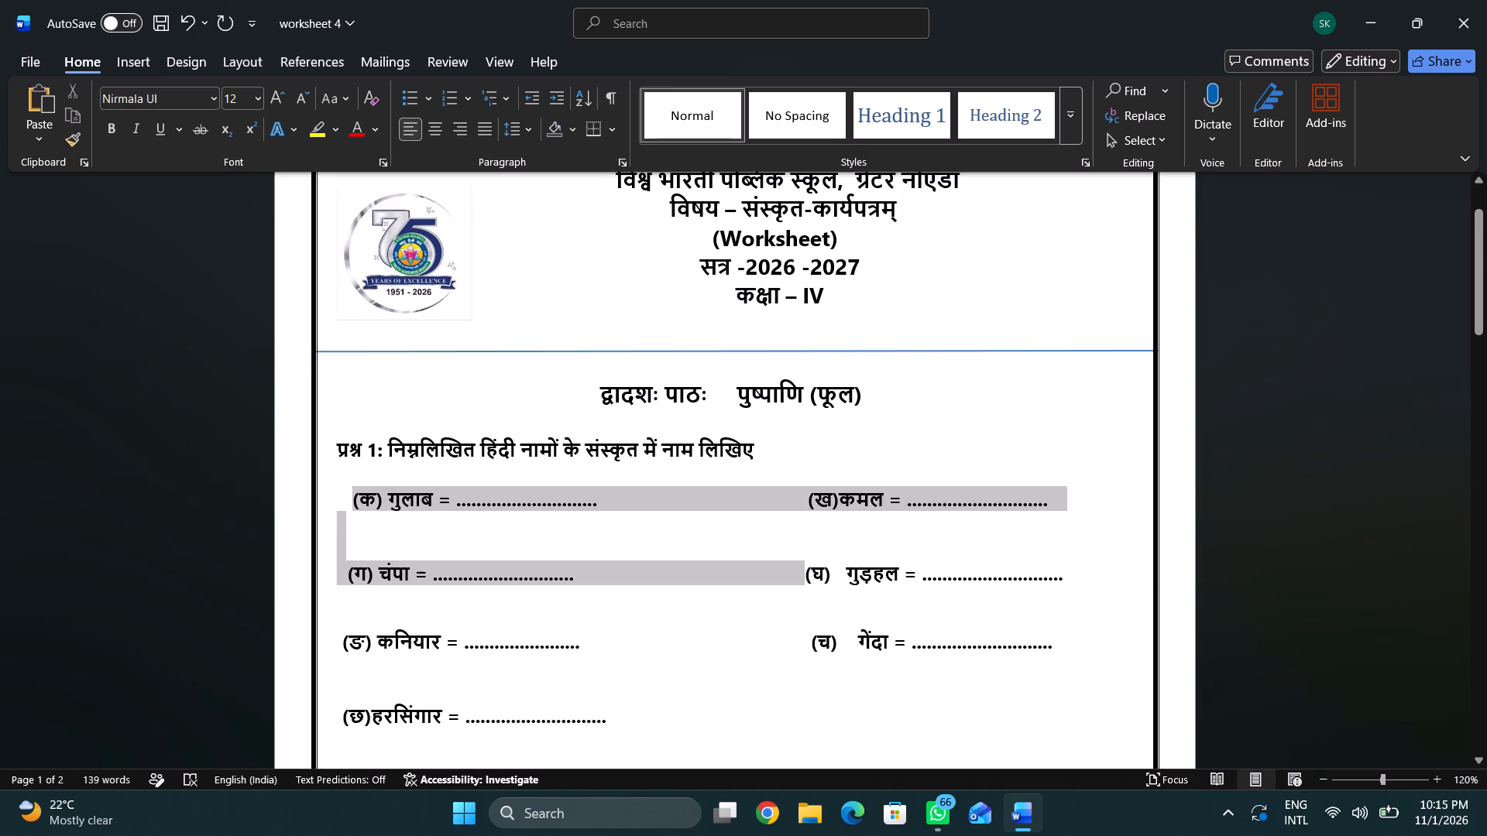
drag(489, 571, 600, 706)
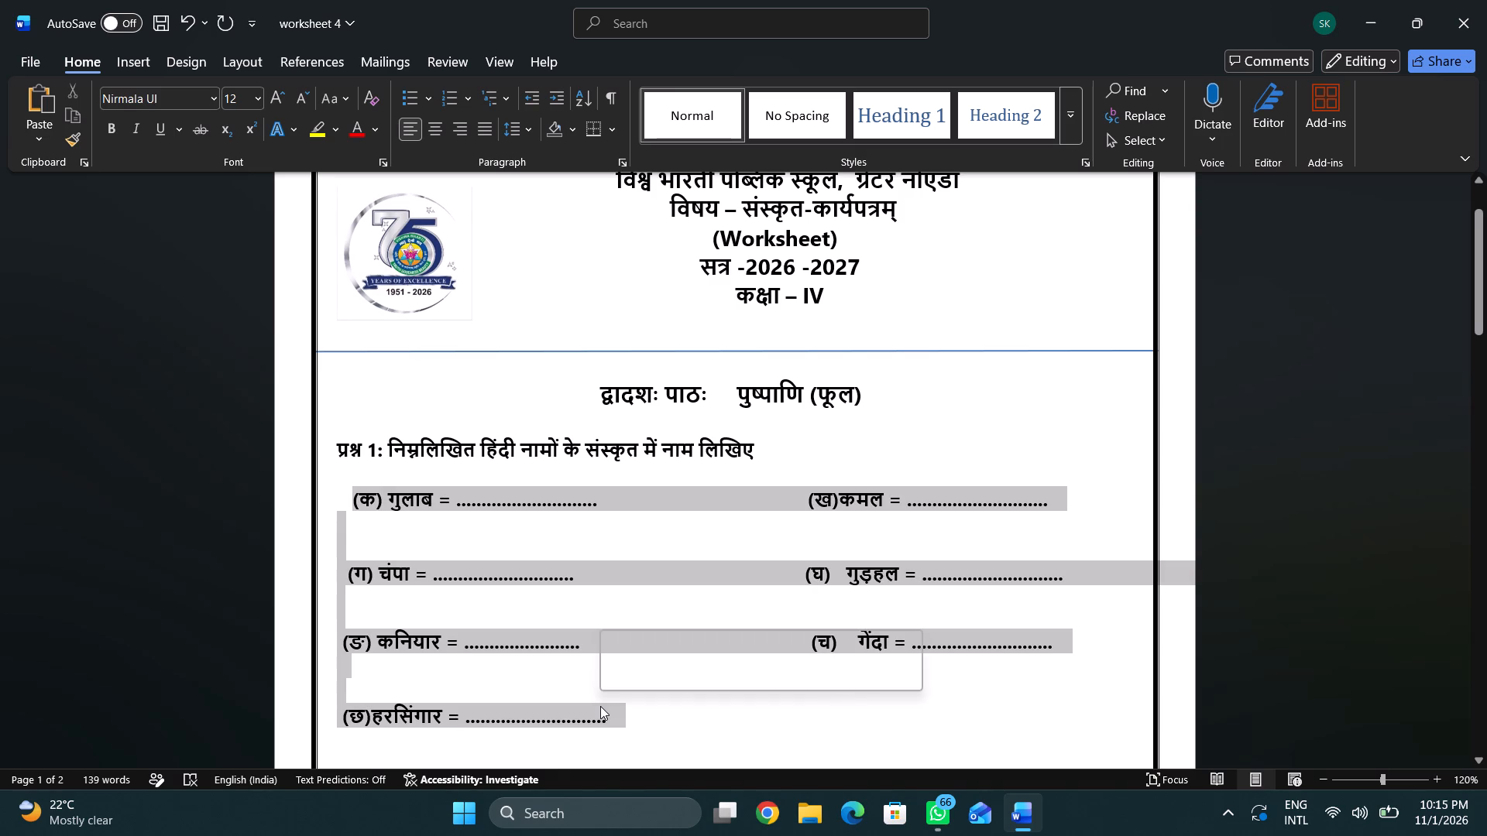
click(621, 664)
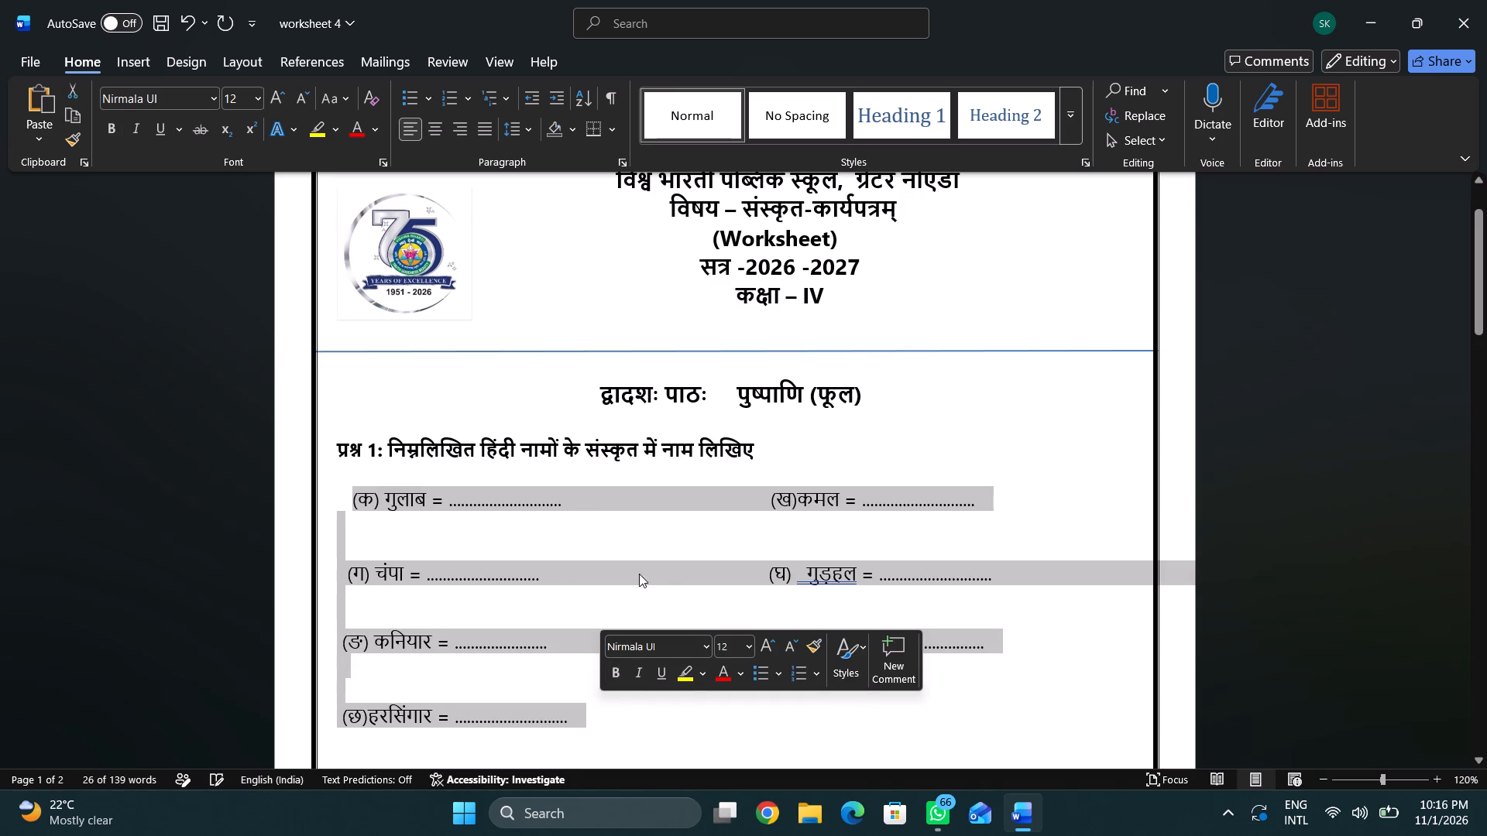
click(650, 557)
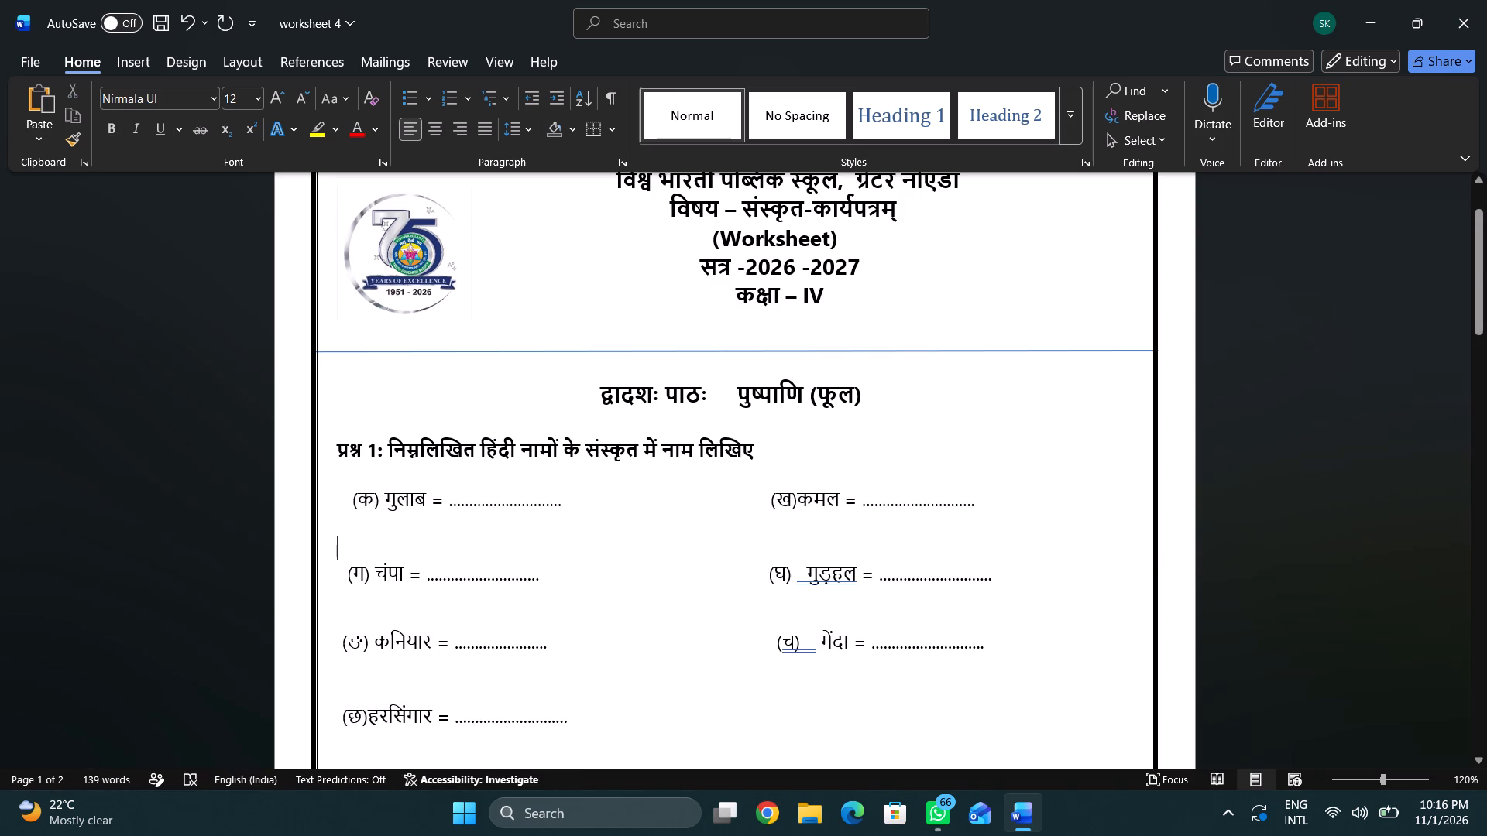
Look through both pages of the worksheet to check the formatting and layout of the questions.
scroll(658, 566, down, 2)
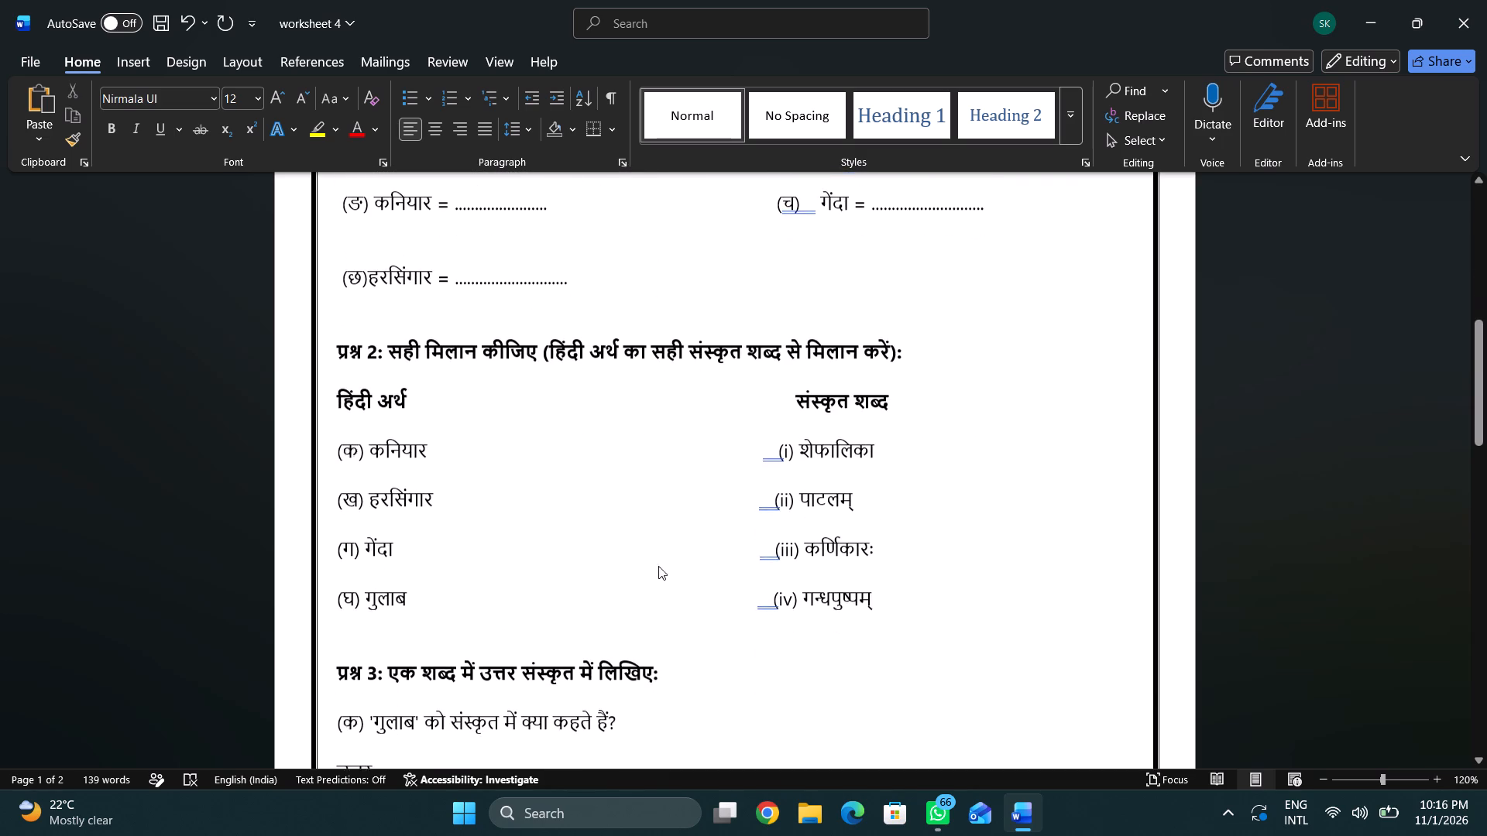
scroll(658, 566, down, 1)
scroll(658, 566, up, 1)
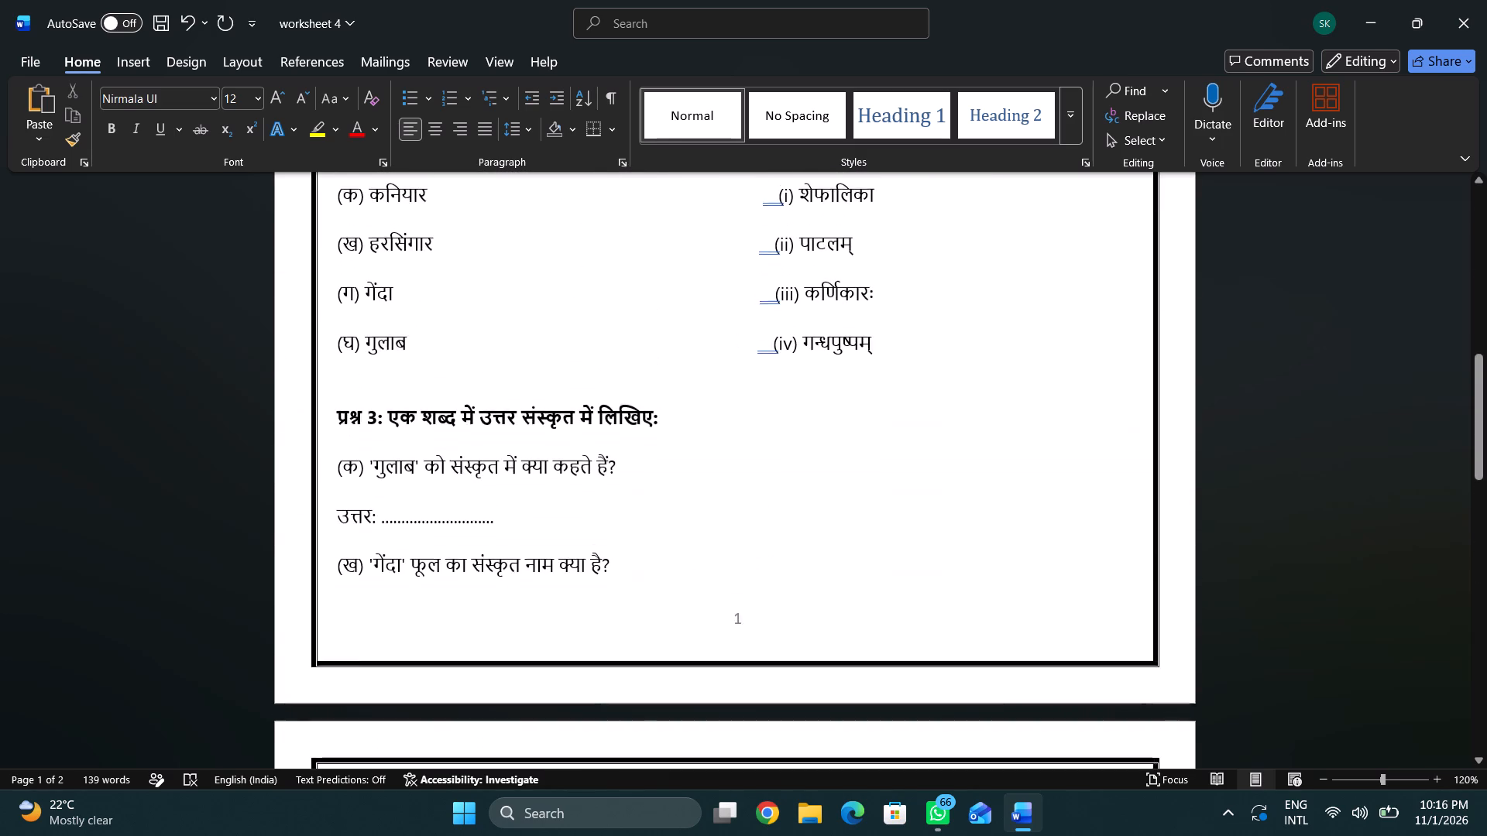
scroll(658, 566, down, 3)
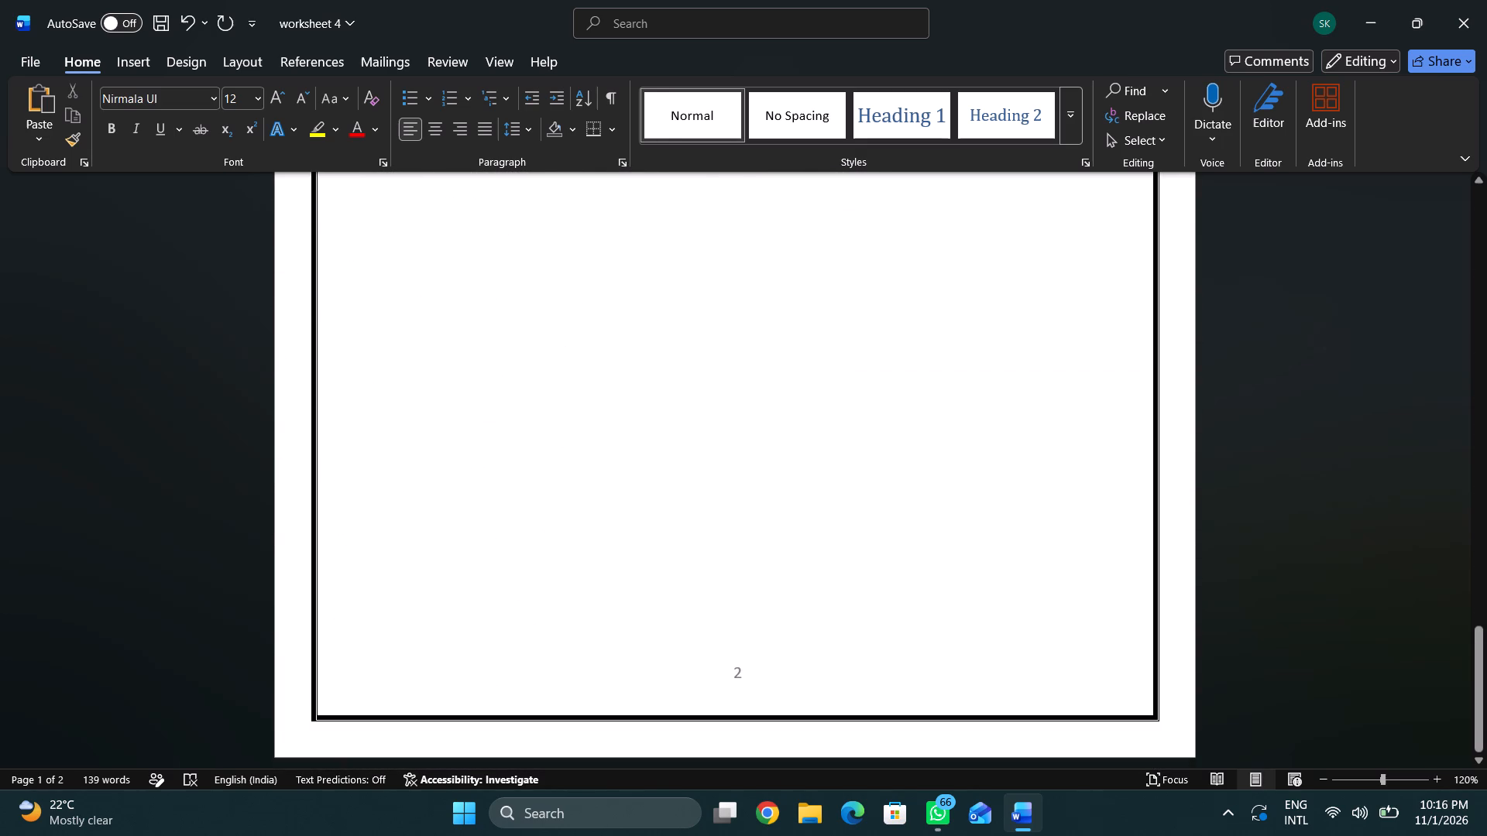
scroll(658, 566, down, 1)
scroll(658, 566, up, 3)
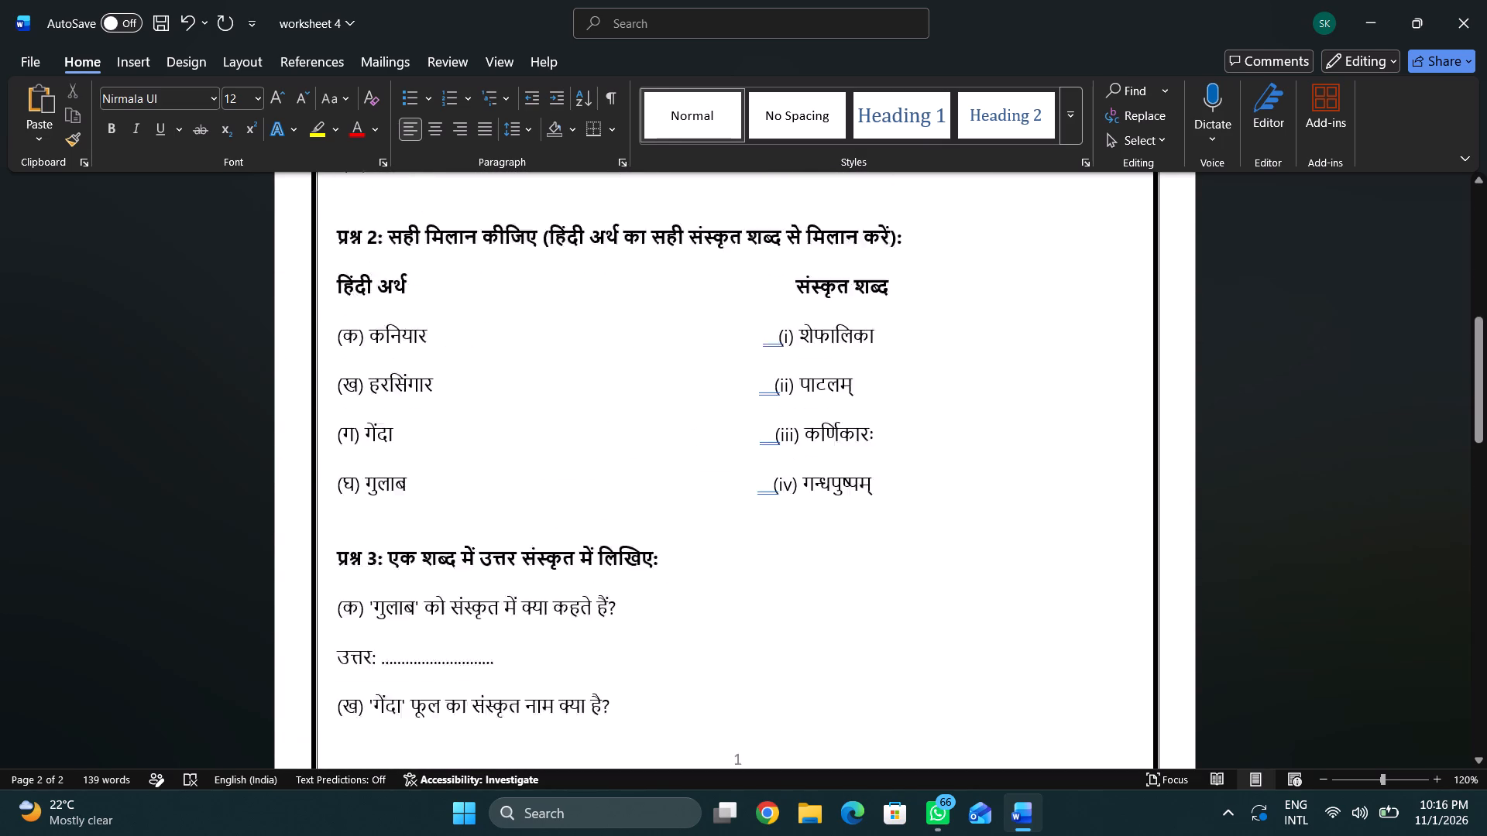
scroll(658, 566, down, 1)
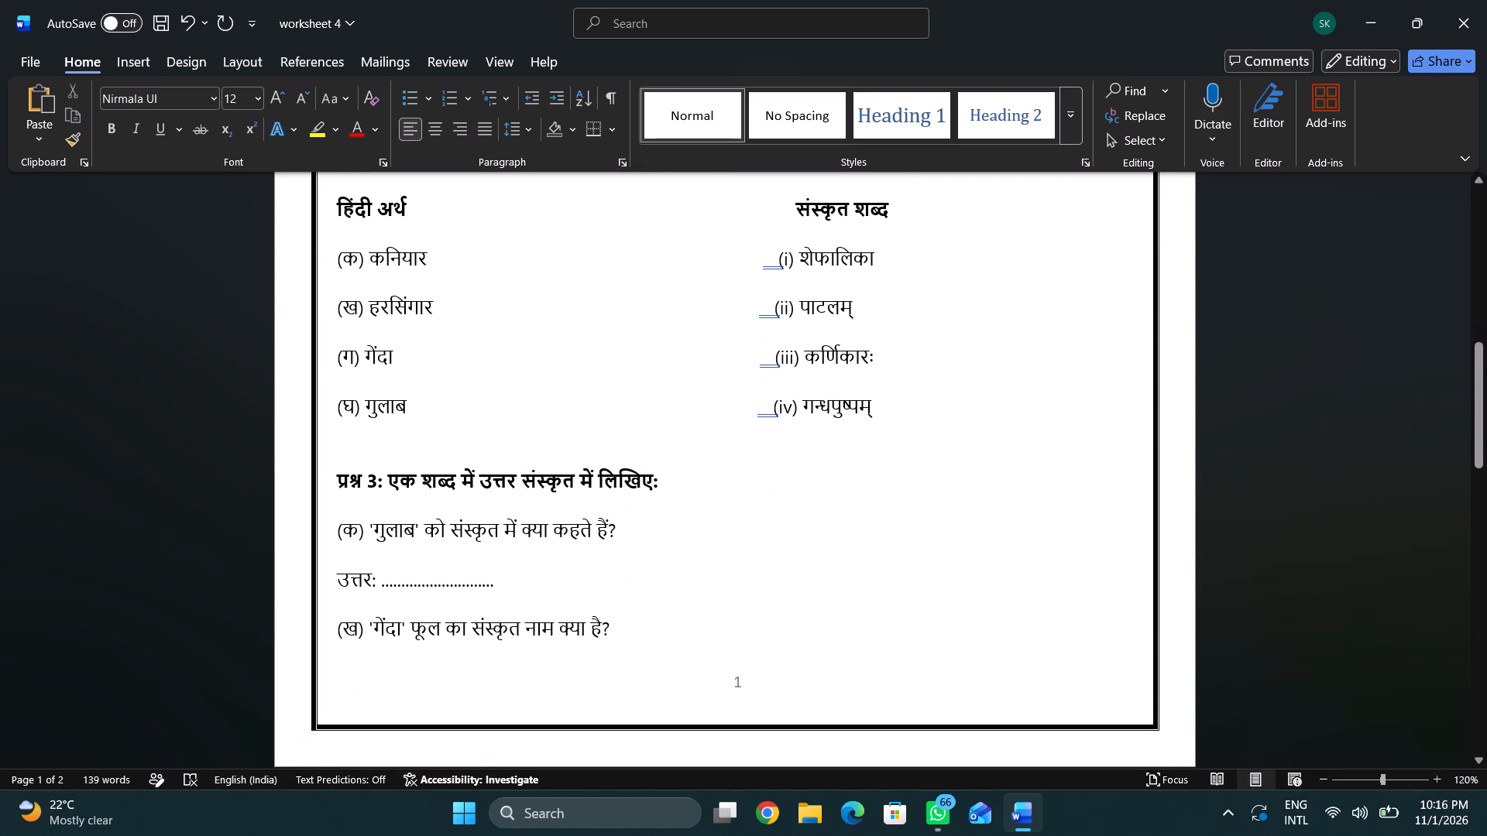
Open the print preview of the worksheet.
key(ctrl+p)
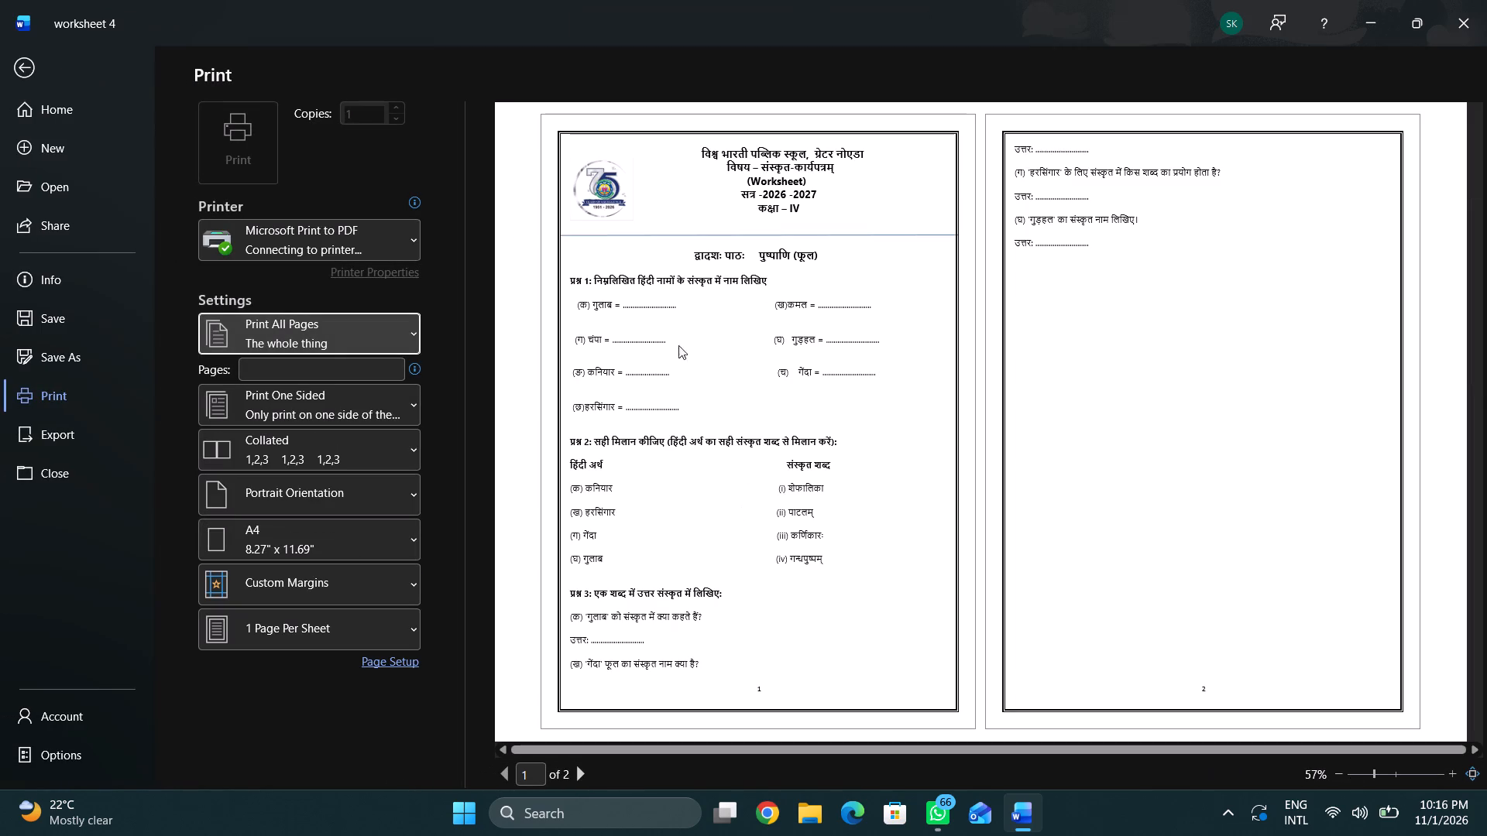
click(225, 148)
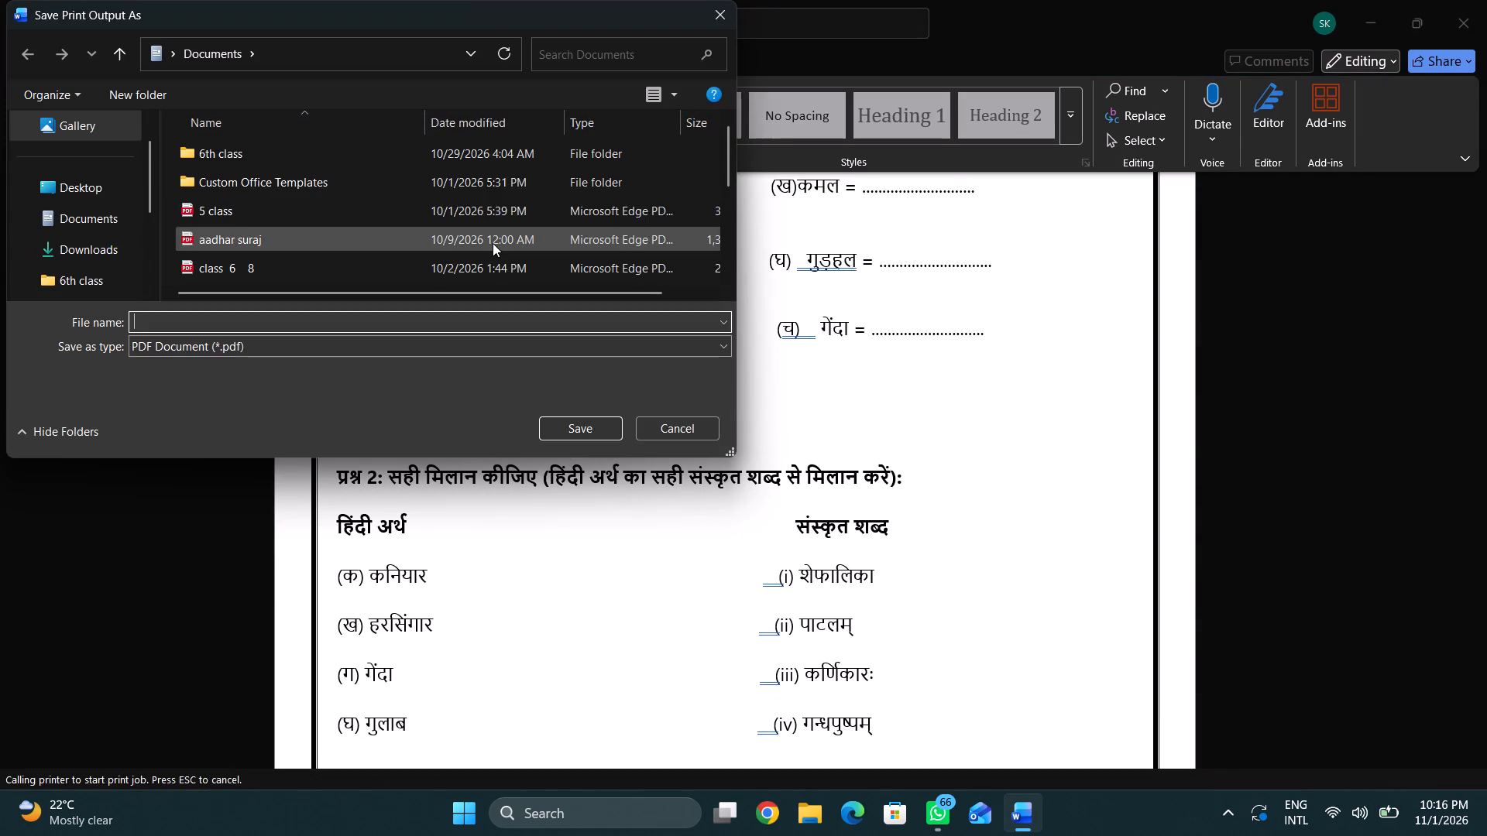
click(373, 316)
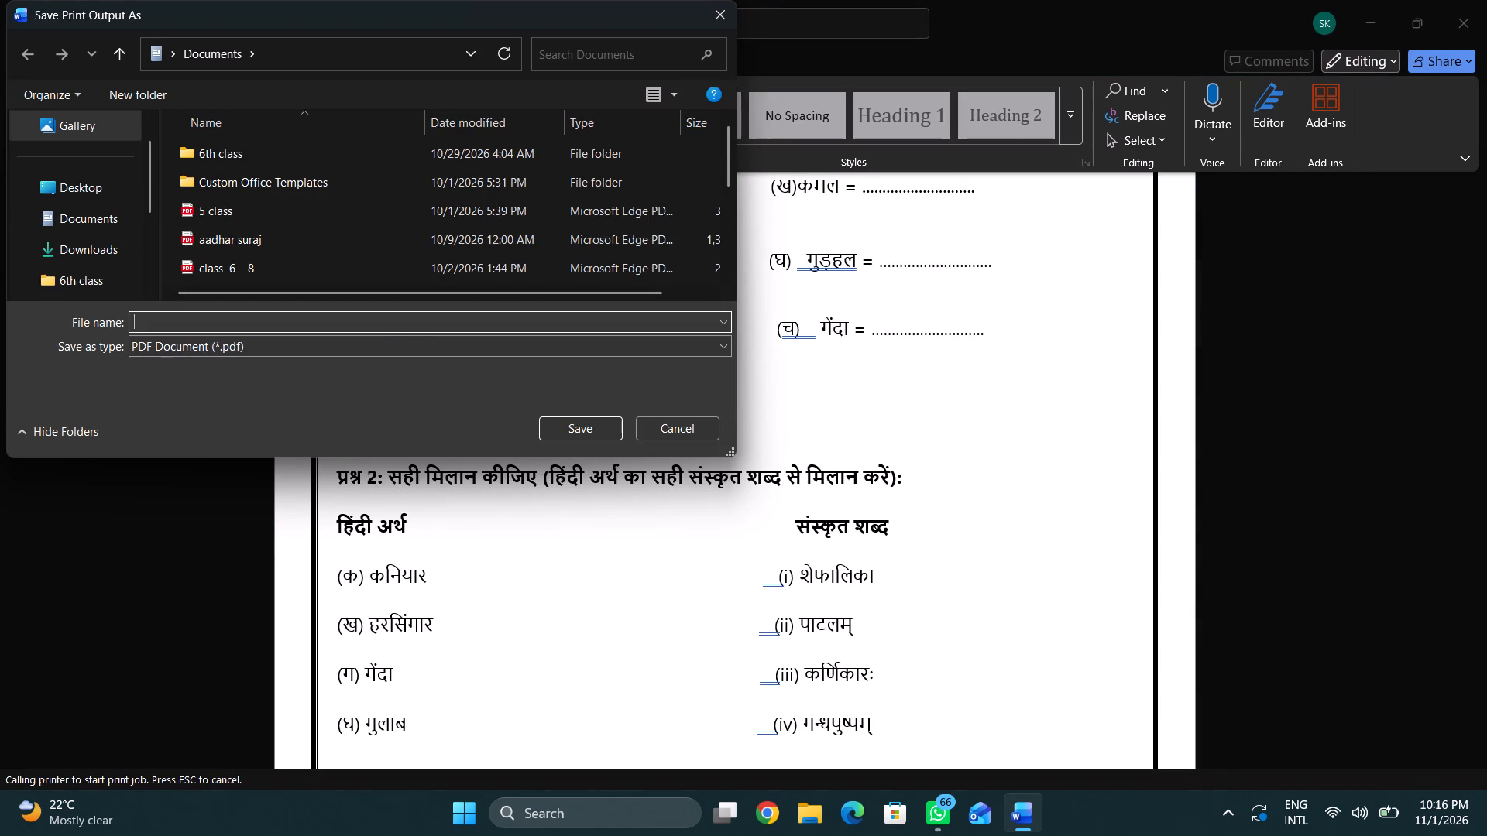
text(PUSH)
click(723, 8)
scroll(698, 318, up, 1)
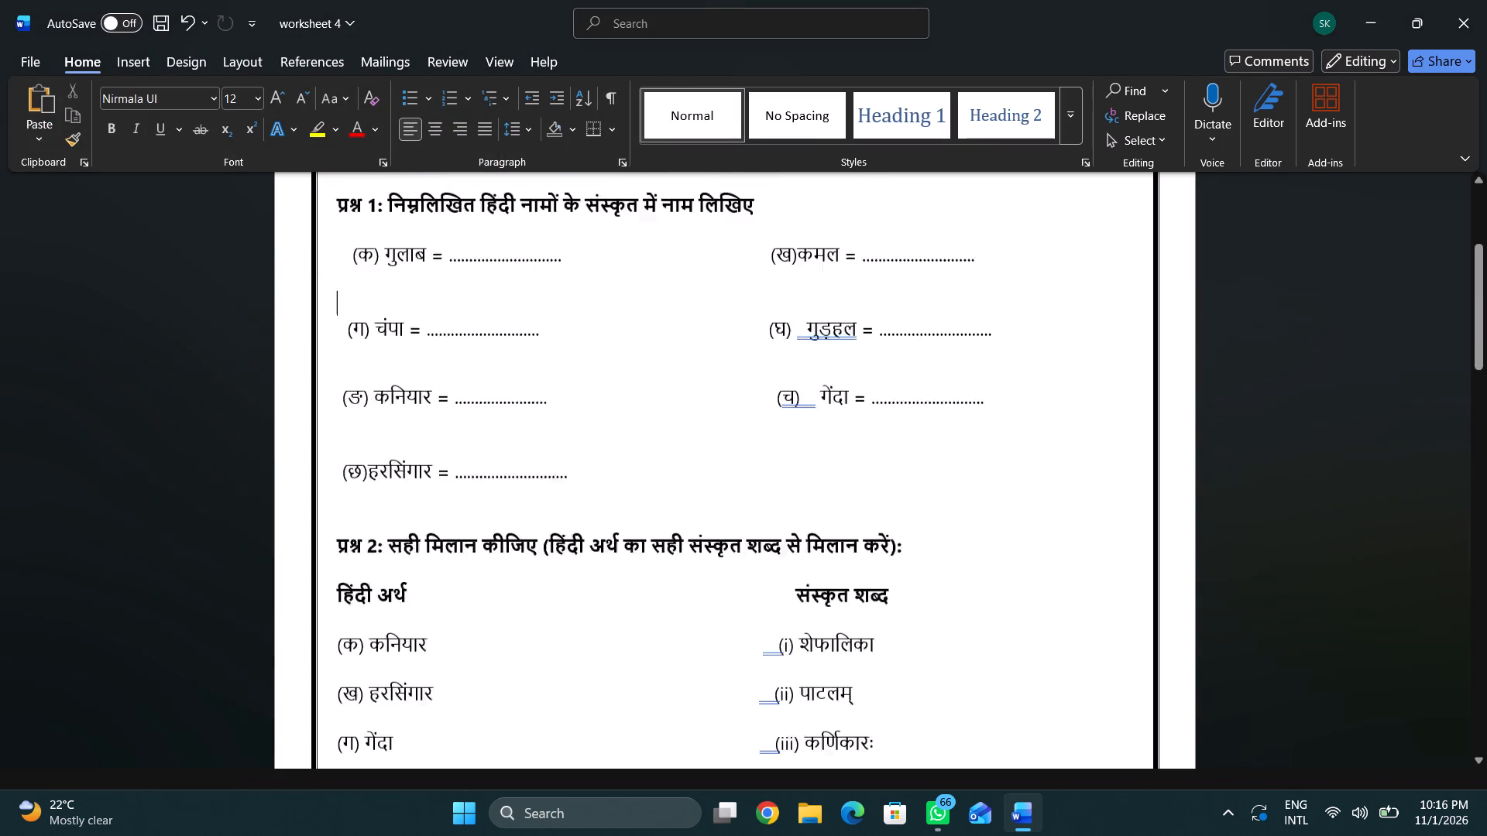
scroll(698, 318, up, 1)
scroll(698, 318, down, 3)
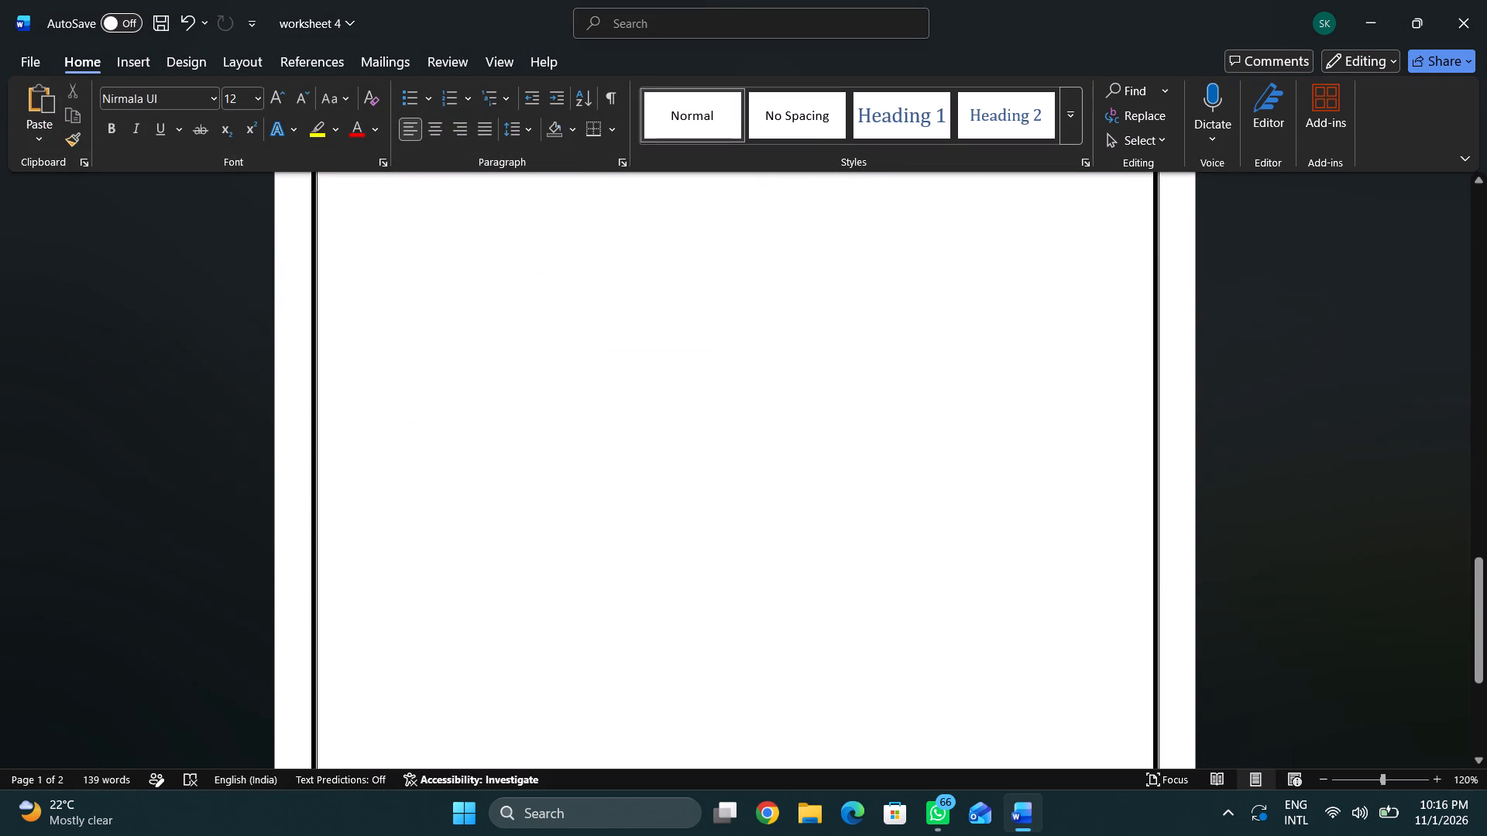
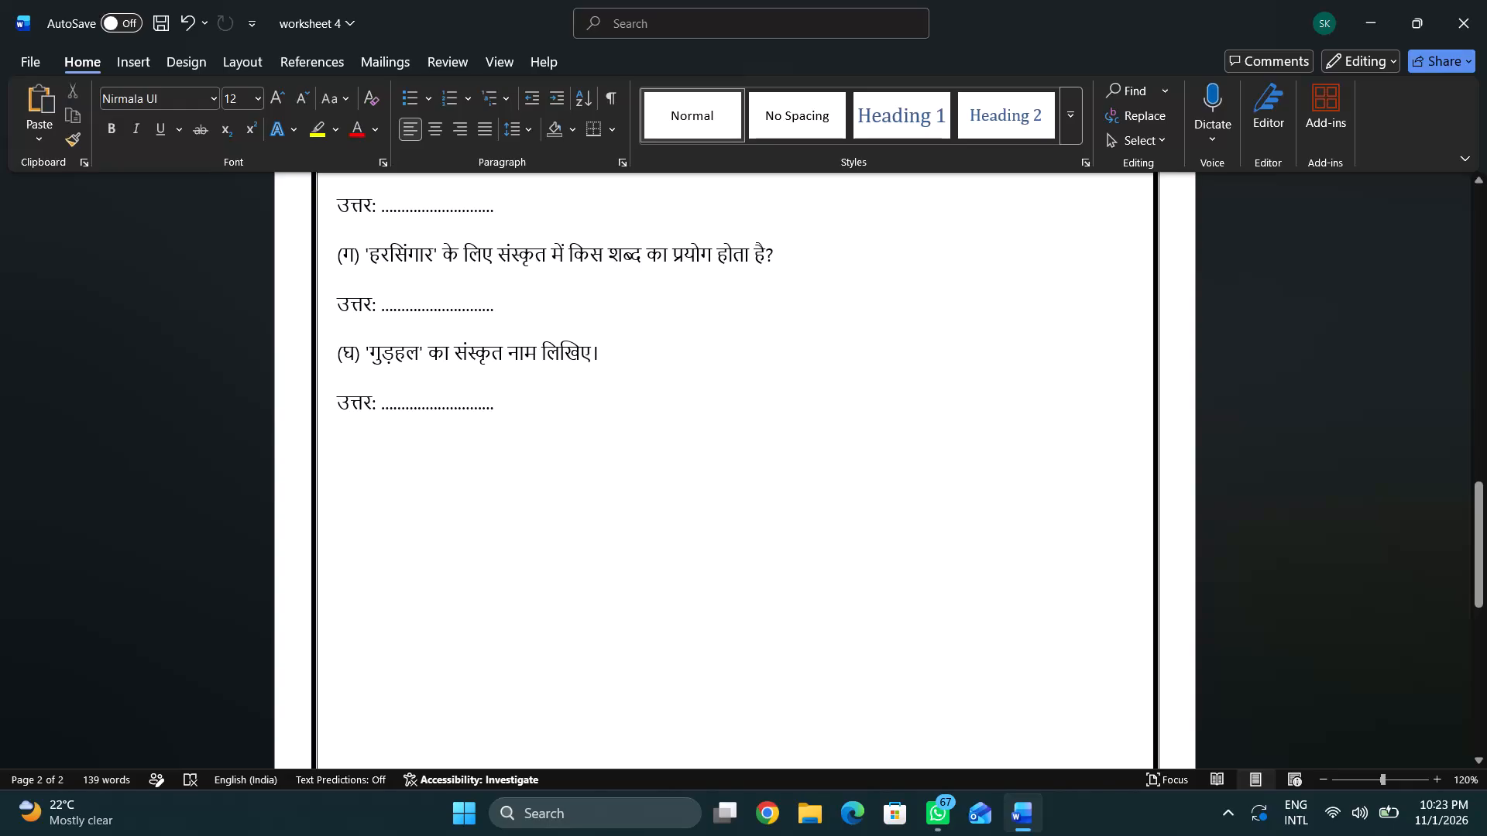
Paste the copied question-paper text on a new line below the last उत्तर blank, after question (घ) on page 2.
key(Return)
key(Return)
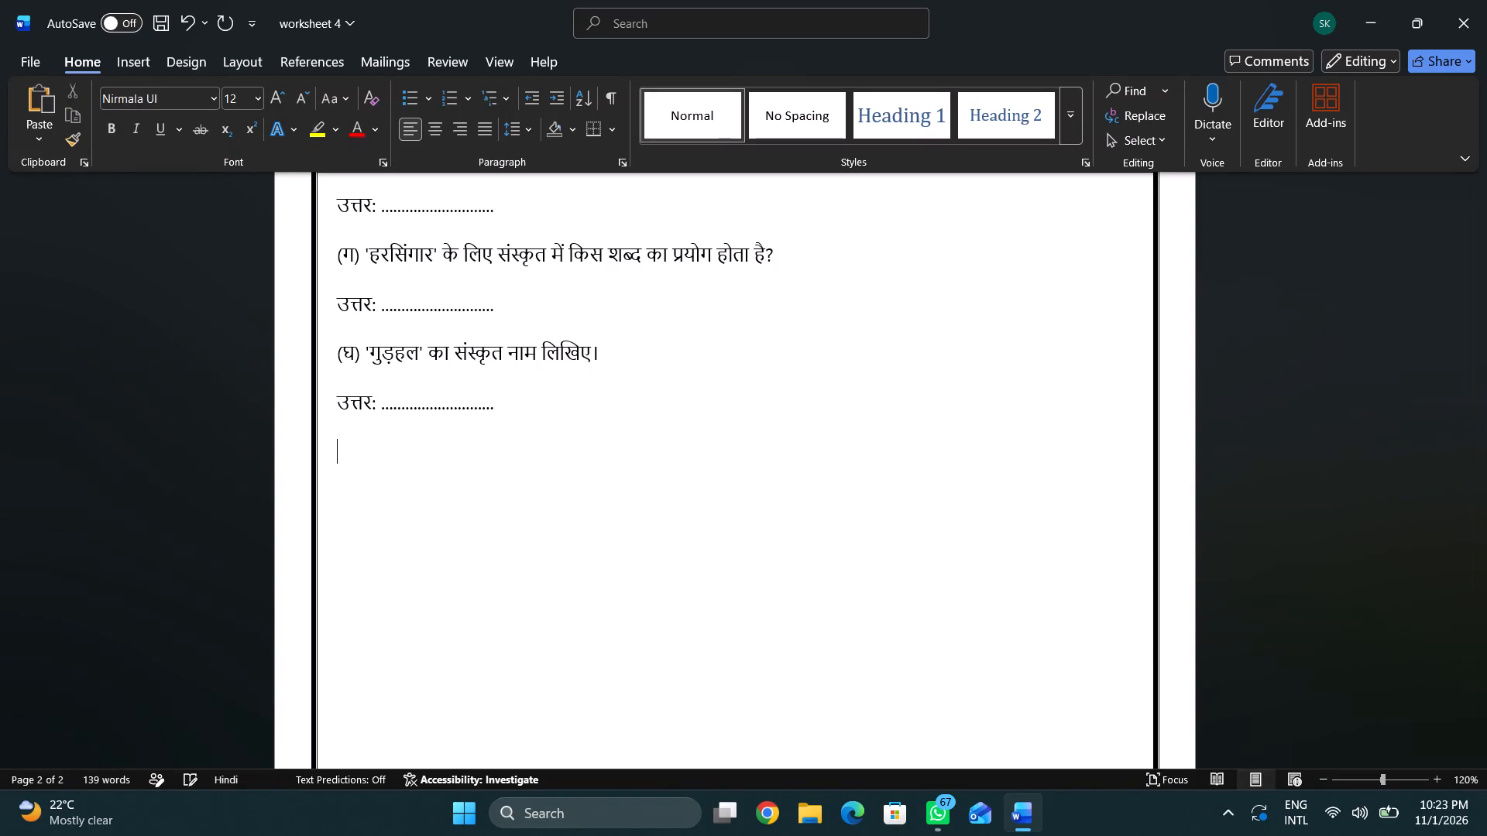
key(ctrl+v)
scroll(500, 406, up, 2)
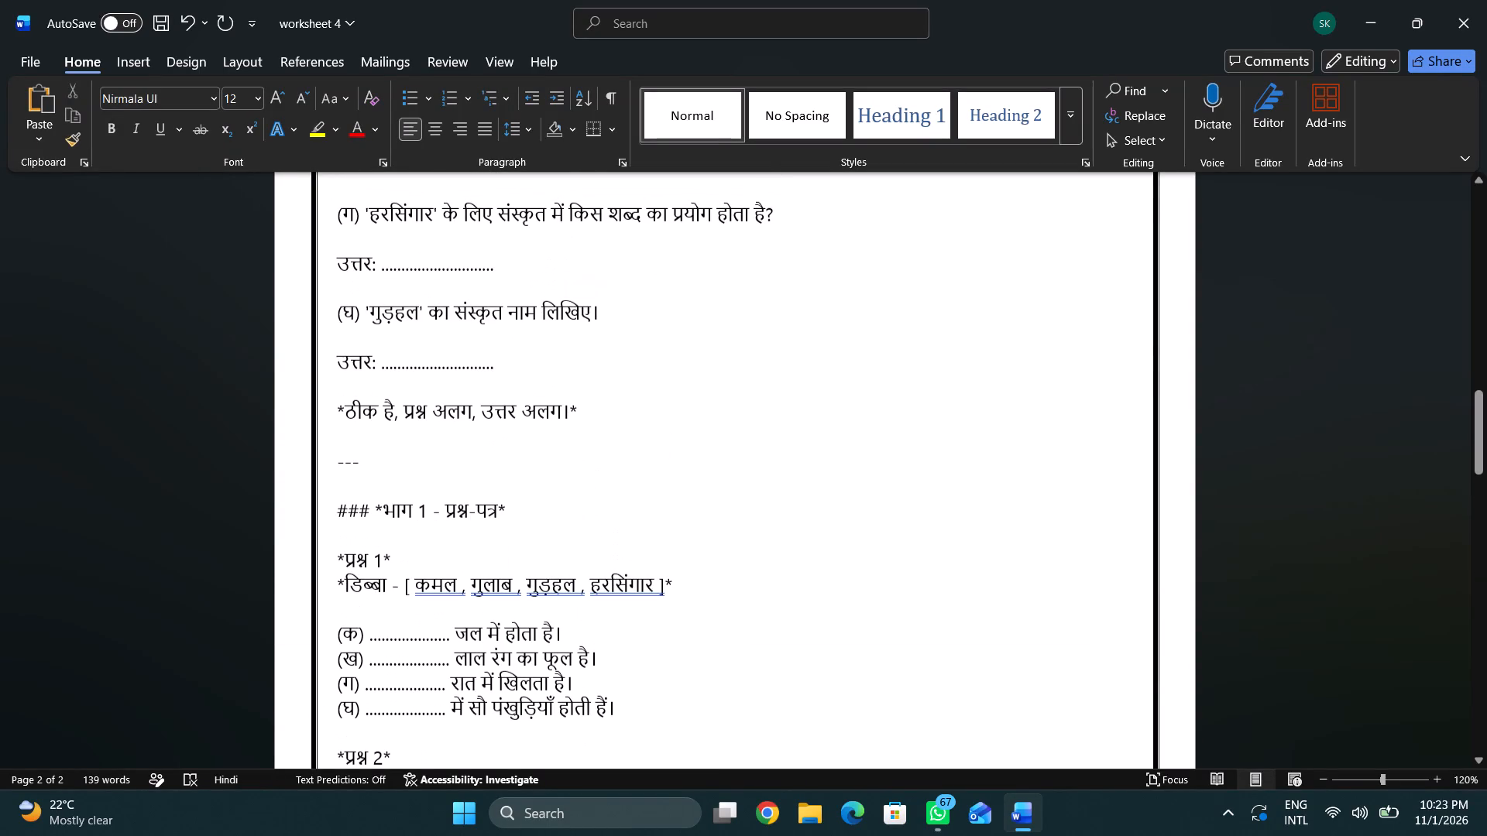
Select the pasted introductory lines from ठीक है, प्रश्न अलग, उत्तर अलग। through the *प्रश्न 1* heading.
drag(342, 407, 492, 444)
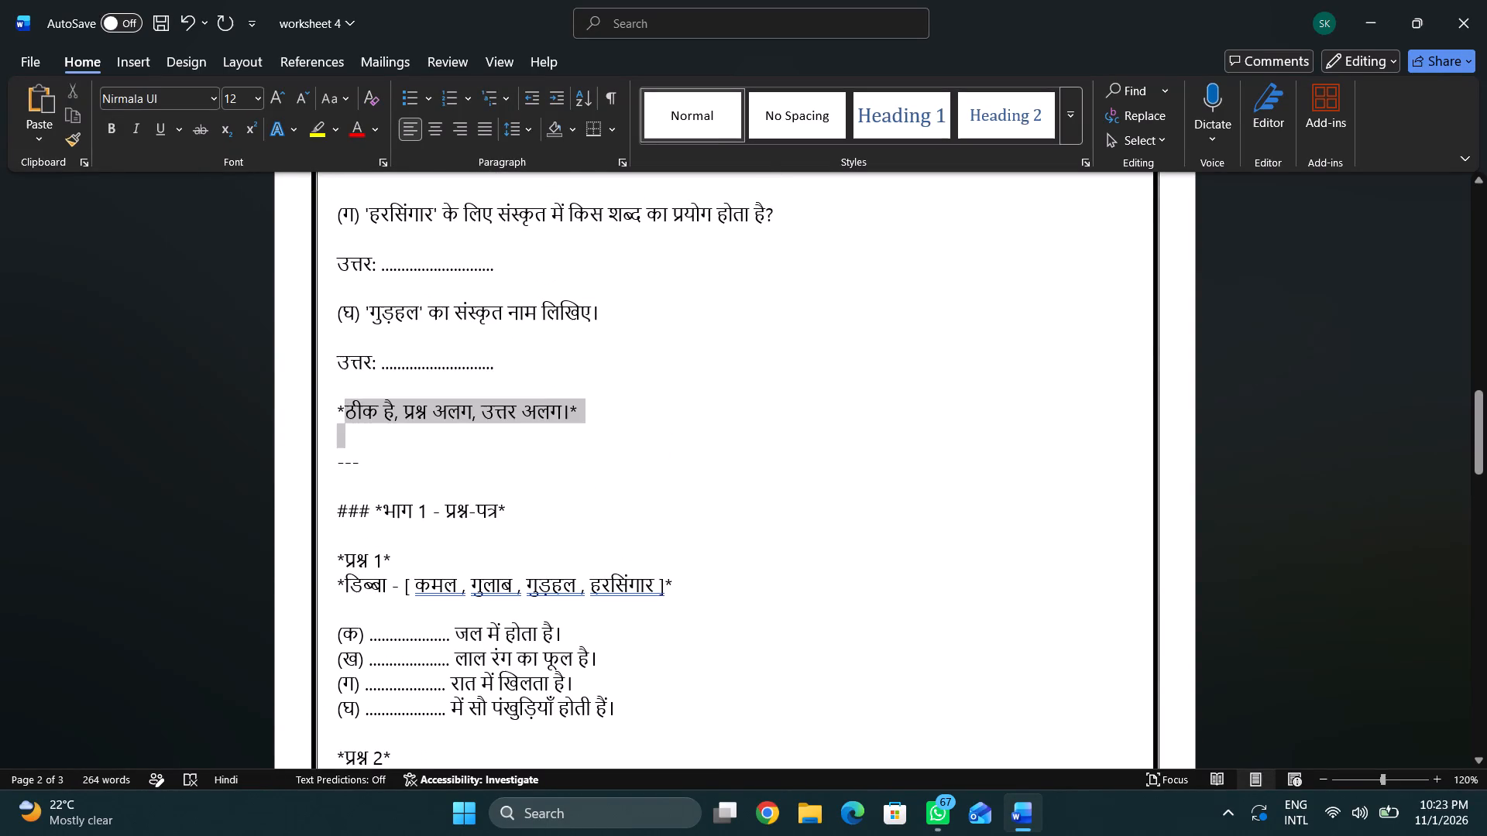
drag(492, 444, 458, 567)
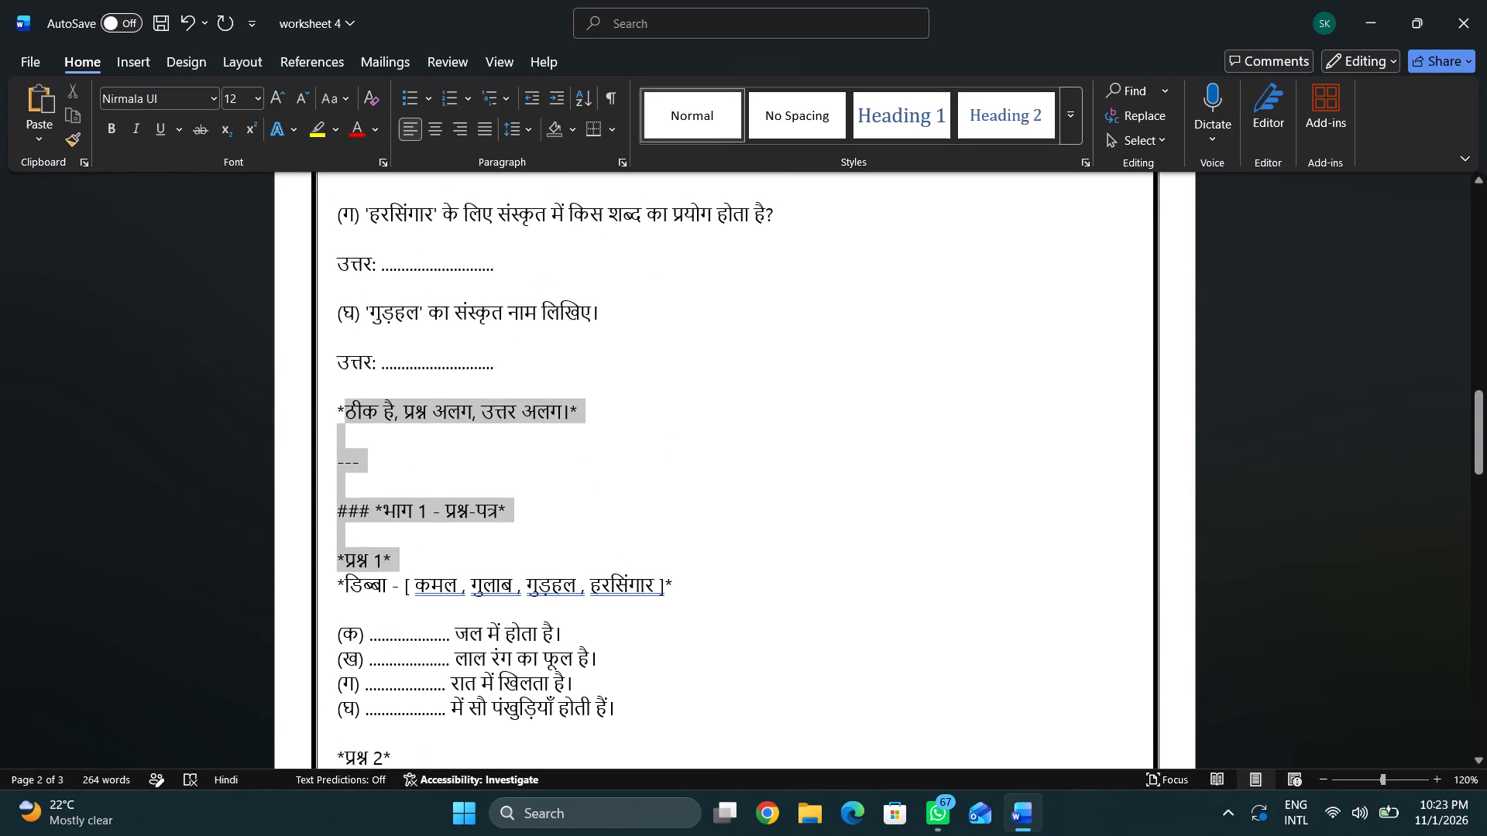
drag(458, 567, 402, 555)
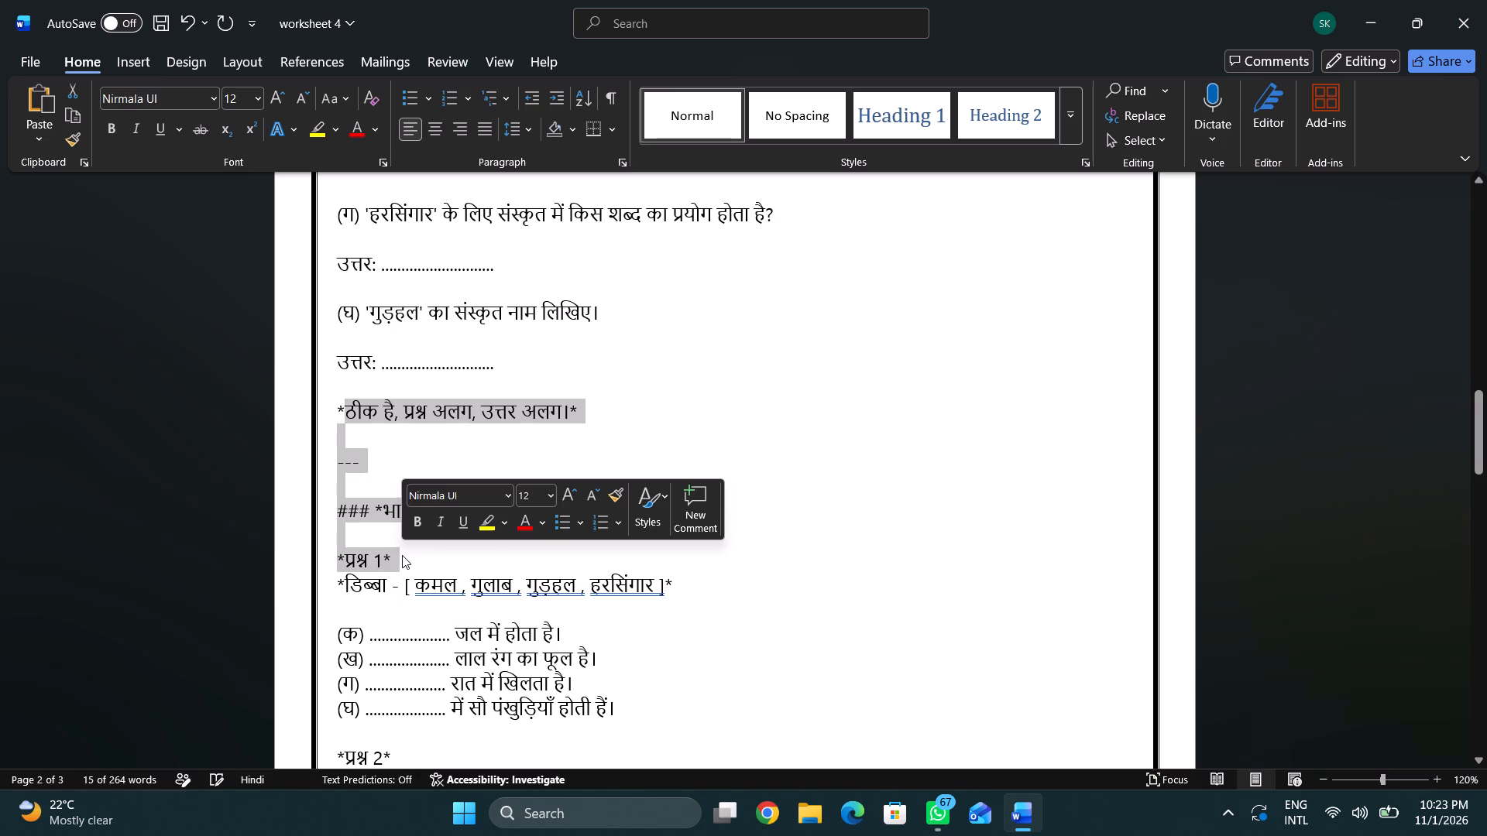
Delete the stray lines from *ठीक है, प्रश्न अलग, उत्तर अलग।* through ### *भाग 1 - प्रश्न-पत्र*, including the --- divider.
click(379, 533)
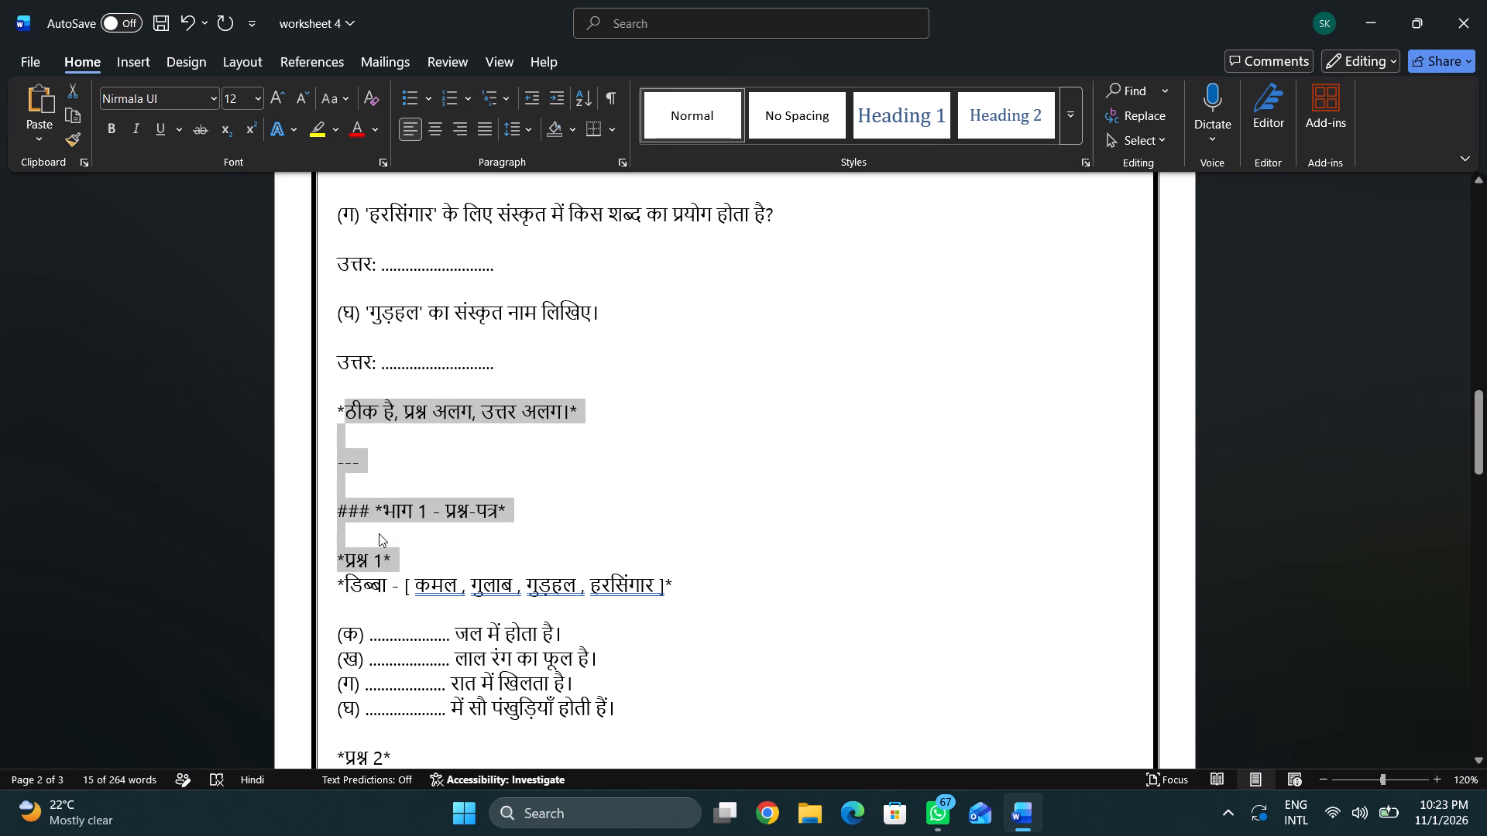
drag(333, 403, 524, 512)
key(BackSpace)
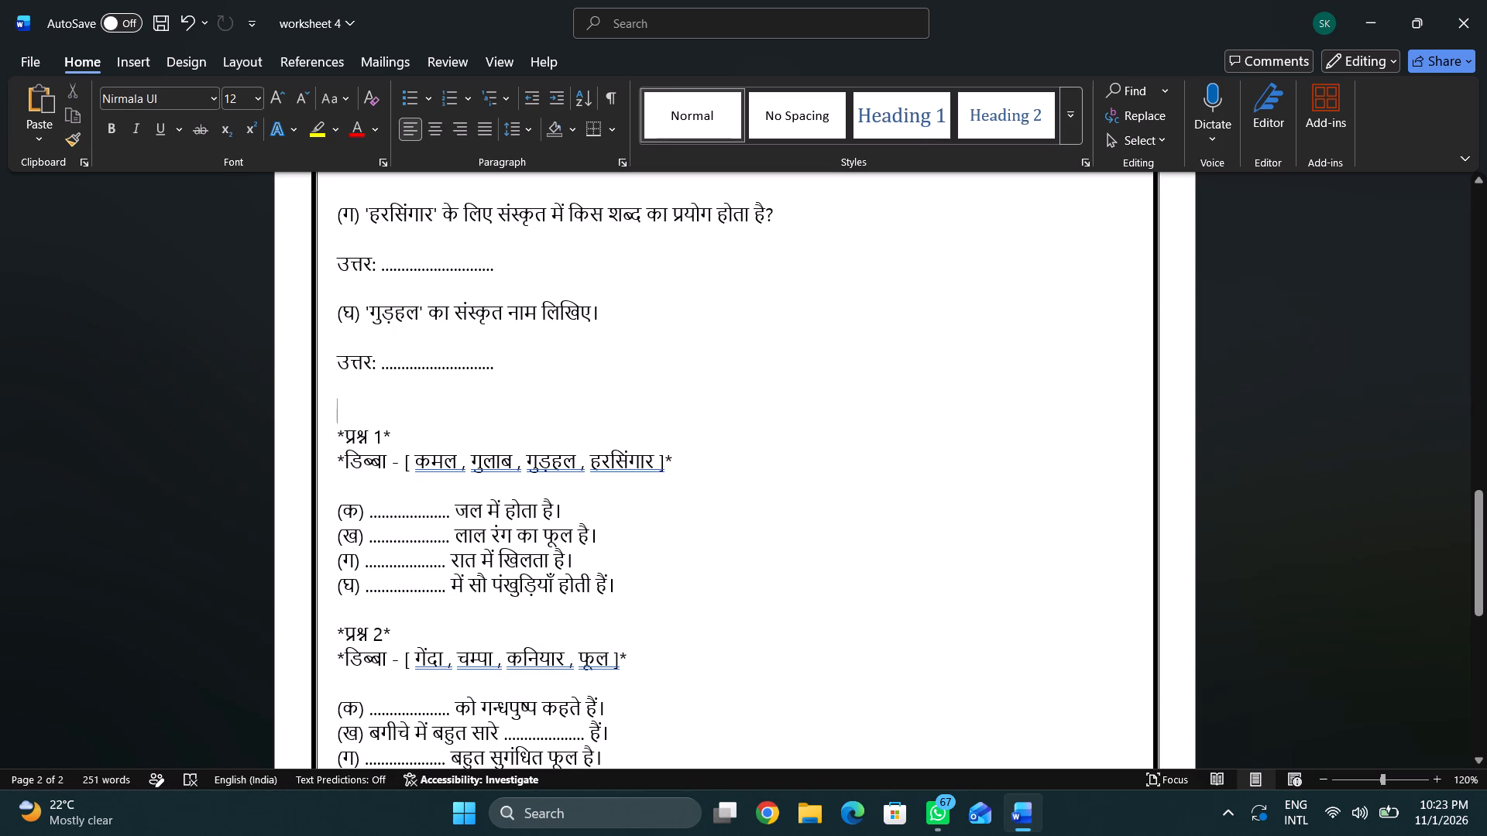
Remove the number 1 and trailing asterisk from the *प्रश्न 1* heading above the कमल, गुलाब, गुड़हल, हरसिंगार word box.
click(392, 433)
key(BackSpace)
key(BackSpace)
Remove the asterisk before the first प्रश्न heading and both asterisks around the डिब्बा - [ कमल , गुलाब , गुड़हल , हरसिंगार ] line.
click(339, 437)
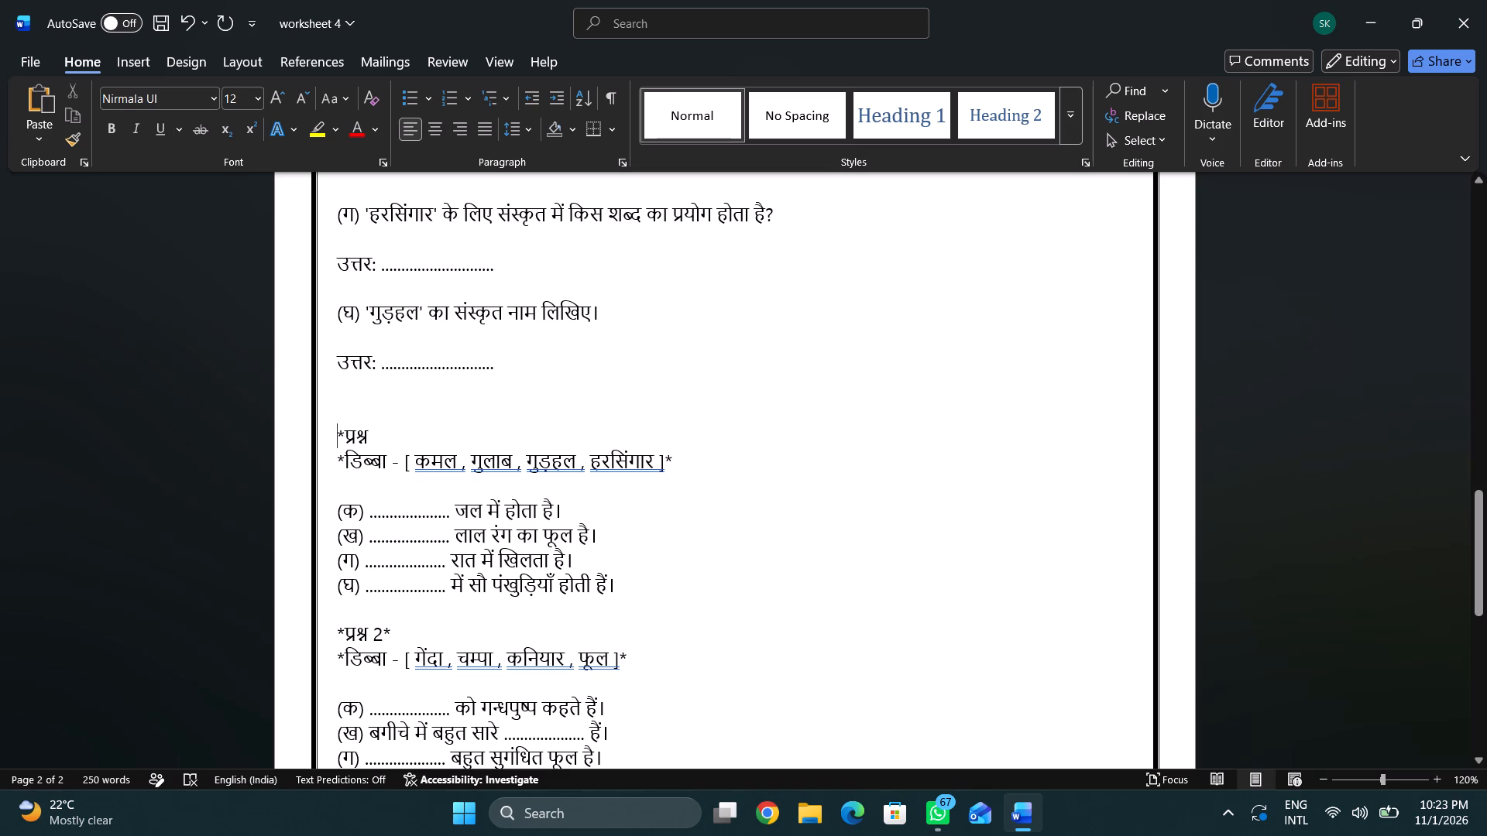
click(342, 432)
key(BackSpace)
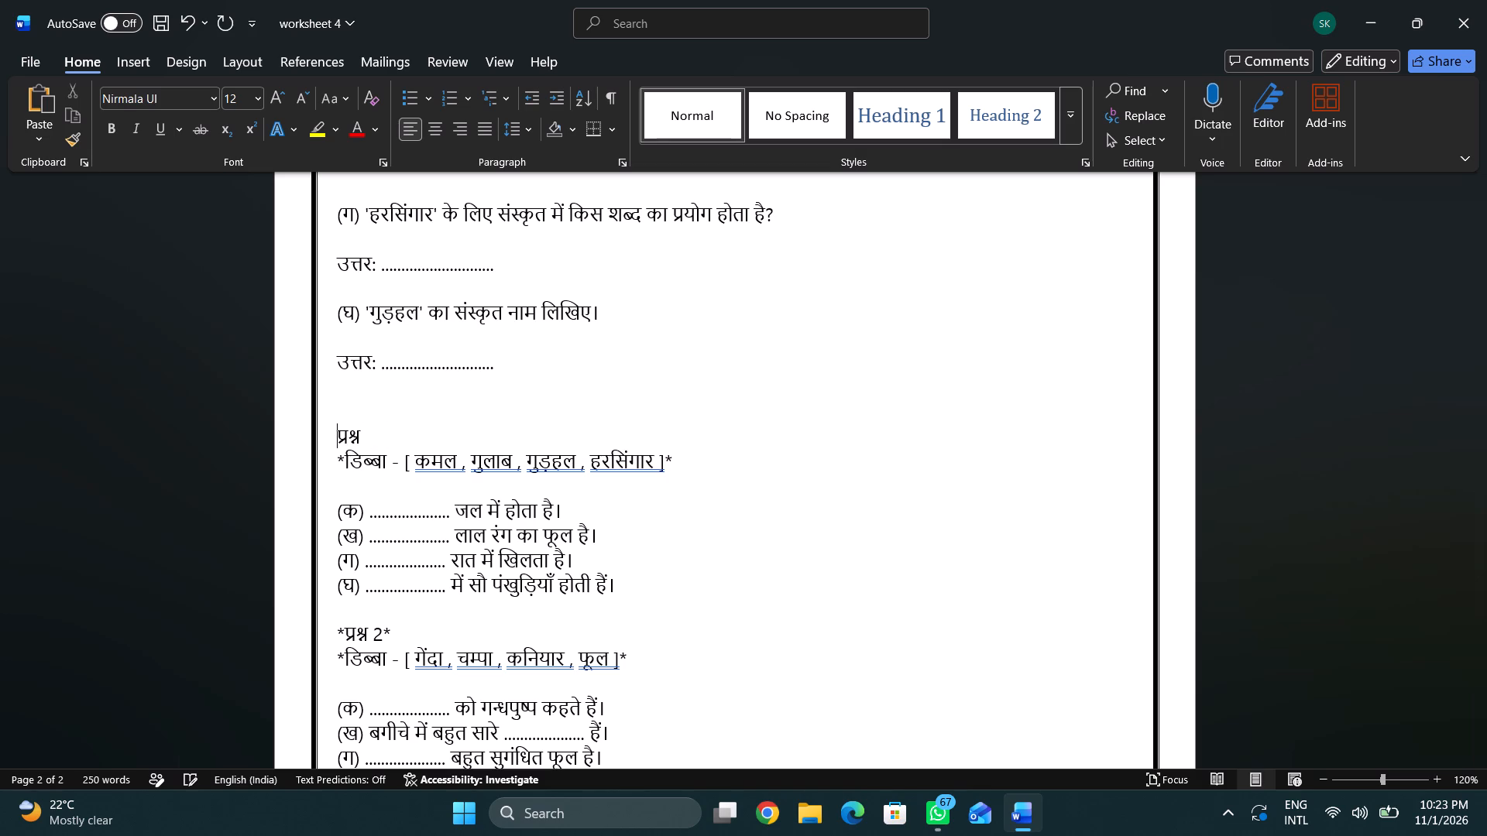
click(344, 454)
key(BackSpace)
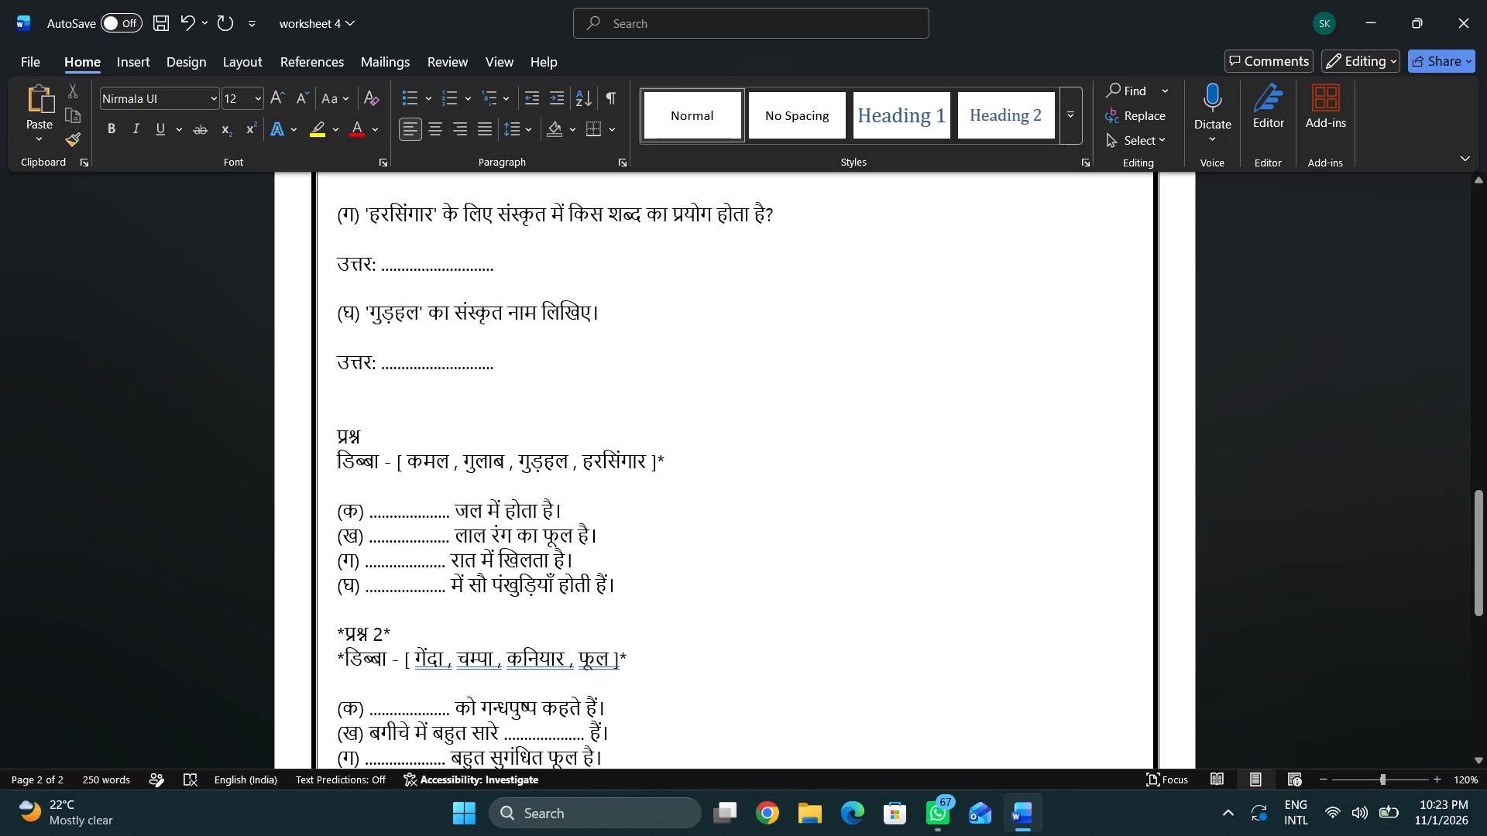
click(375, 458)
click(664, 459)
key(BackSpace)
Delete the word डिब्बा from the start of the कमल , गुलाब , गुड़हल , हरसिंगार word-box line.
click(380, 463)
key(BackSpace)
key(BackSpace)
key(BackSpace)
key(BackSpace)
key(BackSpace)
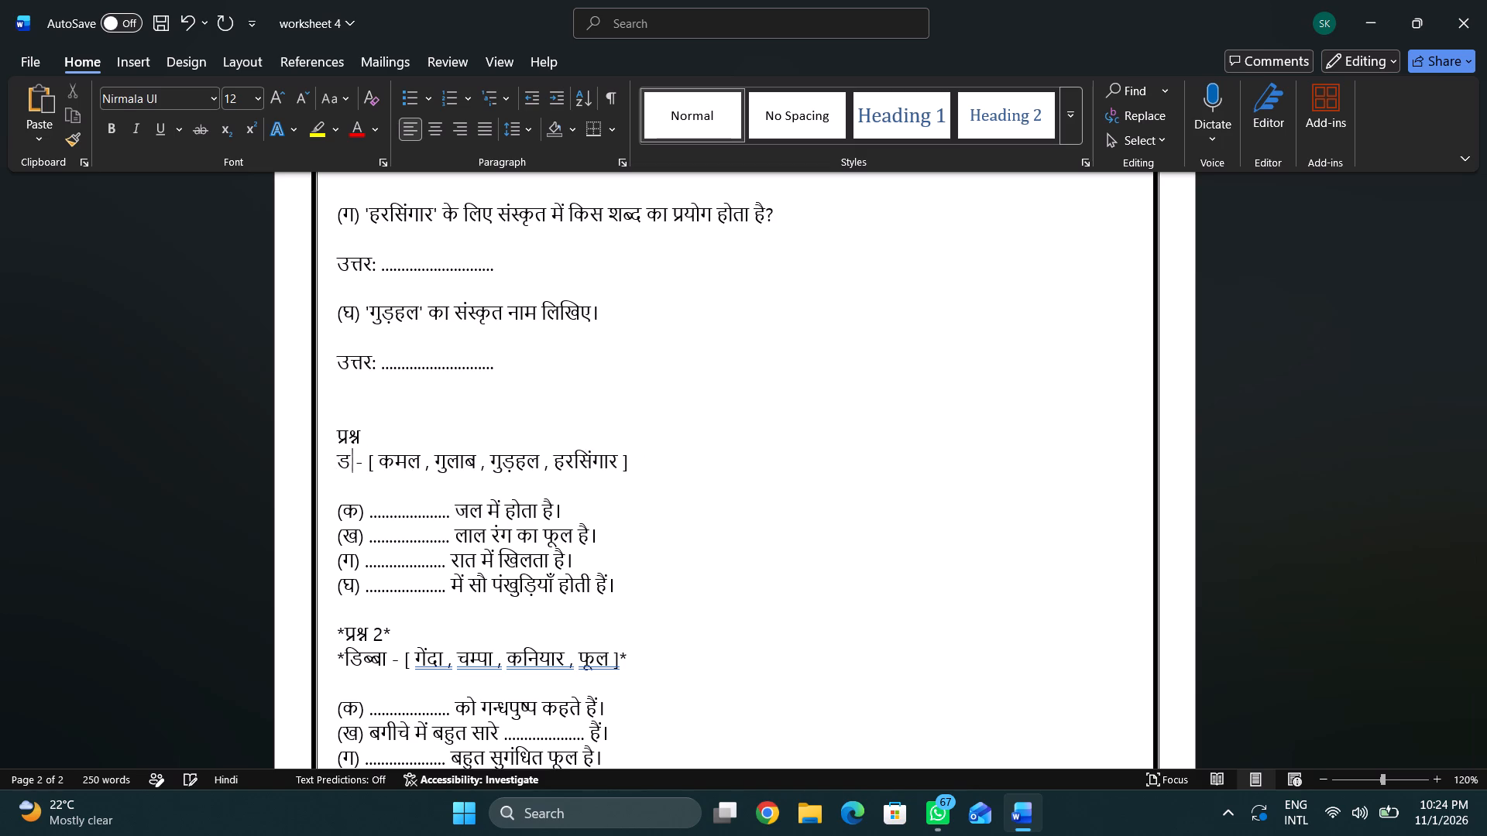
key(BackSpace)
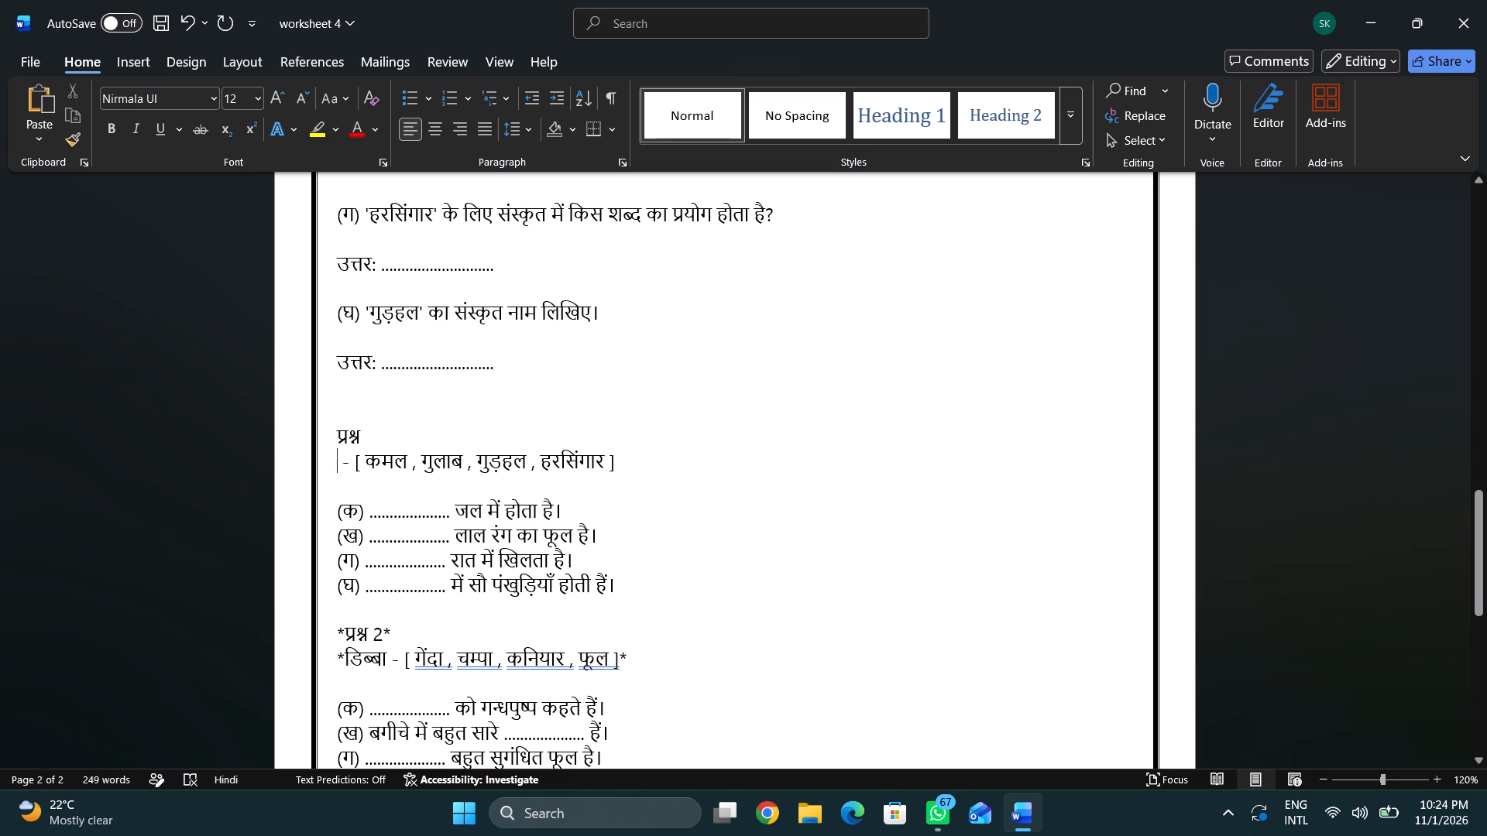
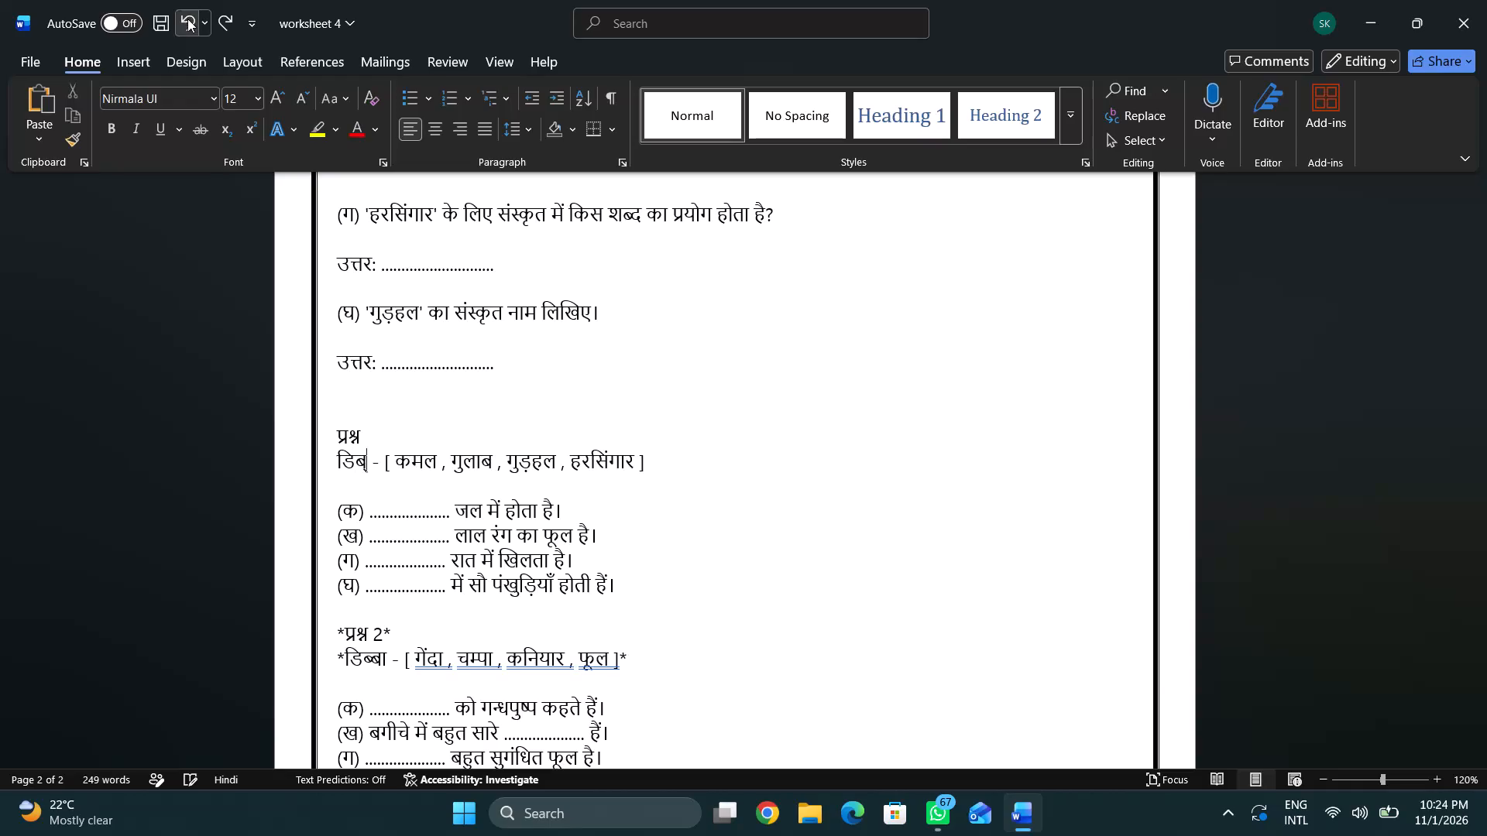
Undo the recent edits to the word-box questions, including the pasted प्रश्न 1 and प्रश्न 2 text.
triple_click(187, 19)
triple_click(187, 19)
triple_click(187, 19)
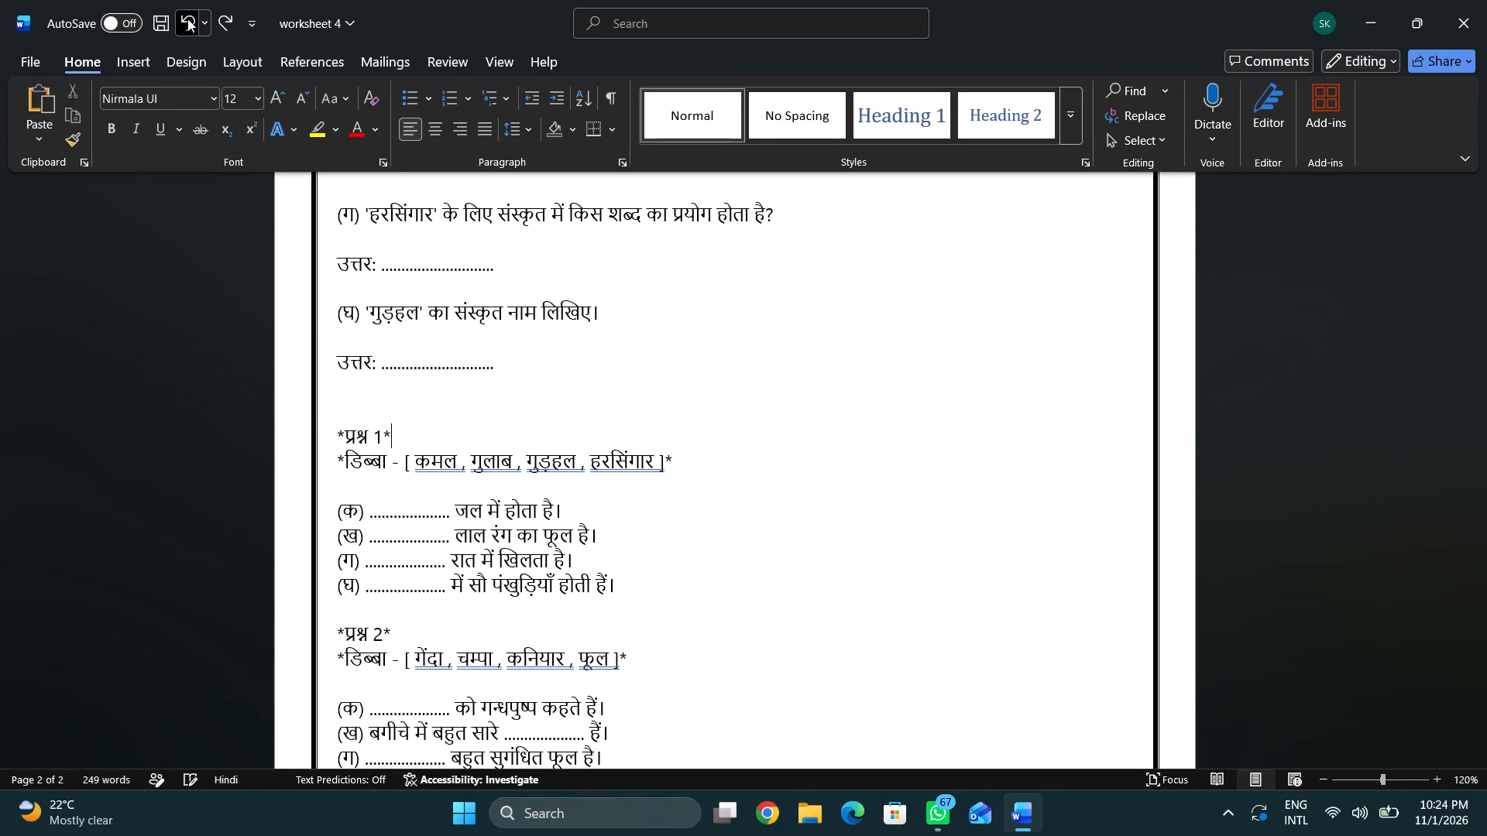
Add a new line below the उत्तर line of question (घ) about the Sanskrit name of गुड़हल.
click(500, 366)
key(Return)
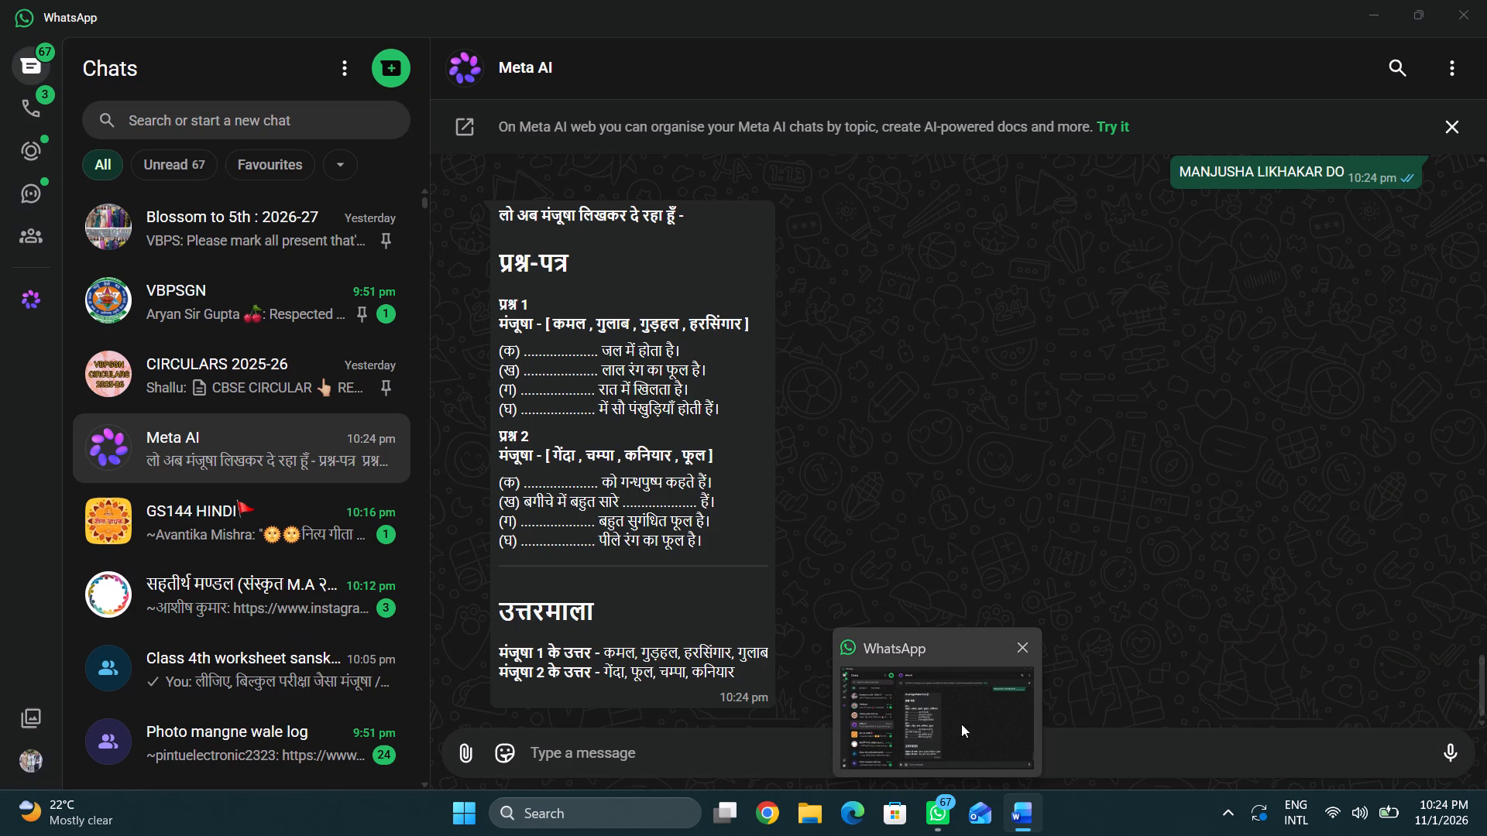
click(778, 758)
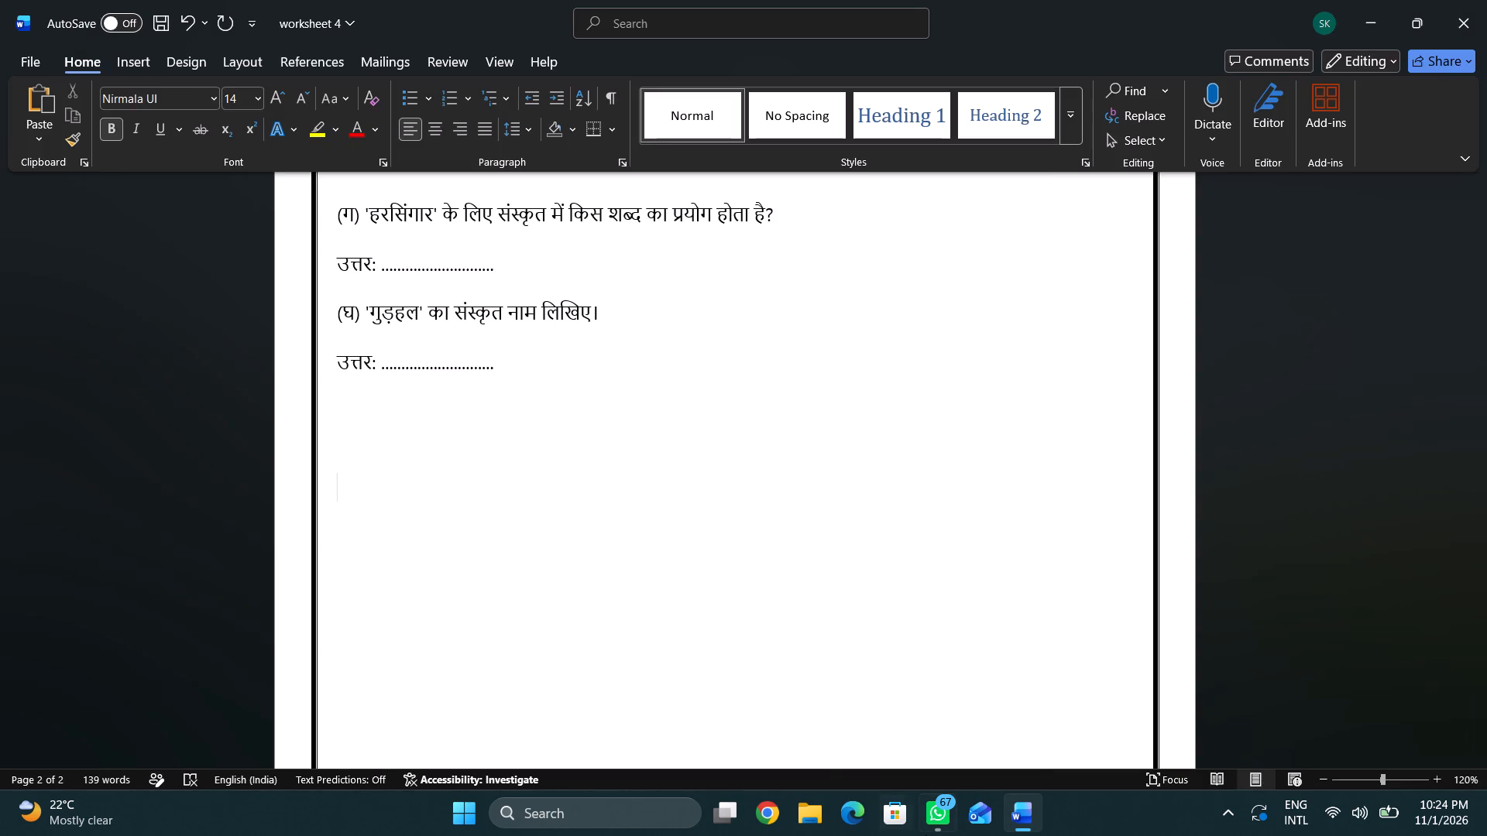
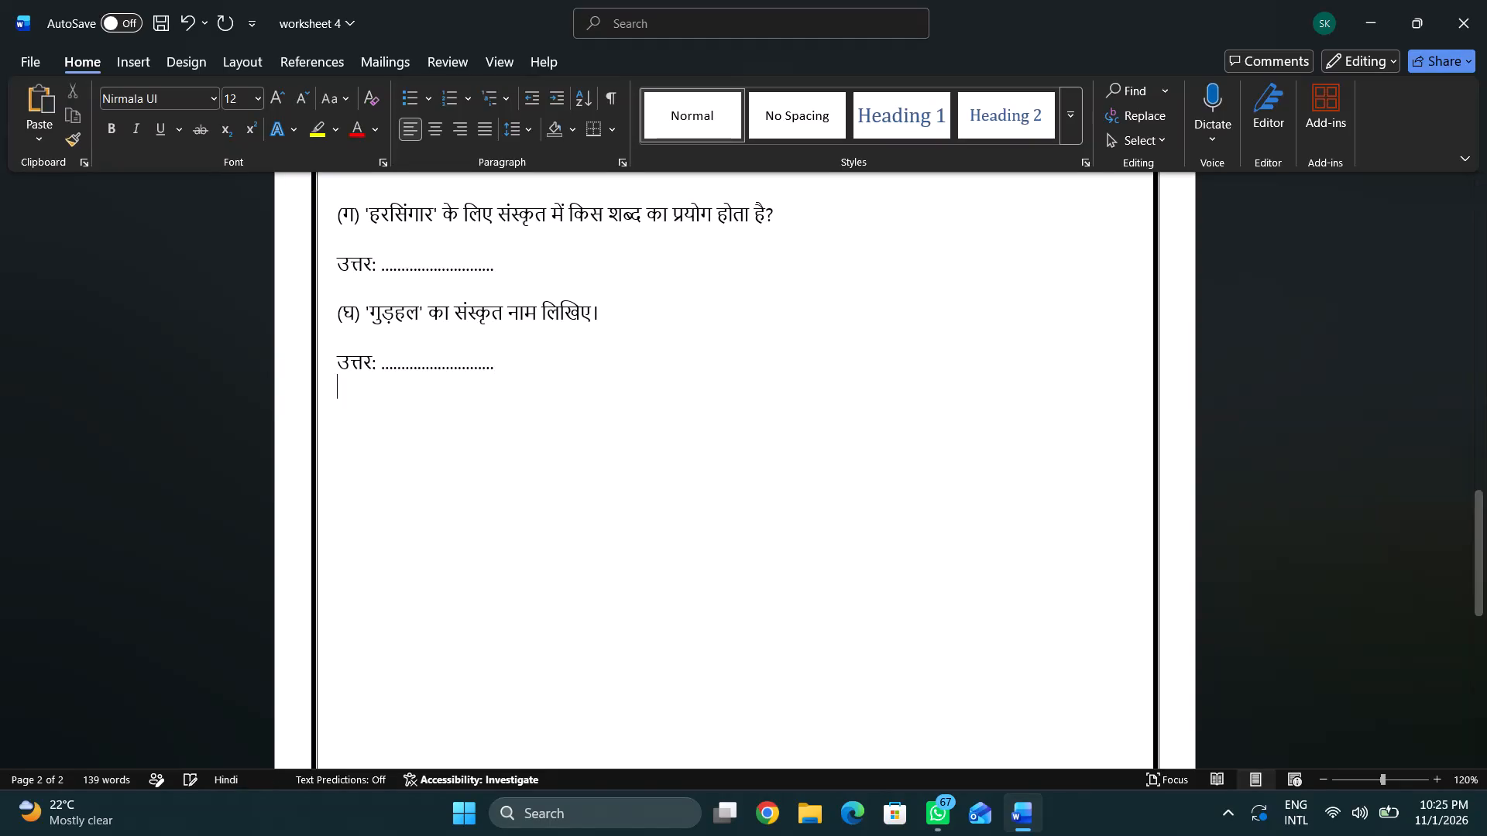
Paste the copied पुष्पाणि - कार्यपत्रिका text with the मंजूषा fill-in questions on a new line below the last उत्तर line of question (घ).
key(Return)
key(ctrl+v)
Remove the number 1 from the प्रश्न 1 heading above the कमल, गुलाब, गुड़हल, हरसिंगार मंजूषा.
scroll(507, 370, up, 1)
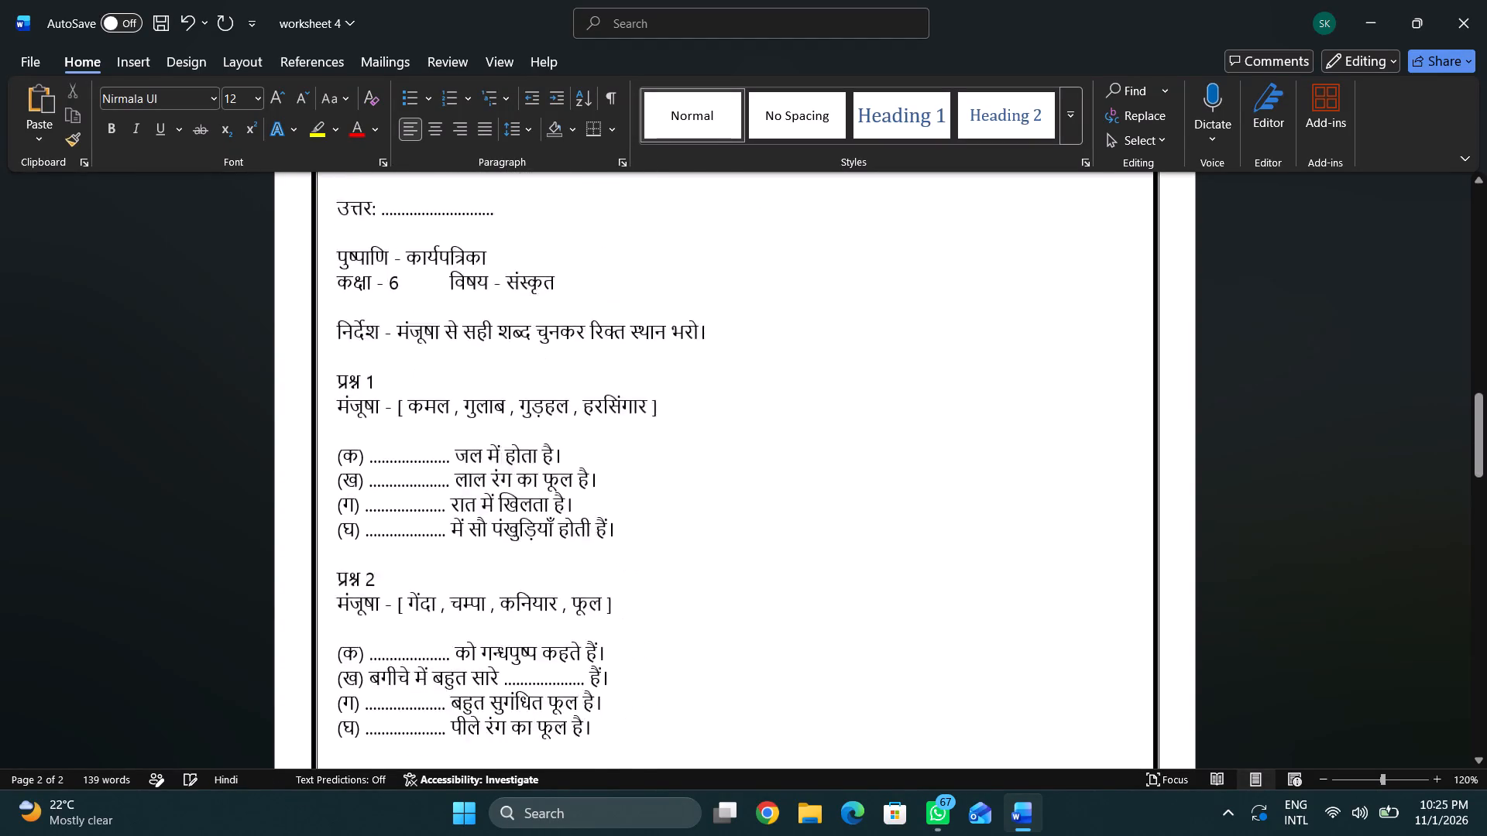
scroll(507, 370, up, 1)
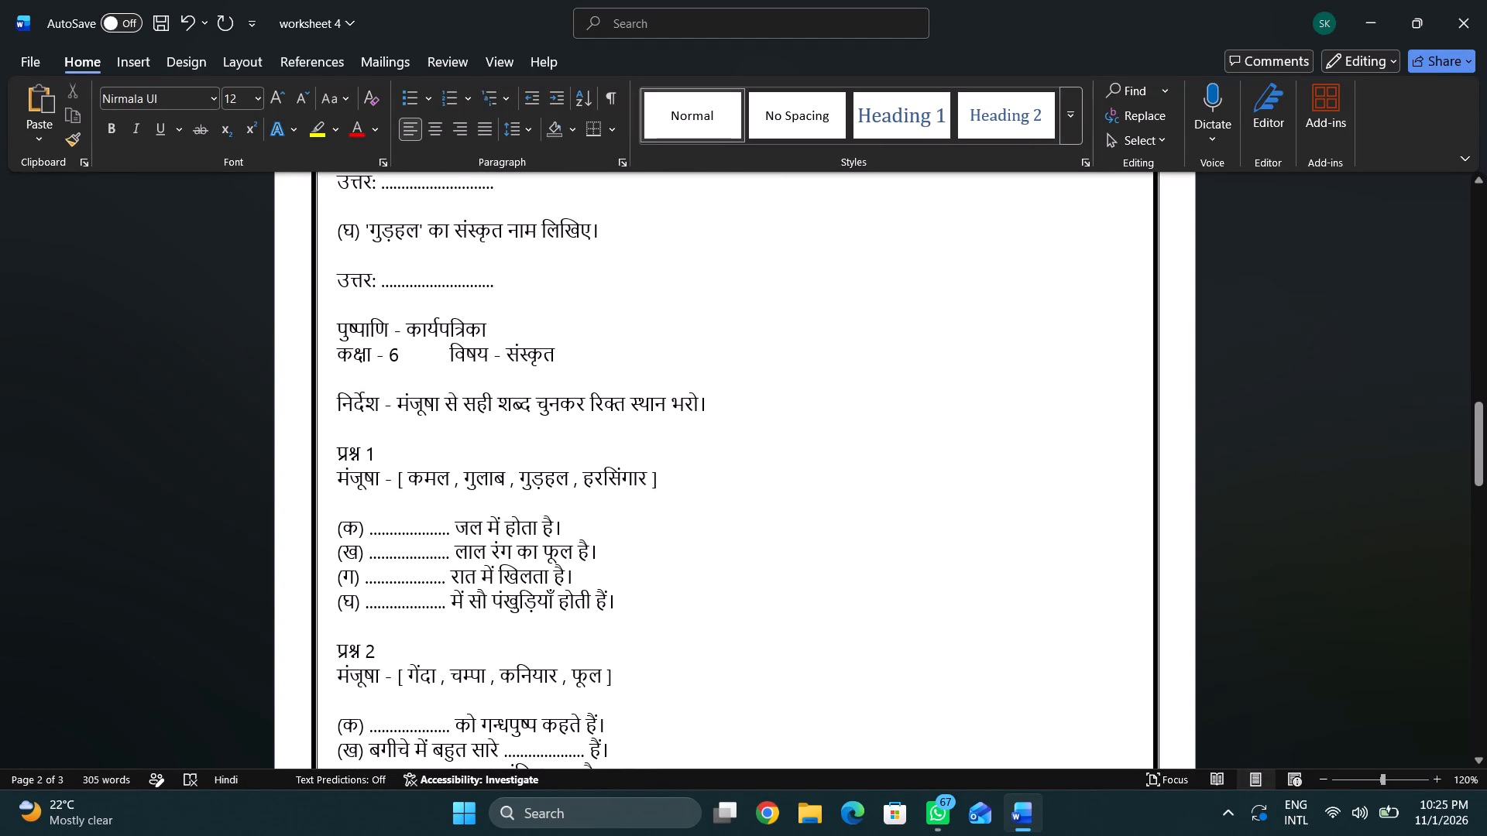
click(377, 449)
key(BackSpace)
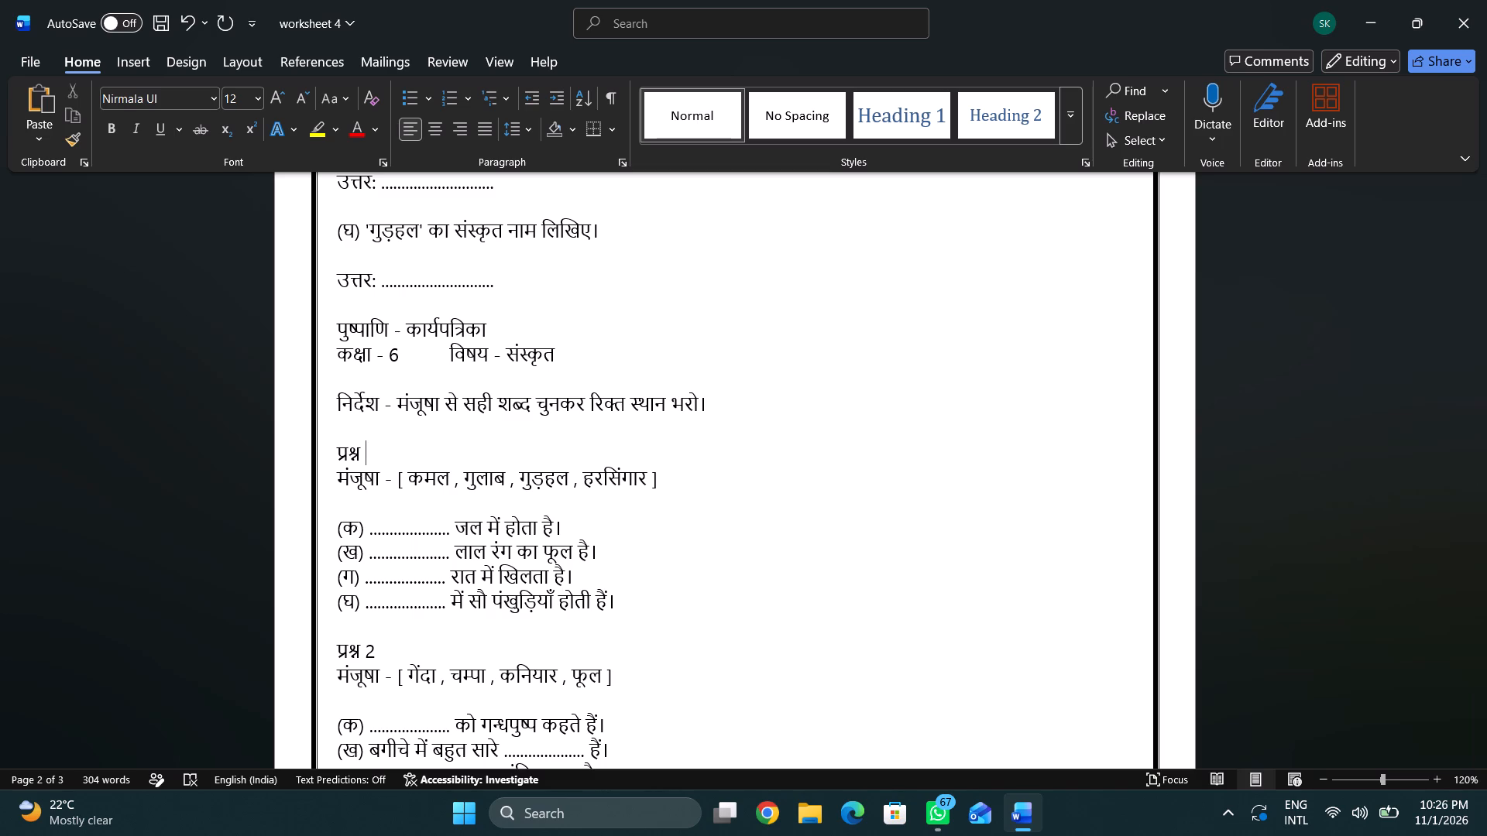
Select the word प्रश्न in the heading above the कमल, गुलाब, गुड़हल, हरसिंगार मंजूषा.
drag(336, 450, 361, 454)
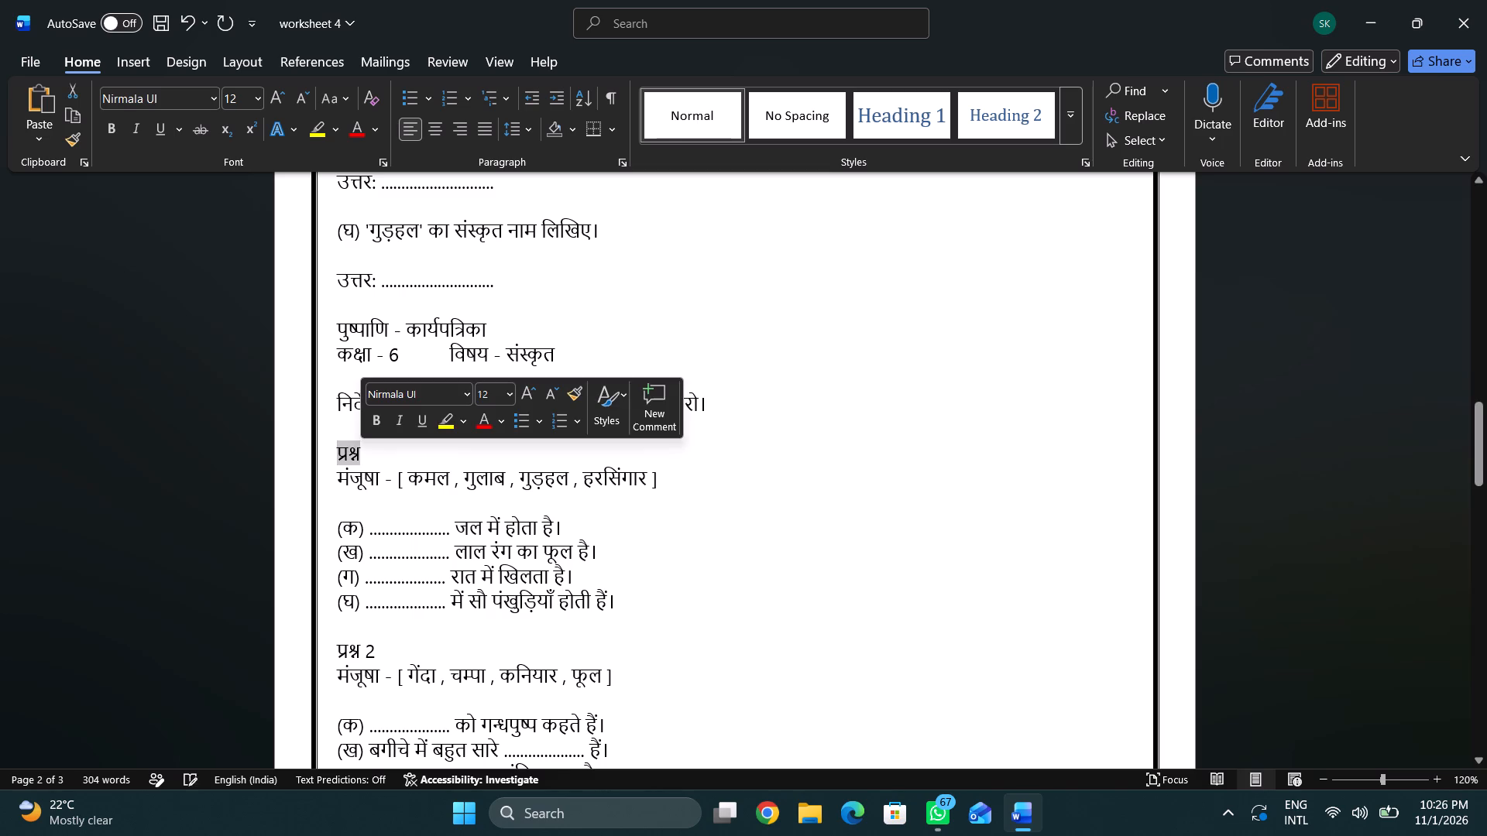
Copy the word प्रश्न and paste it, slightly indented, in front of the निर्देश - मंजूषा instruction line.
key(ctrl+c)
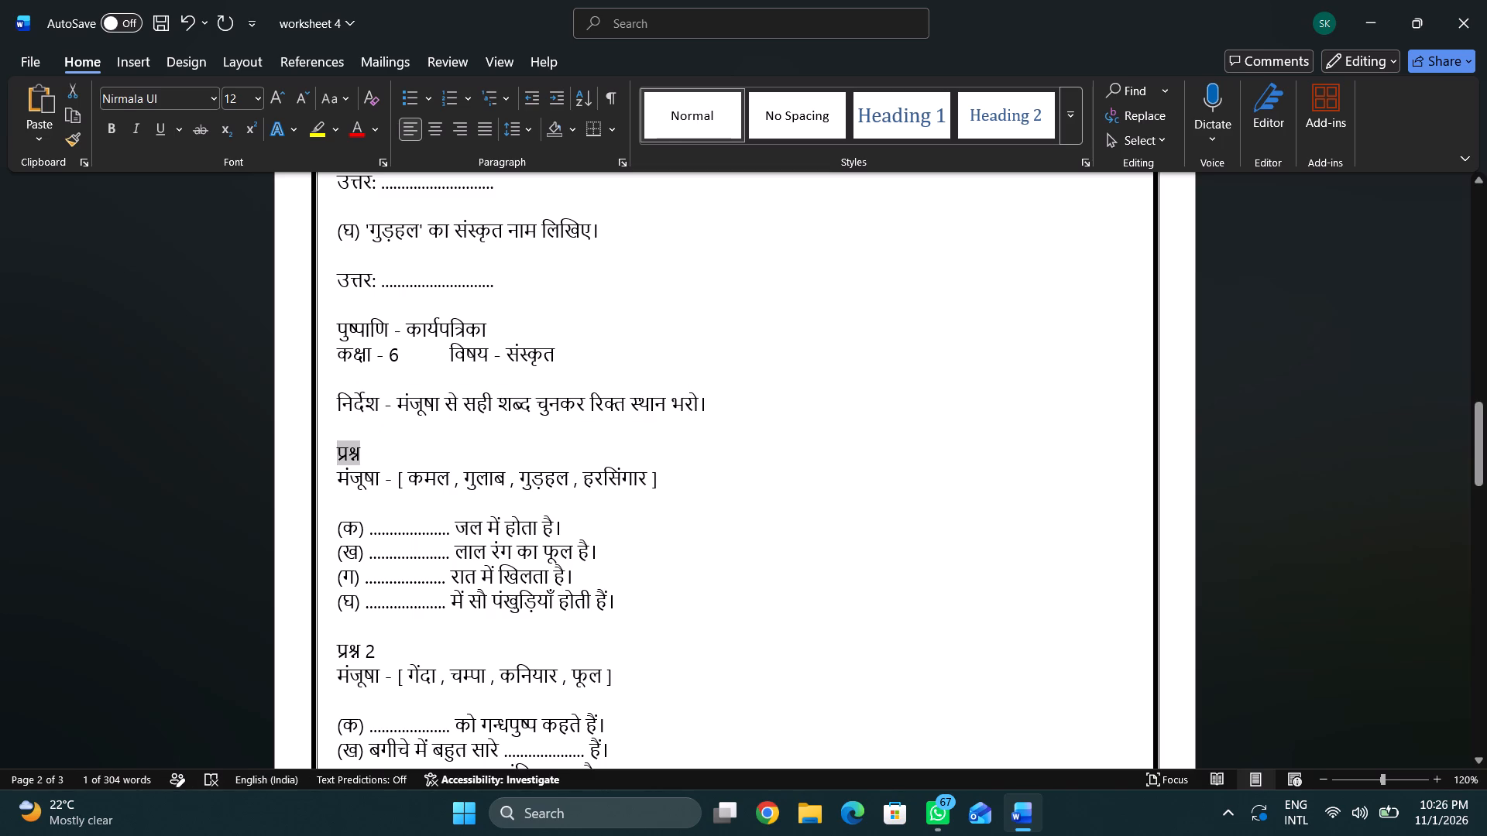
click(335, 396)
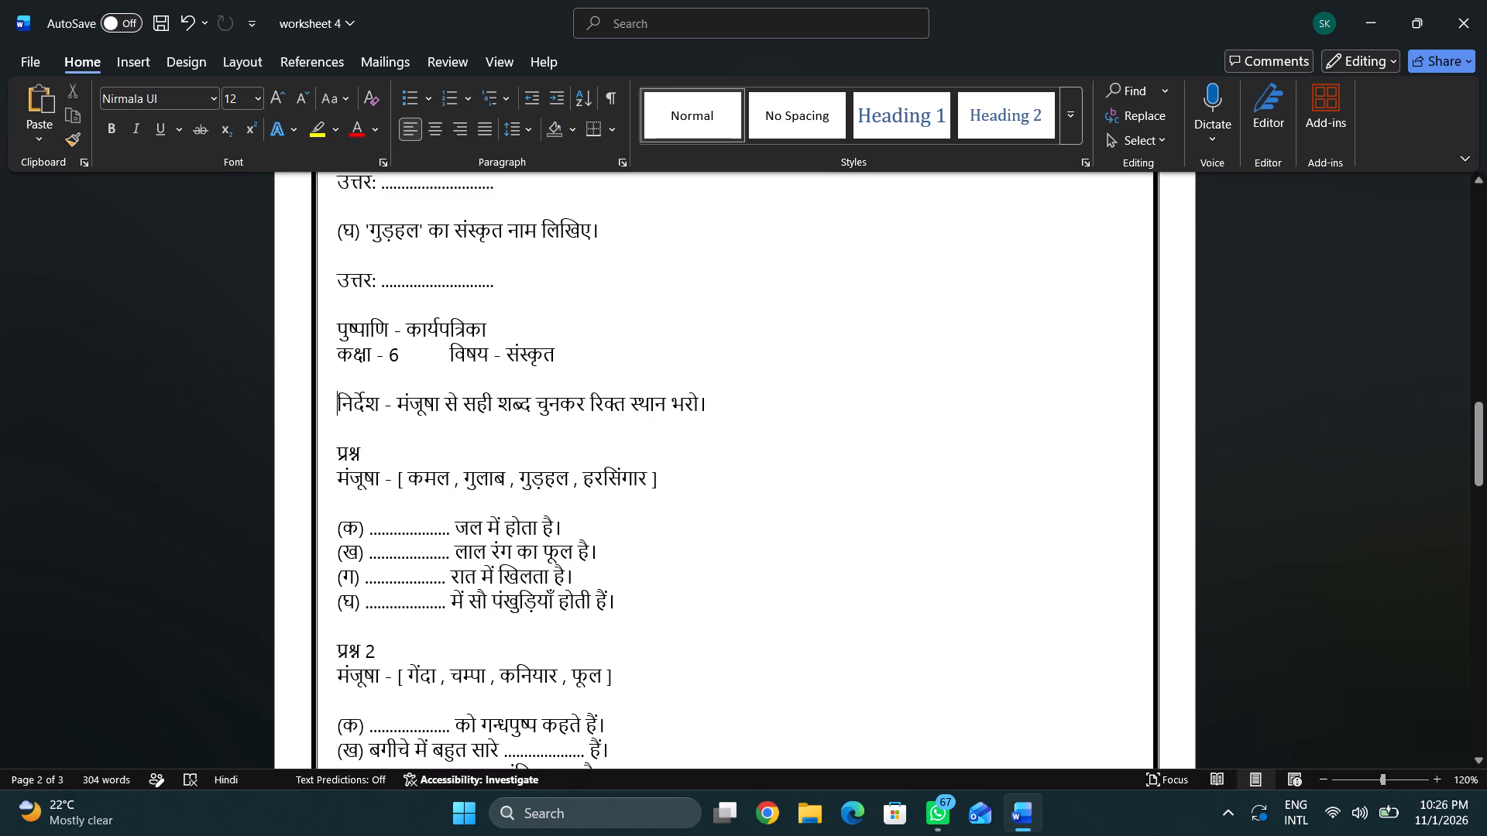
key(space)
key(space)
key(space)
key(space)
key(space)
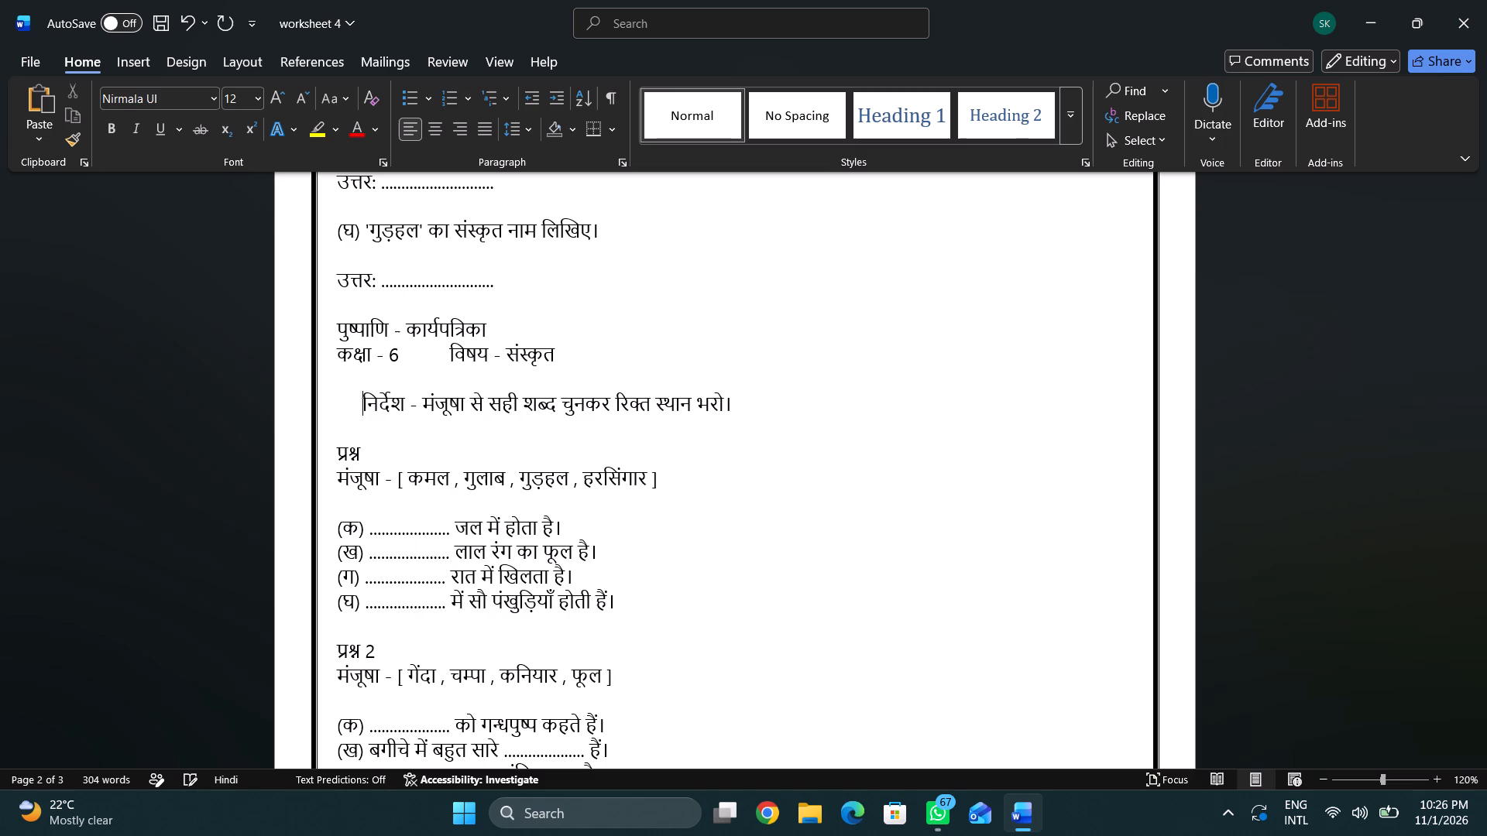
key(ctrl+v)
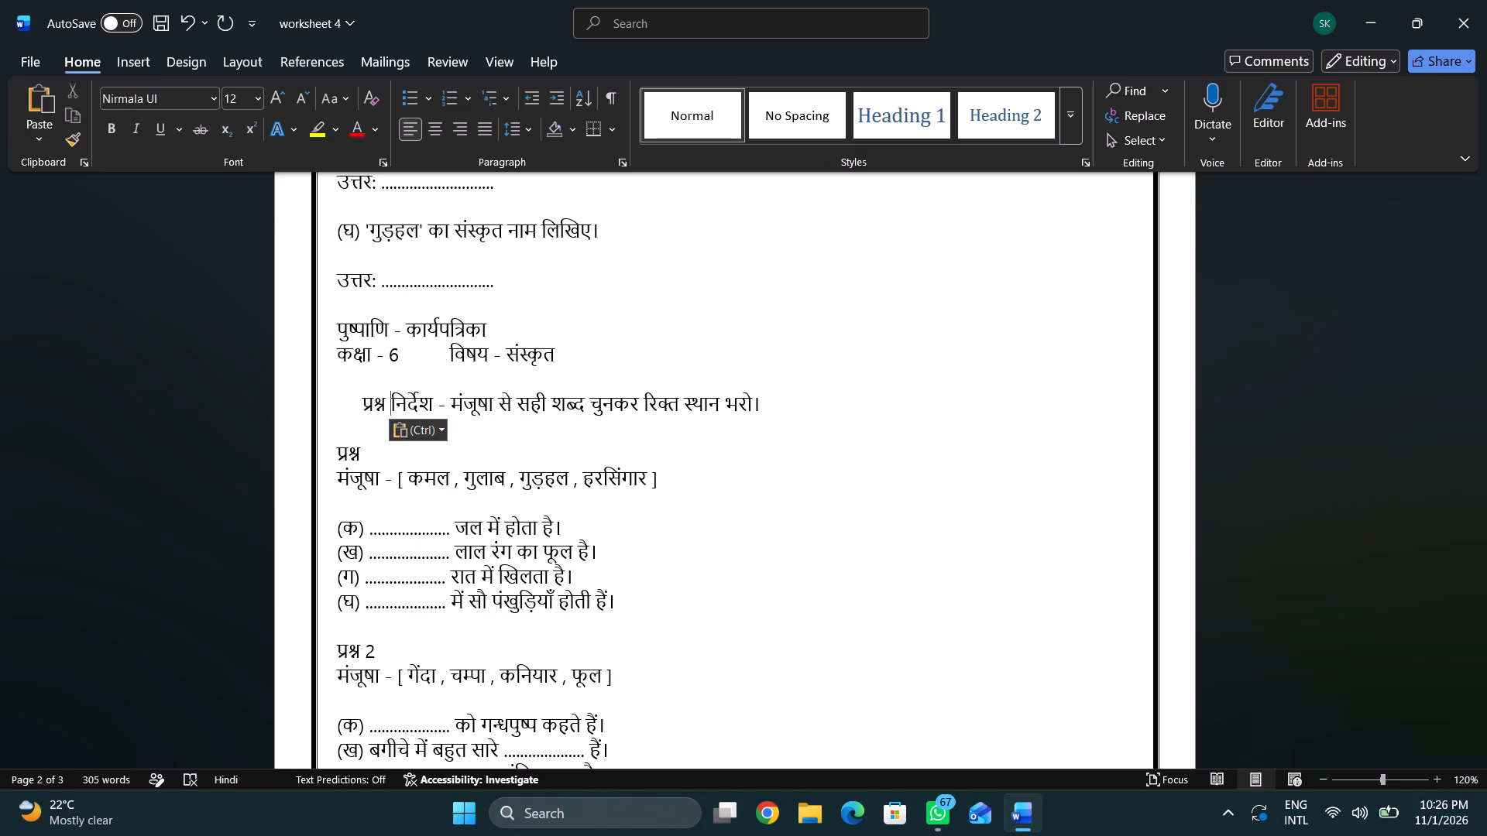
click(355, 396)
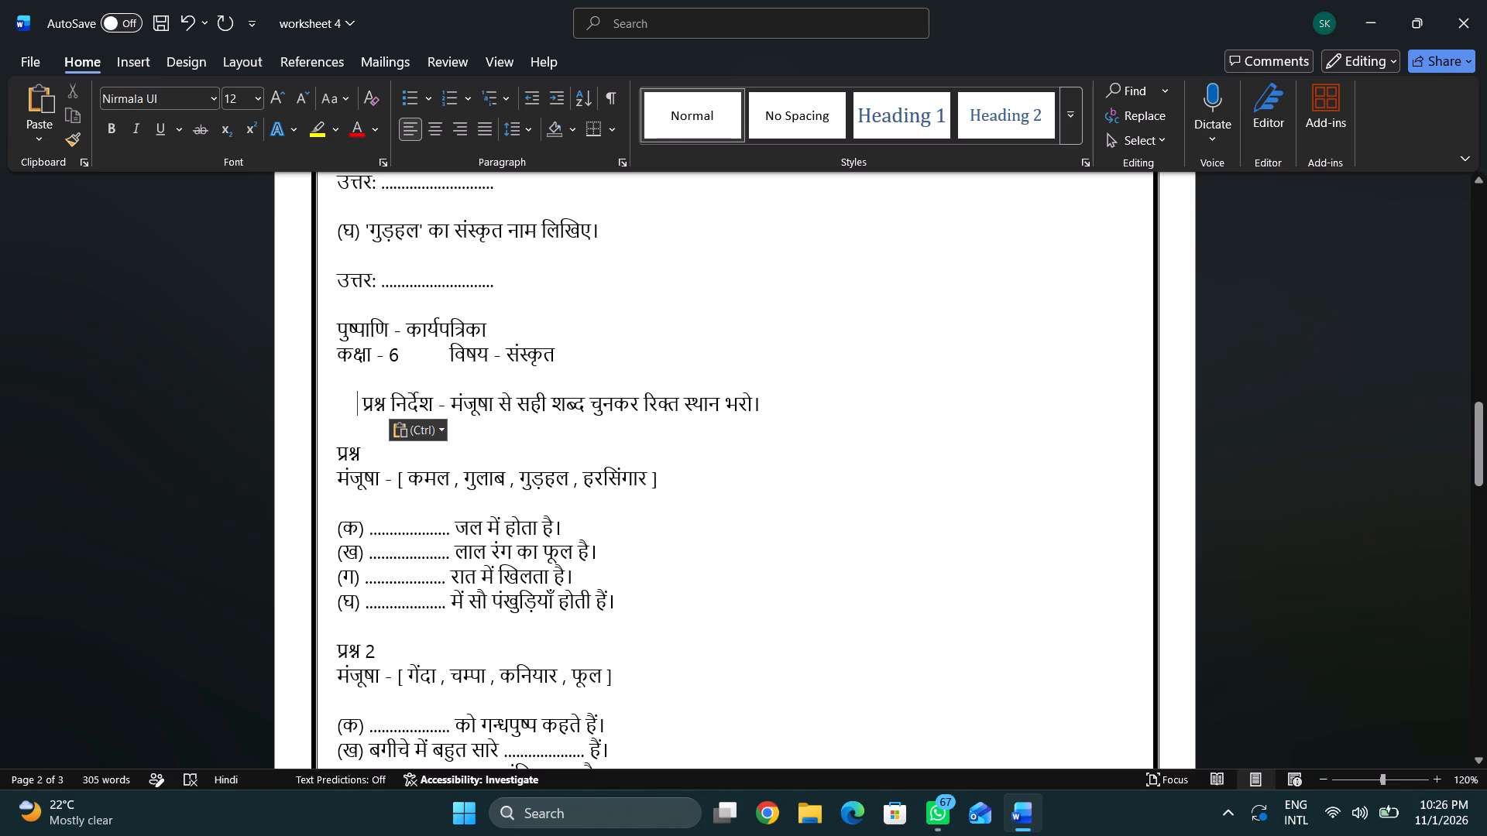
key(BackSpace)
key(BackSpace)
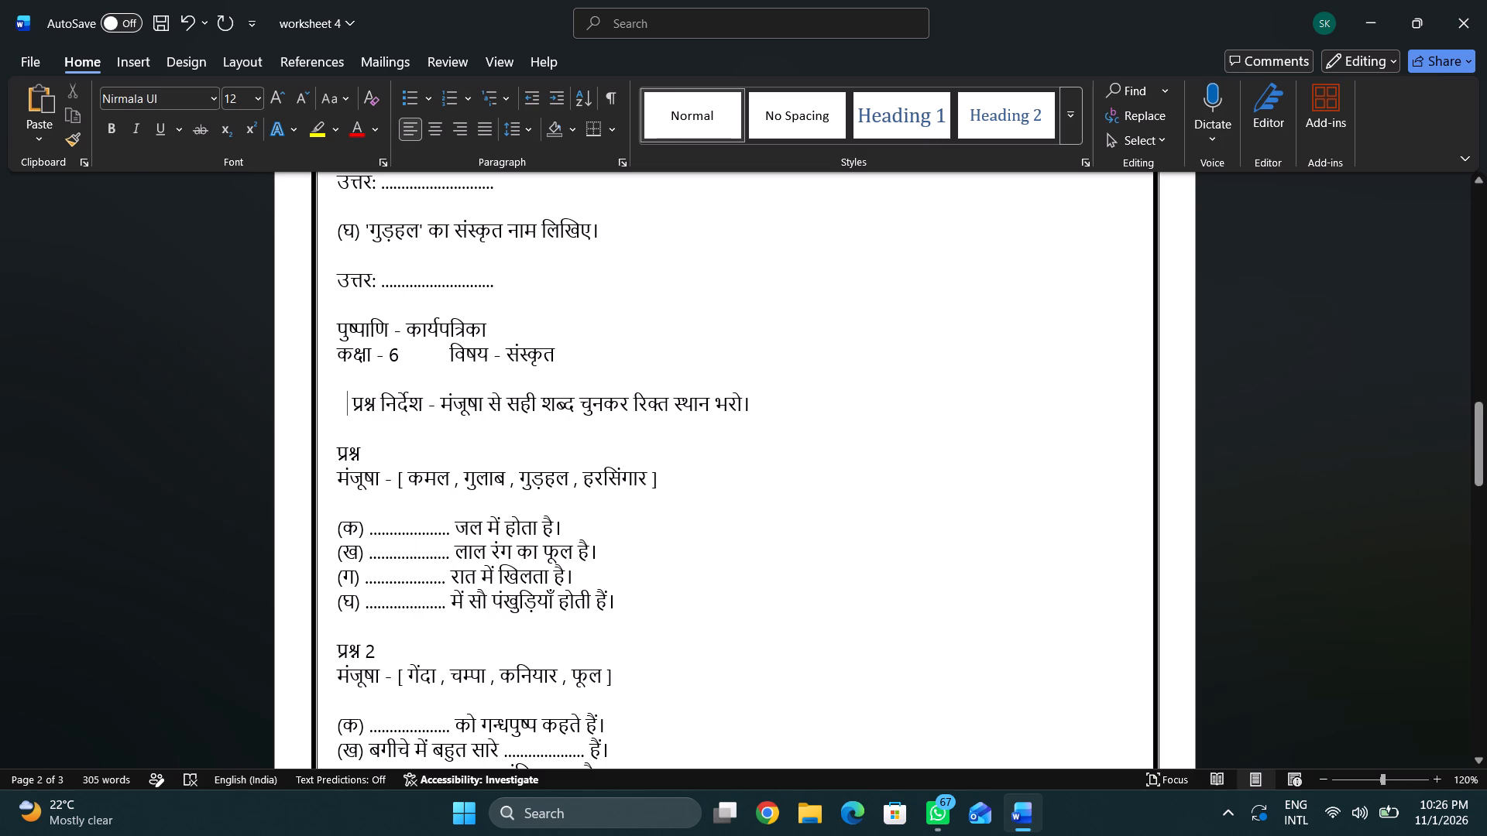
Delete the repeated title lines पुष्पाणि - कार्यपत्रिका and कक्षा - 6 विषय - संस्कृत above the instruction.
drag(339, 317, 627, 368)
key(BackSpace)
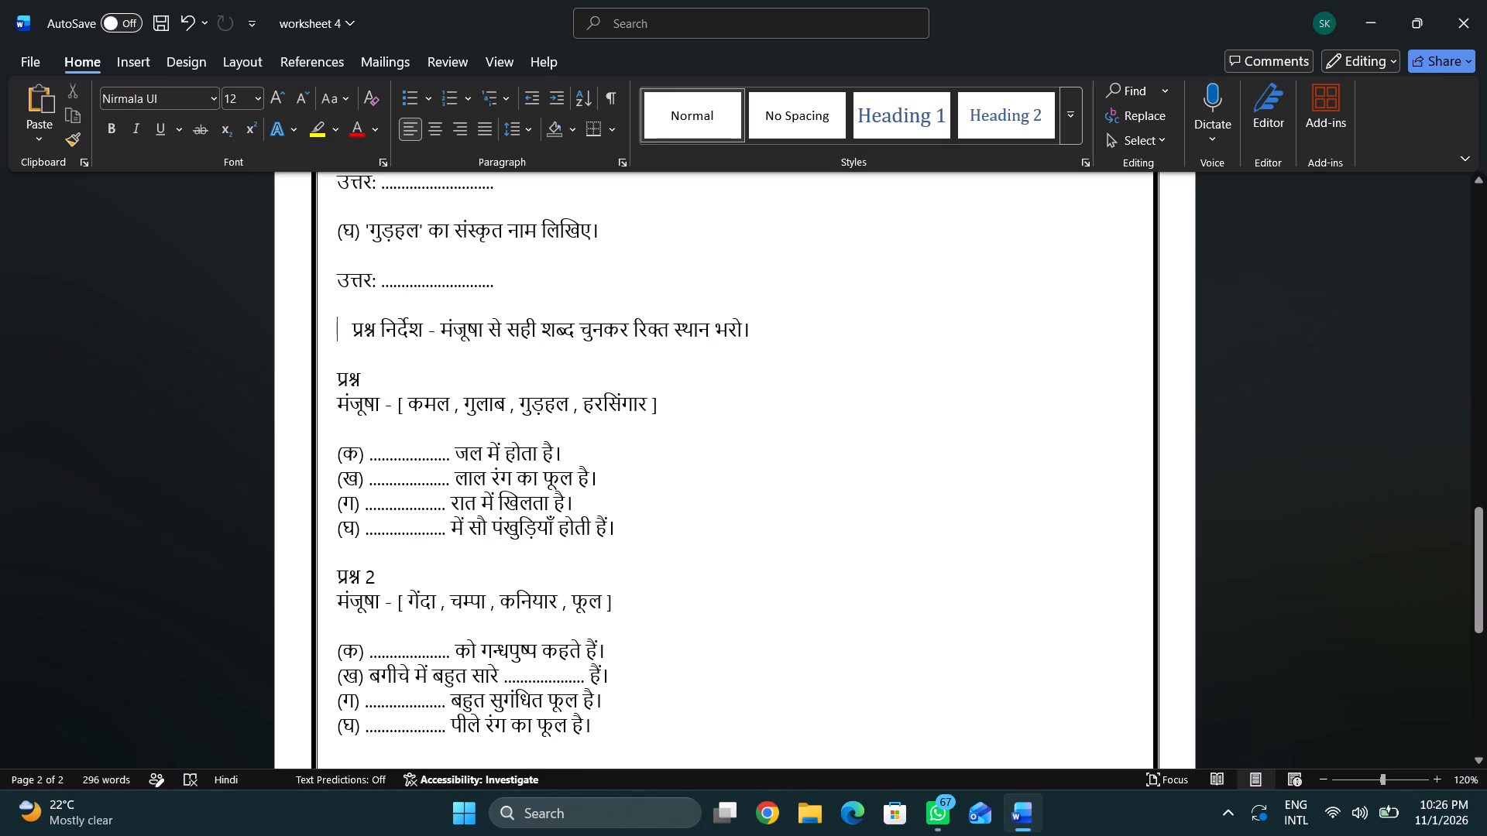
Delete the leftover प्रश्न line above the कमल, गुलाब, गुड़हल, हरसिंगार word box.
drag(365, 375, 323, 372)
key(BackSpace)
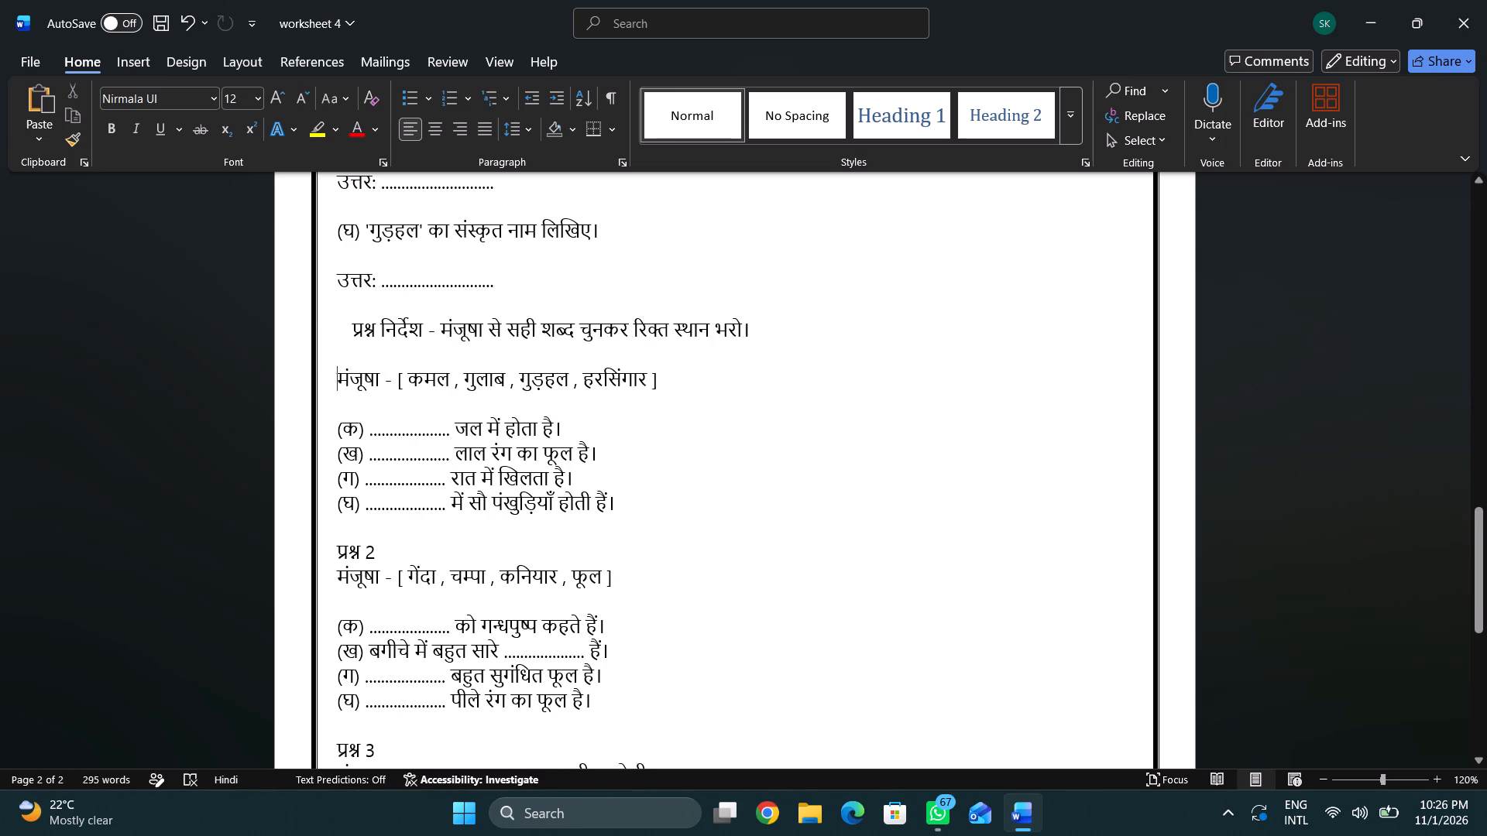
Widen the gap between प्रश्न and निर्देश in the instruction heading by three spaces and trim its leading indent.
scroll(349, 342, up, 2)
scroll(349, 342, down, 1)
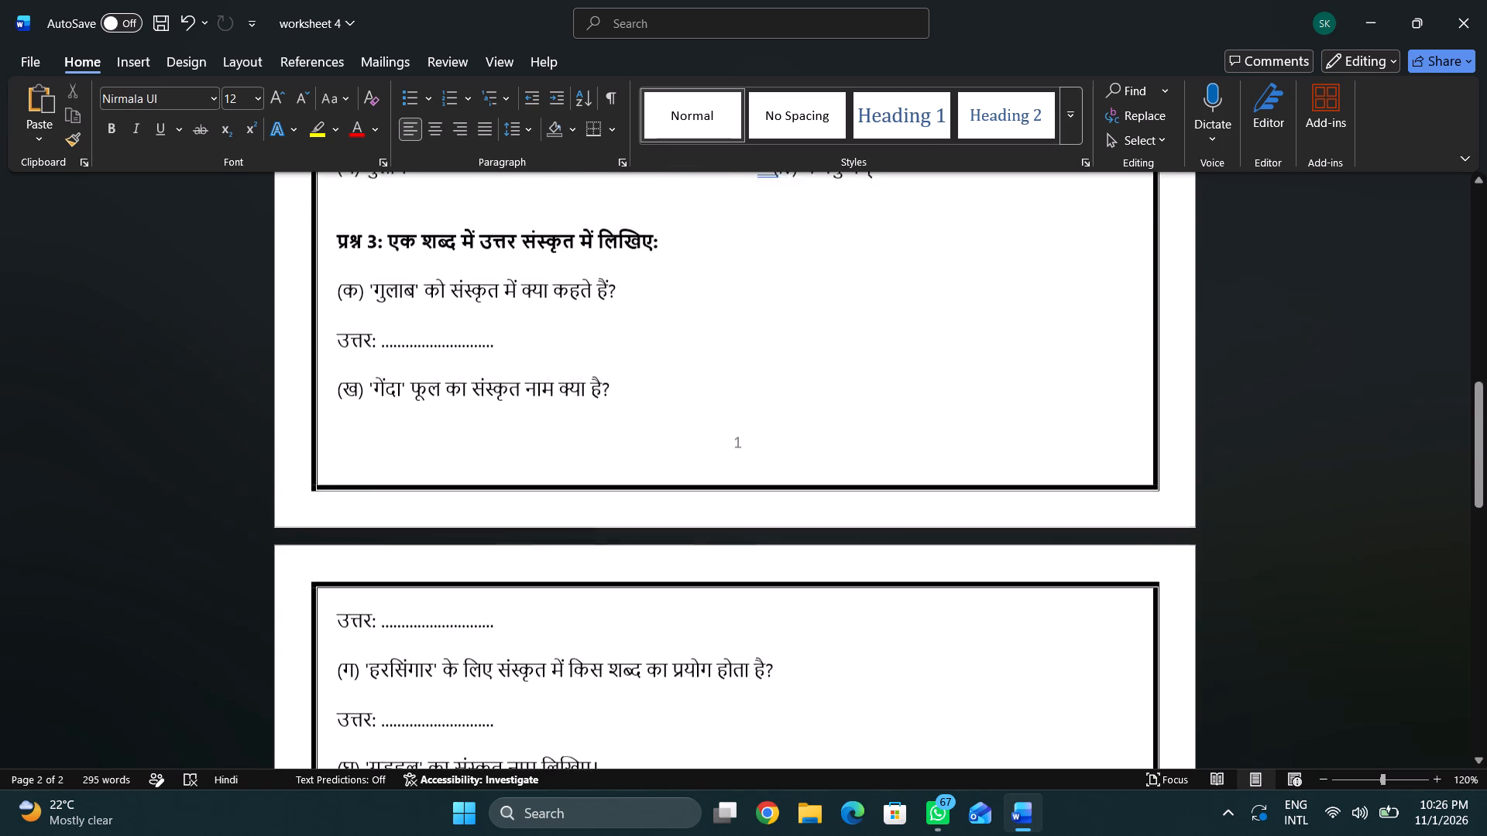
scroll(349, 342, down, 2)
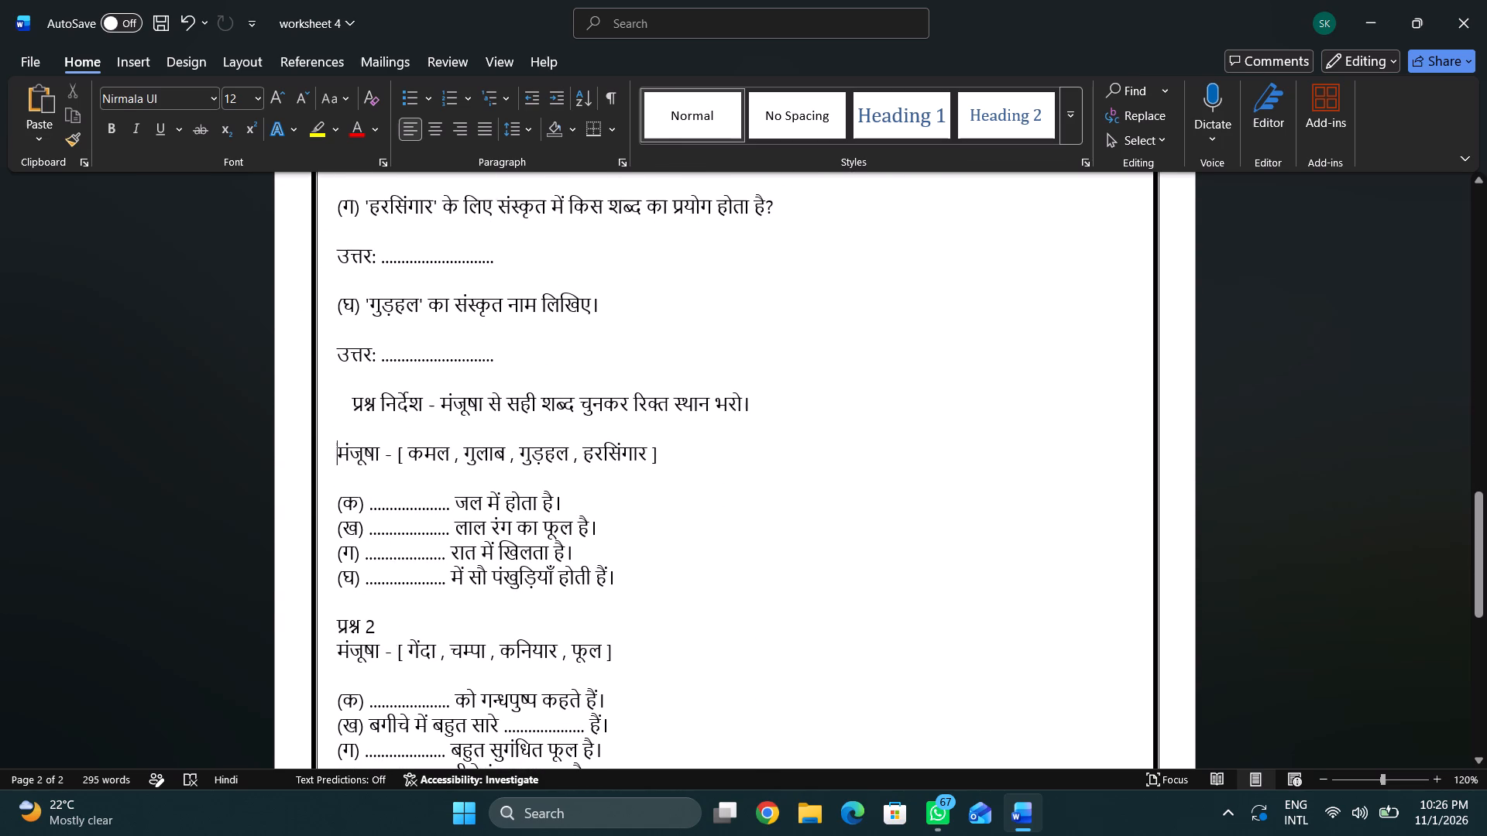
click(378, 404)
key(space)
key(space)
key(space)
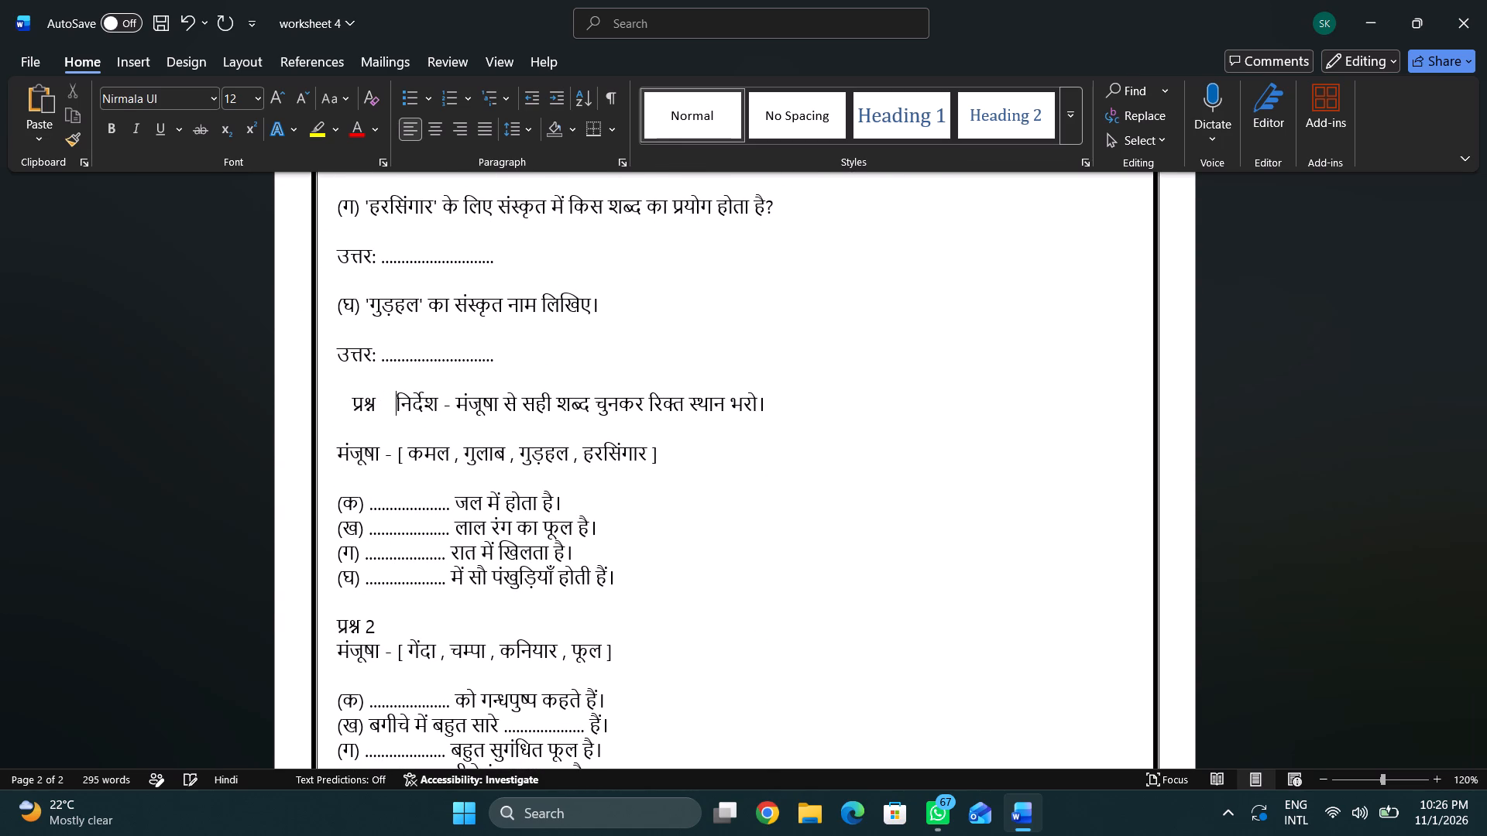
click(349, 403)
key(BackSpace)
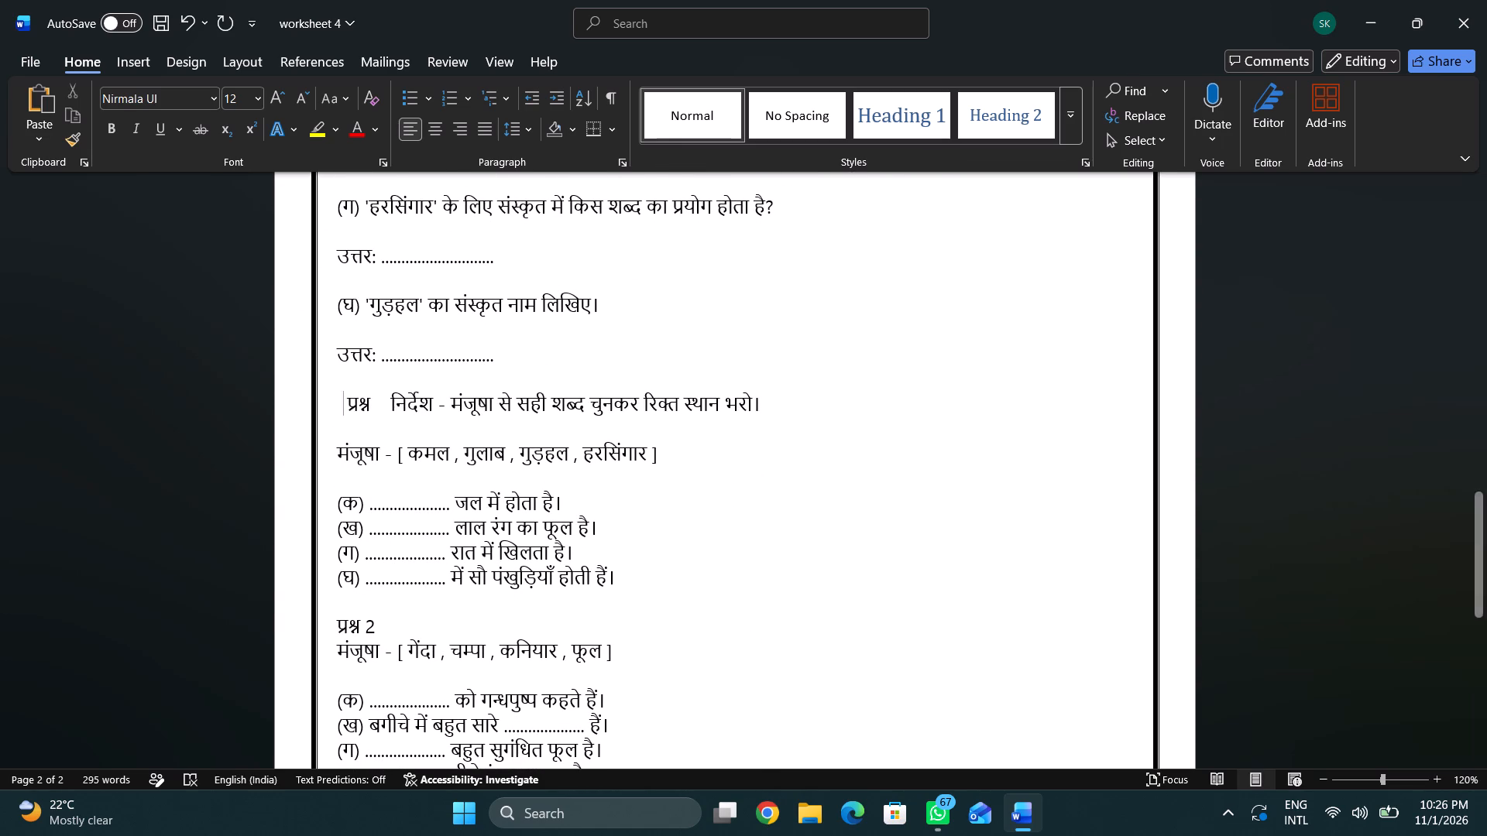
key(BackSpace)
key(BackSpace)
key(Return)
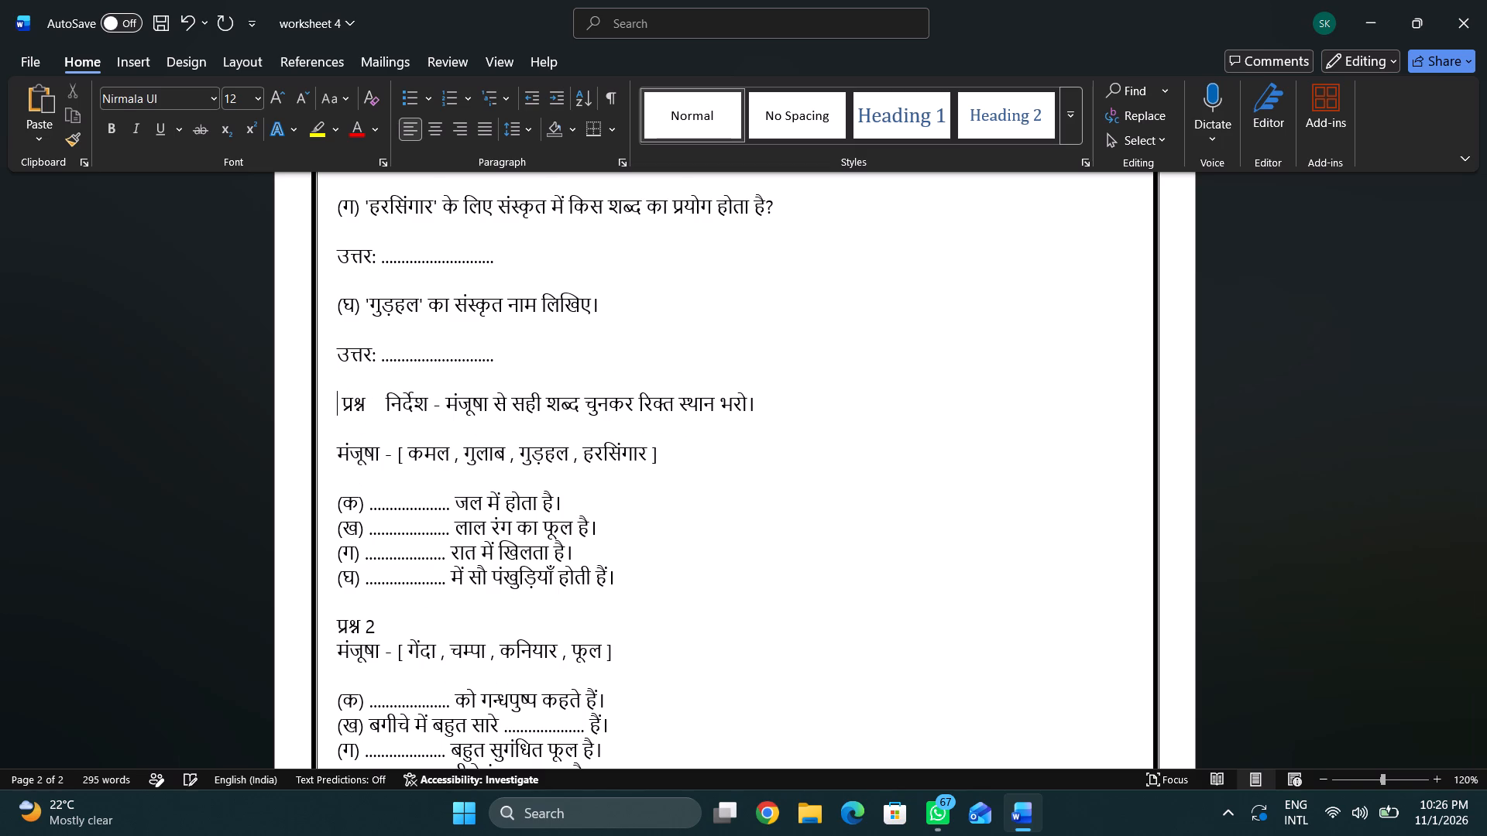
Number the fill-in-the-blank instruction heading as प्रश्न 4.
click(373, 405)
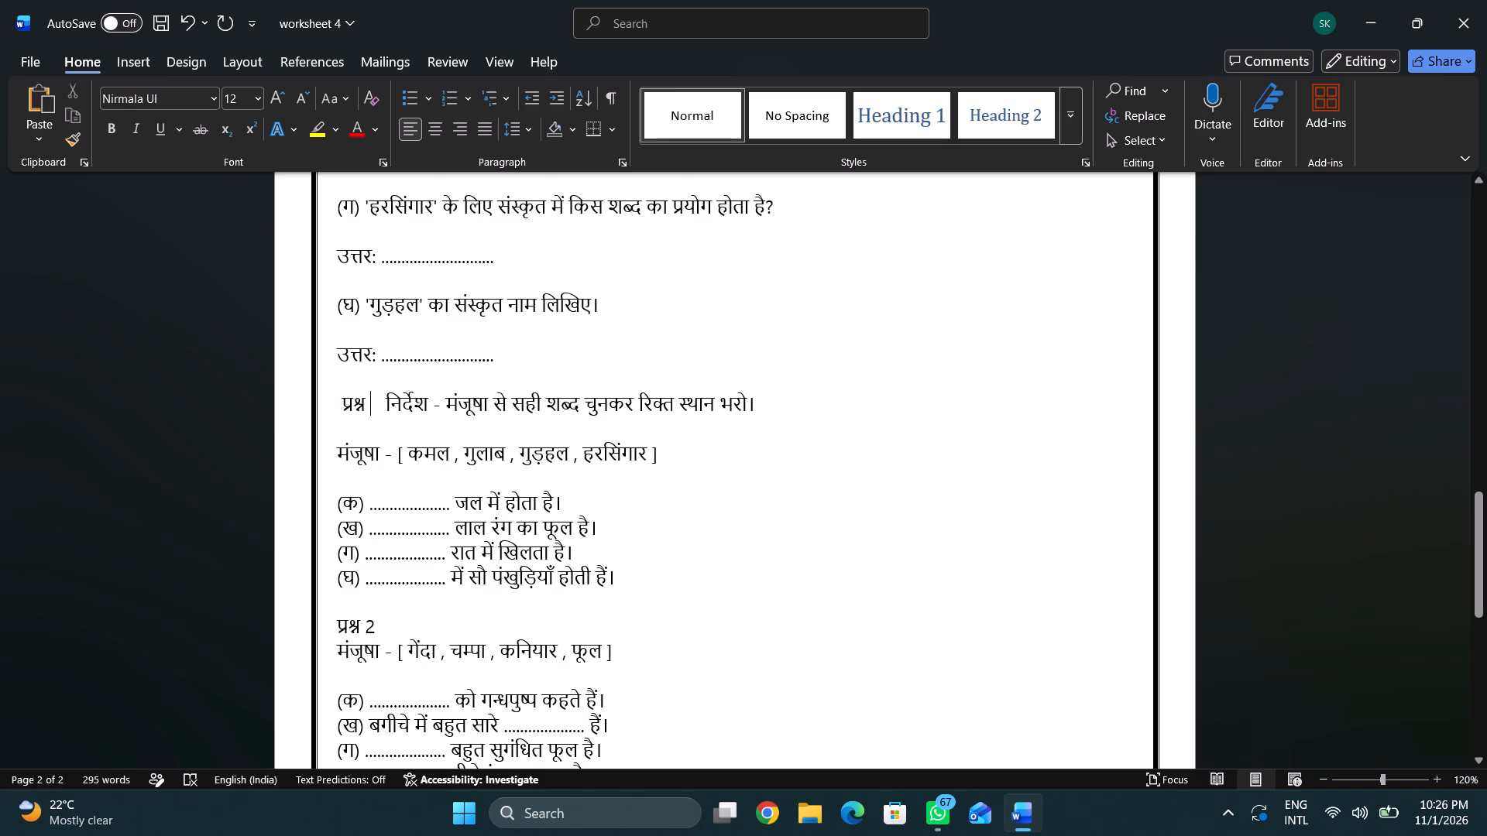
key(4)
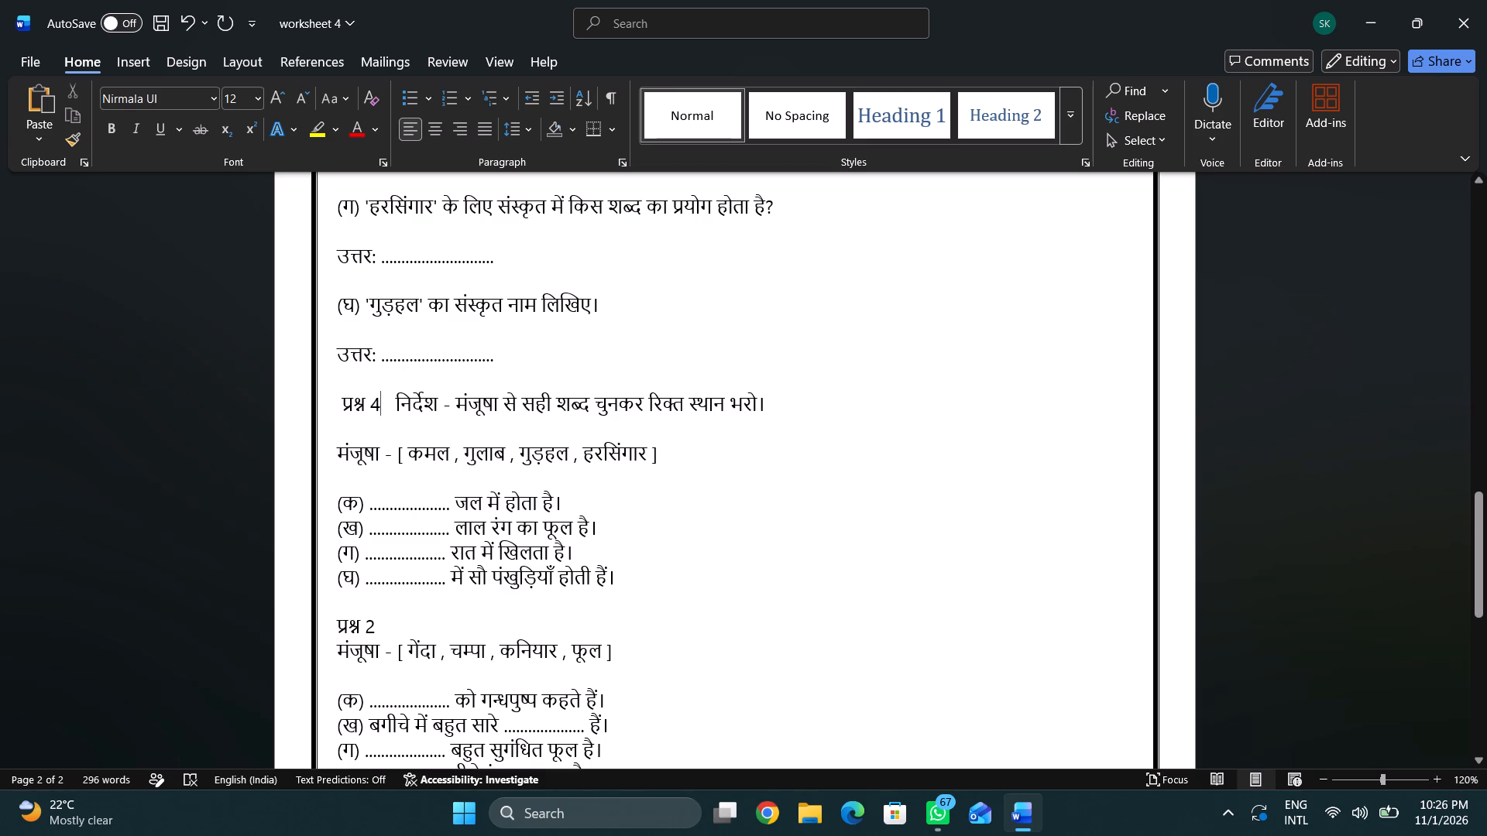
Insert line breaks after items (क) जल में होता है and (ख) लाल रंग का फूल है under प्रश्न 4.
click(568, 498)
key(Return)
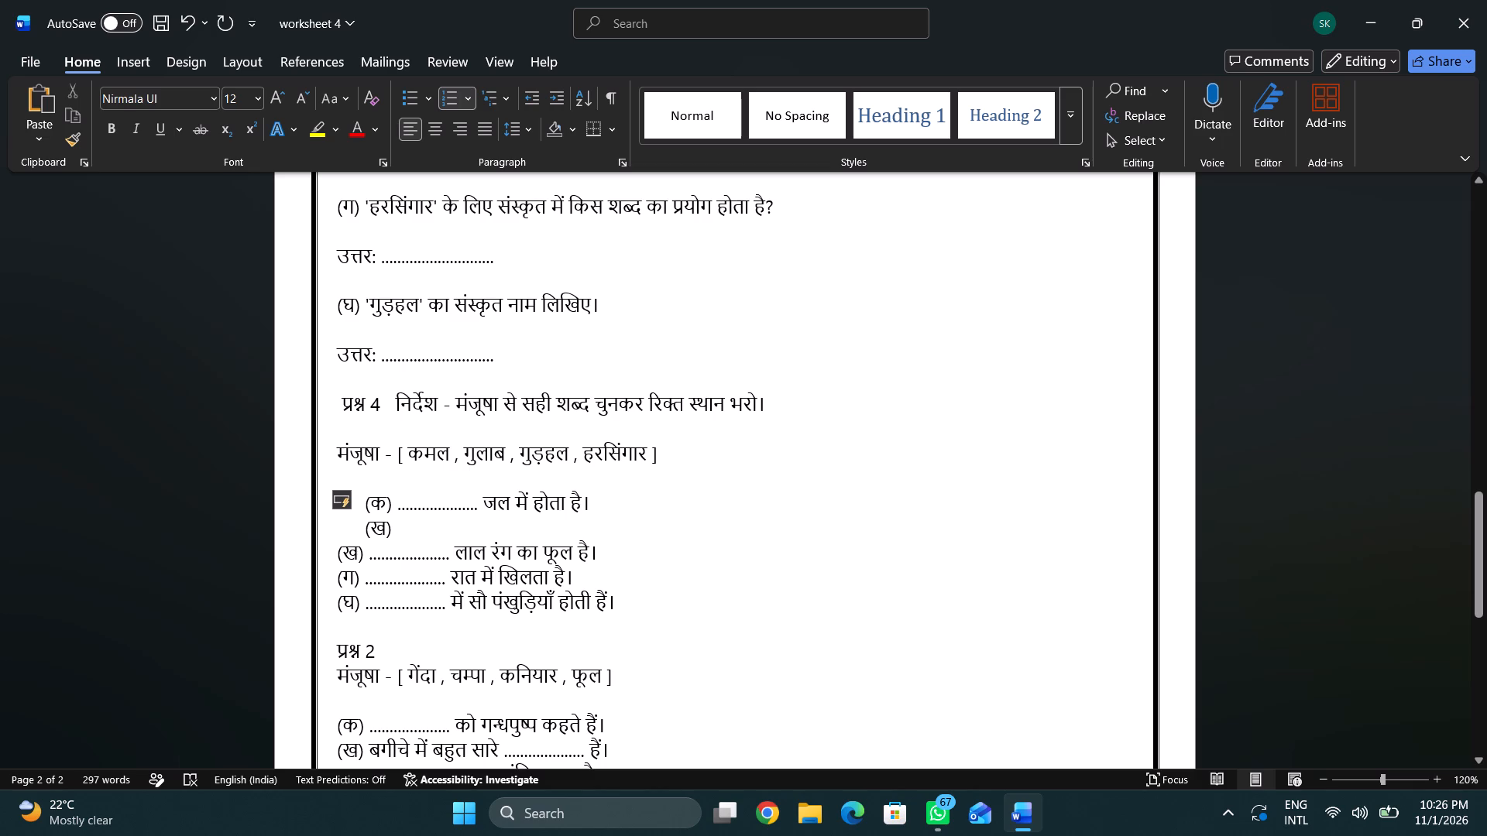
key(BackSpace)
click(610, 543)
key(Return)
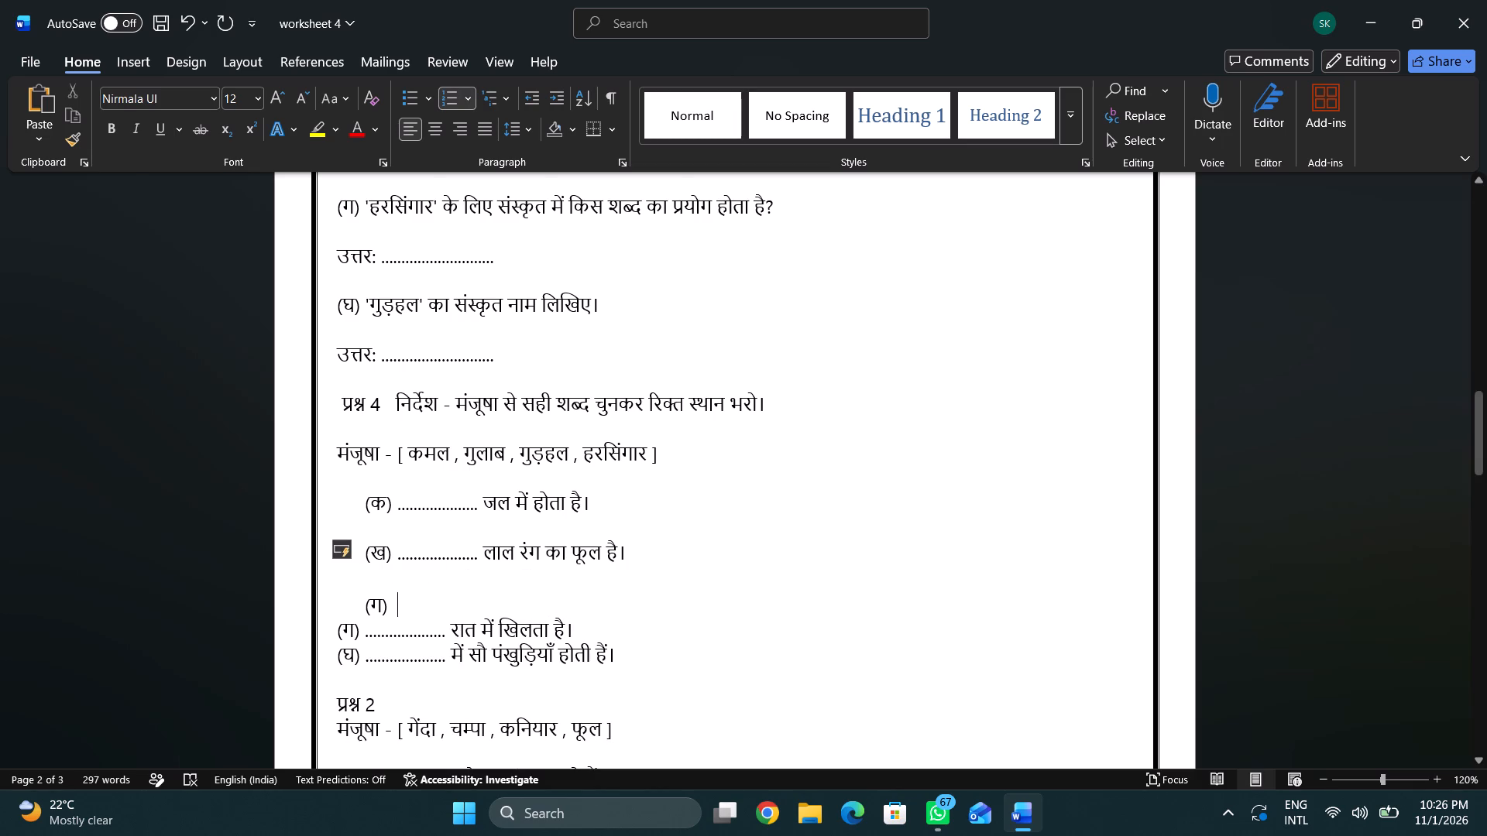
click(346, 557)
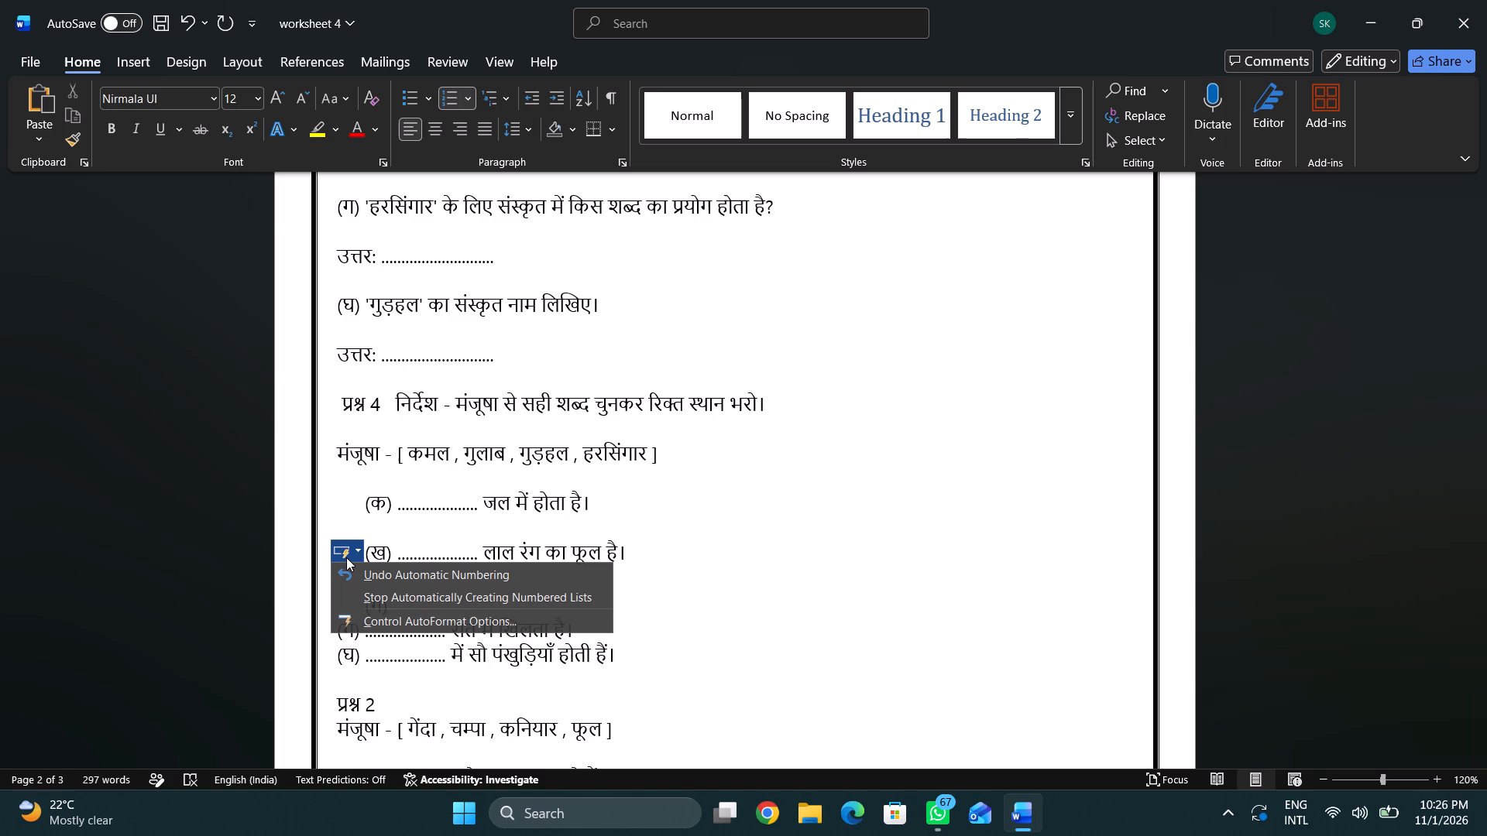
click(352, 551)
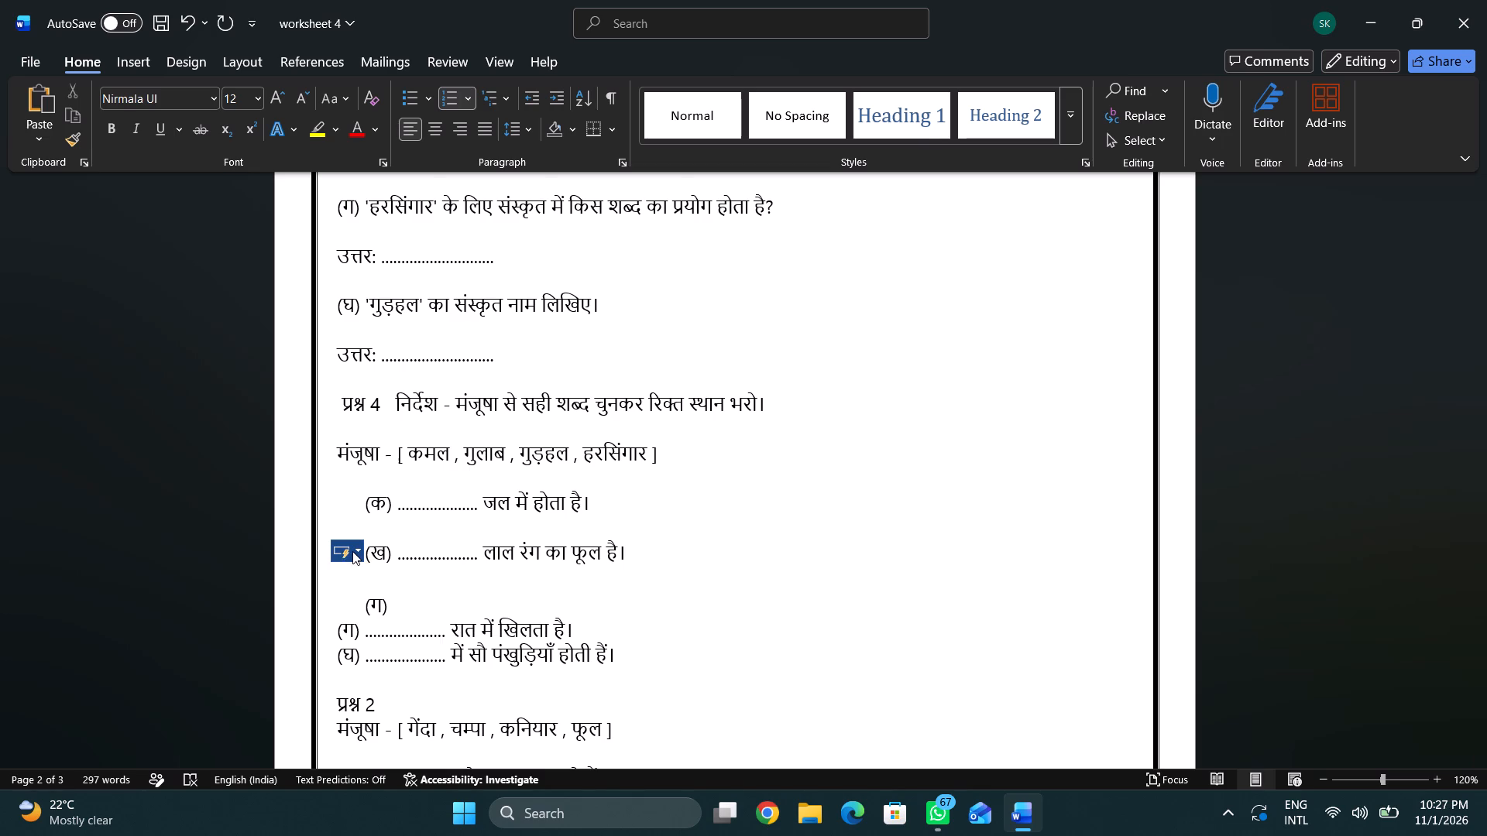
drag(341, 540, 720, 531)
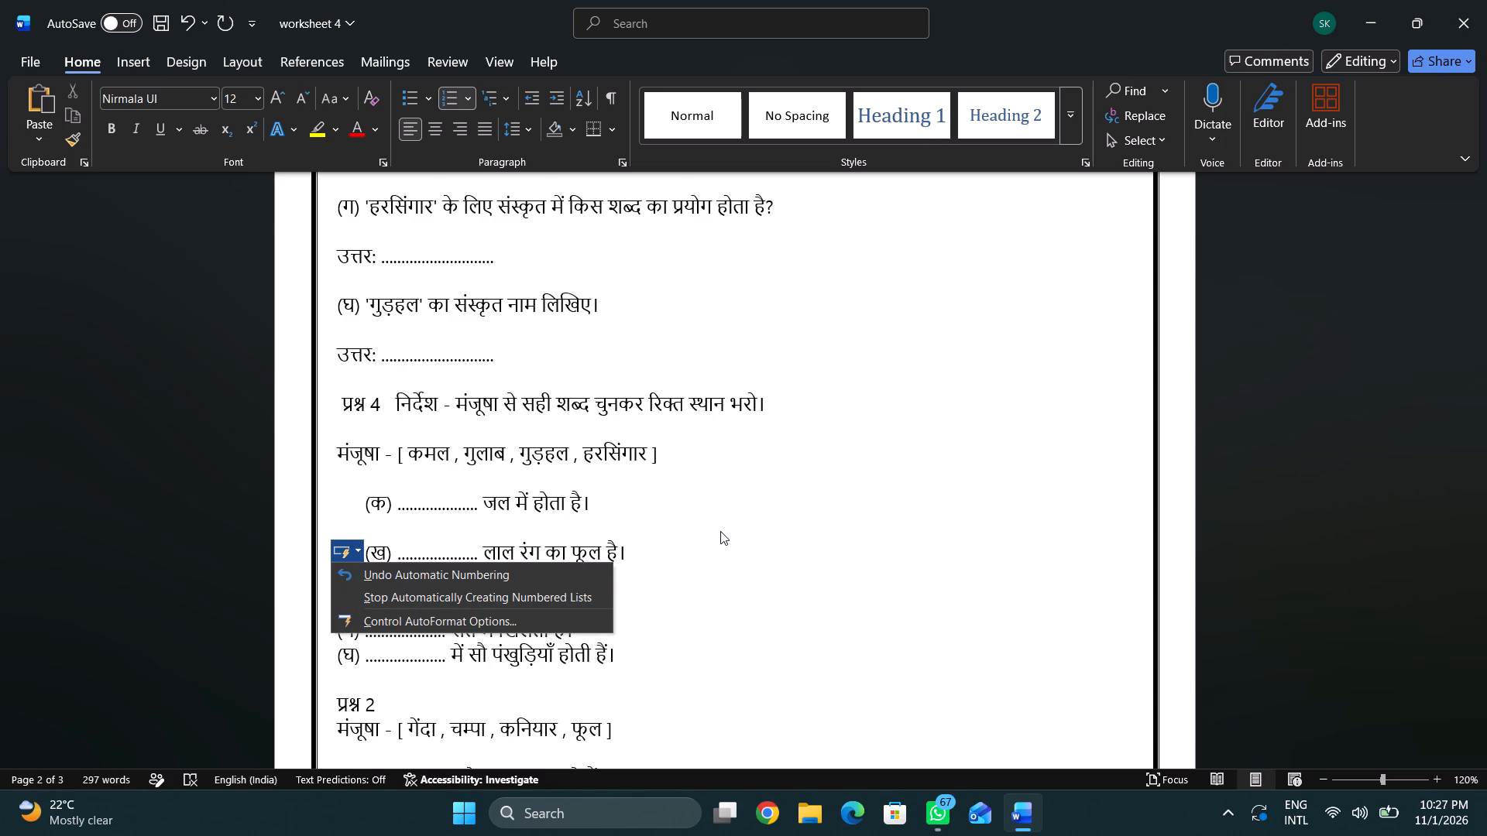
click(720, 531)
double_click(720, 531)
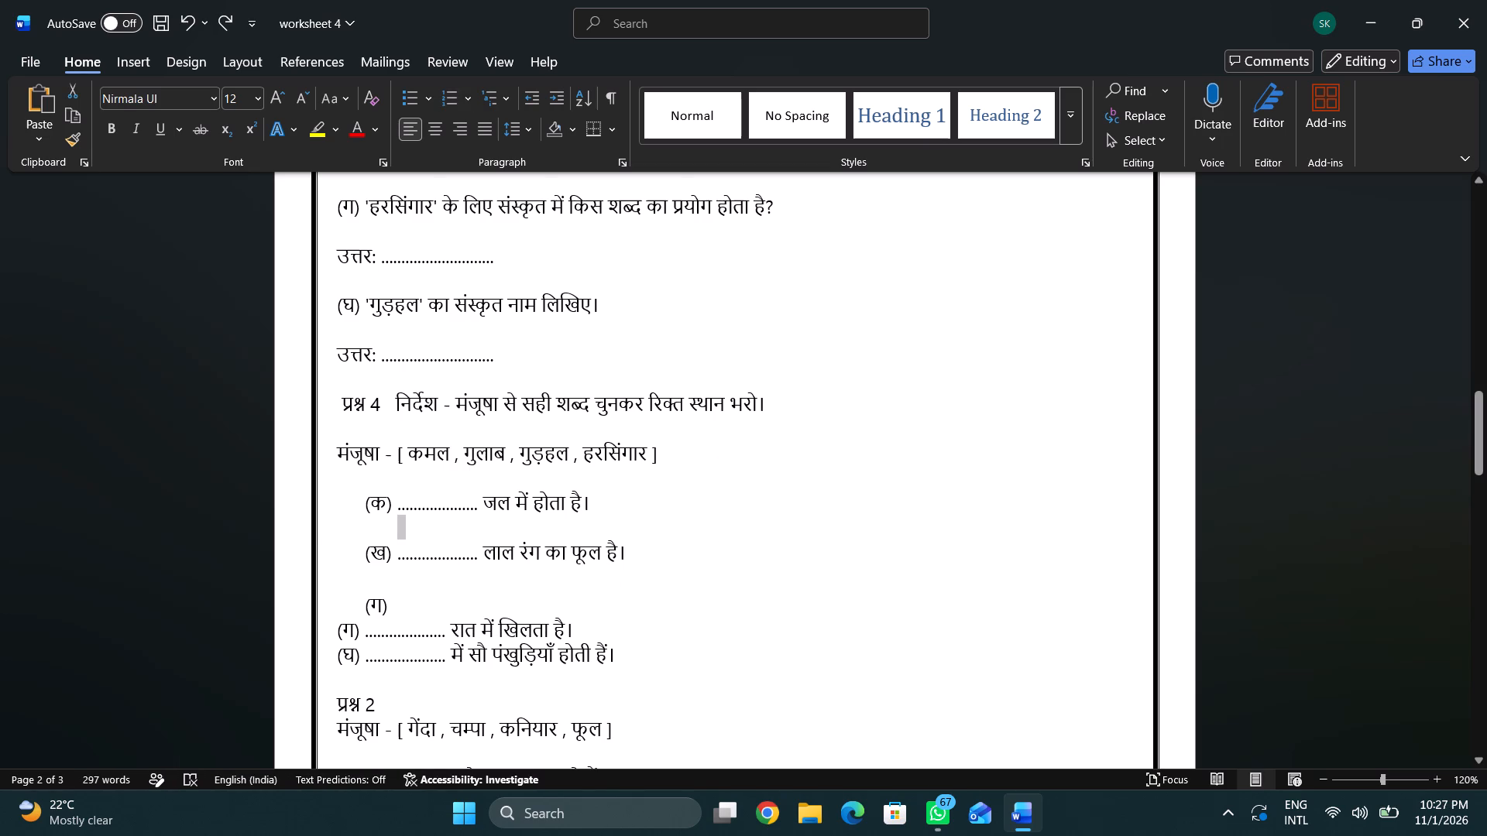
Remove the extra automatic (ग) label and leave one blank line between items (ख) and (ग) of प्रश्न 4.
click(400, 598)
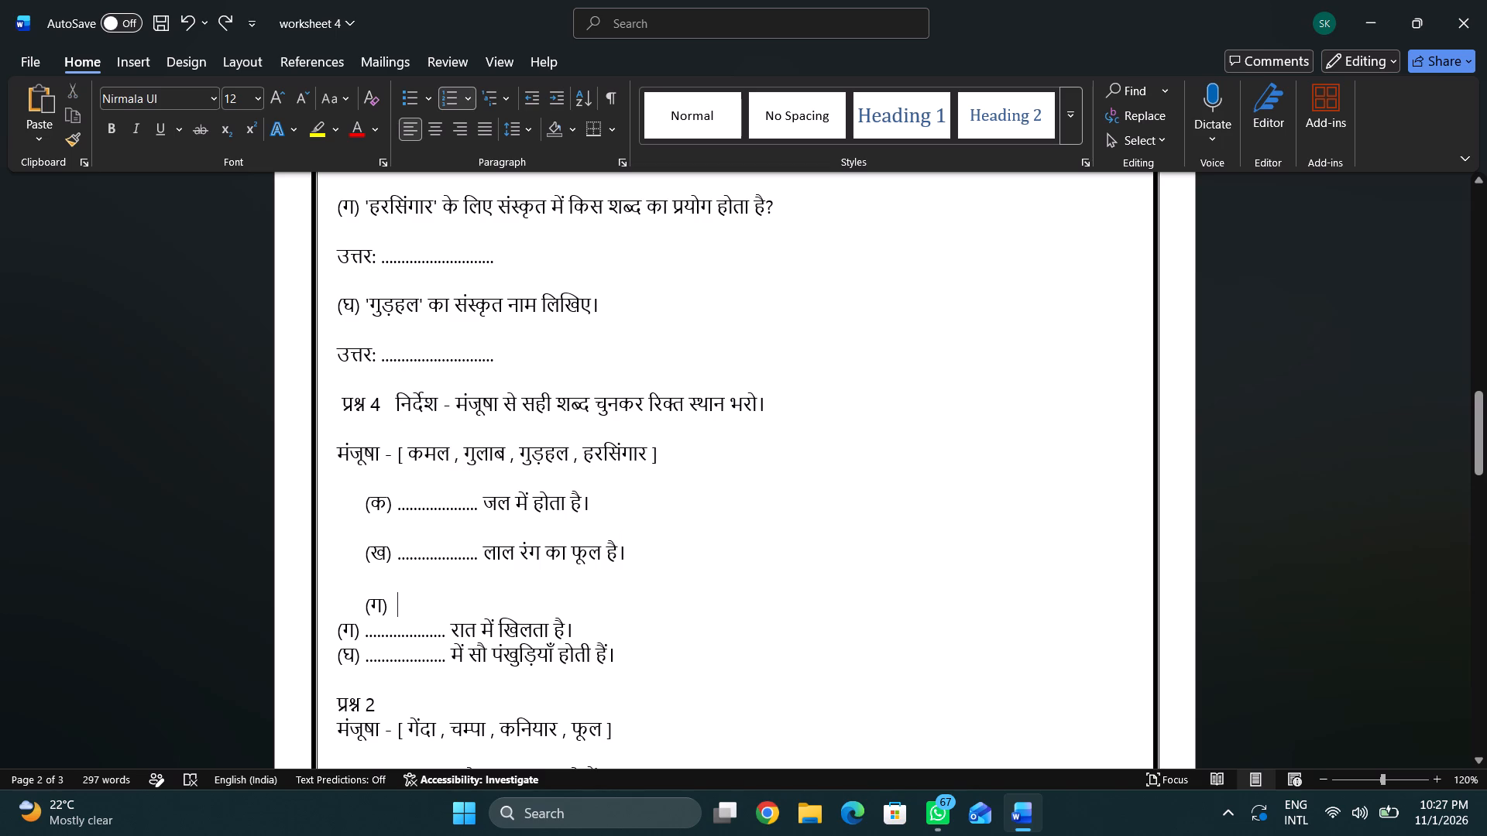
key(BackSpace)
key(BackSpace)
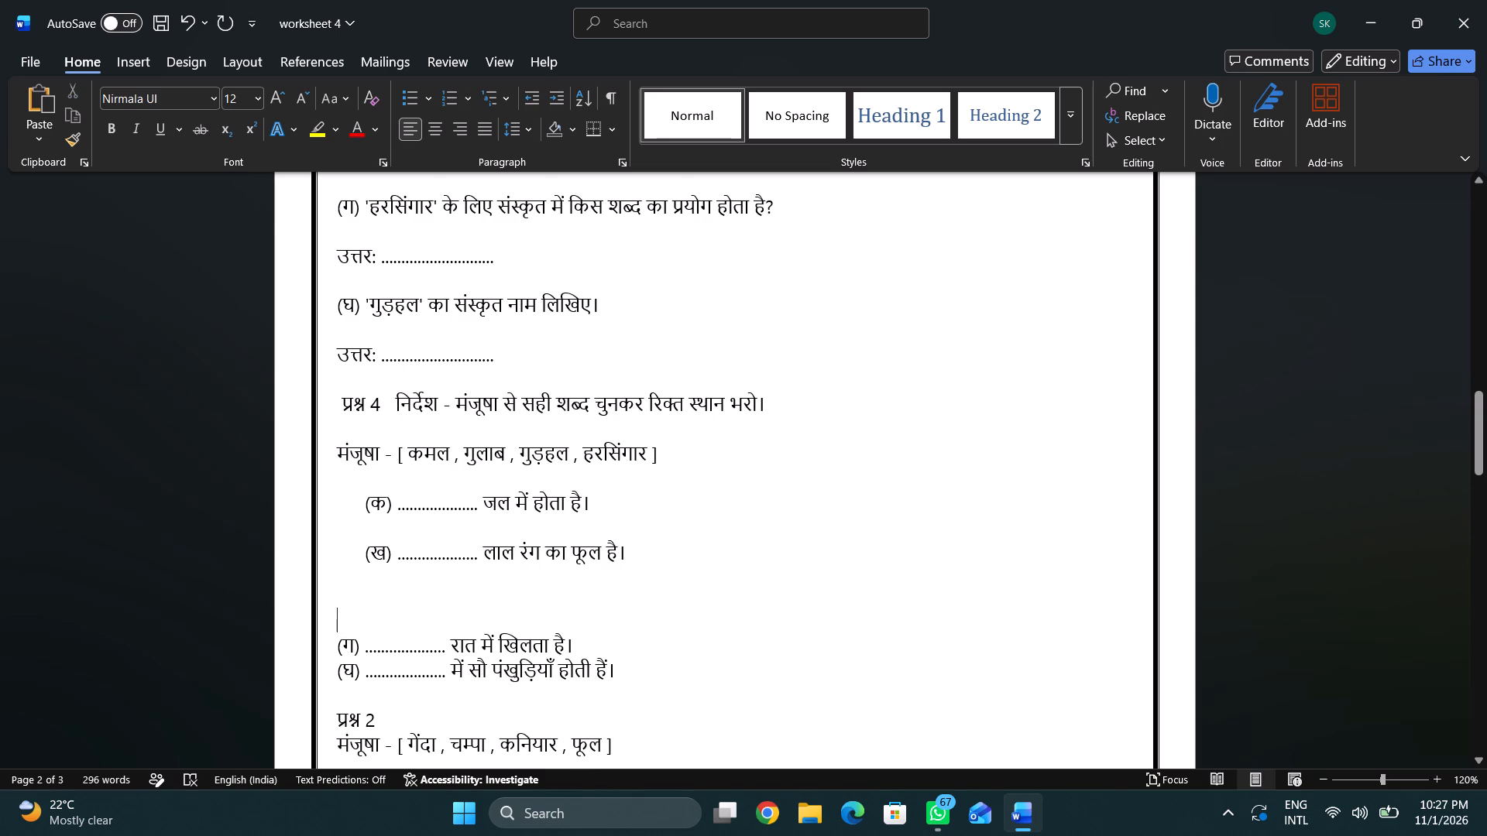
click(337, 649)
key(BackSpace)
key(BackSpace)
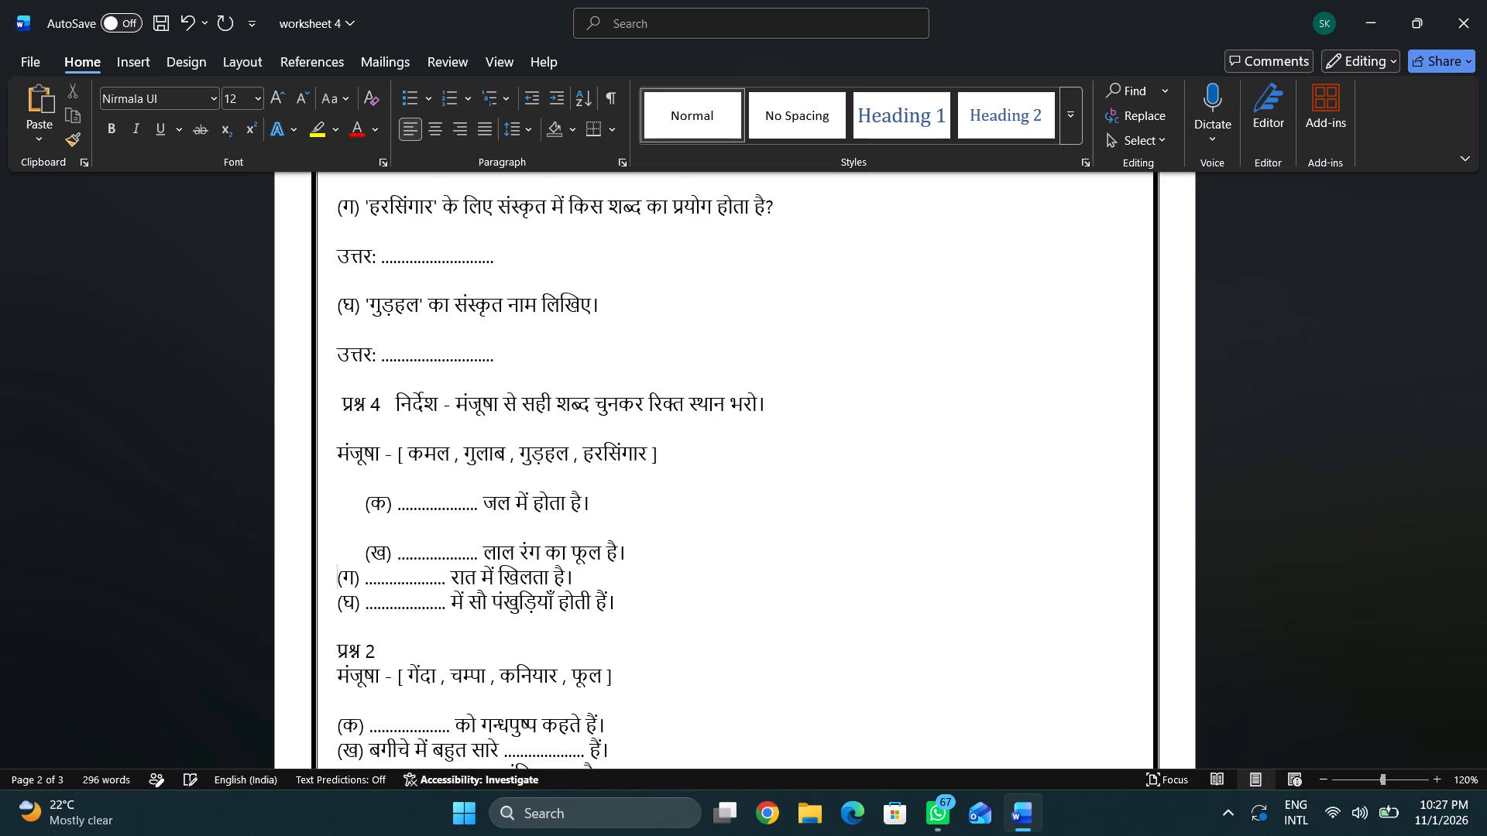
key(Return)
Separate items (ग) and (घ) of प्रश्न 4 with one blank line, without a duplicate label, and indent (घ) by four spaces.
drag(564, 608, 587, 603)
click(587, 603)
key(Return)
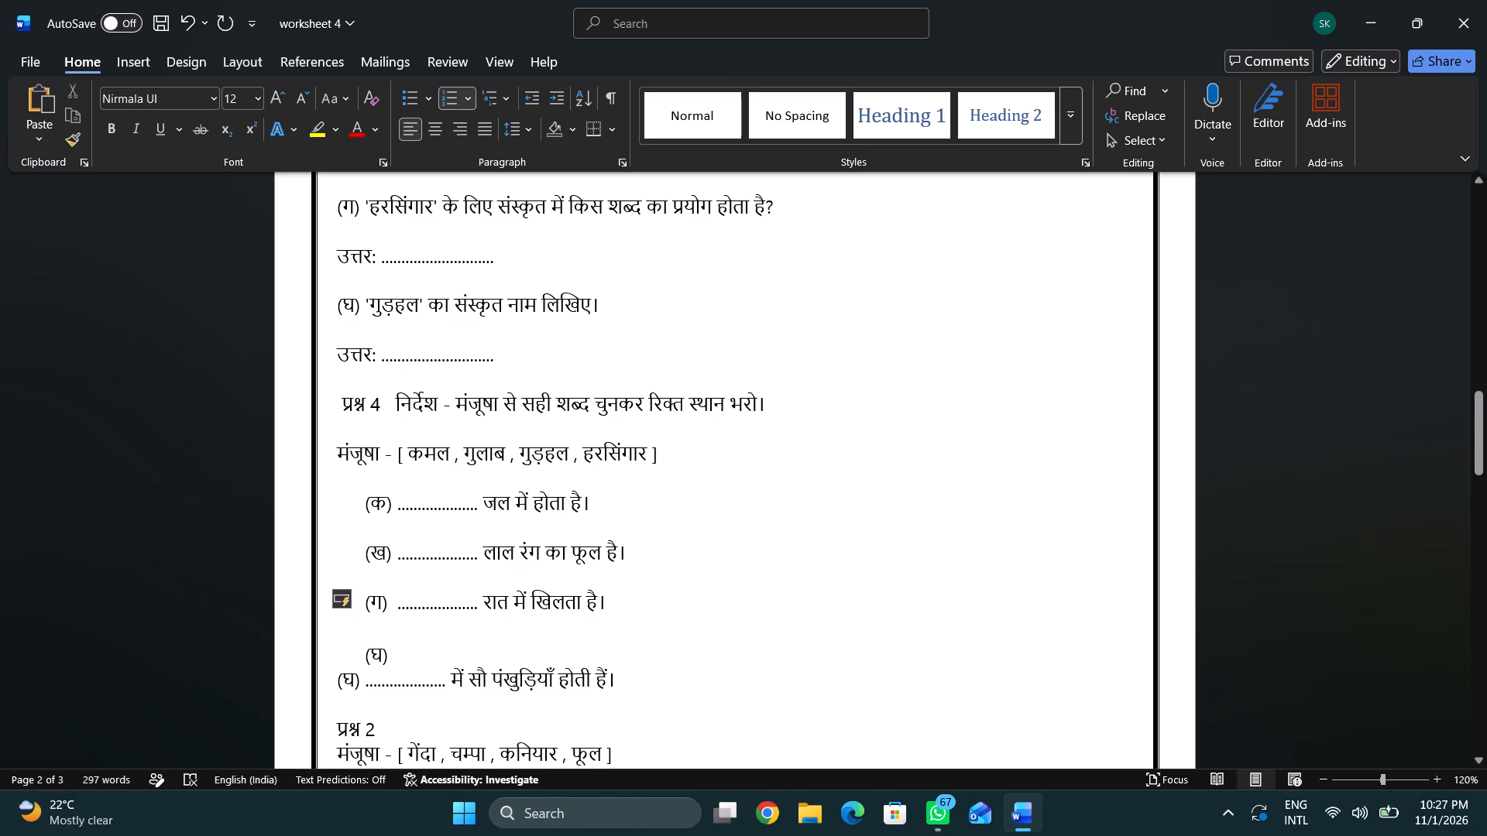
click(384, 657)
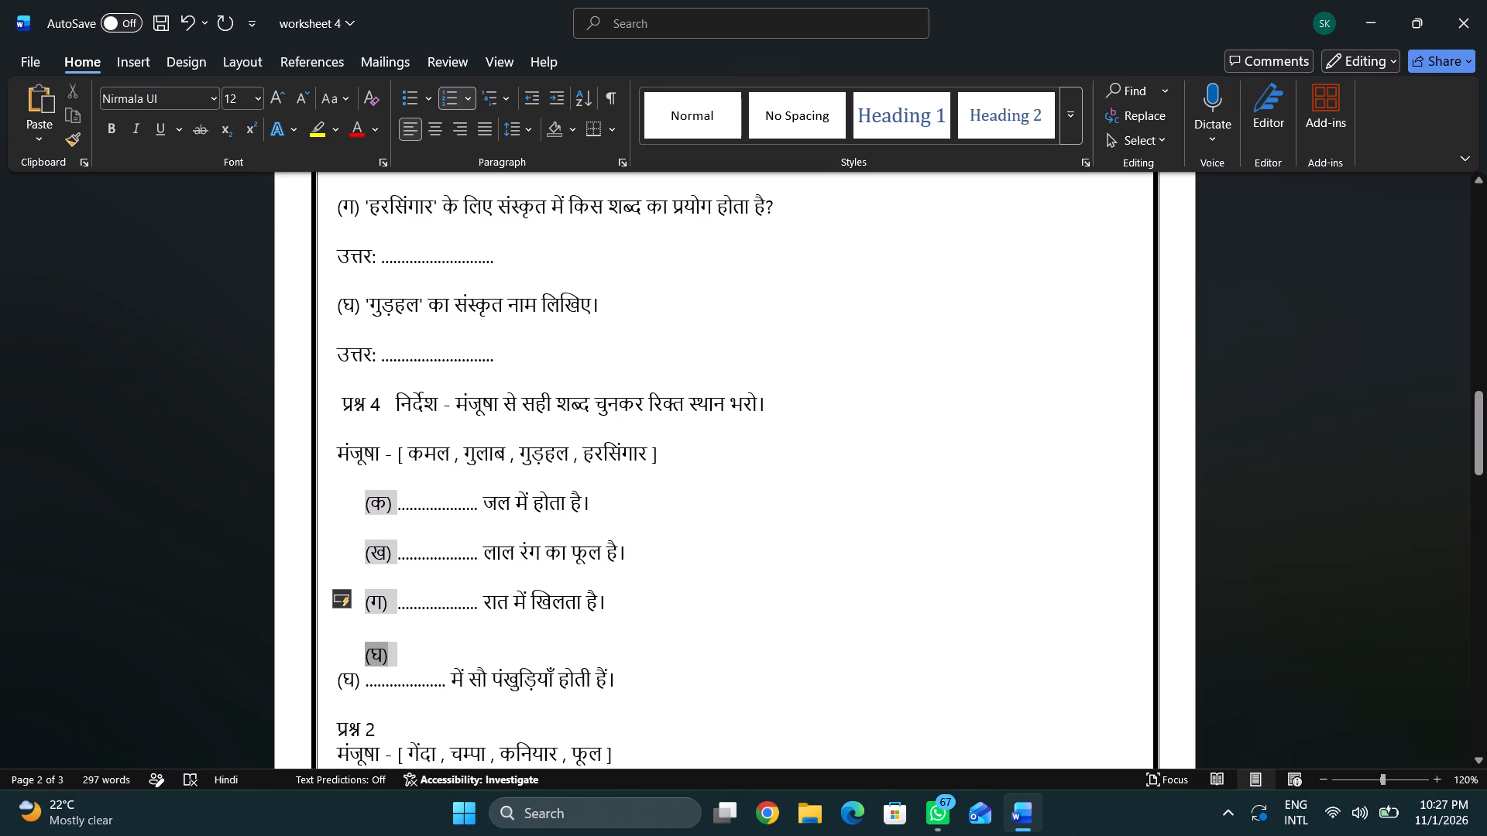
click(401, 656)
key(BackSpace)
key(BackSpace)
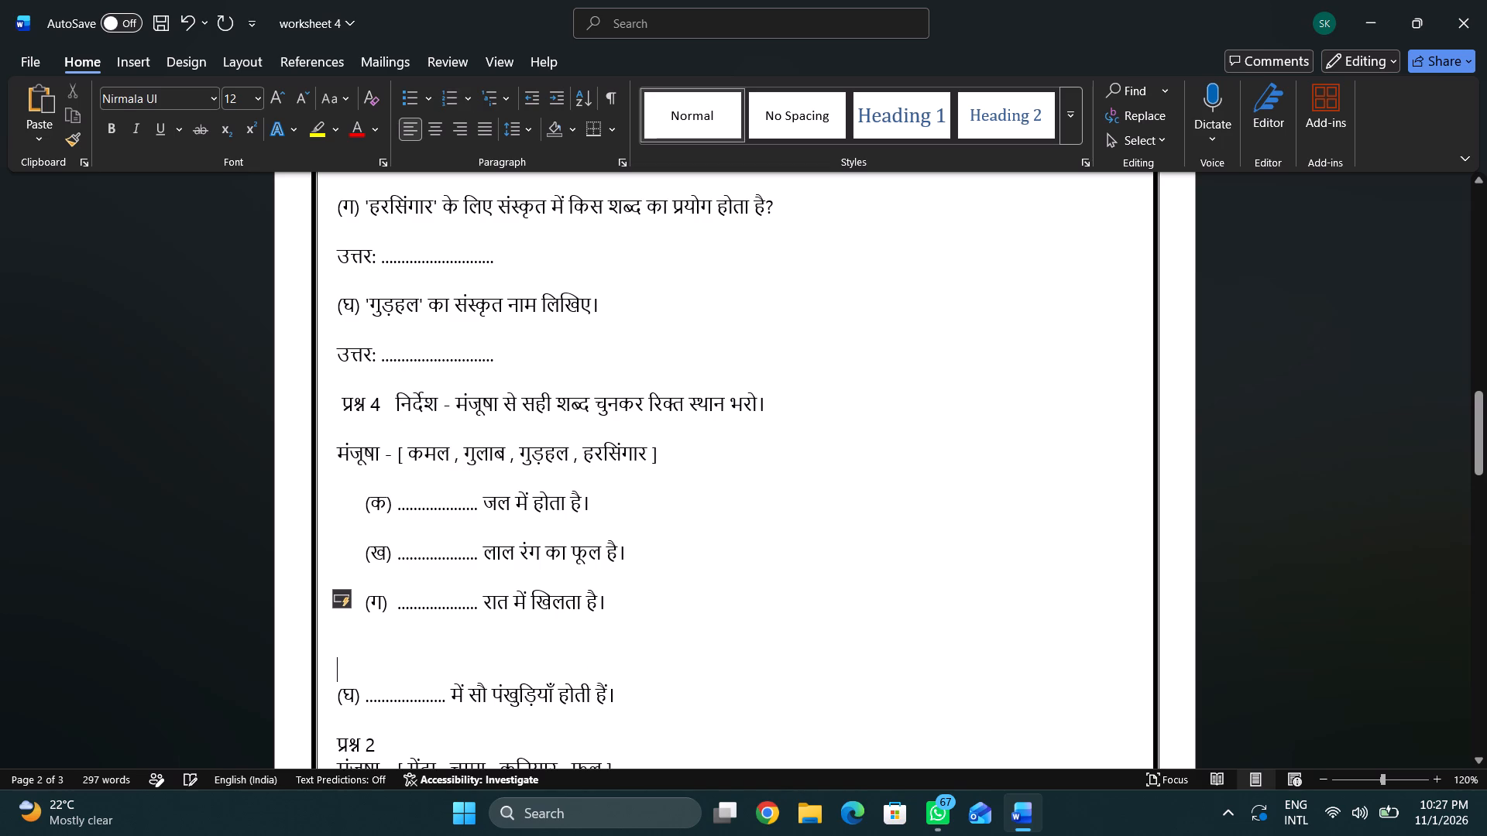
click(335, 697)
key(BackSpace)
key(BackSpace)
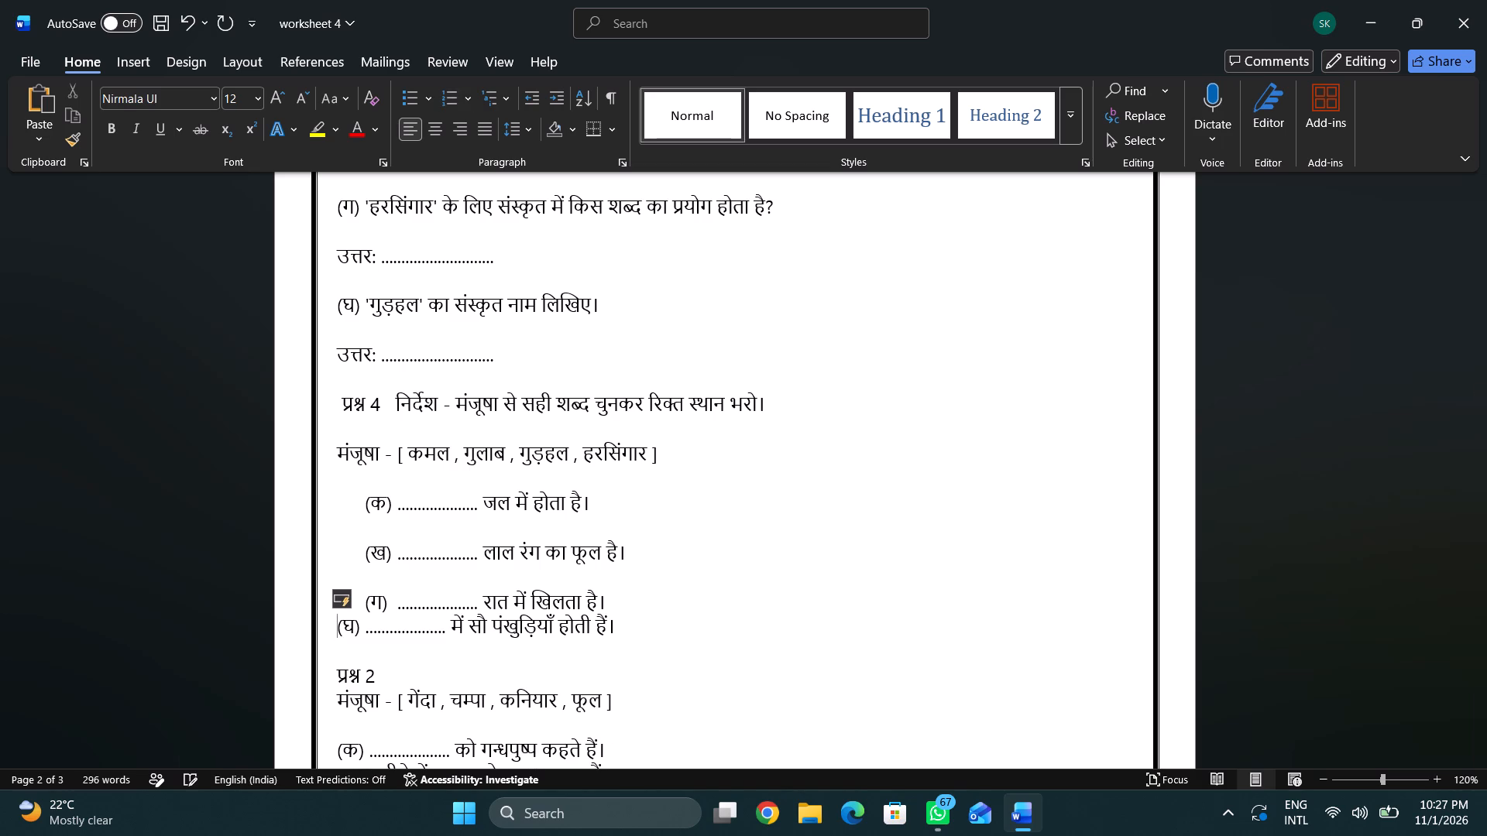
key(Return)
key(space)
key(space)
key(space)
key(space)
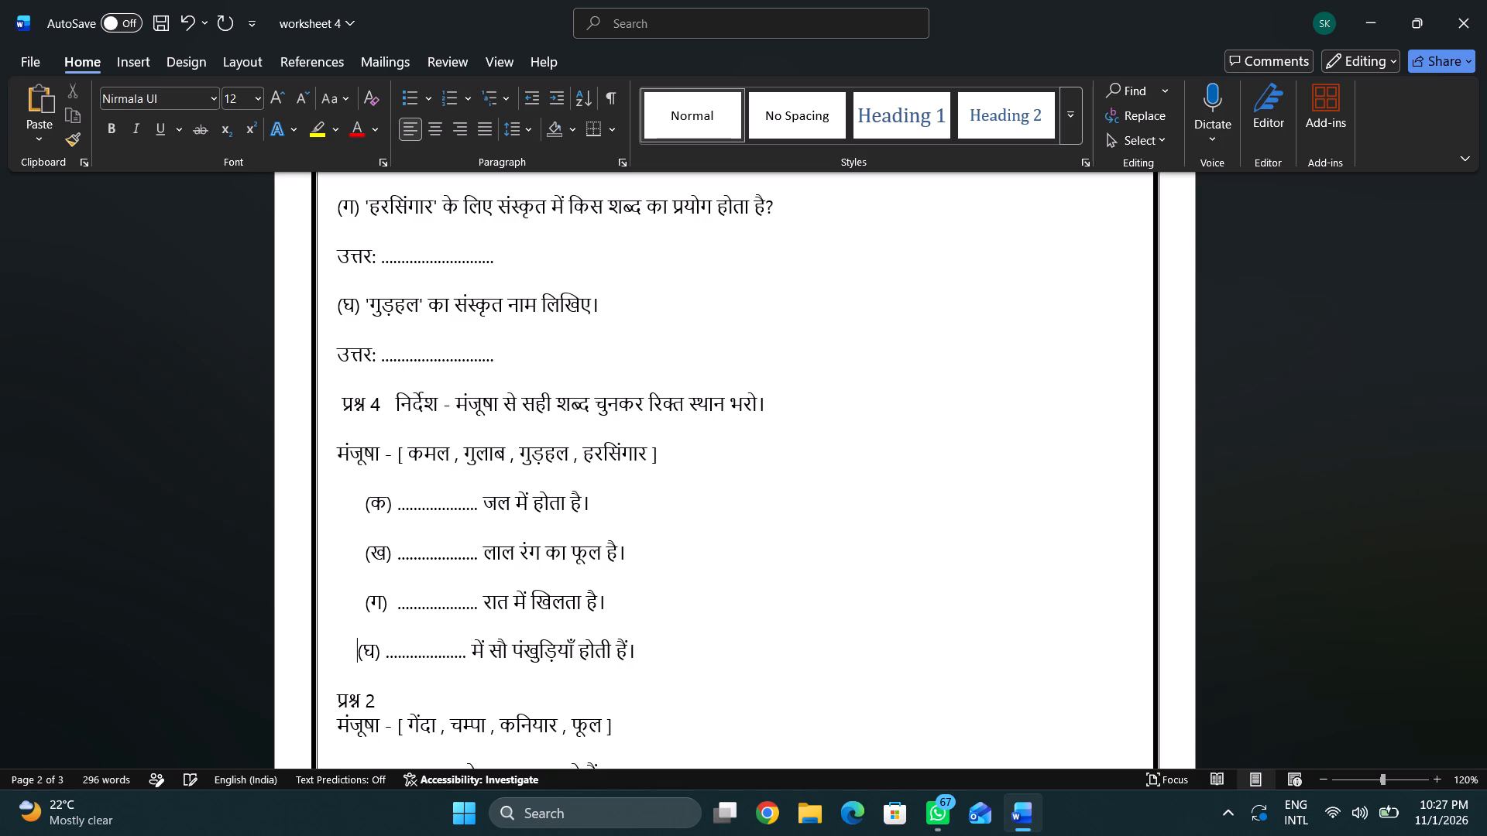
Renumber the प्रश्न 2 heading above the गेंदा, चम्पा, कनियार, फूल word bank as प्रश्न 5.
scroll(335, 697, down, 2)
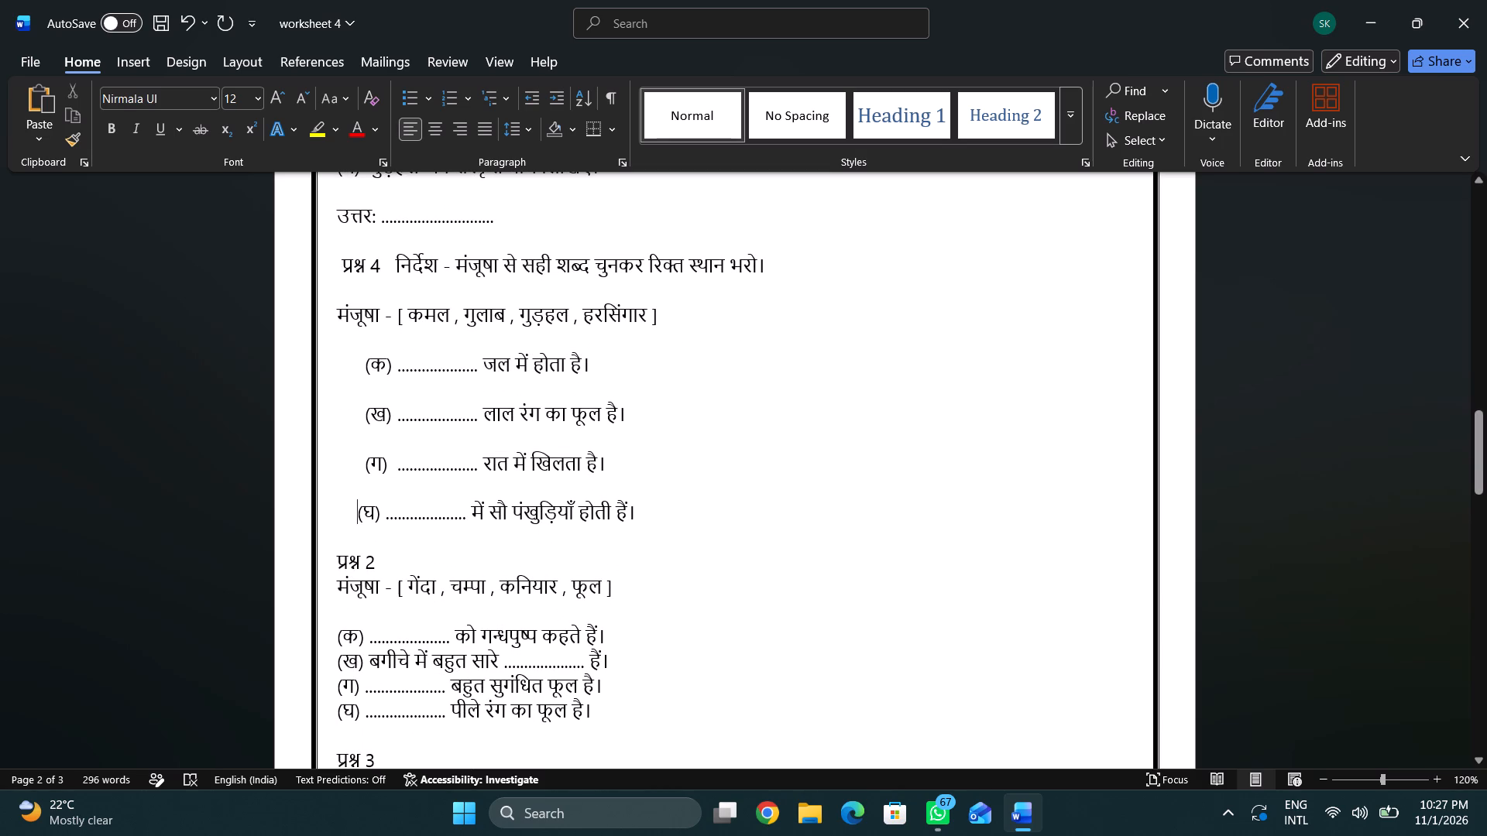
click(383, 563)
key(BackSpace)
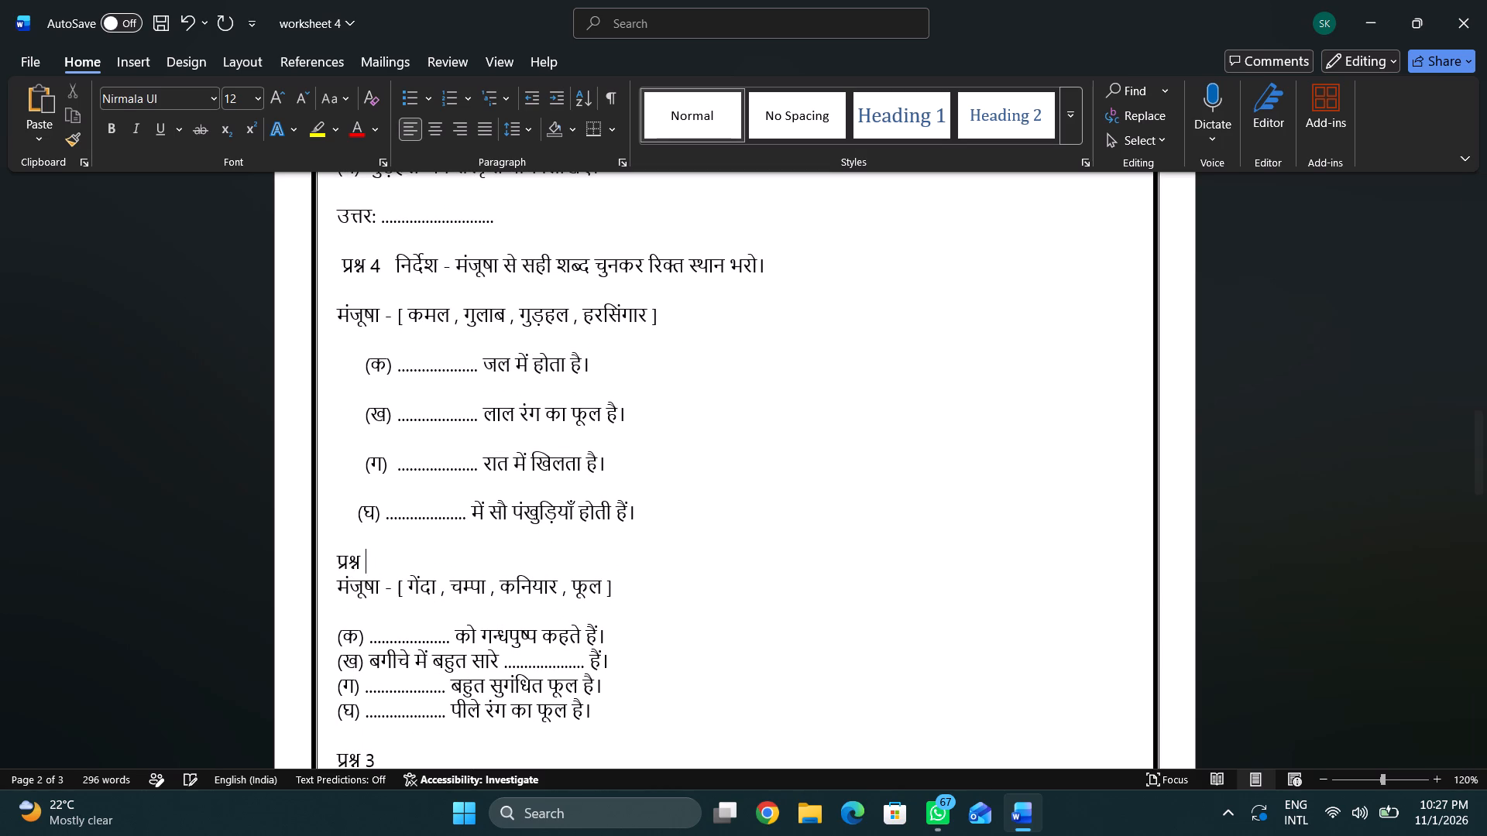
key(5)
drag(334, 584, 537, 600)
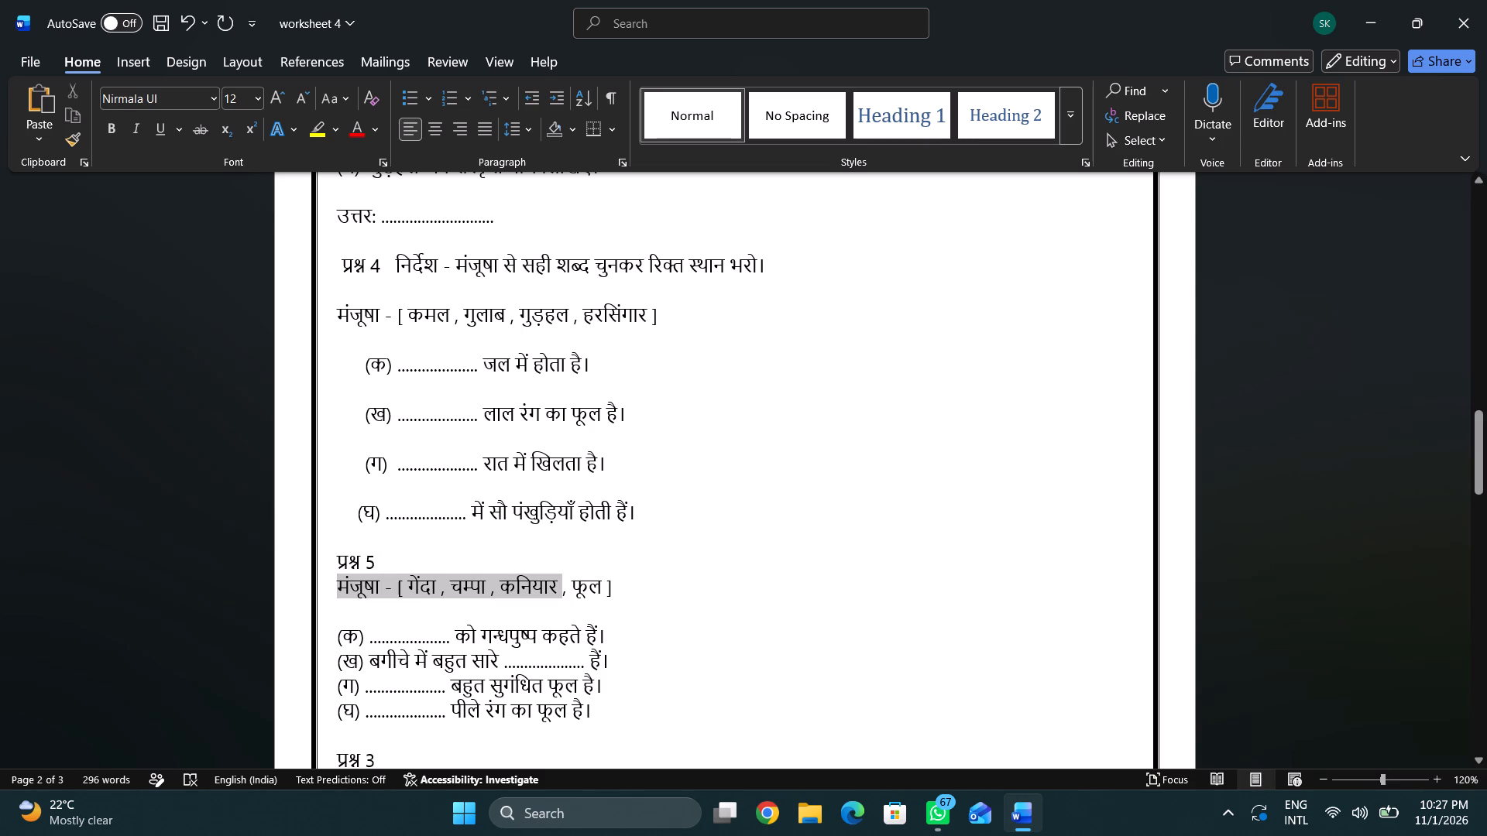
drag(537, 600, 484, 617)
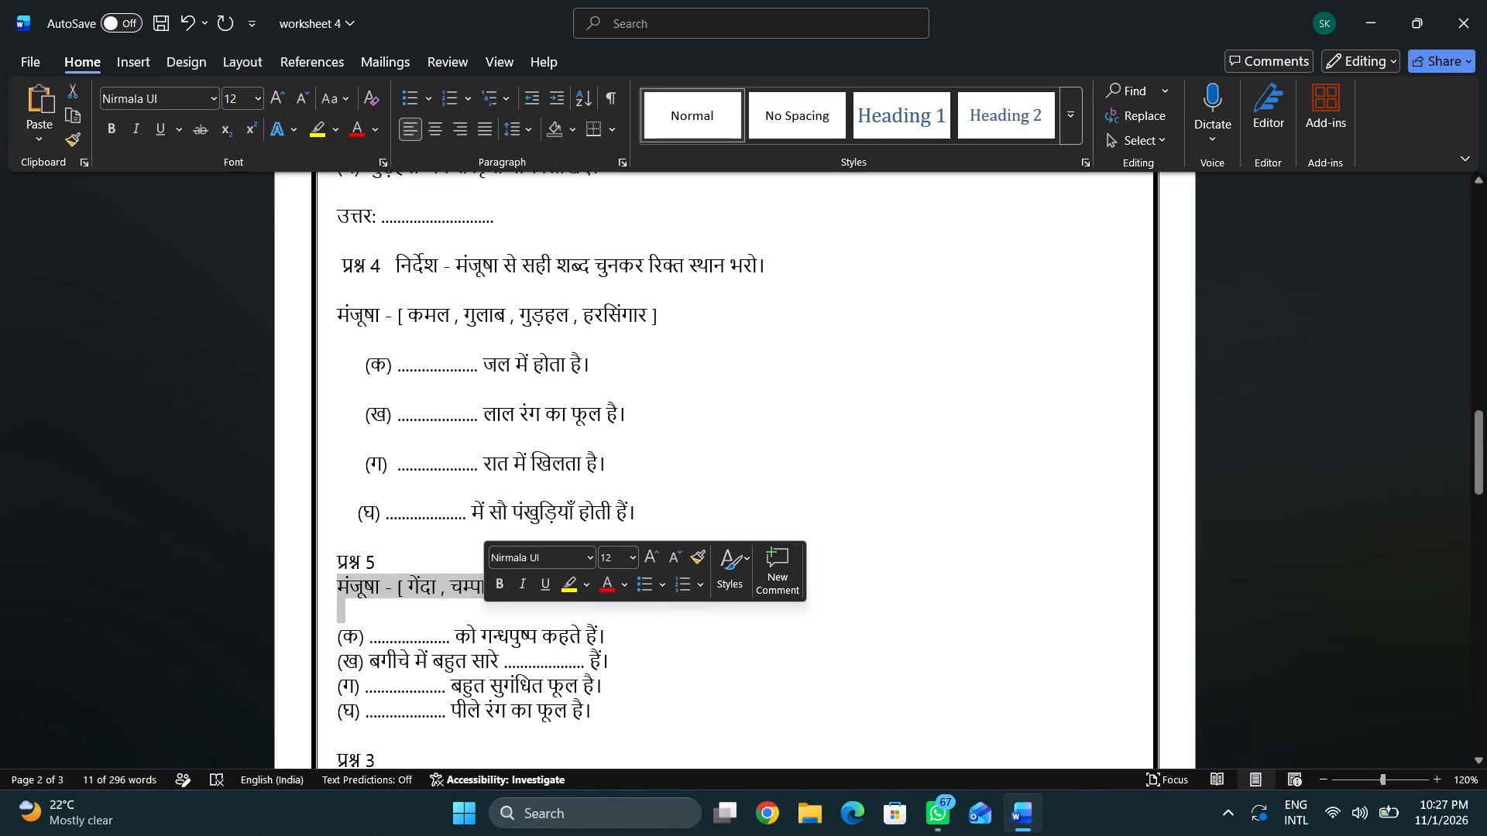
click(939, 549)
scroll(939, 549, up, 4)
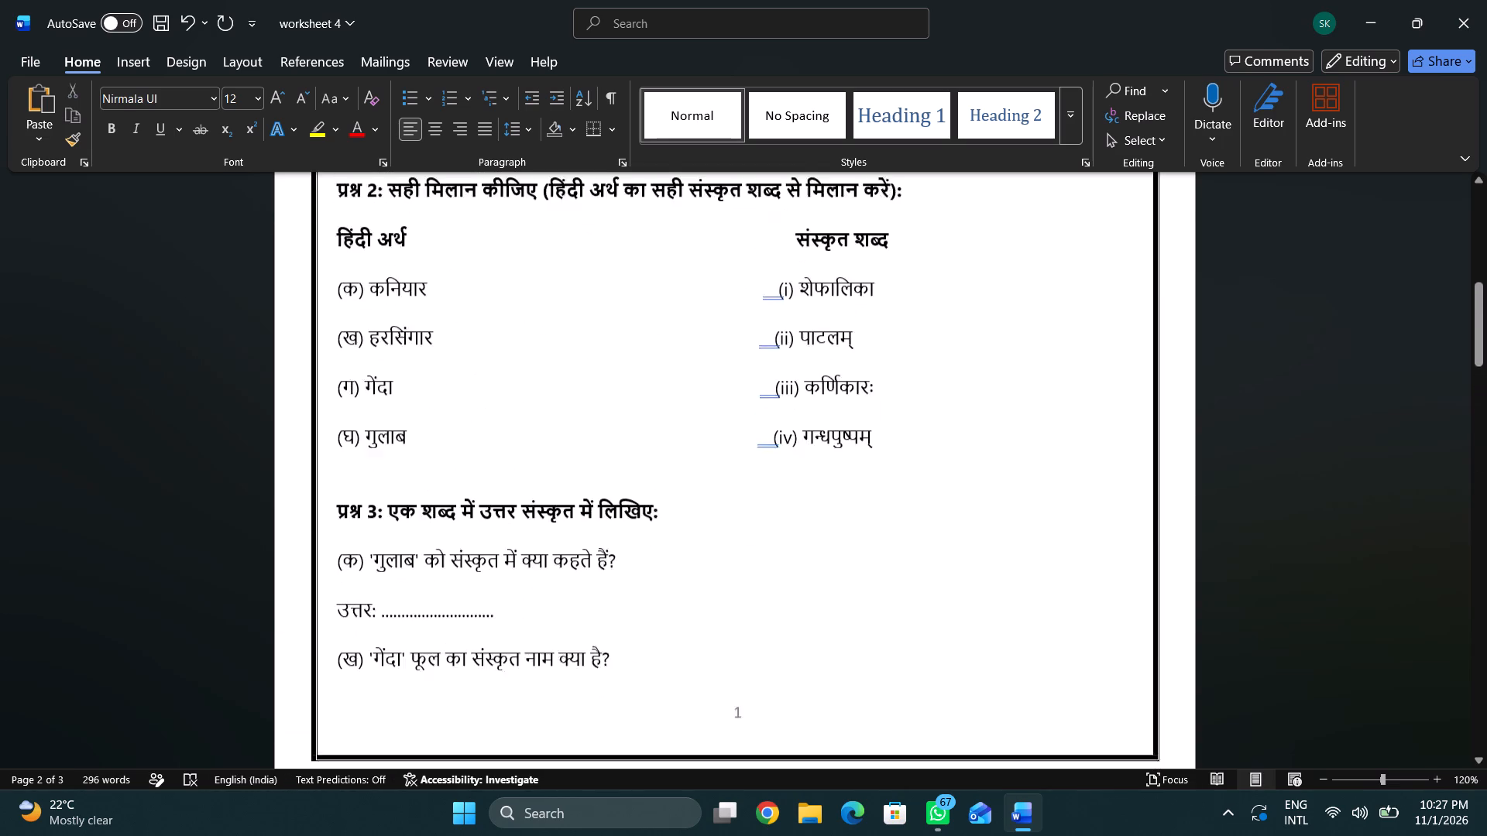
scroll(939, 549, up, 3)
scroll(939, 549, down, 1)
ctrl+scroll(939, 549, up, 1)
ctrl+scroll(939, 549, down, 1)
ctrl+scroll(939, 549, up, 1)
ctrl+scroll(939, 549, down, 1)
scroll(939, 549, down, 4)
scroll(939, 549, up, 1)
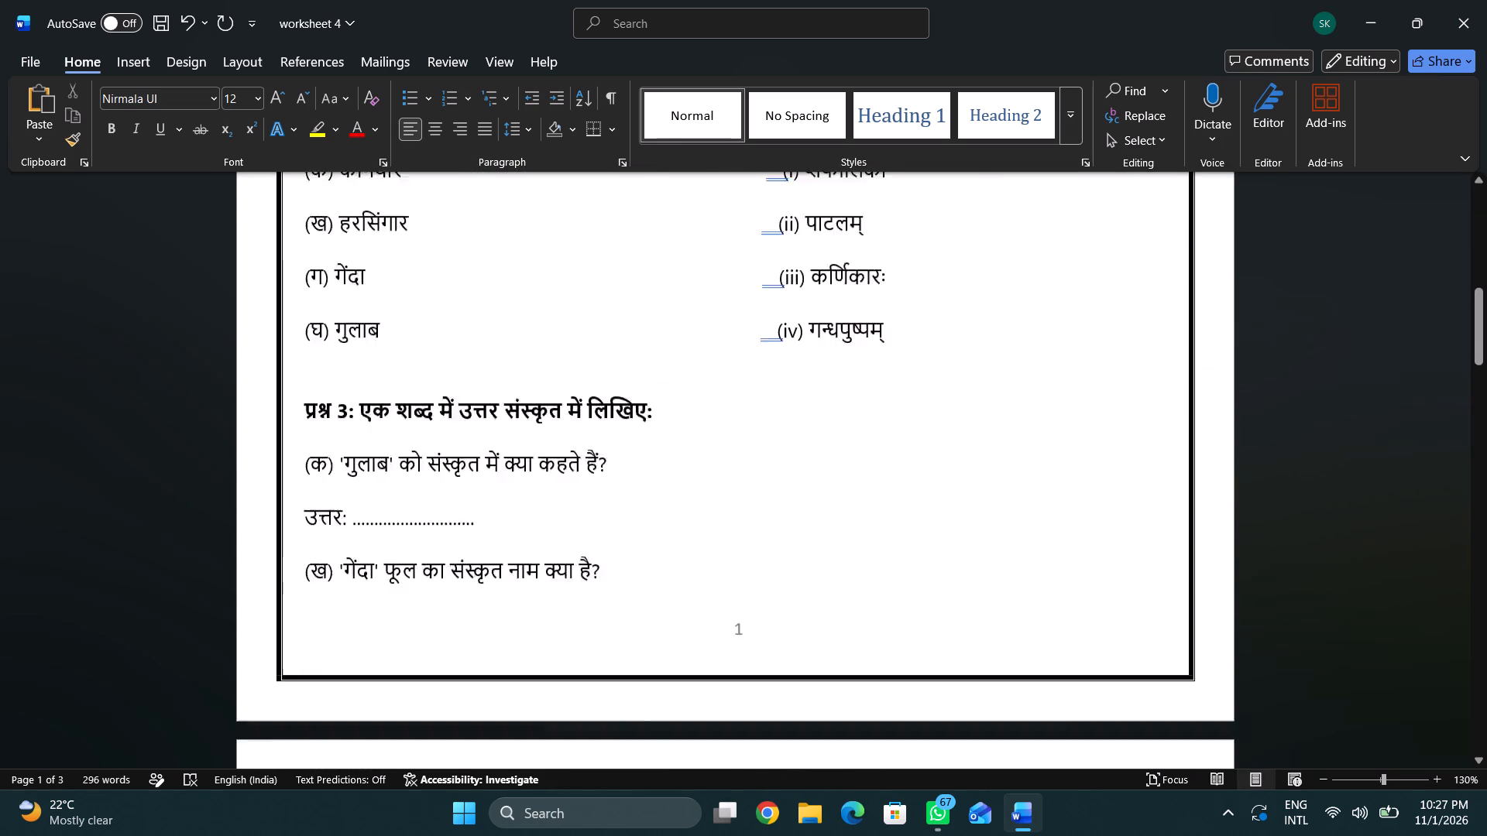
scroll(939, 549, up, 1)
Copy the निर्देश instruction from प्रश्न 4 to the last fill-in-the-blank heading, प्रश्न 3, after seven spaces, leaving one blank line before its word bank.
scroll(939, 549, down, 3)
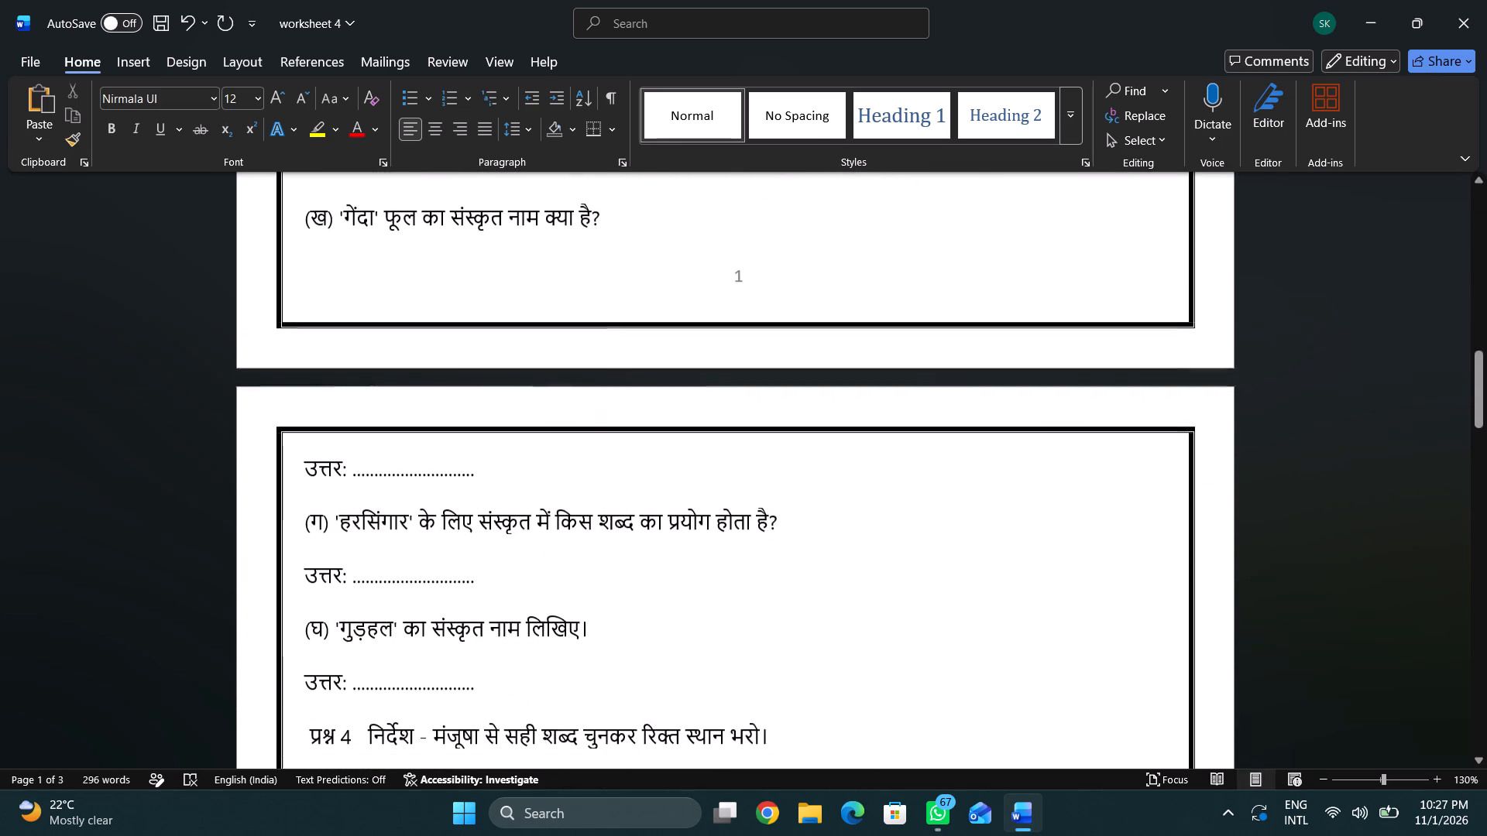
scroll(939, 549, down, 1)
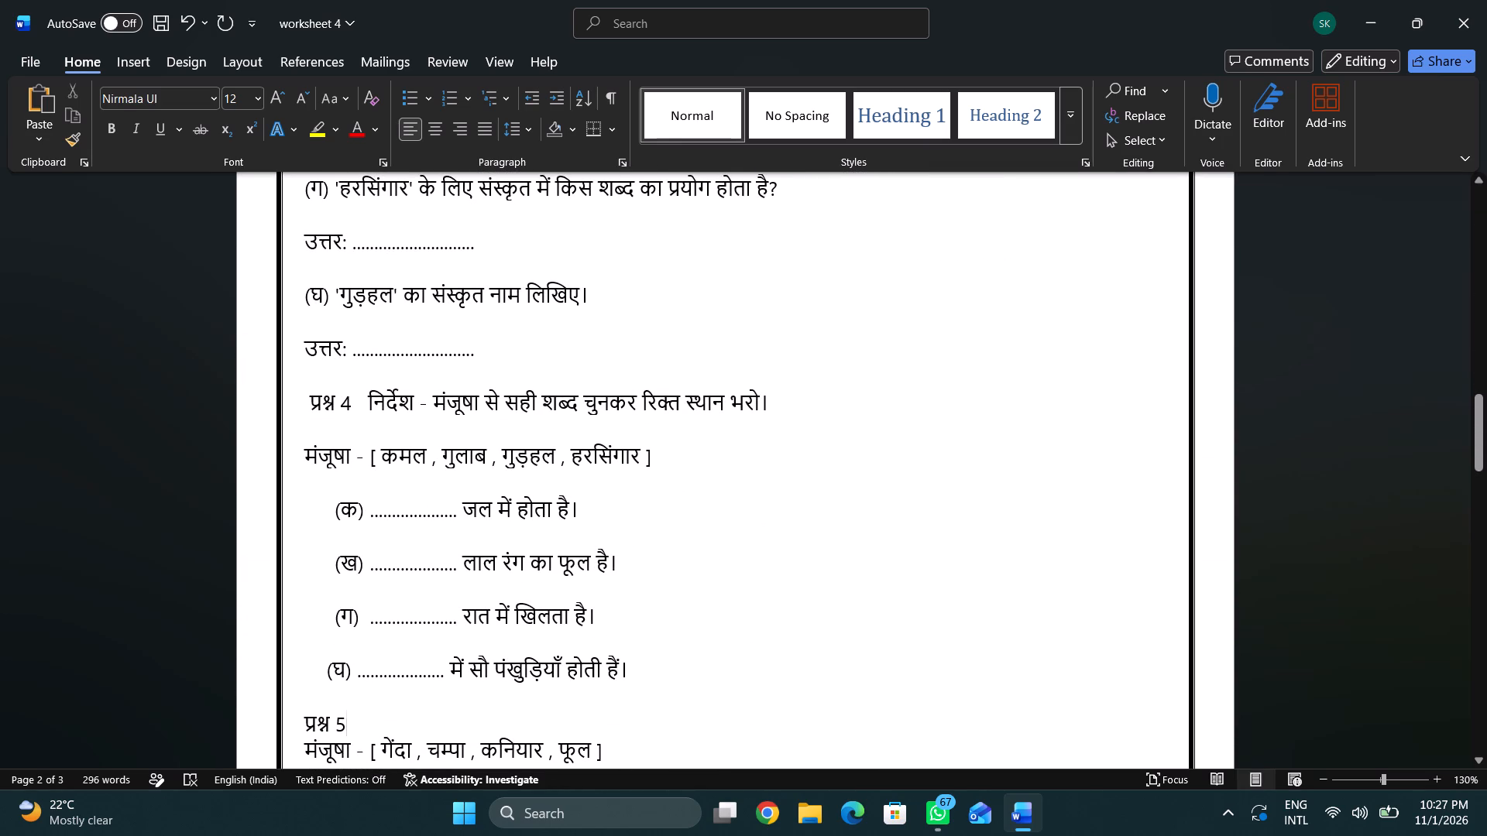
drag(366, 402, 695, 418)
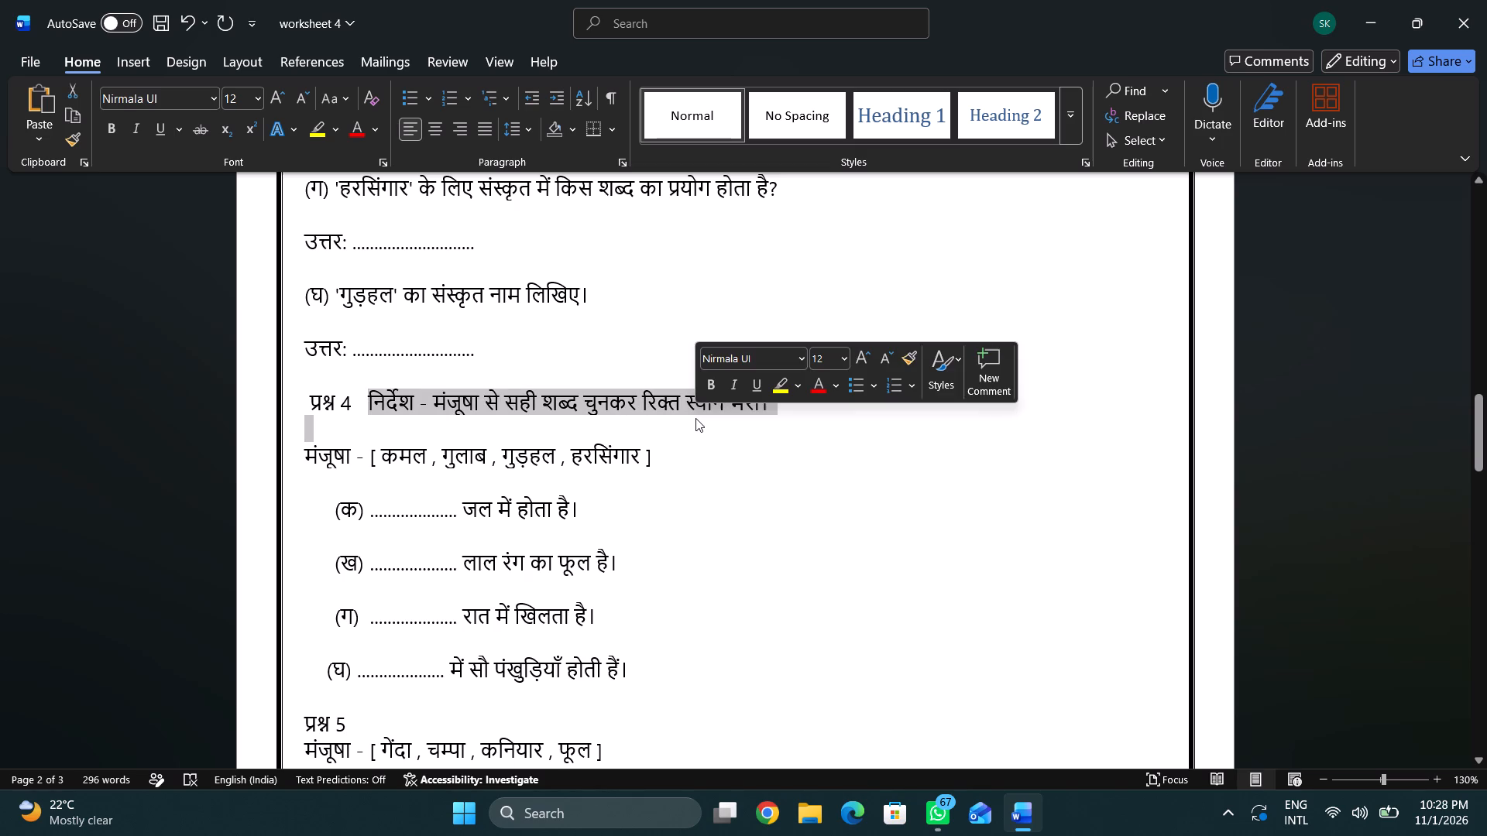
key(ctrl+c)
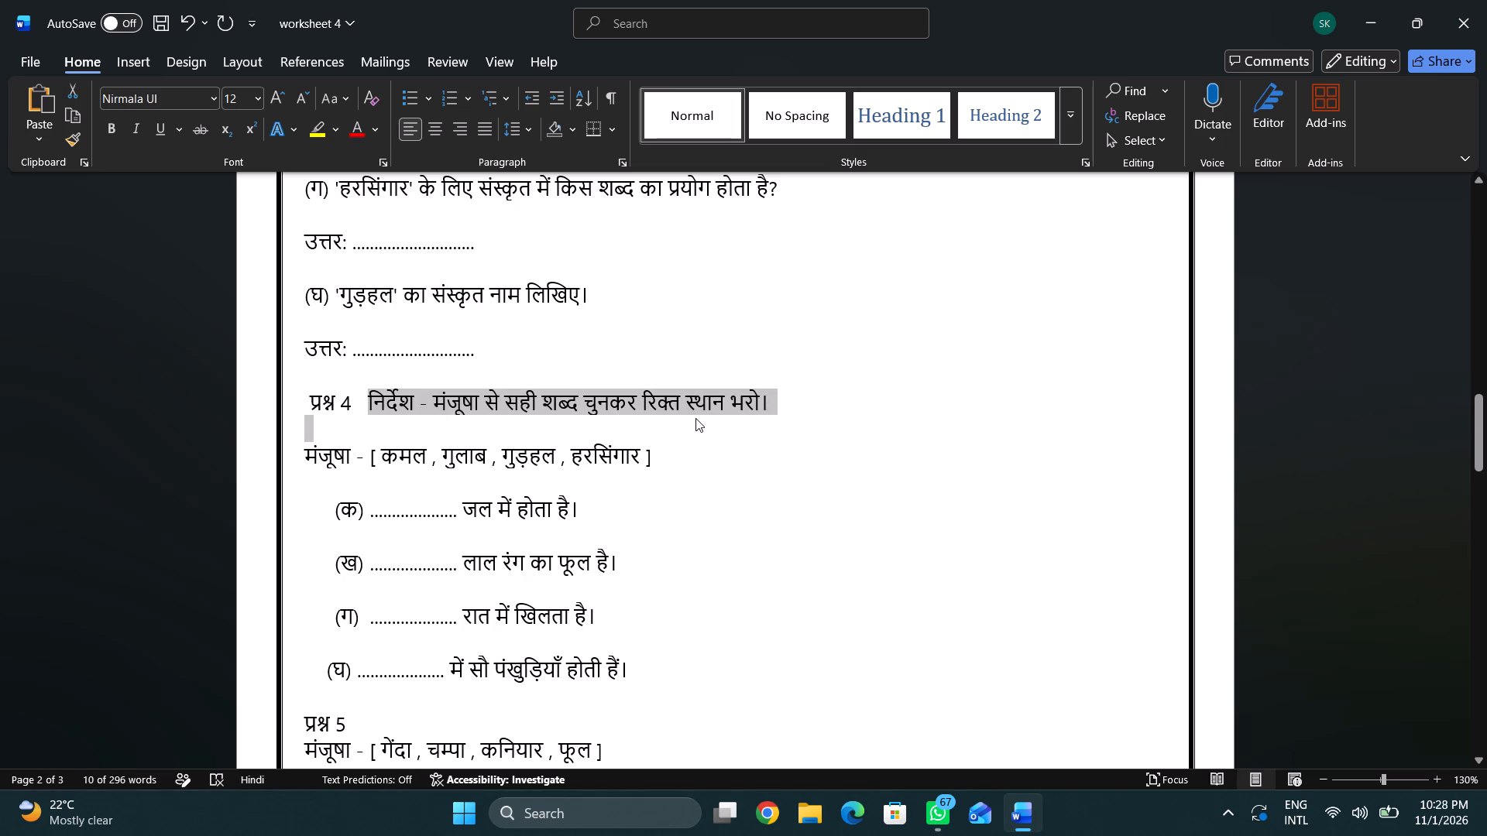
scroll(695, 418, down, 4)
scroll(695, 418, up, 1)
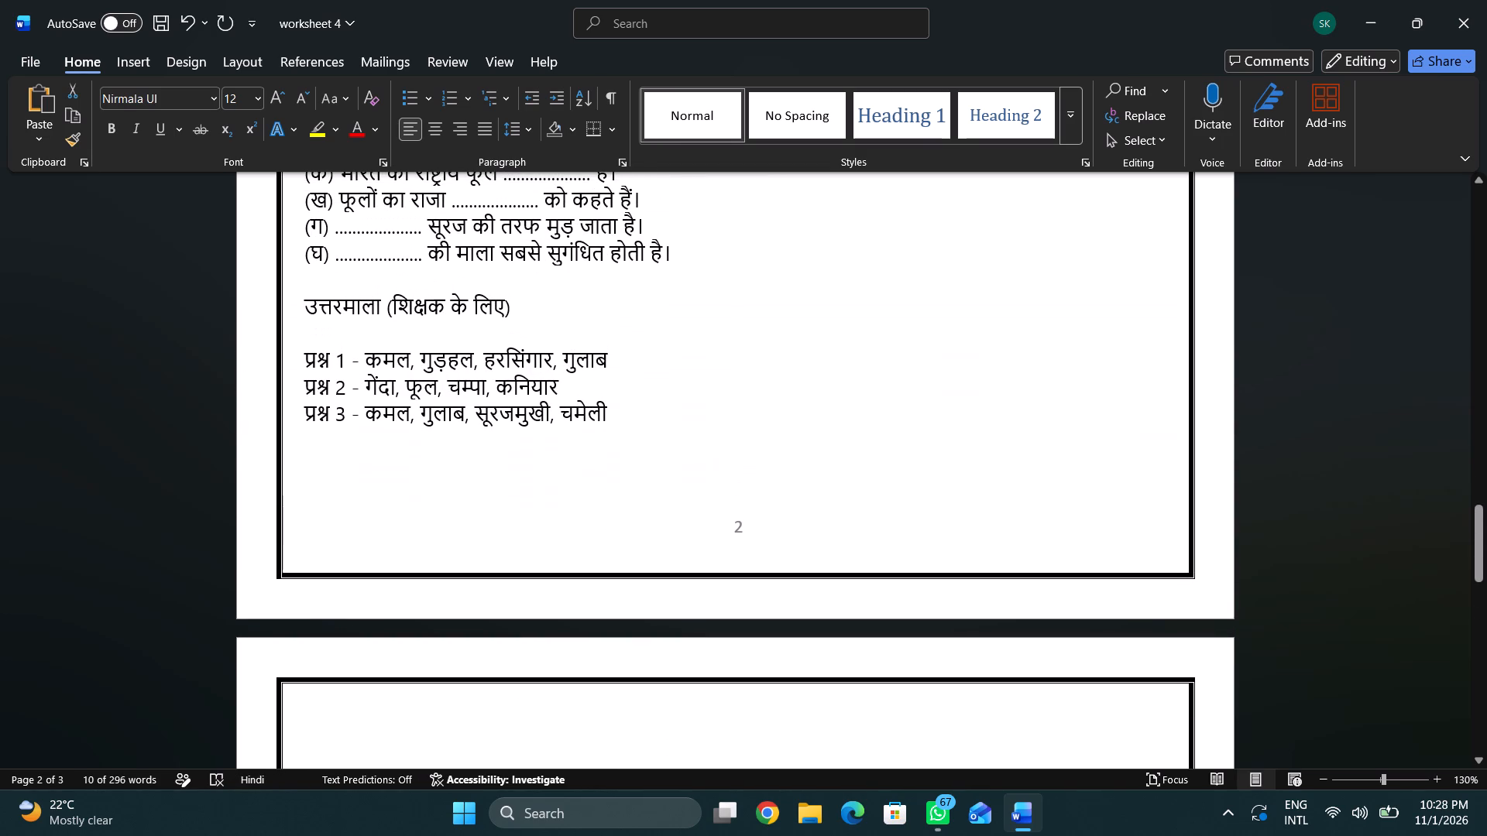
scroll(536, 315, up, 1)
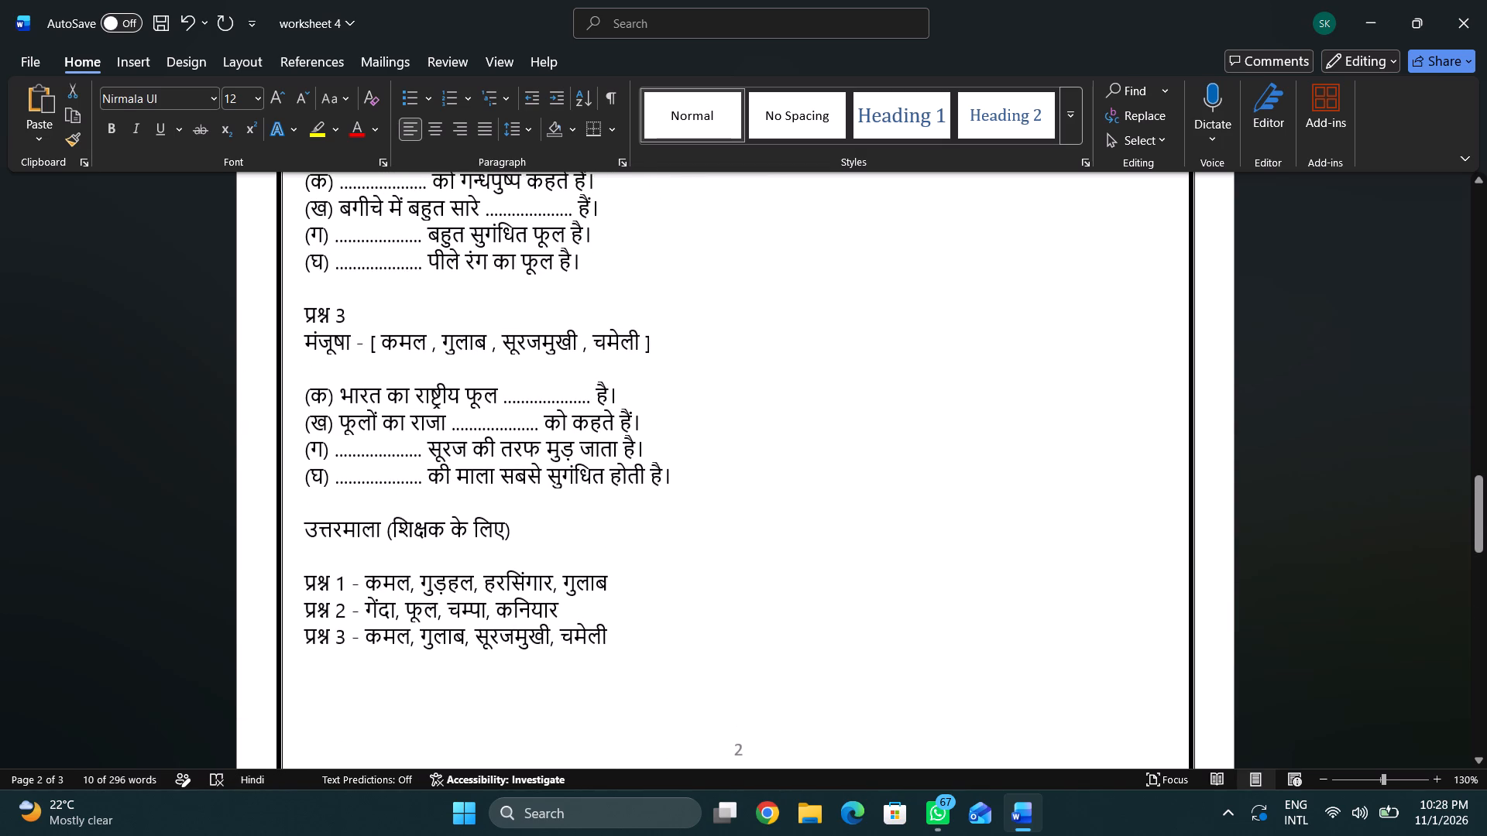
click(368, 311)
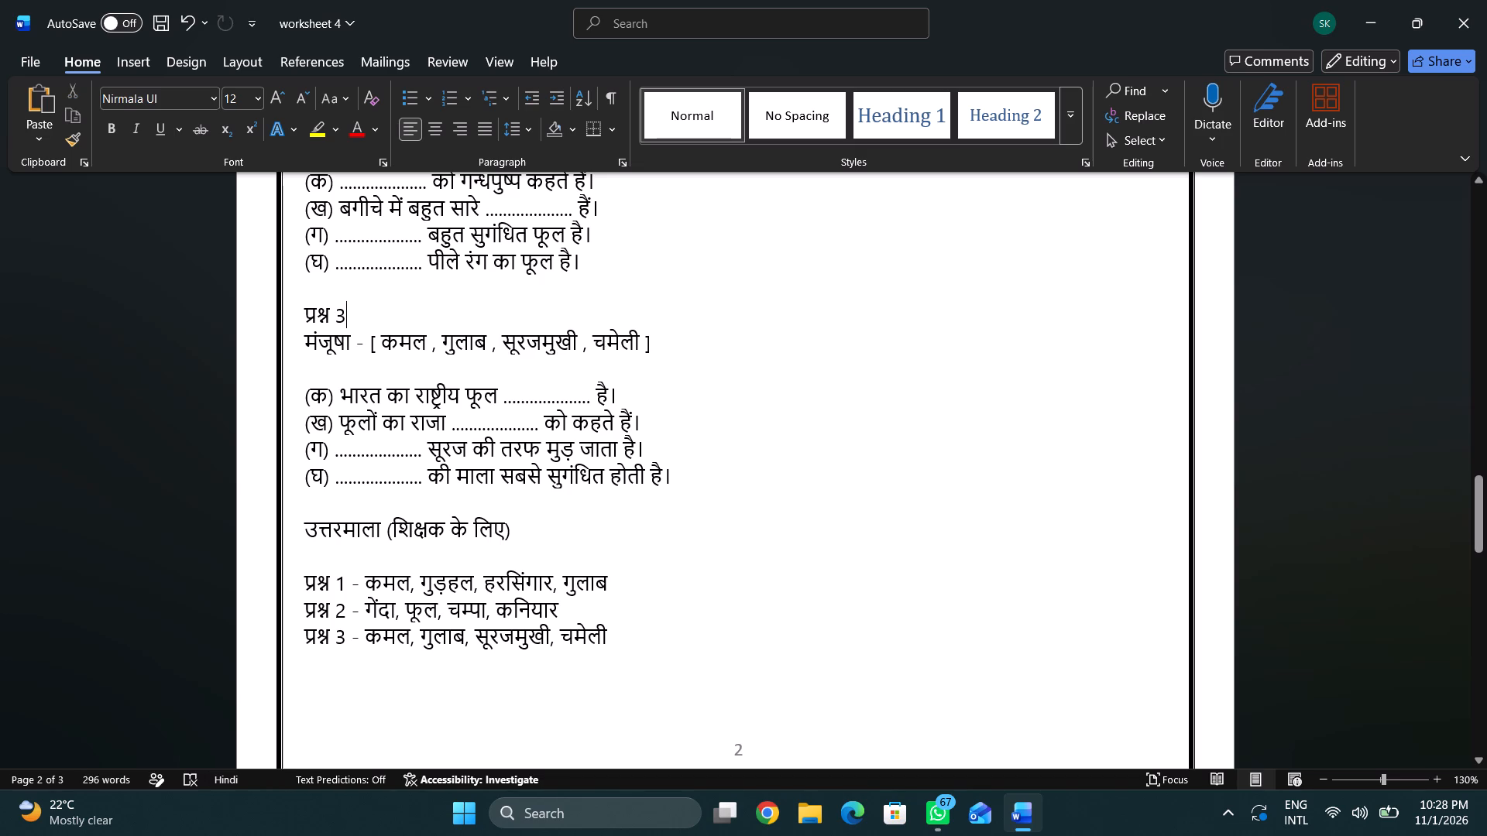
key(space)
key(space)
key(space)
key(space)
key(space)
key(space)
key(space)
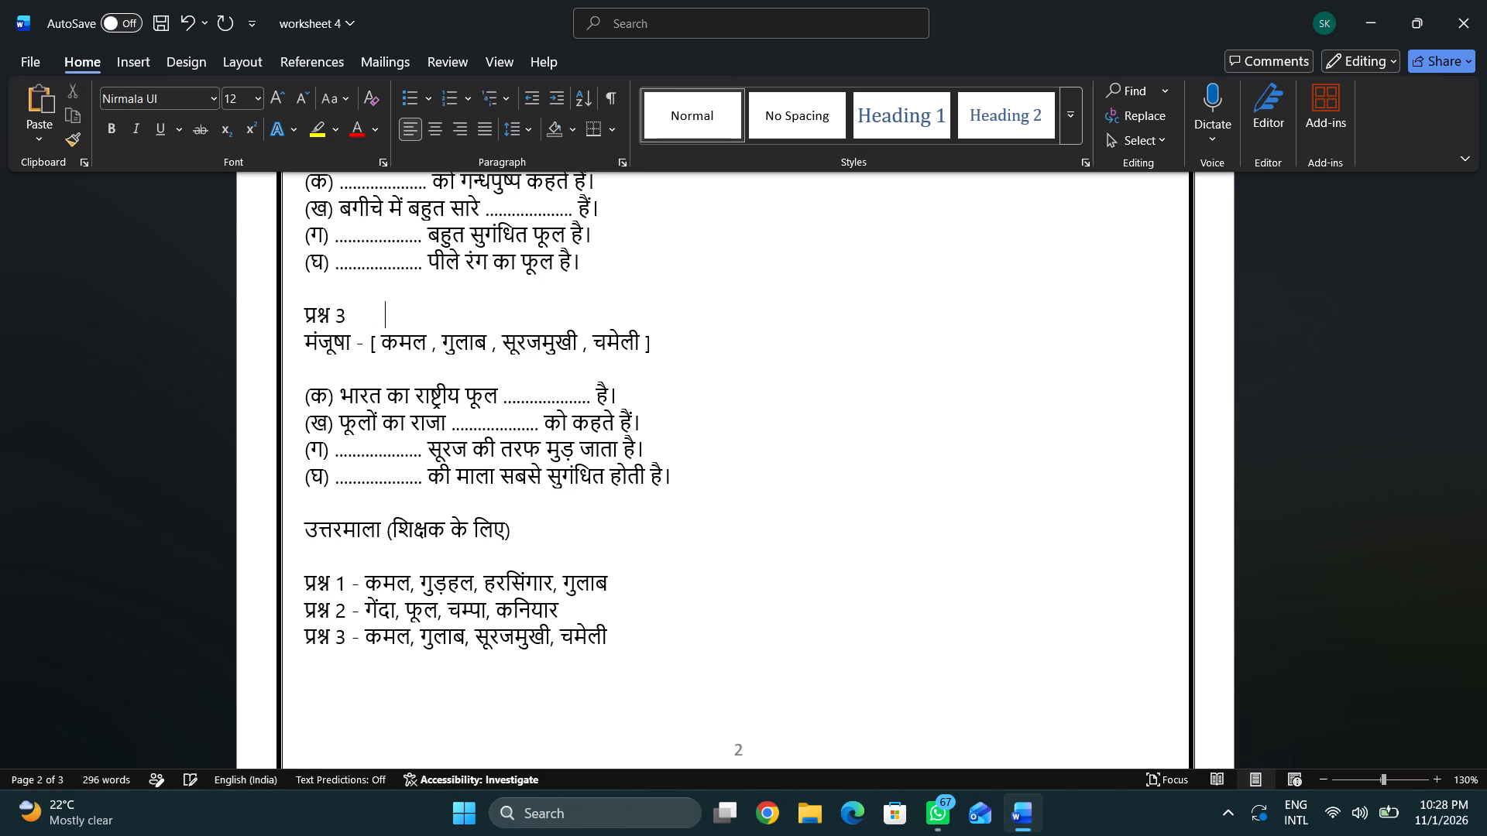
key(ctrl+v)
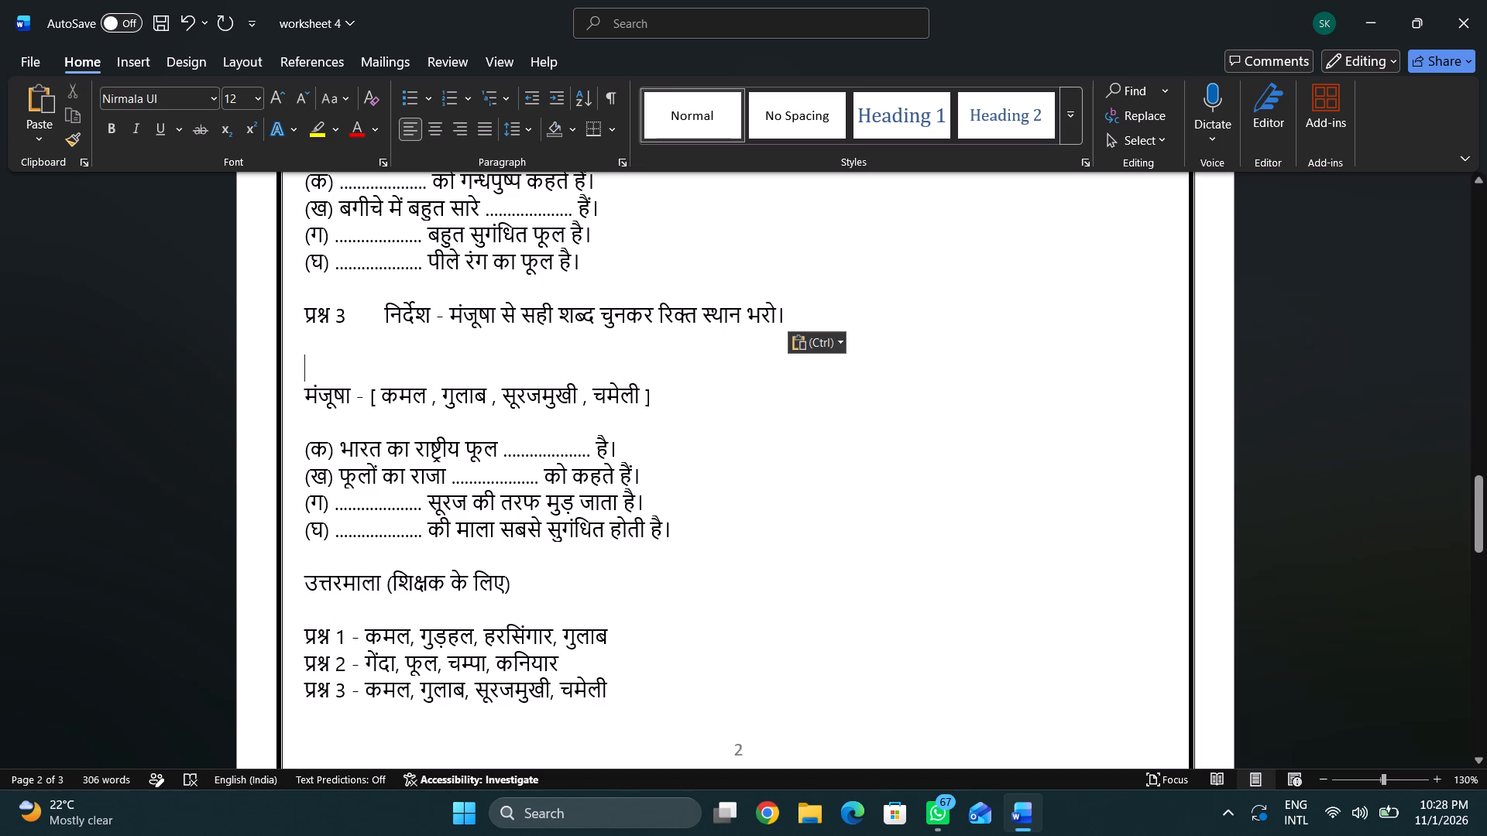
click(303, 392)
key(BackSpace)
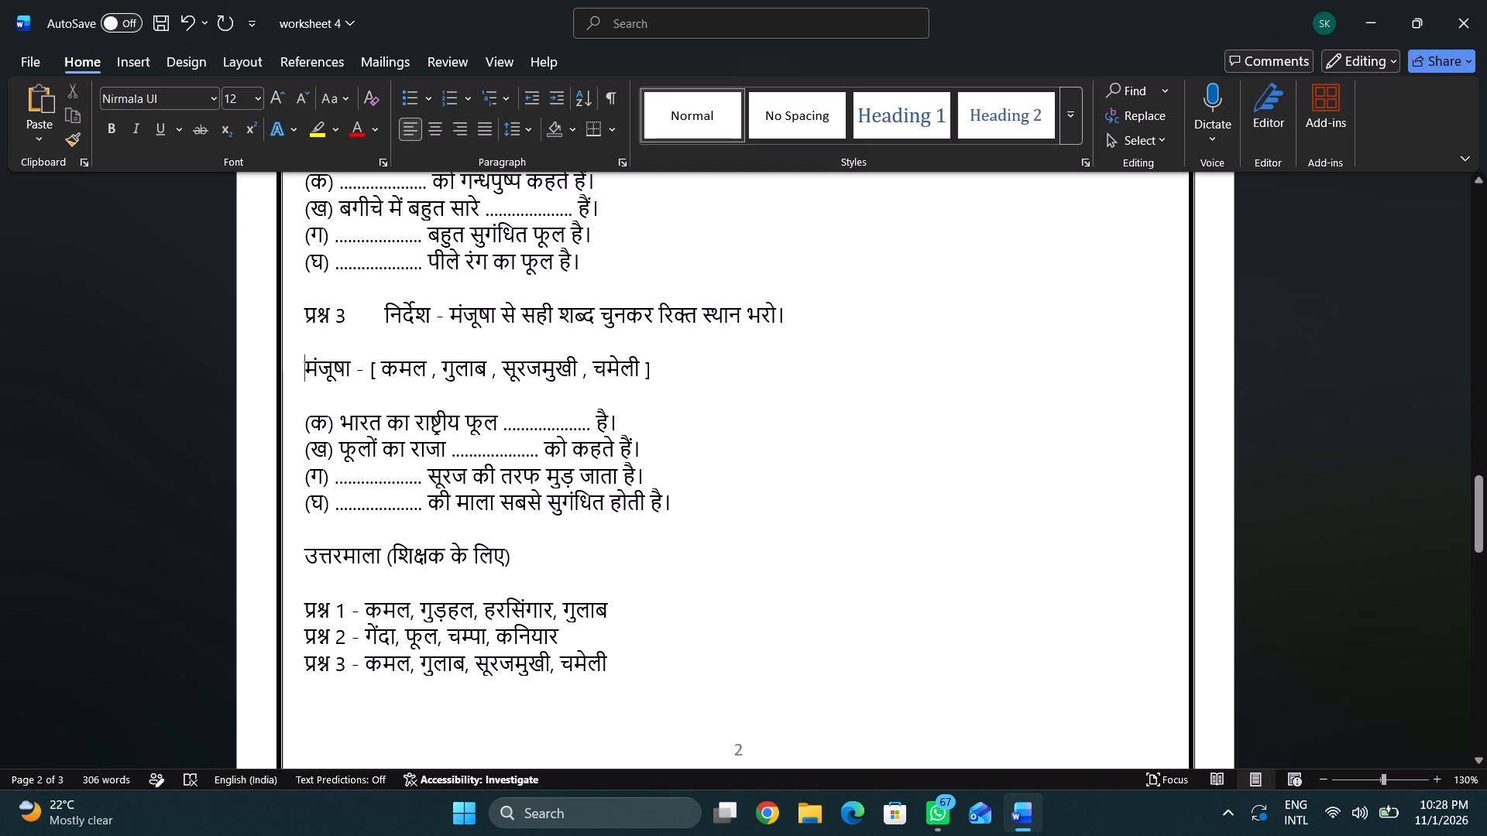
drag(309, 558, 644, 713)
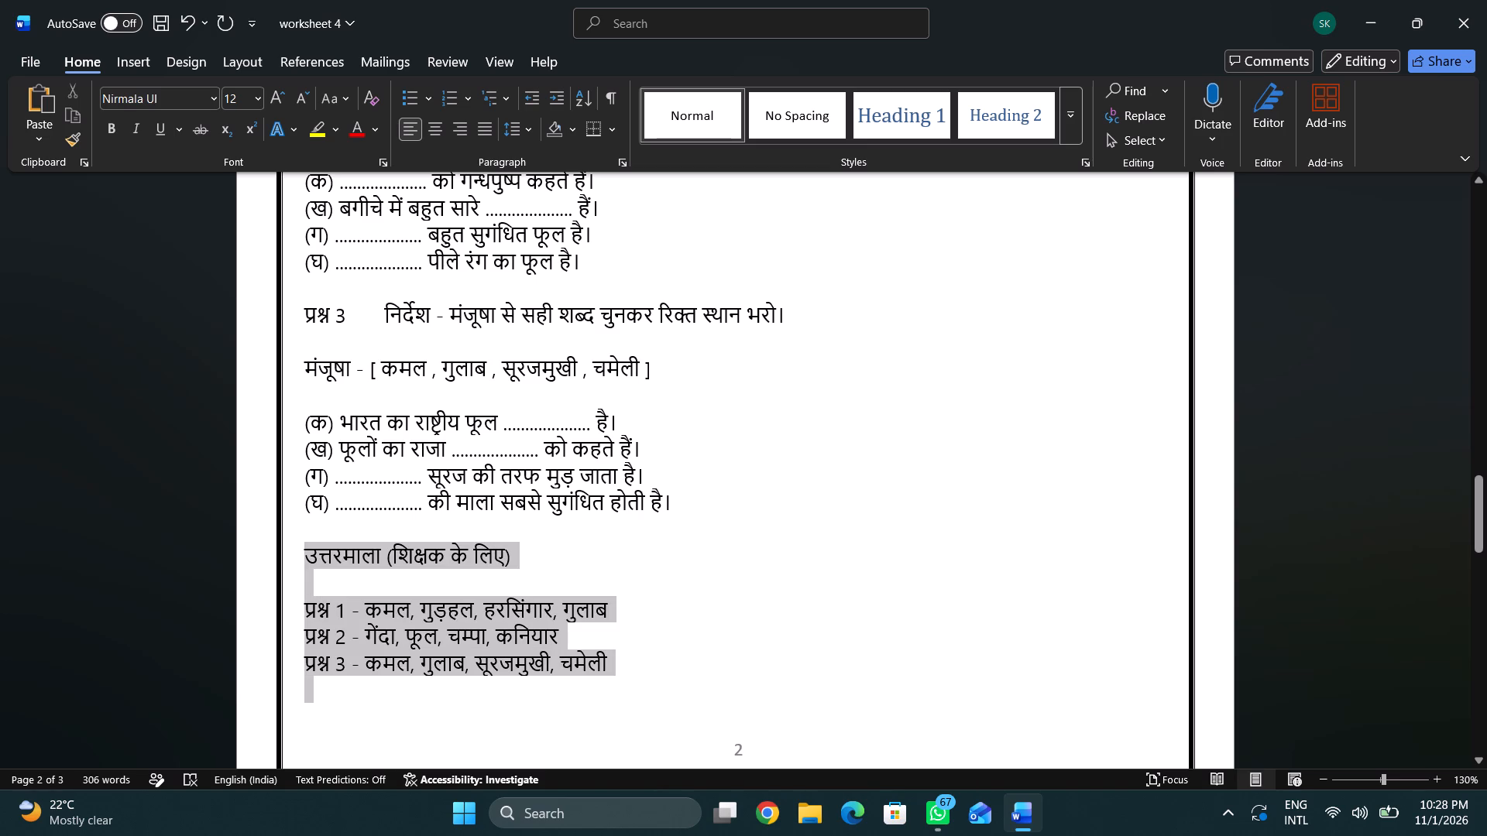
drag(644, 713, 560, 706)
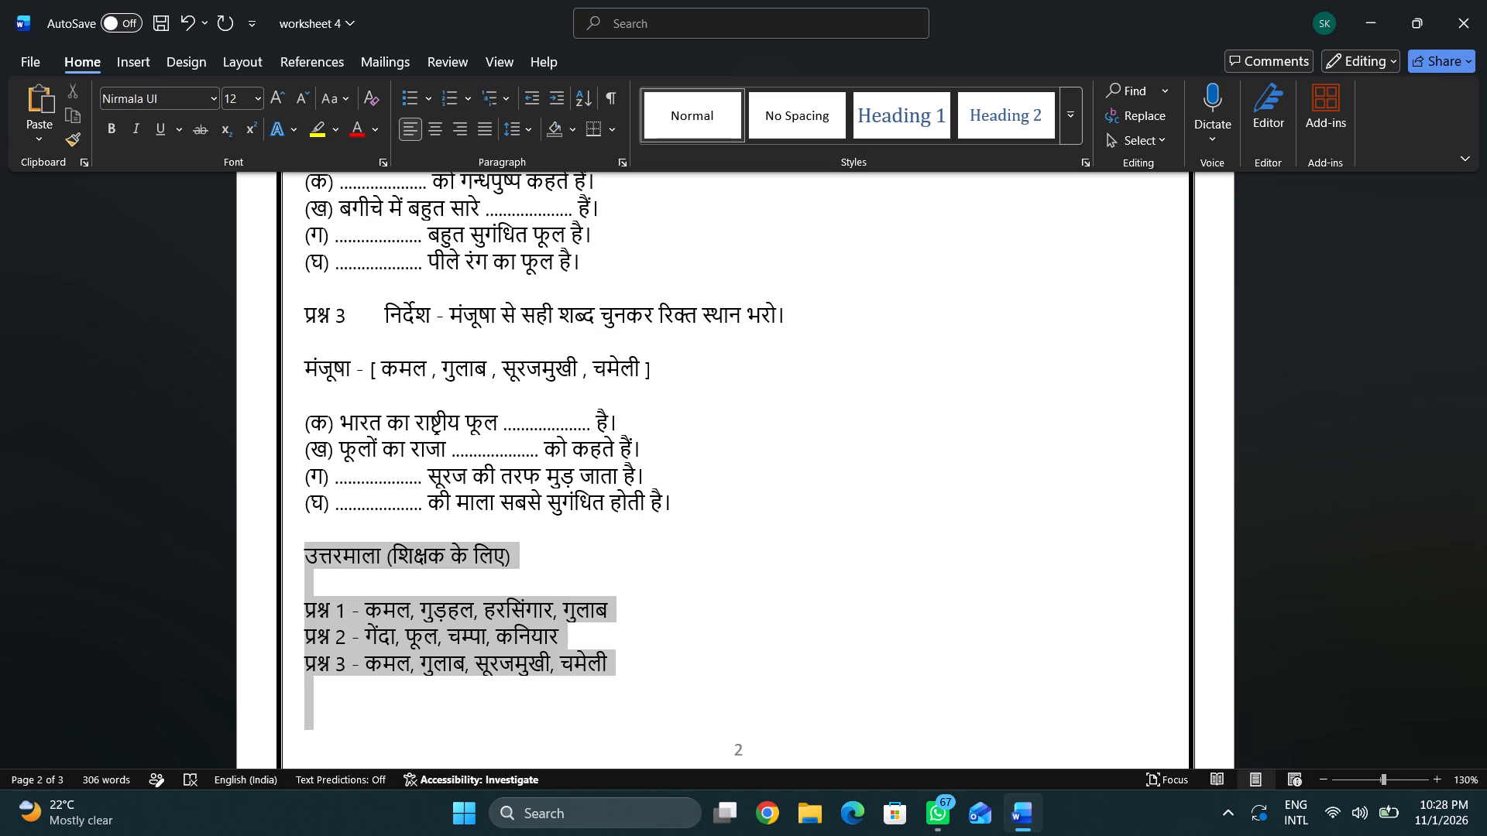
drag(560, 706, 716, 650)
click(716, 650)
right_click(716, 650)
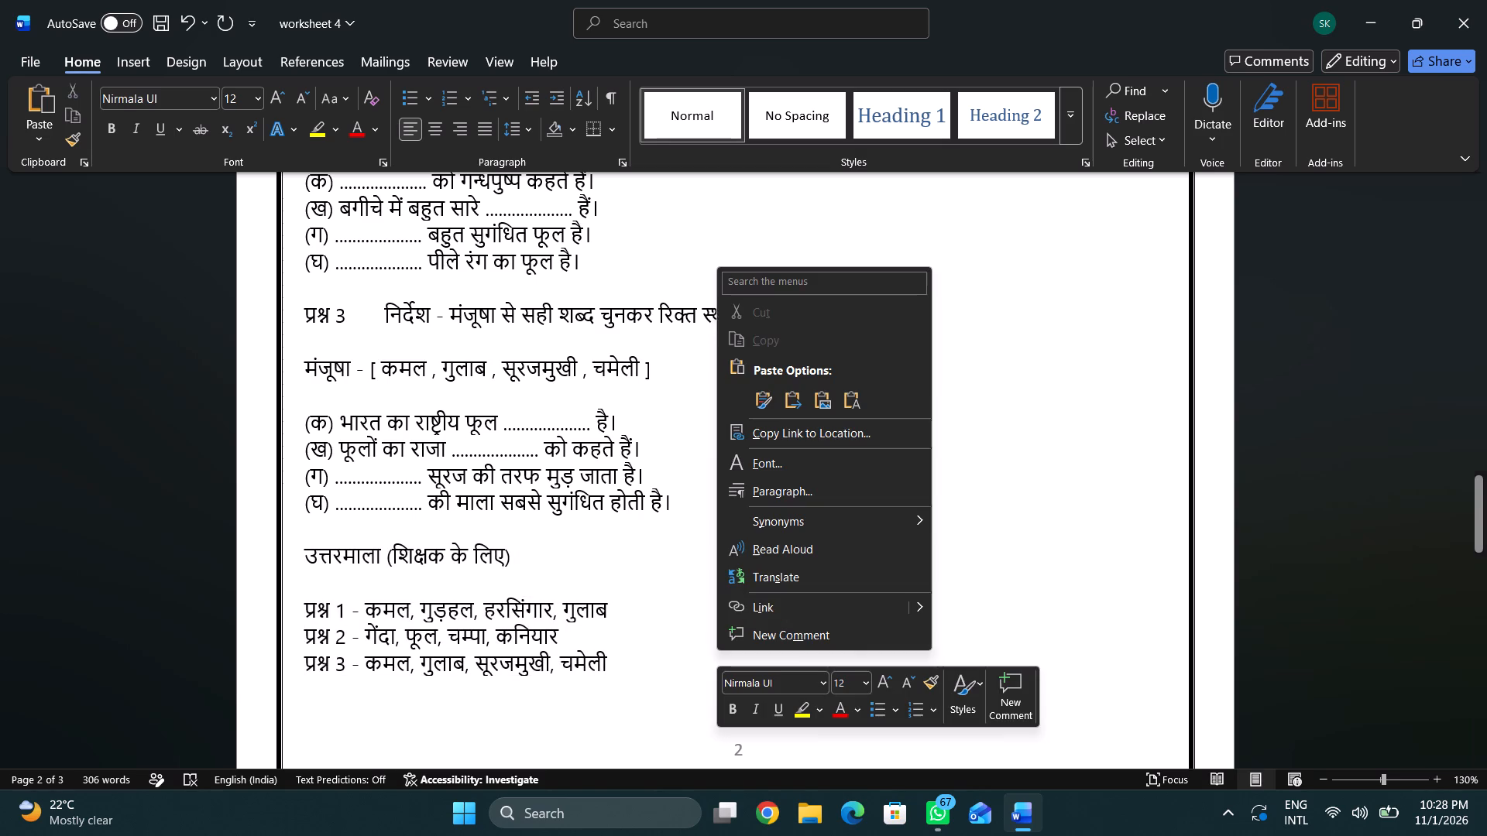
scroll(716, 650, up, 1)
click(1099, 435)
Insert a blank line after item (क) को गन्धपुष्प कहते हैं under प्रश्न 5, without an extra automatic label.
scroll(1099, 435, up, 1)
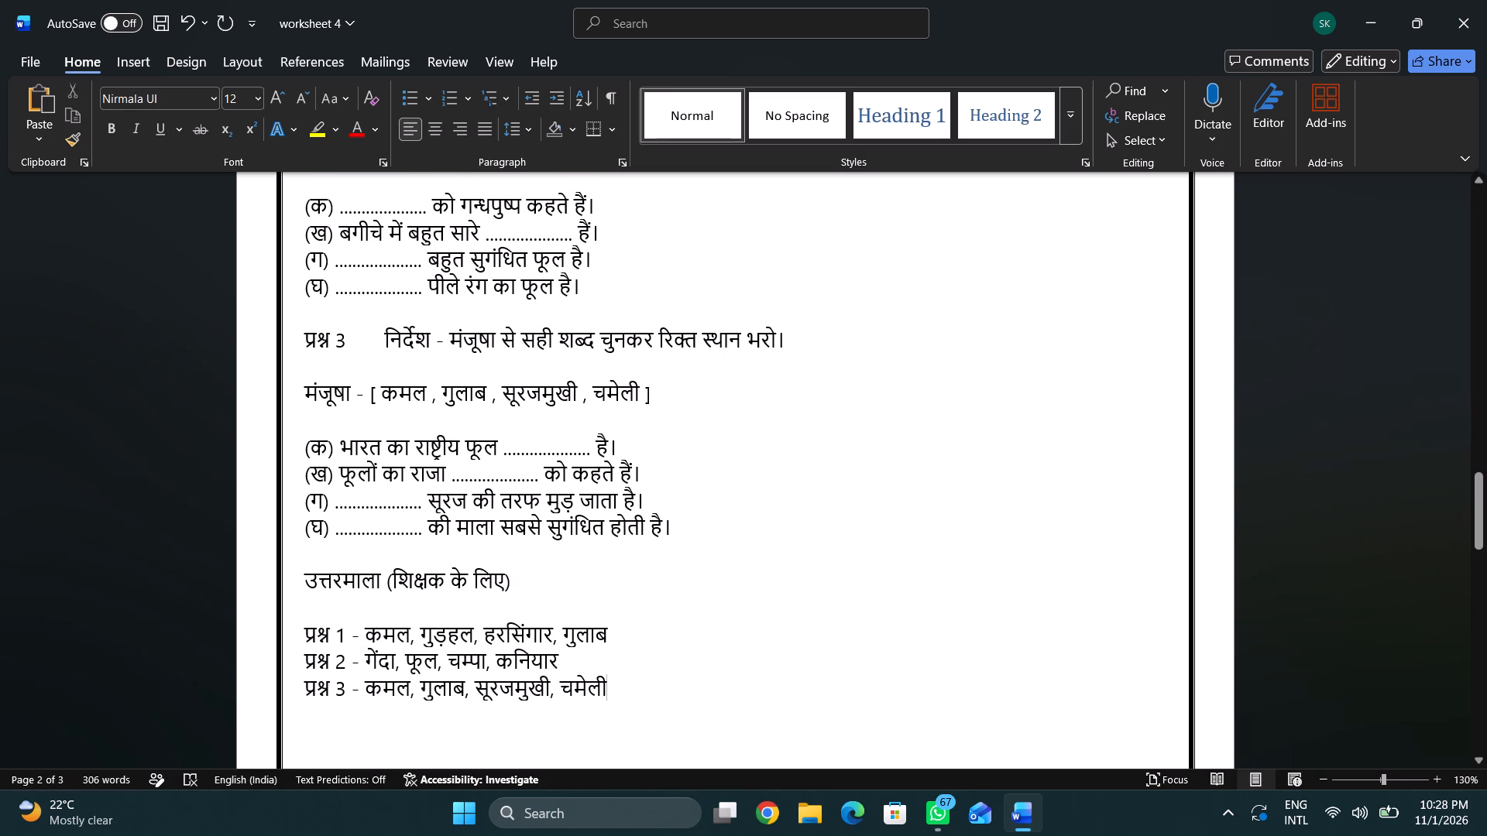
scroll(1099, 435, up, 2)
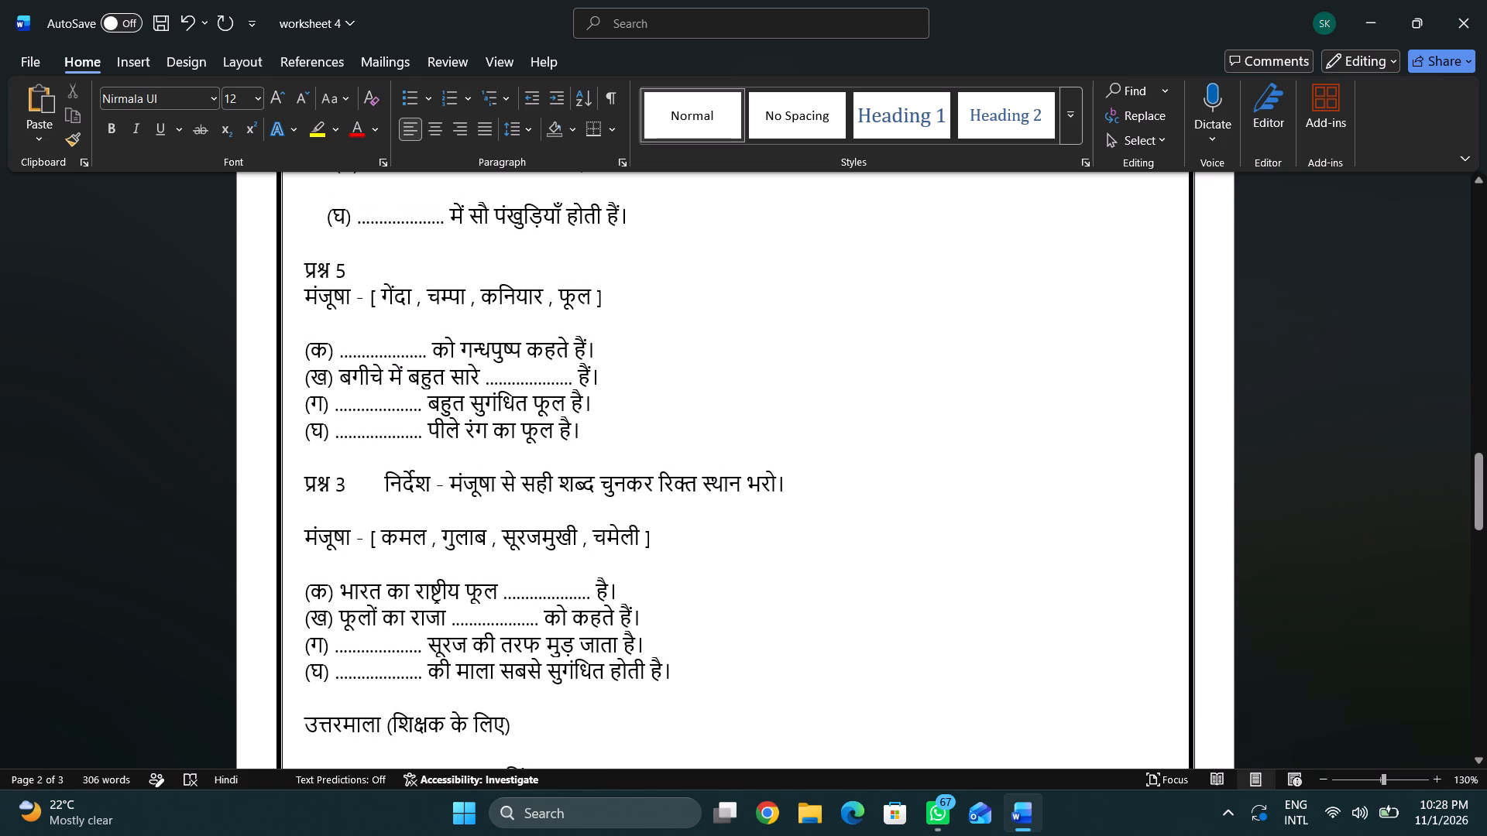
scroll(1099, 435, up, 2)
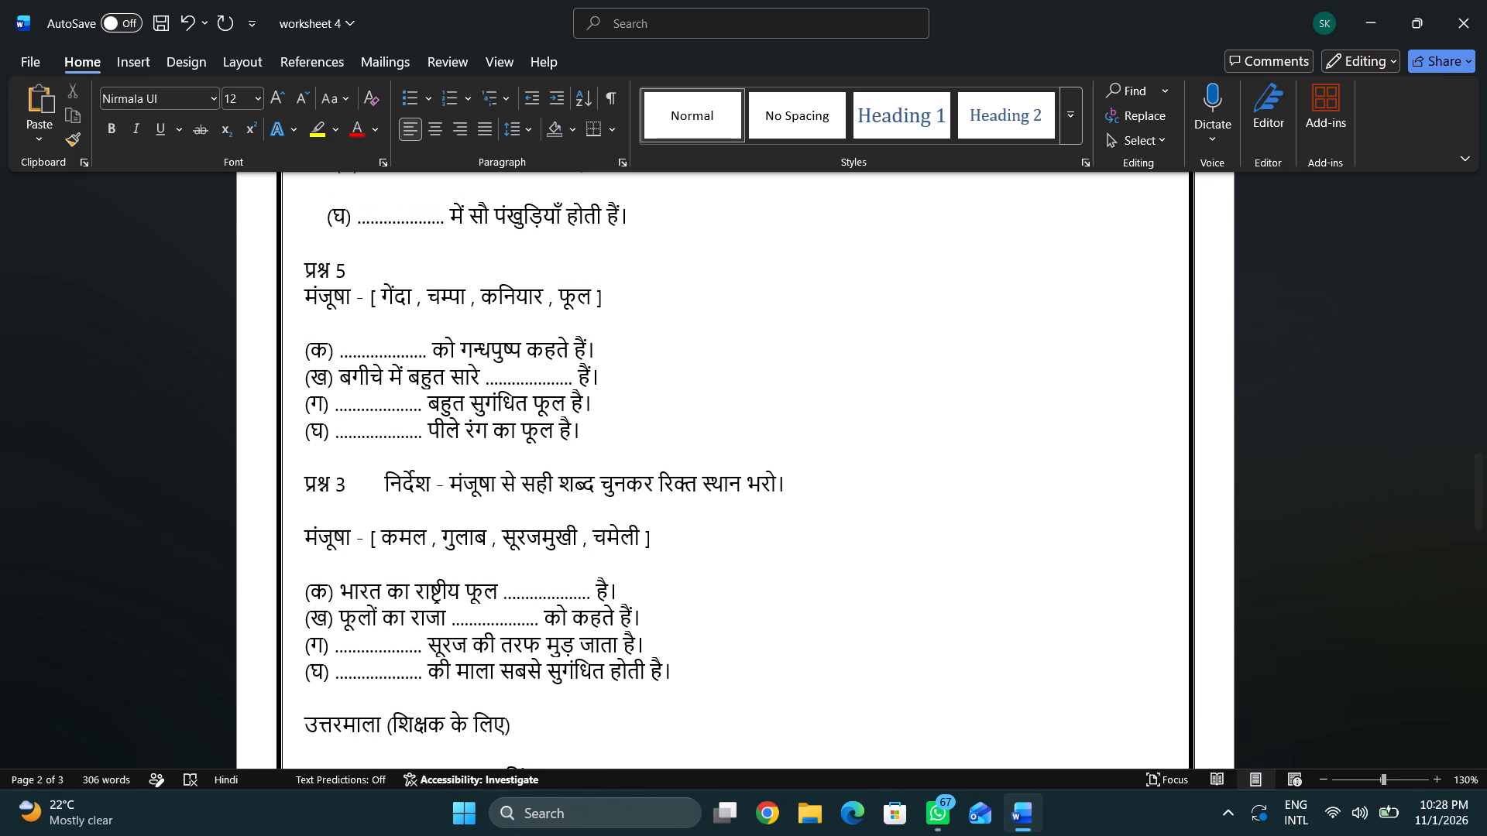
scroll(1099, 435, up, 1)
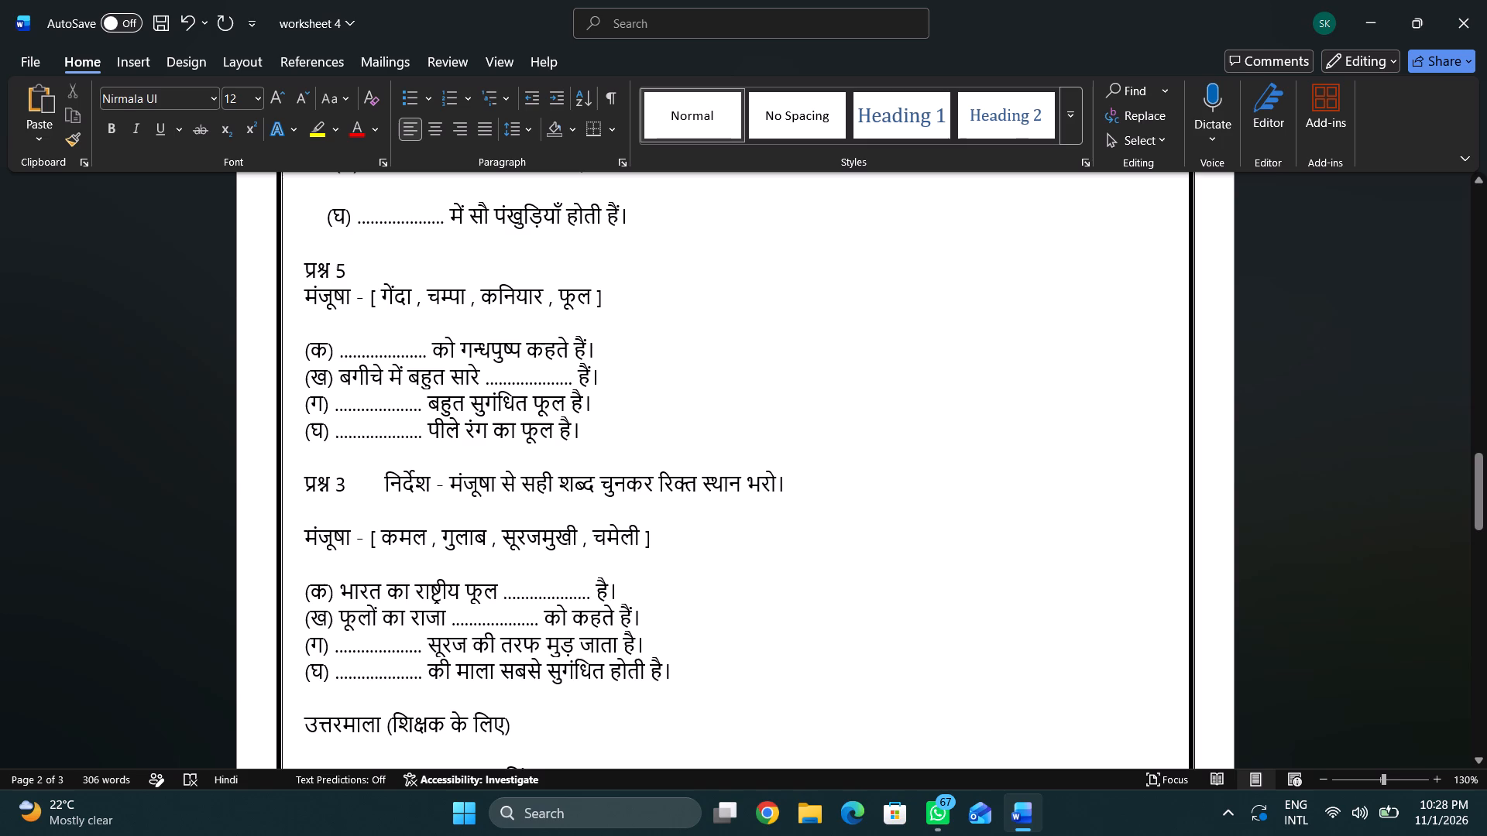
click(604, 349)
key(Return)
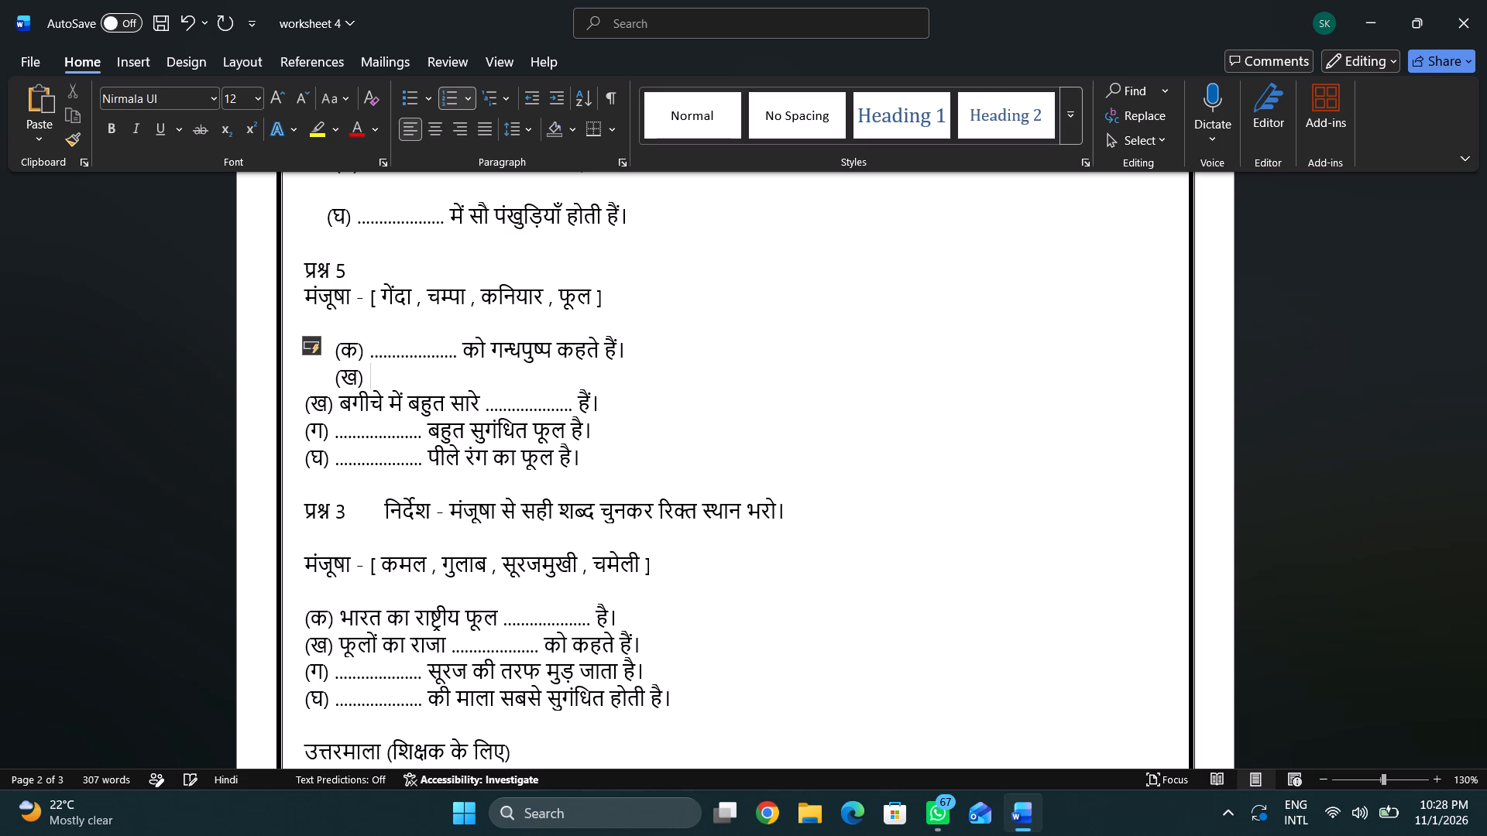
key(BackSpace)
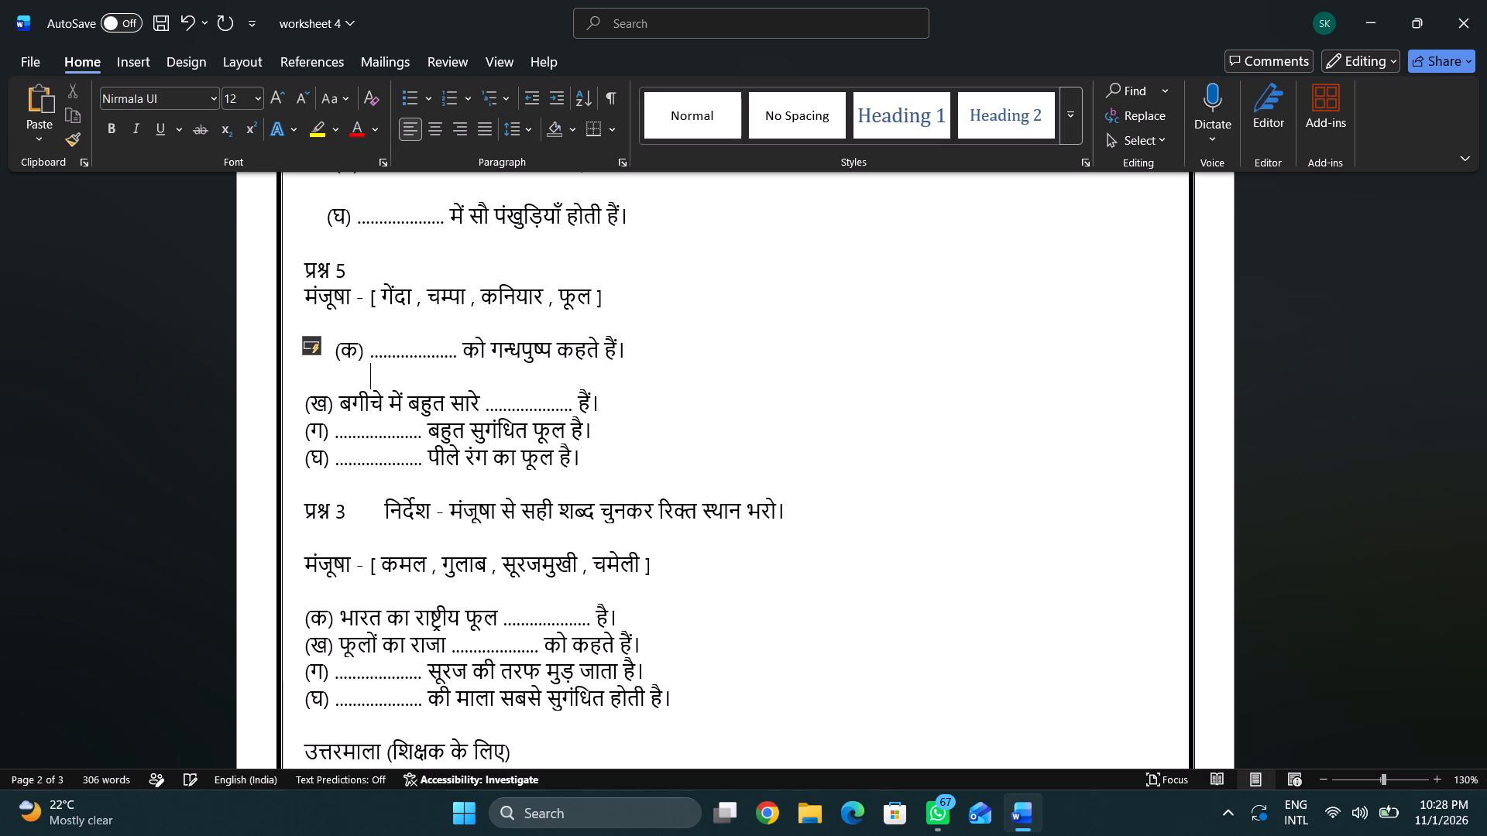
Add blank space between items (ख) and (ग) of प्रश्न 5 and remove the extra automatic (ग) label.
scroll(604, 349, up, 1)
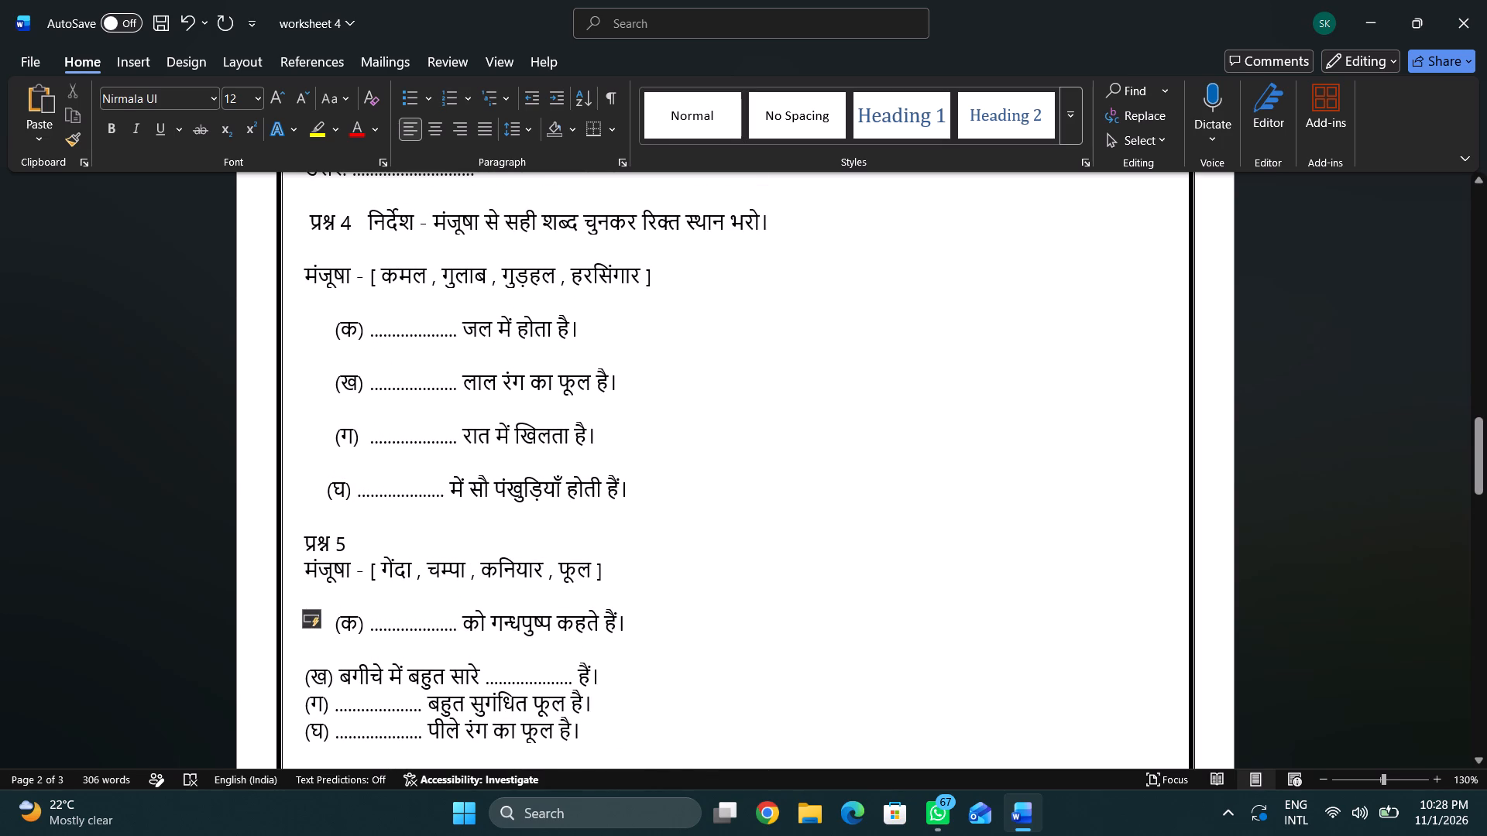
scroll(604, 349, up, 1)
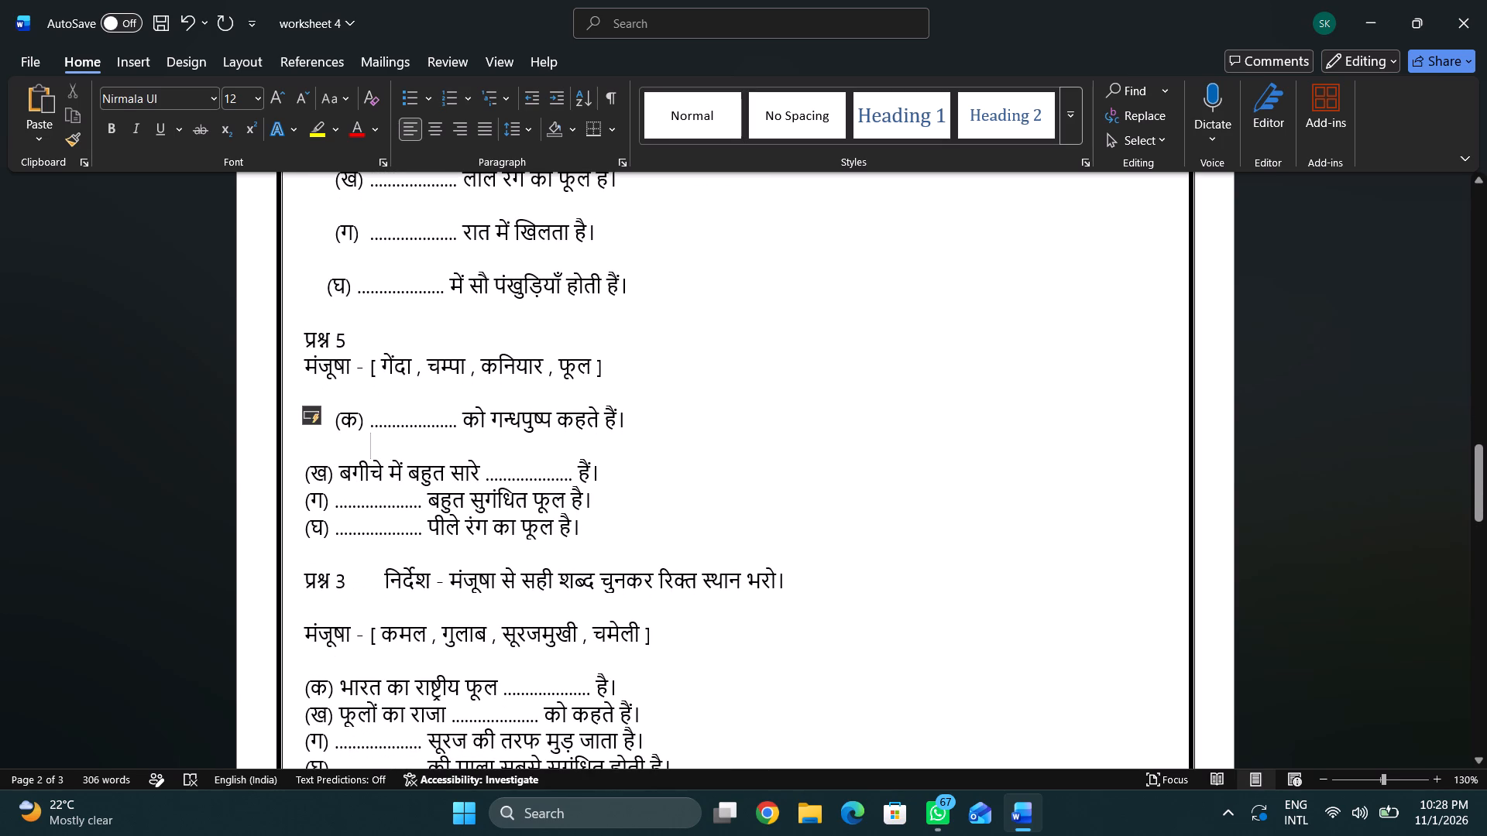
click(603, 461)
key(Return)
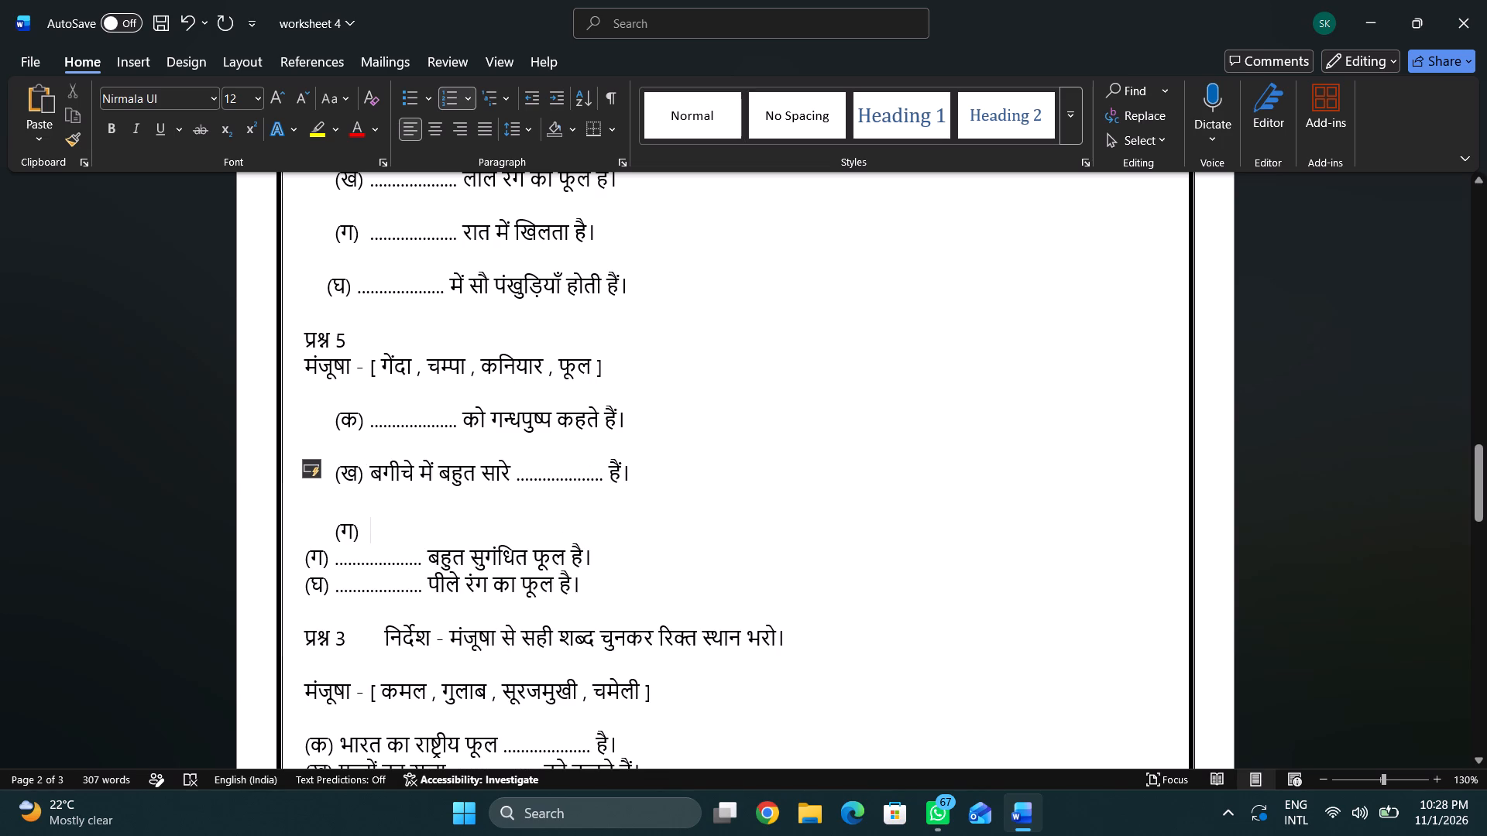
click(376, 538)
key(BackSpace)
key(BackSpace)
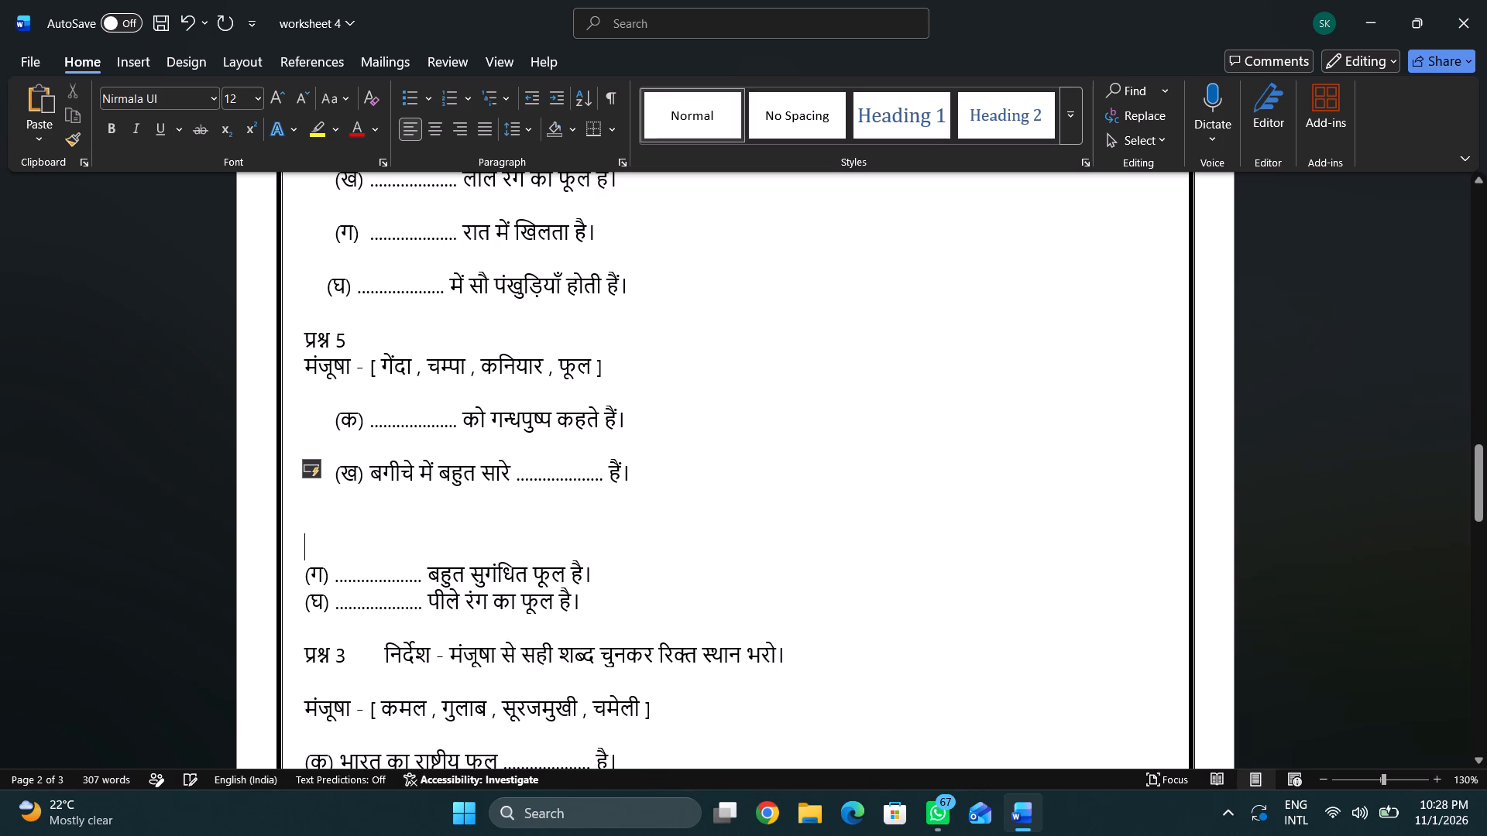
Insert a blank line between items (ग) and (घ) of प्रश्न 5.
click(594, 574)
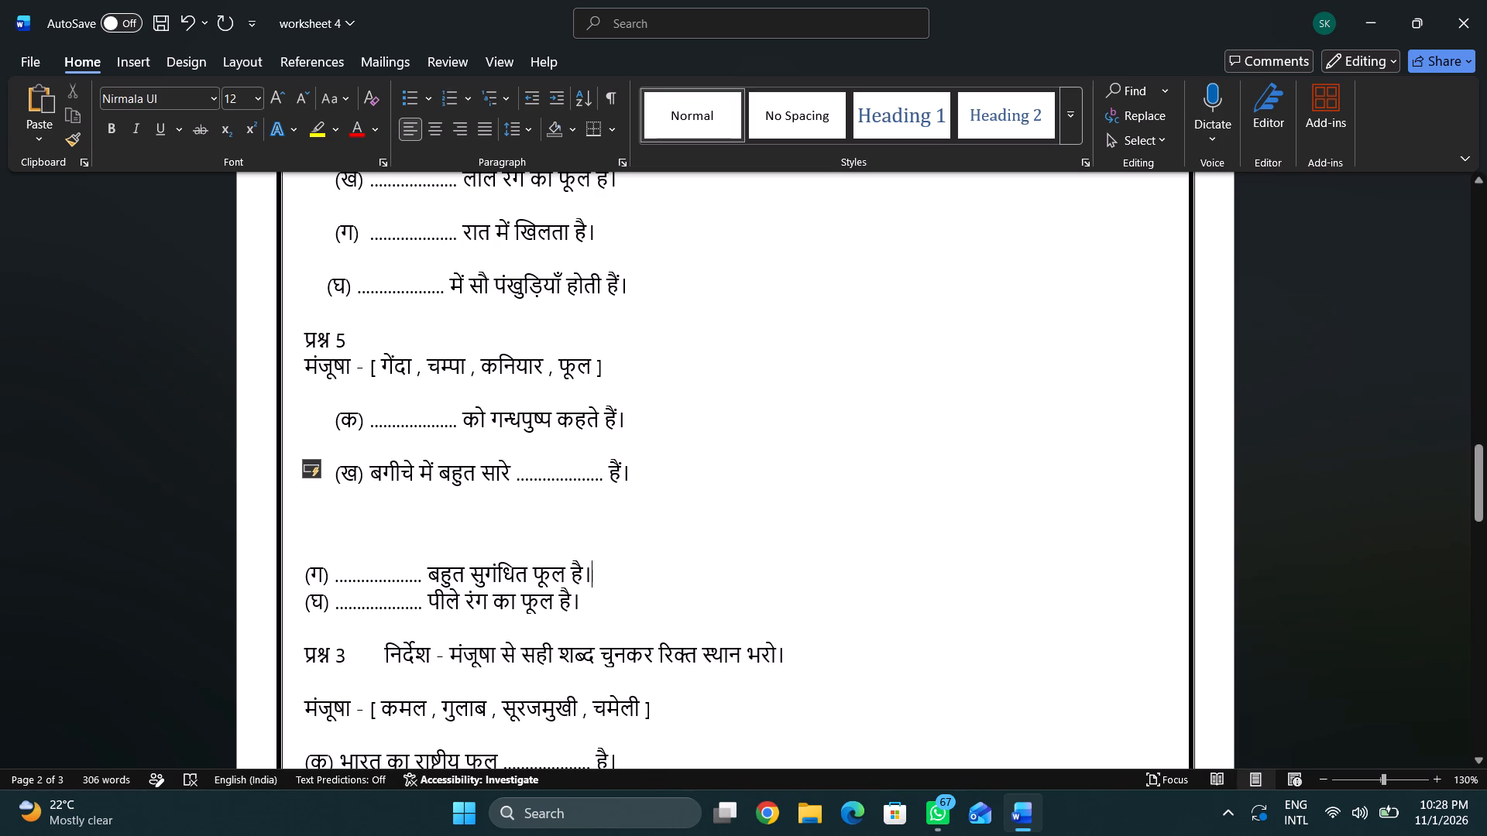
click(594, 574)
double_click(594, 574)
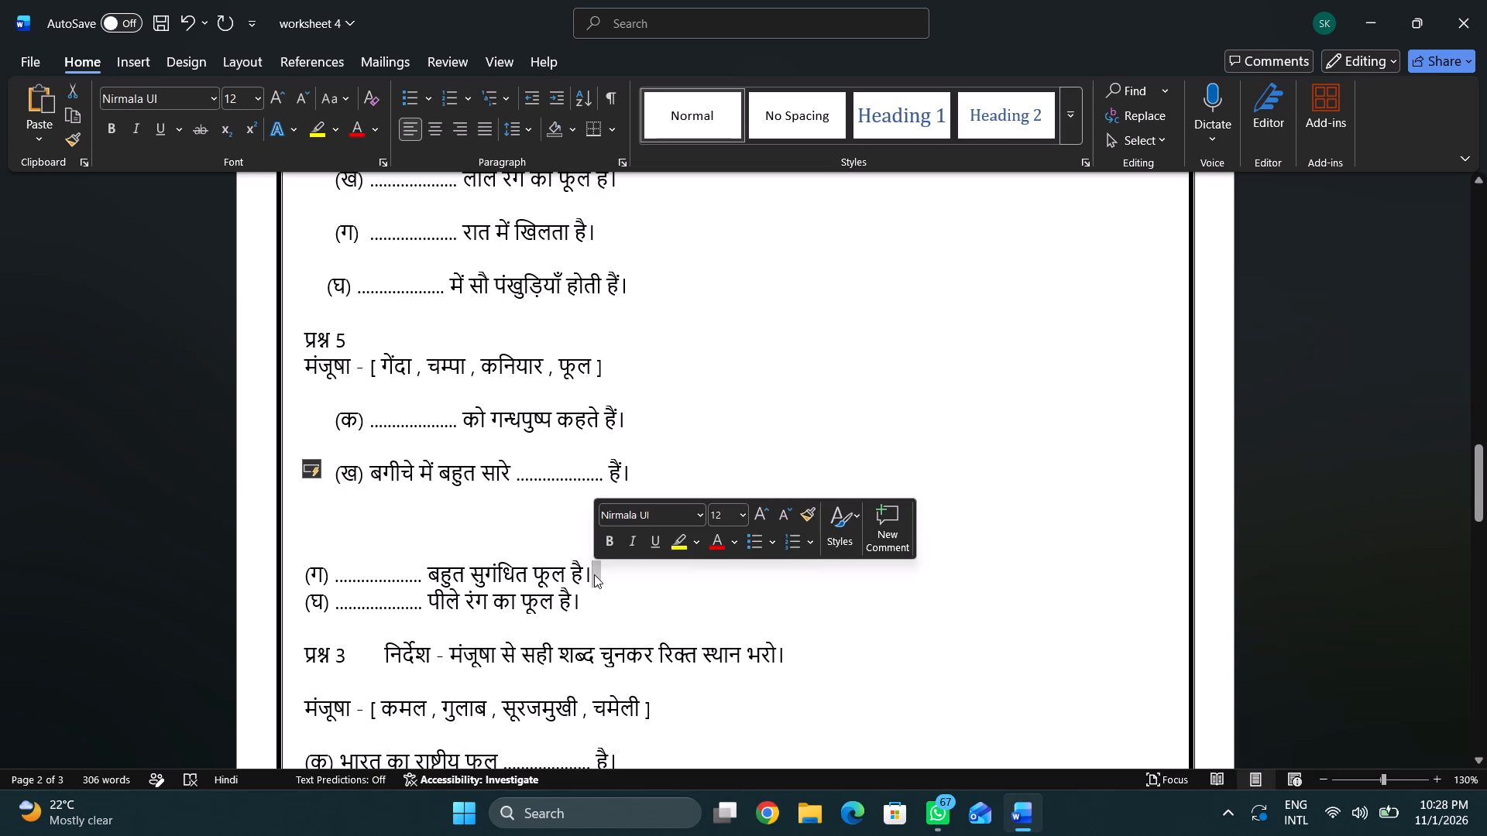
key(Return)
key(Return)
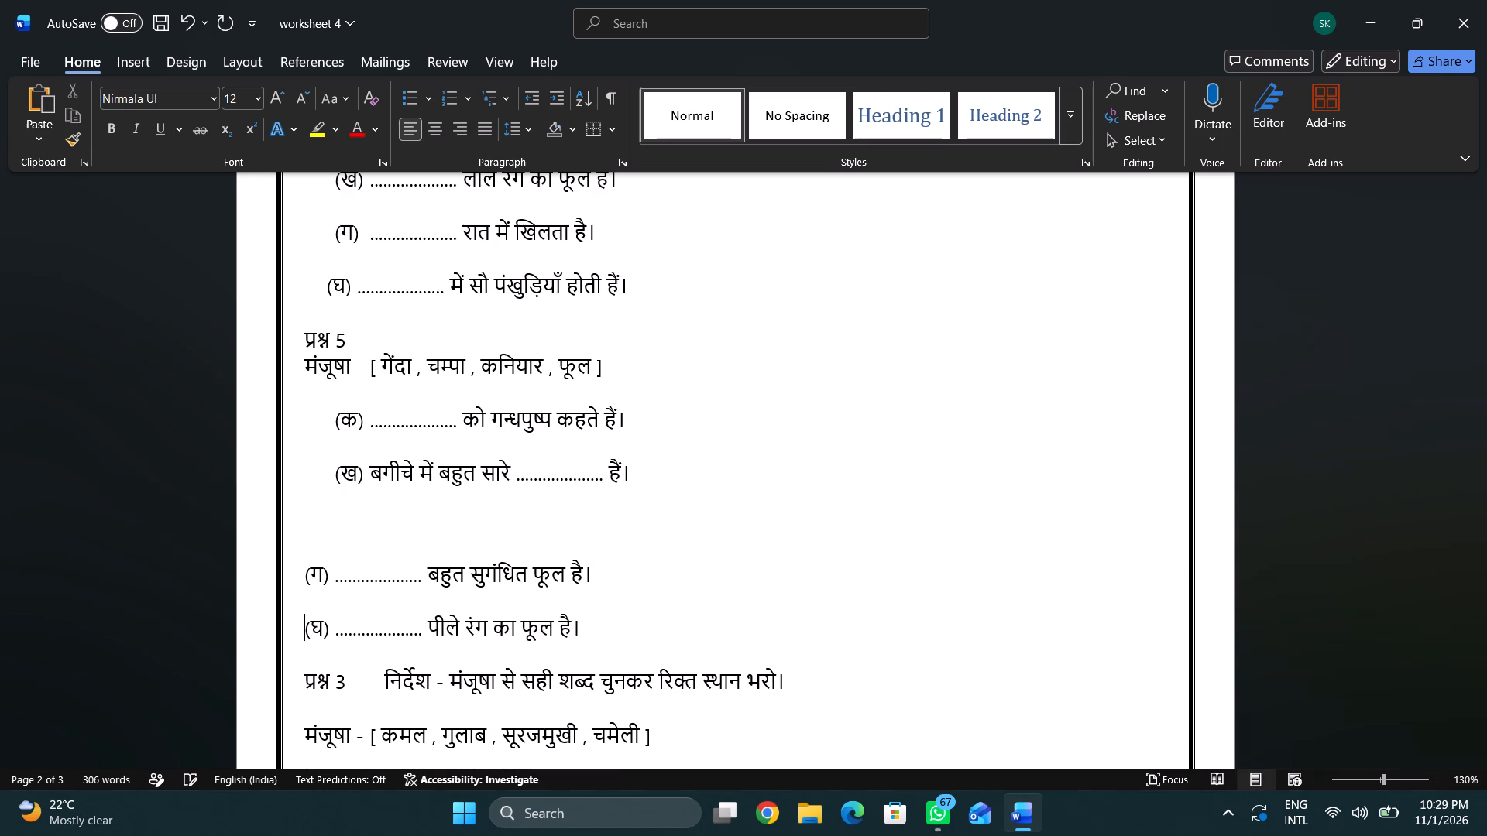
Reduce the gap above item (ग) of प्रश्न 5 to one blank line and indent the item with six spaces.
click(304, 571)
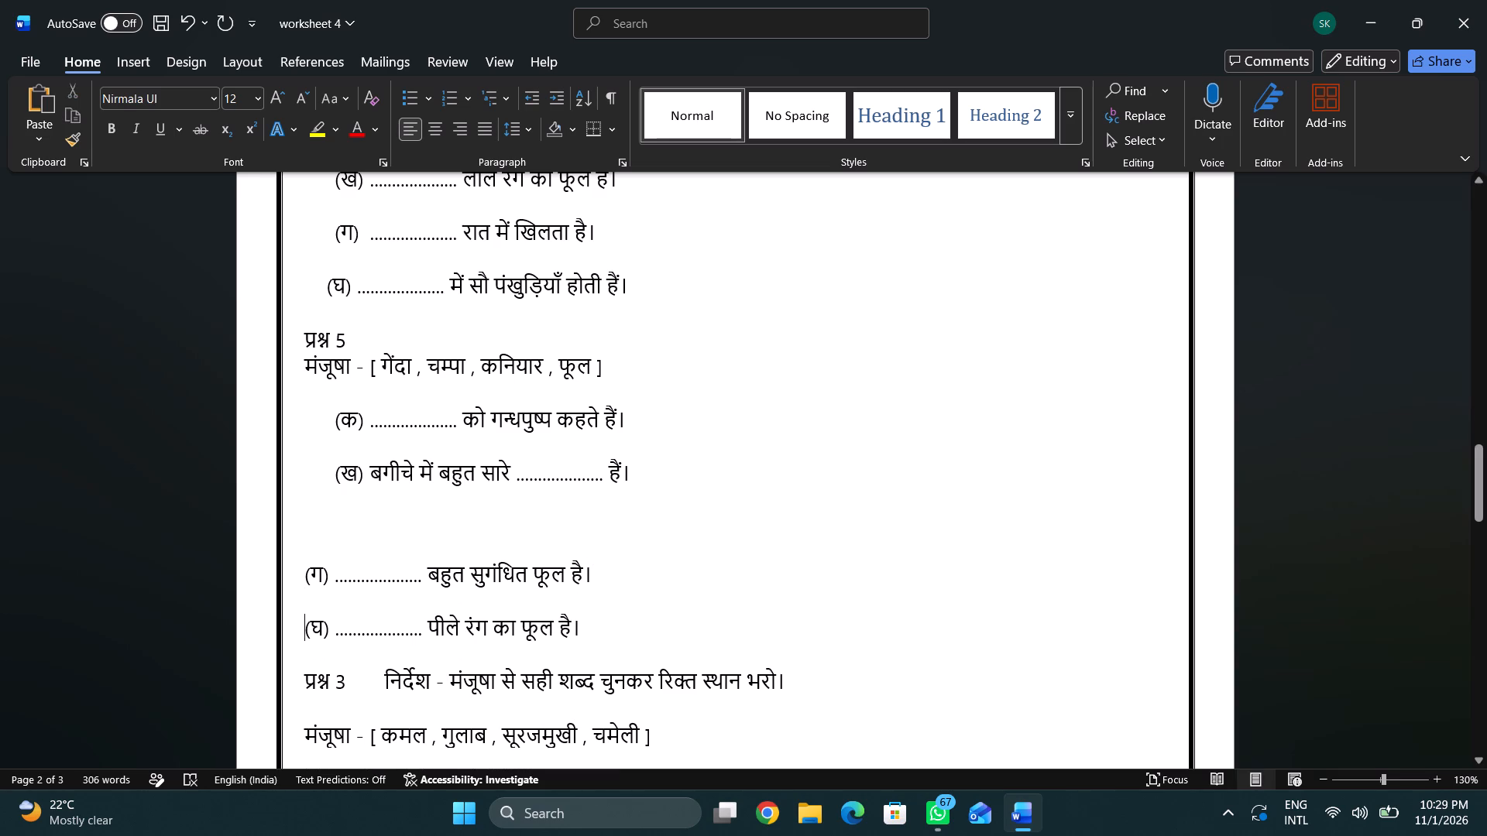
key(BackSpace)
key(BackSpace)
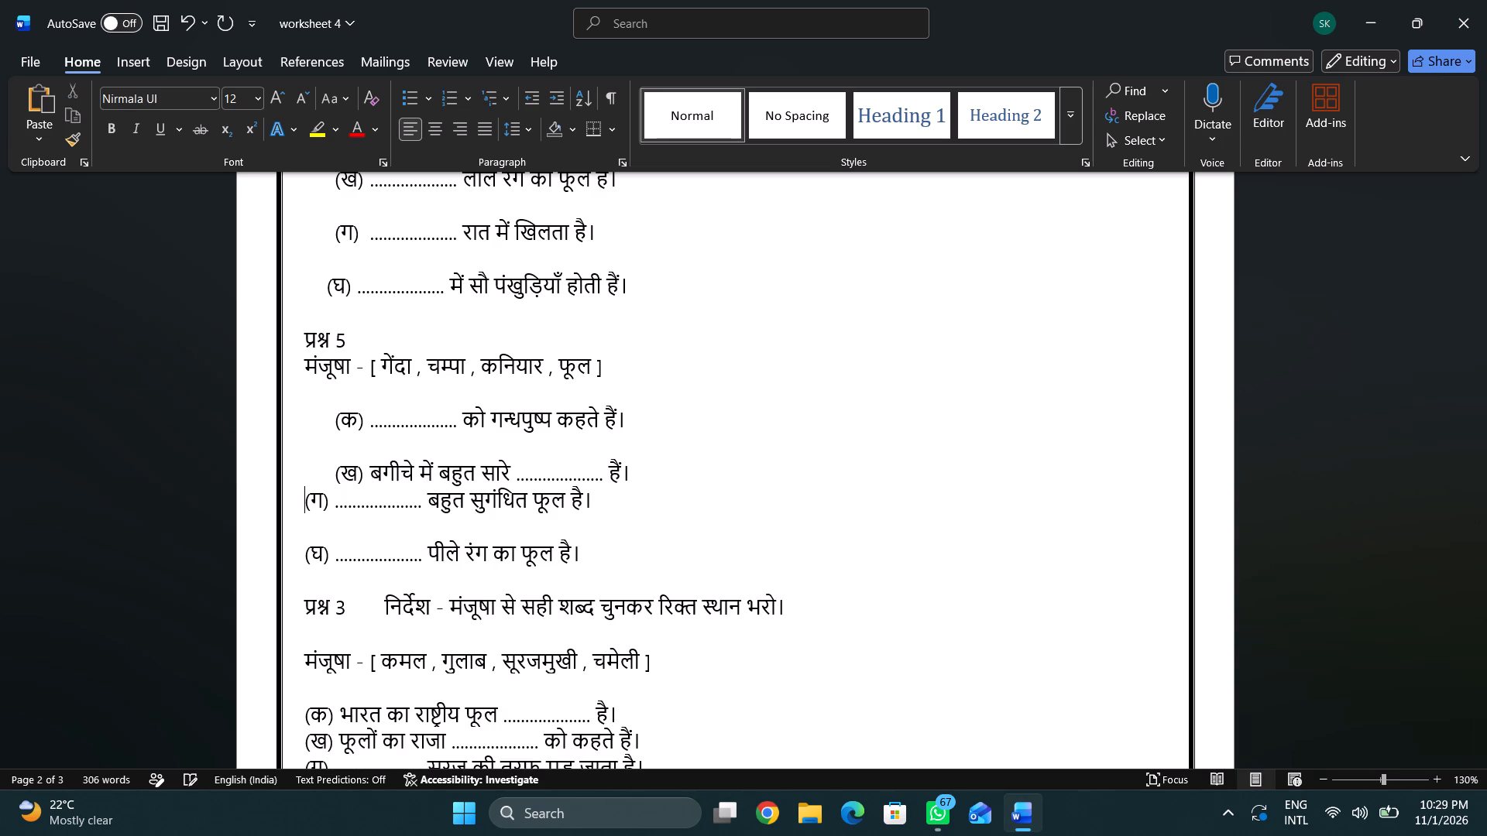
key(Return)
key(space)
key(space)
key(space)
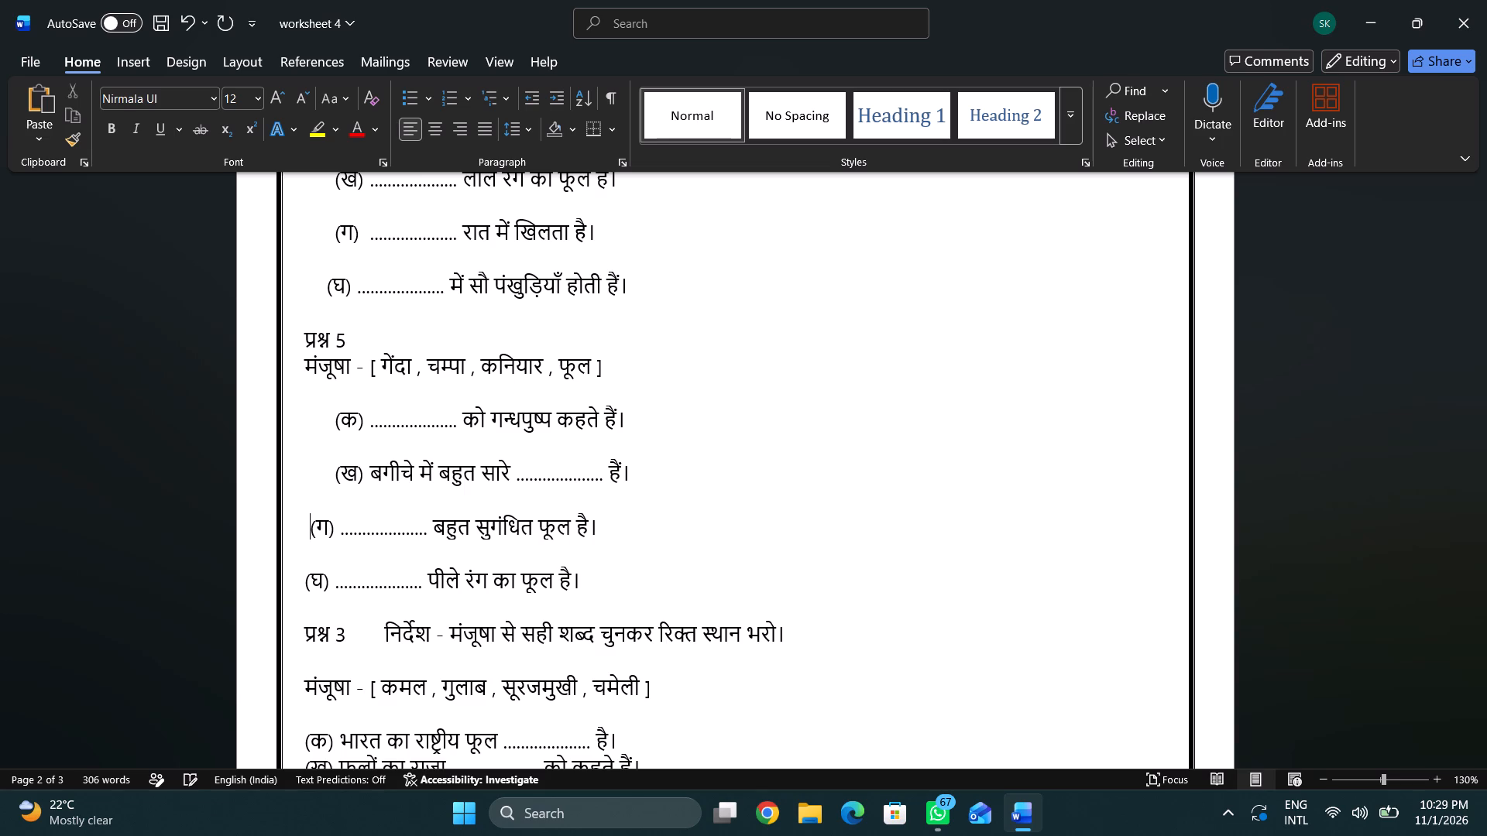
key(space)
key(space)
key(space)
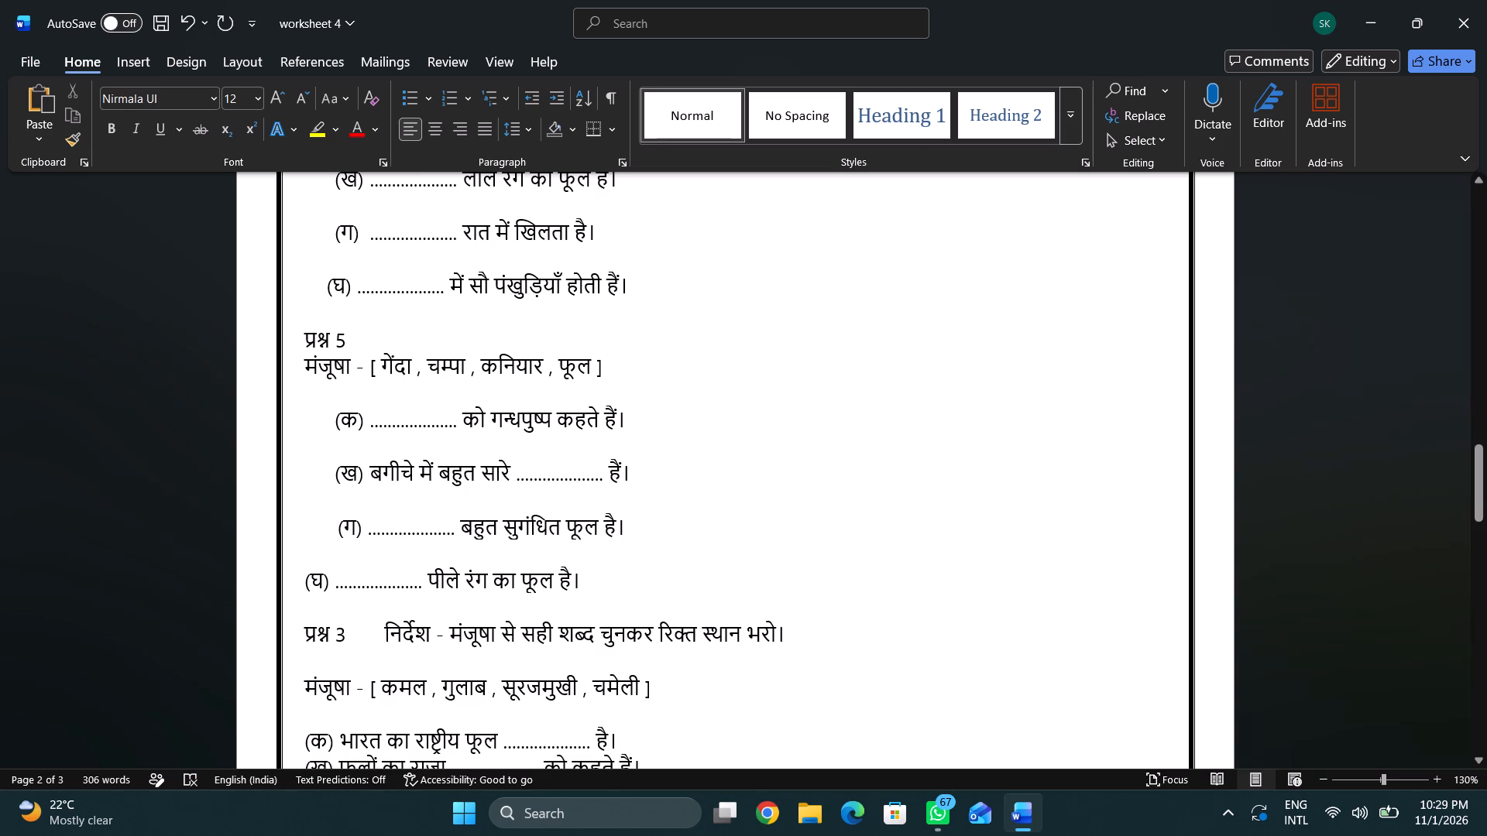
Indent item (घ) of प्रश्न 5, पीले रंग का फूल है, with six spaces.
click(298, 581)
key(space)
key(space)
key(space)
key(space)
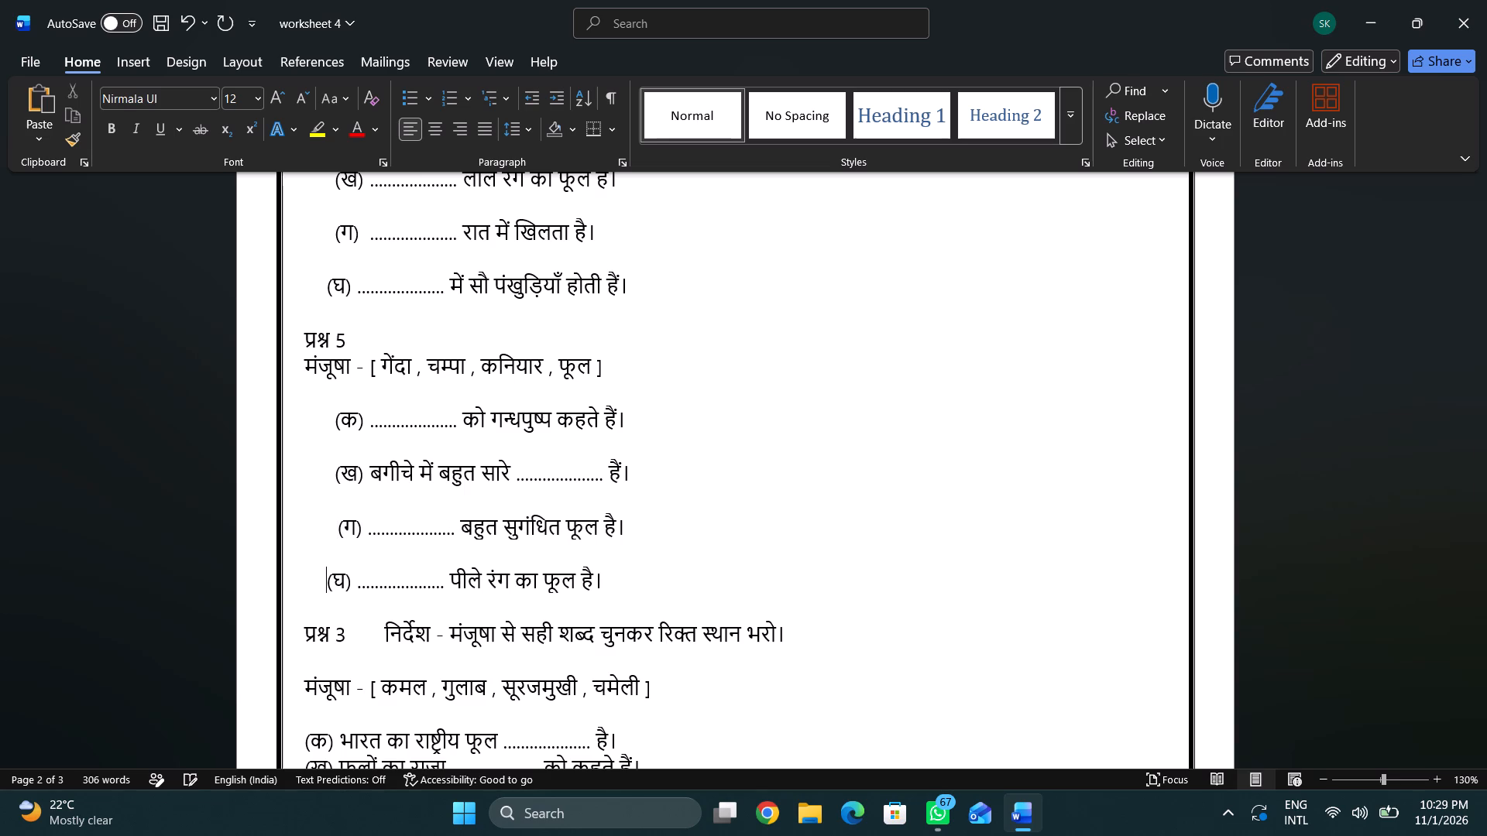
key(space)
key(space)
Insert a blank line after item (क) भारत का राष्ट्रीय फूल under the last प्रश्न 3, without an extra automatic label.
scroll(298, 581, down, 2)
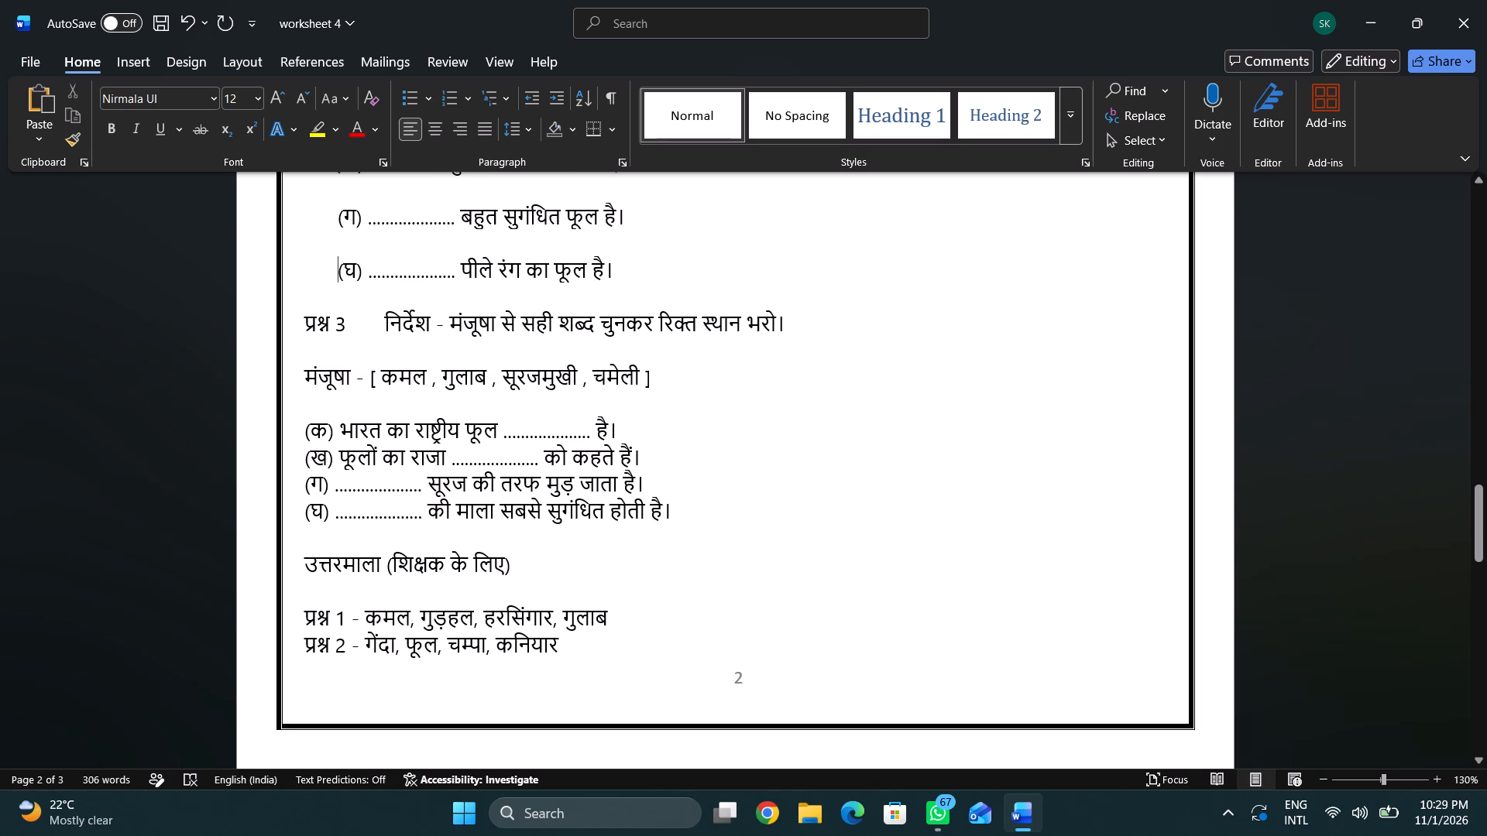
scroll(298, 581, down, 1)
scroll(401, 649, down, 2)
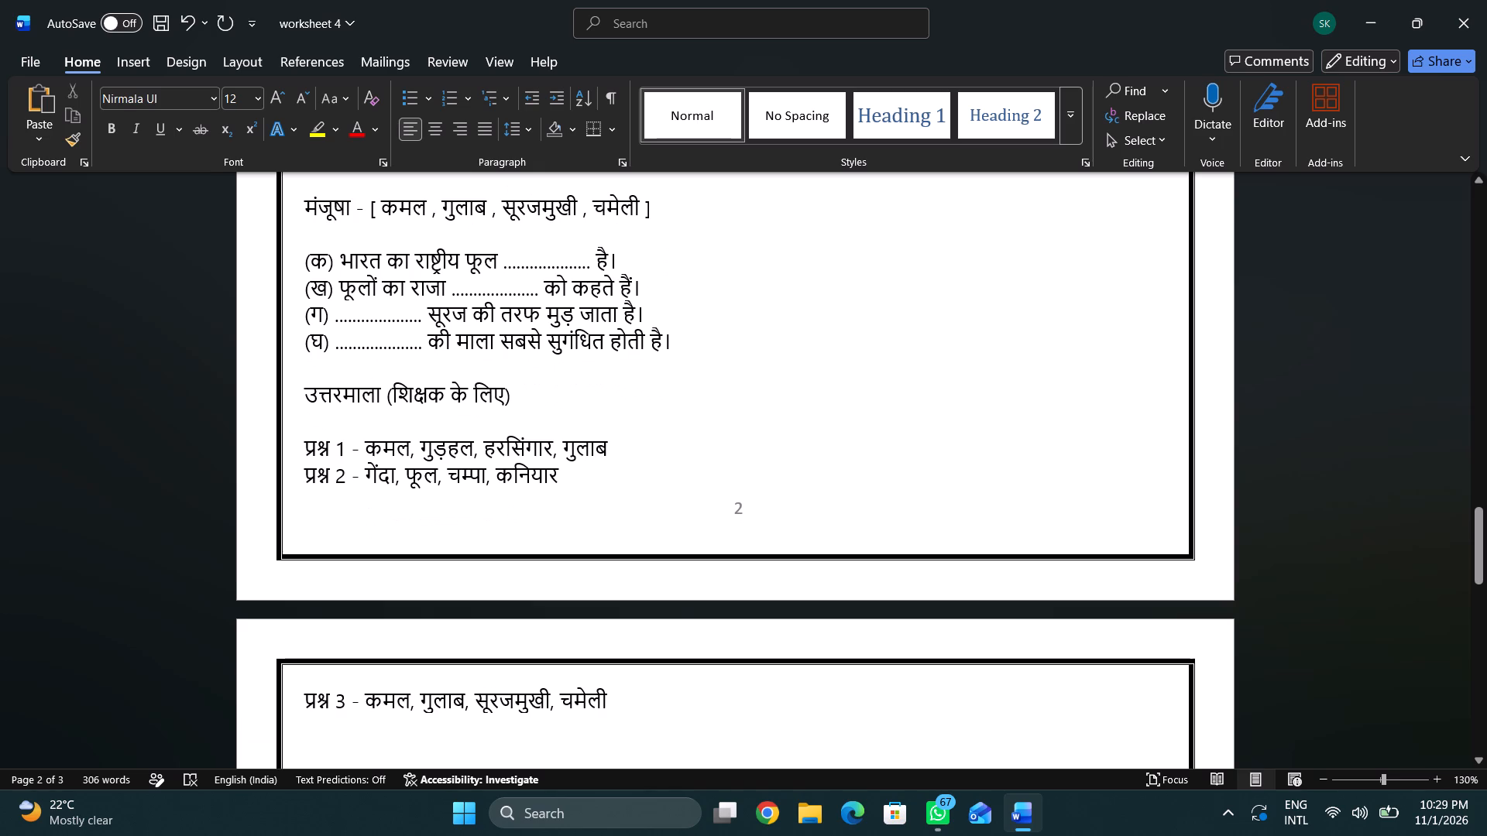
scroll(401, 649, down, 1)
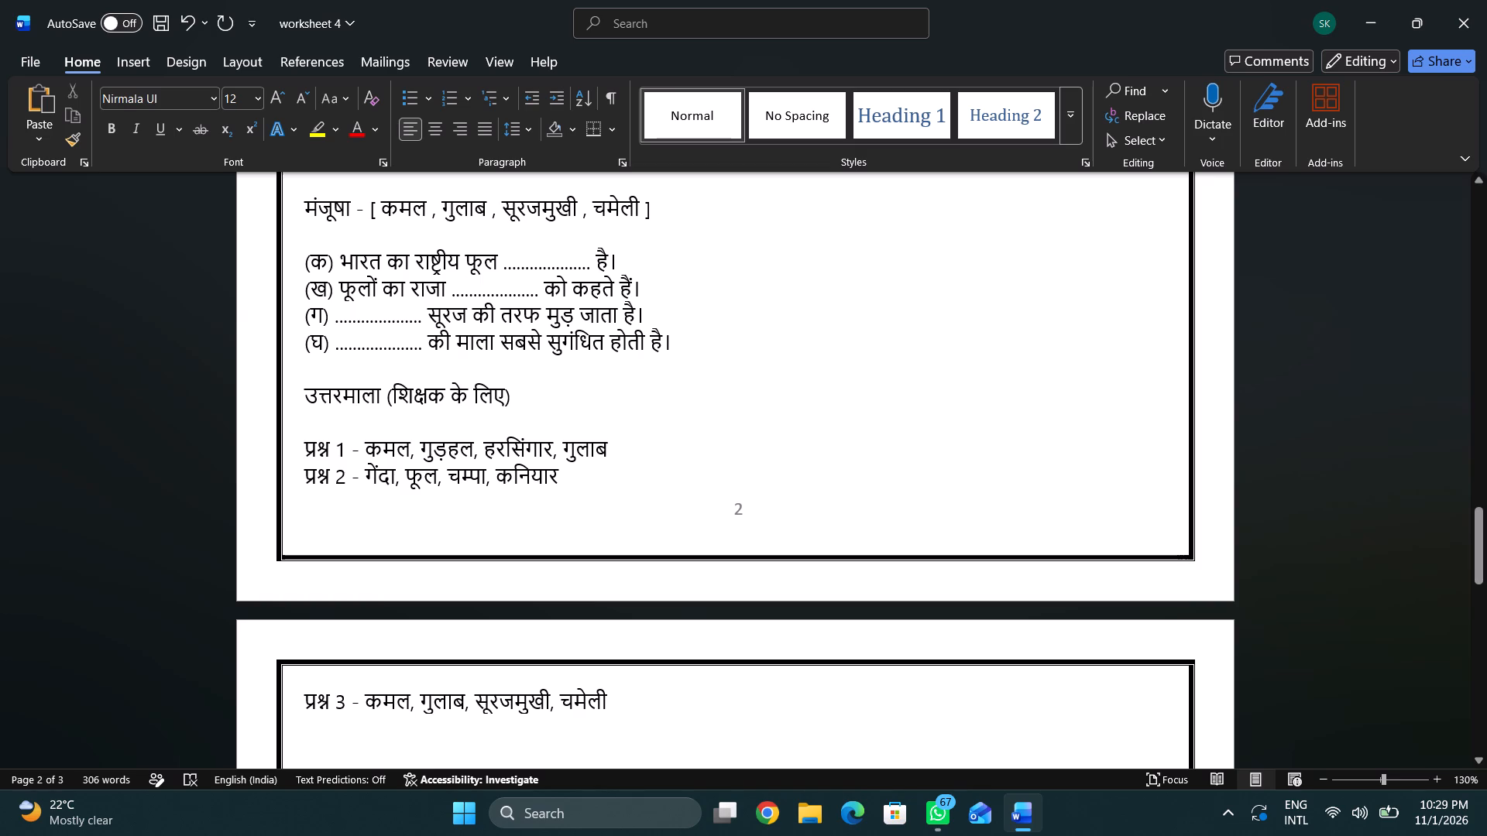
click(623, 265)
key(Return)
key(BackSpace)
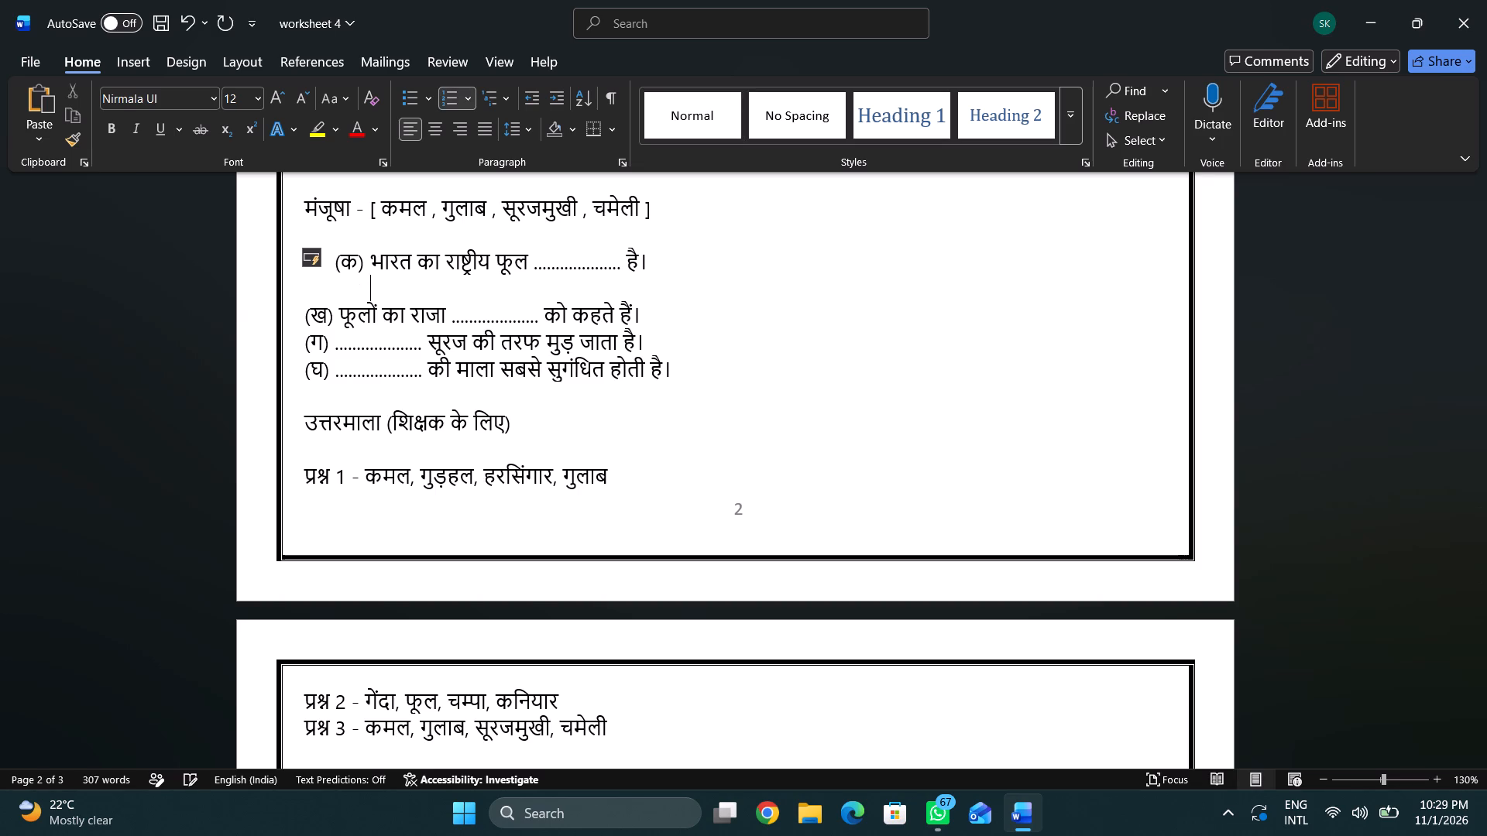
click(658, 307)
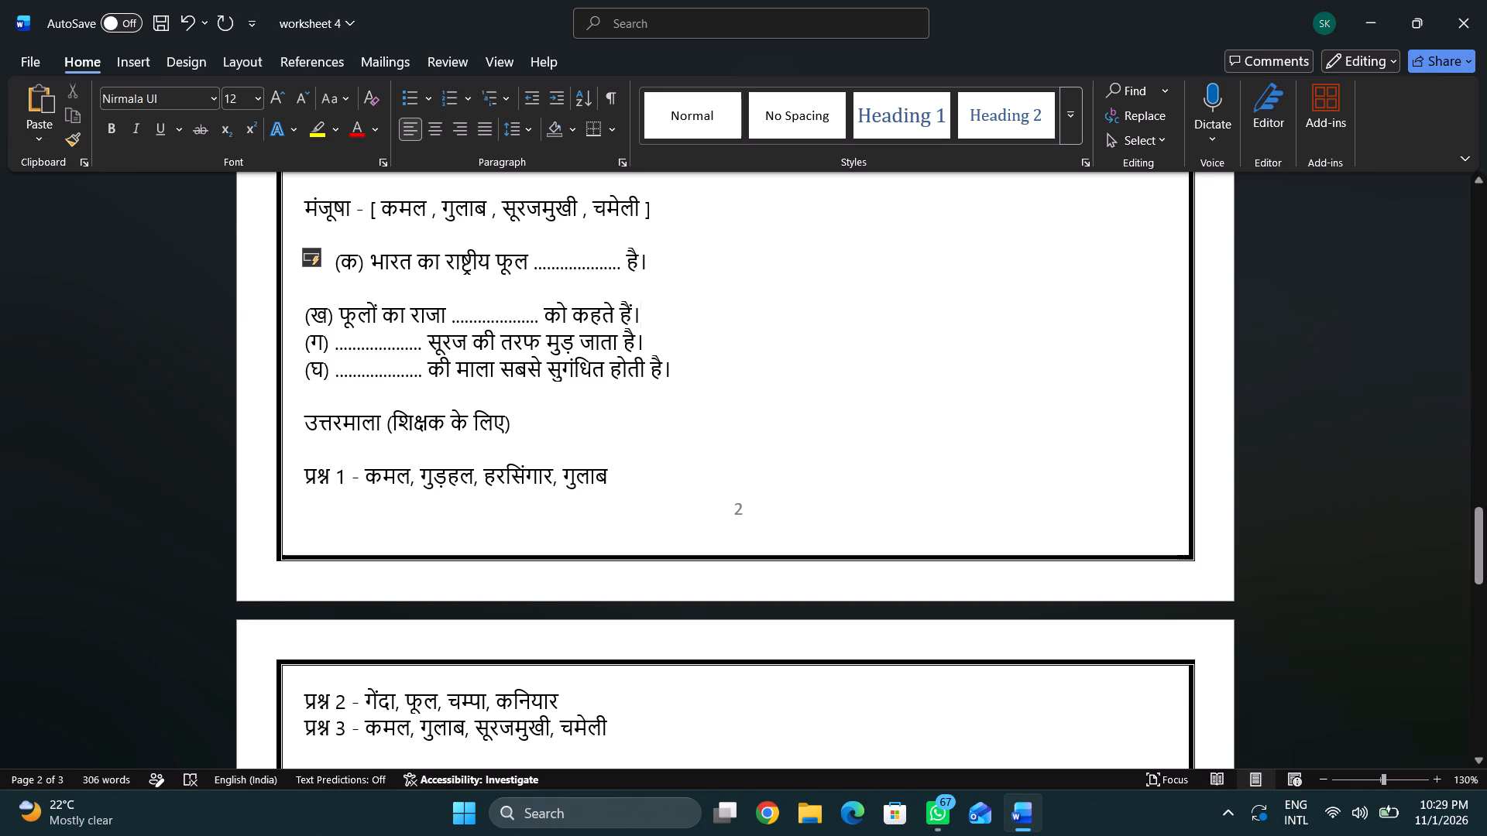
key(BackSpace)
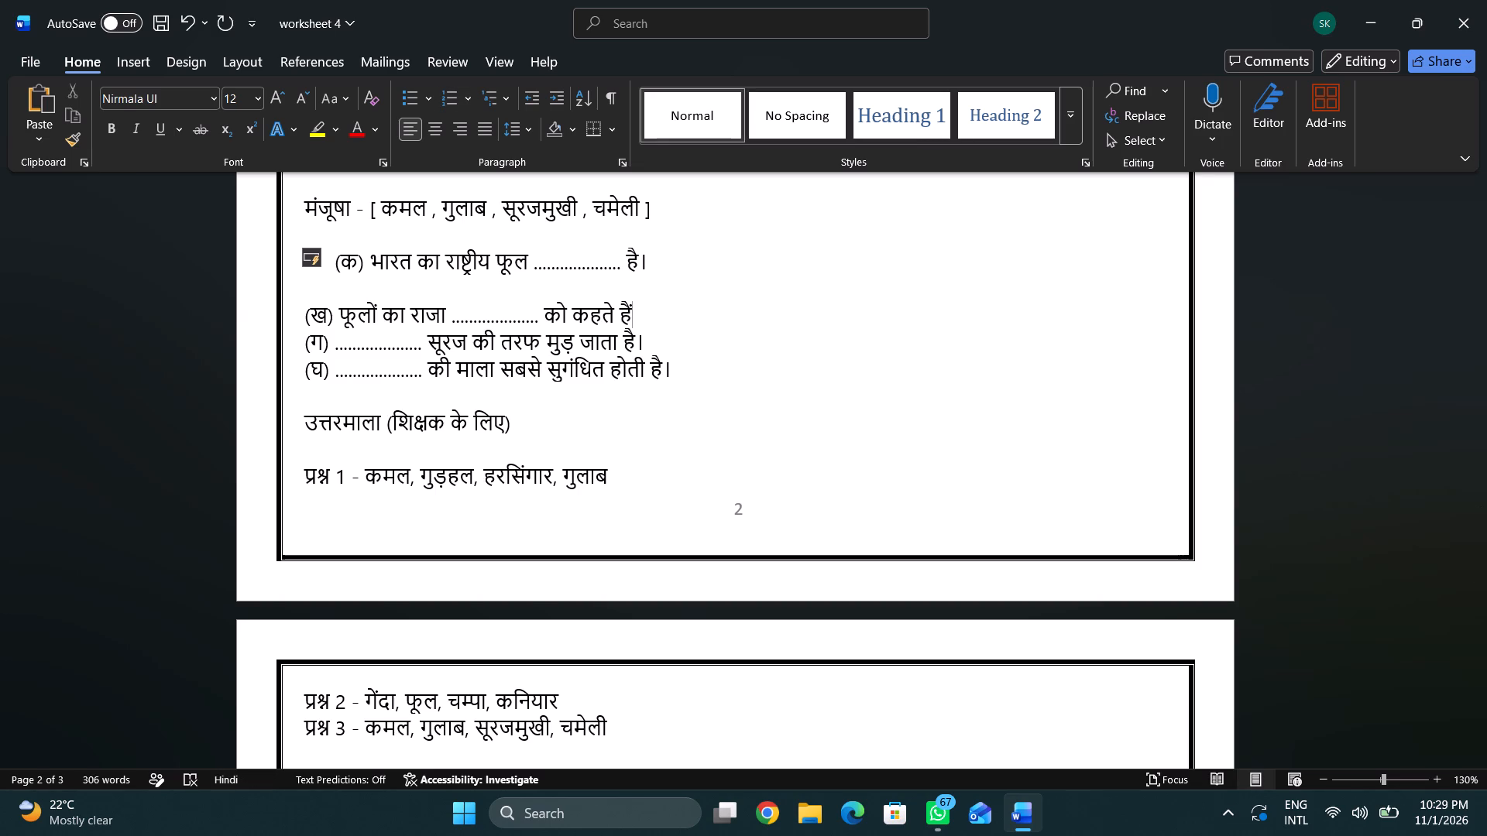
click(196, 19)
Add blank space after item (ख) फूलों का राजा under प्रश्न 3 and remove the extra automatic (ग) label.
click(647, 317)
key(Return)
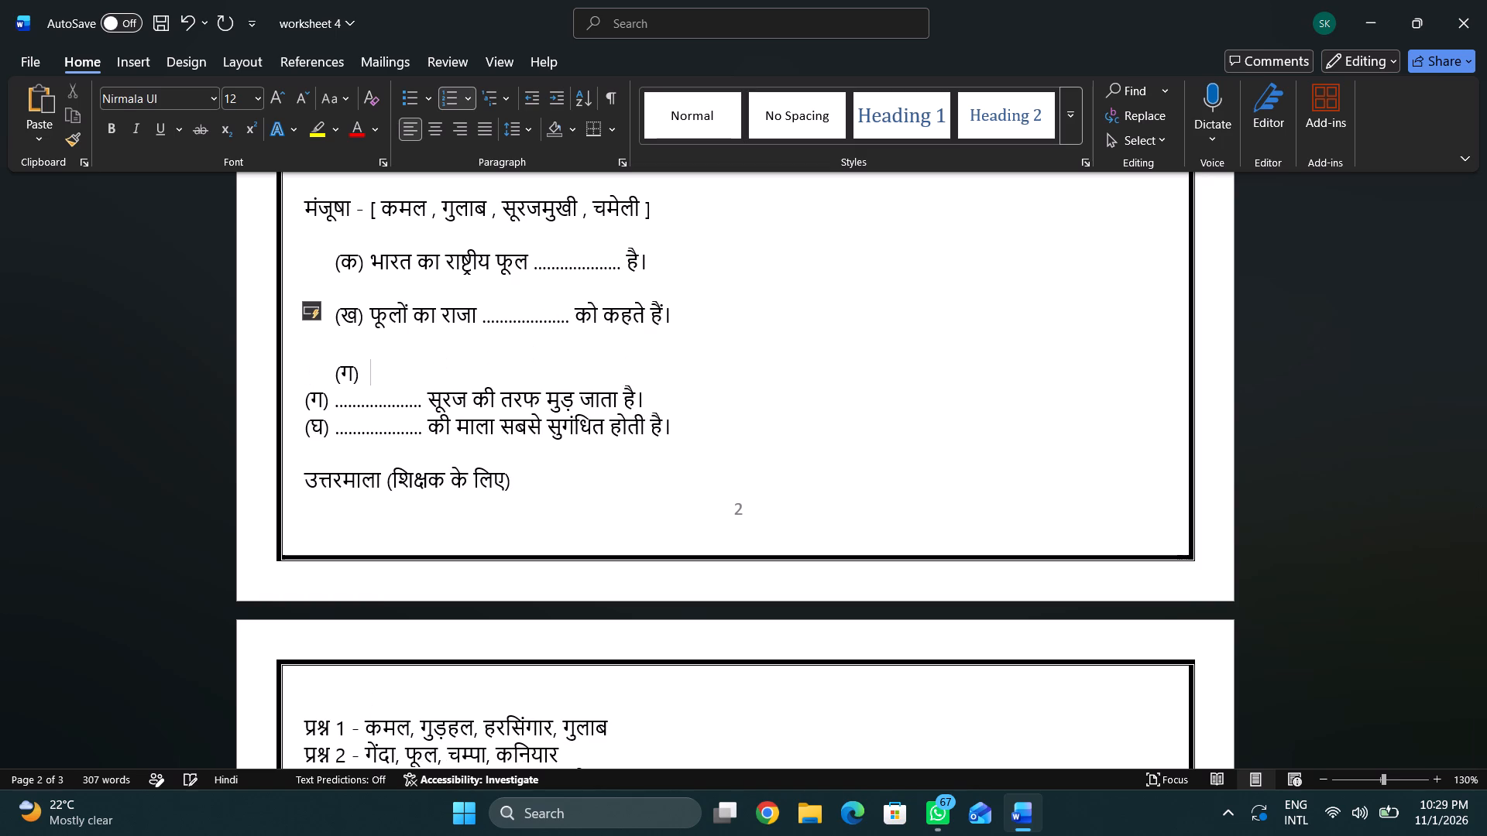
key(BackSpace)
key(BackSpace)
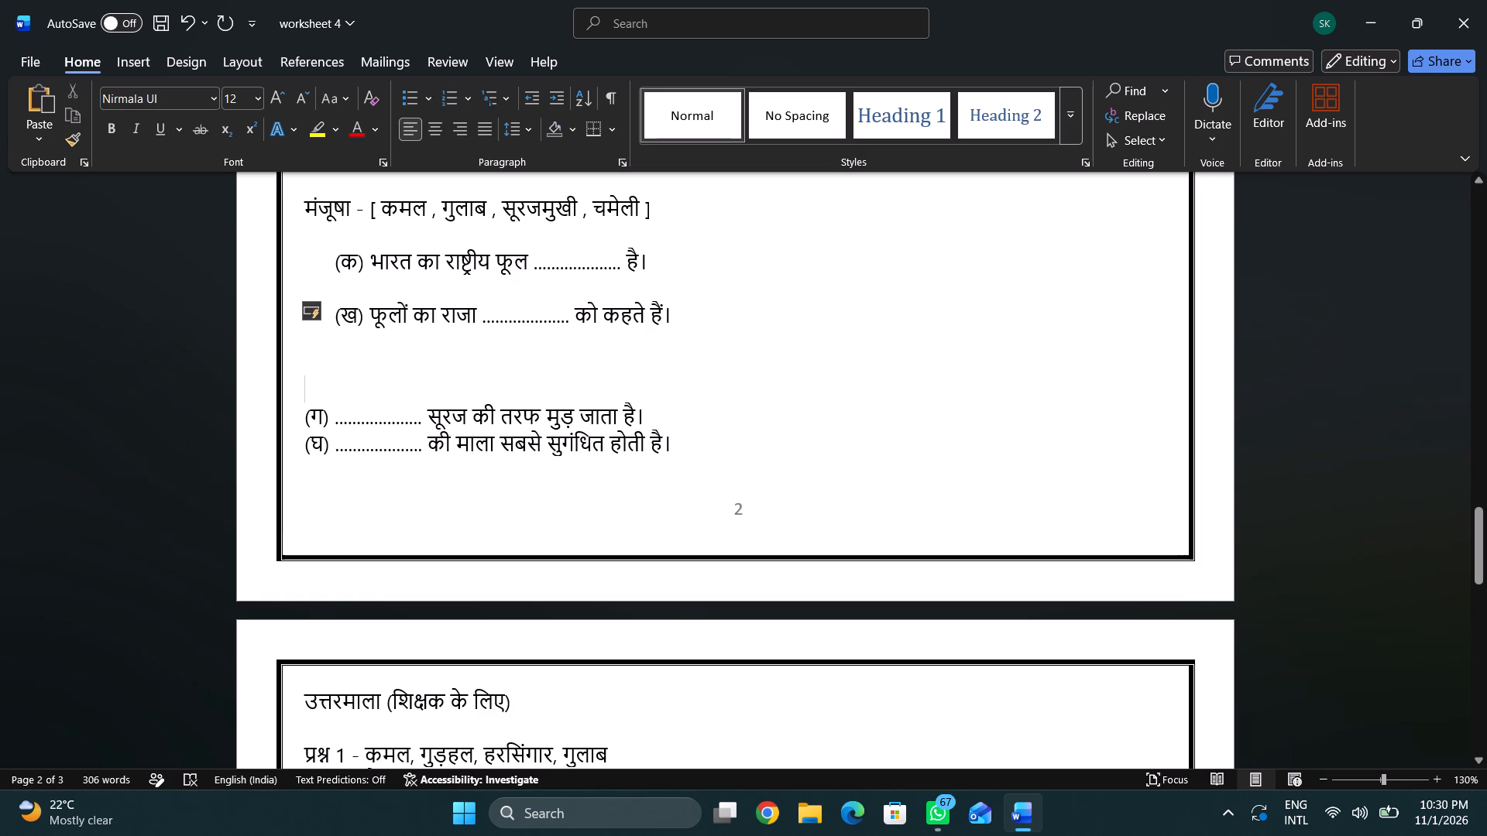
Insert a blank line after item (ग) सूरज की तरफ मुड़ जाता है under प्रश्न 3 and remove the extra automatic (घ) label.
click(664, 409)
key(Return)
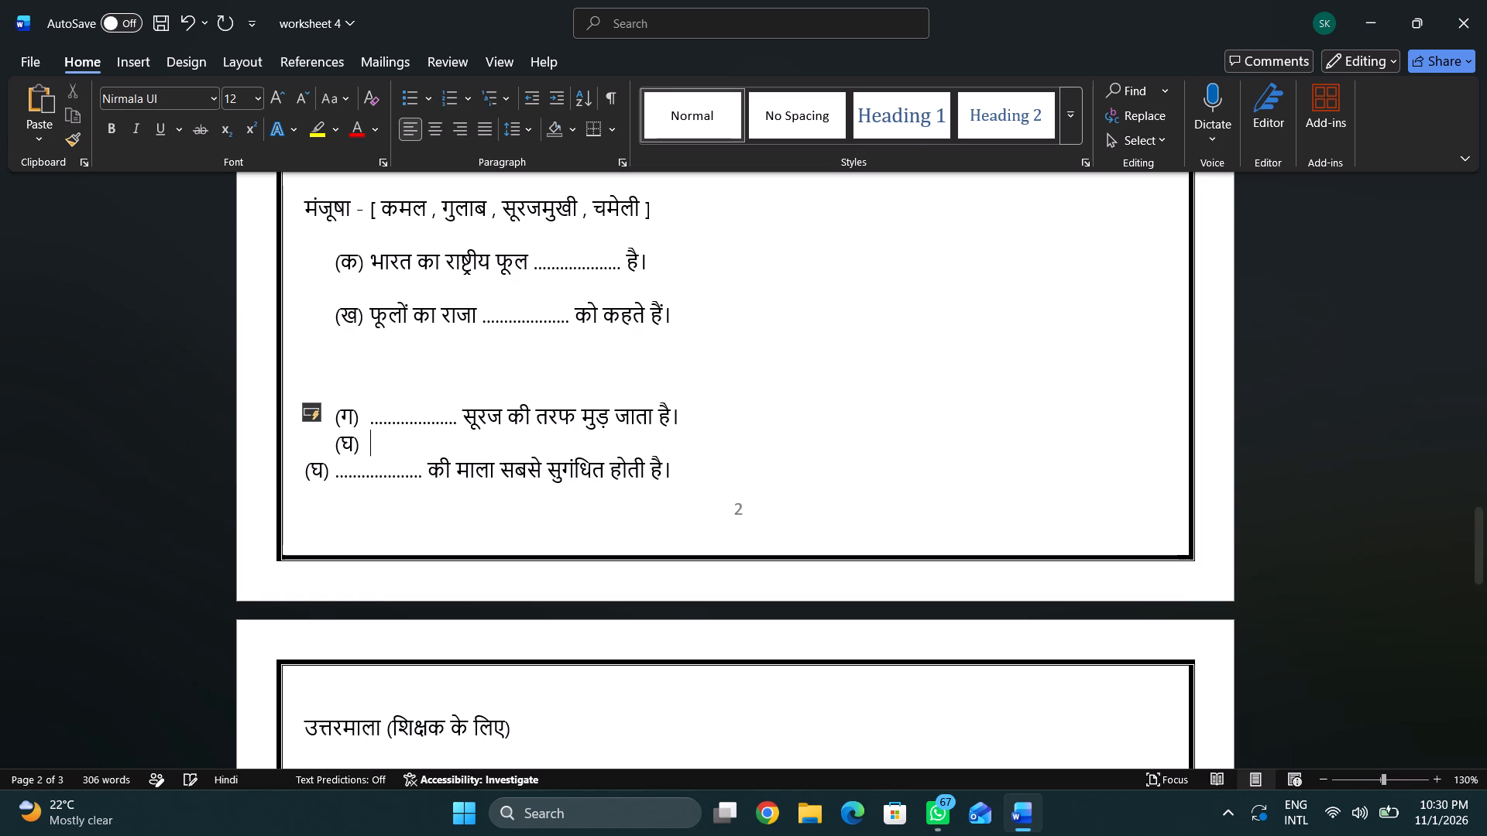
key(BackSpace)
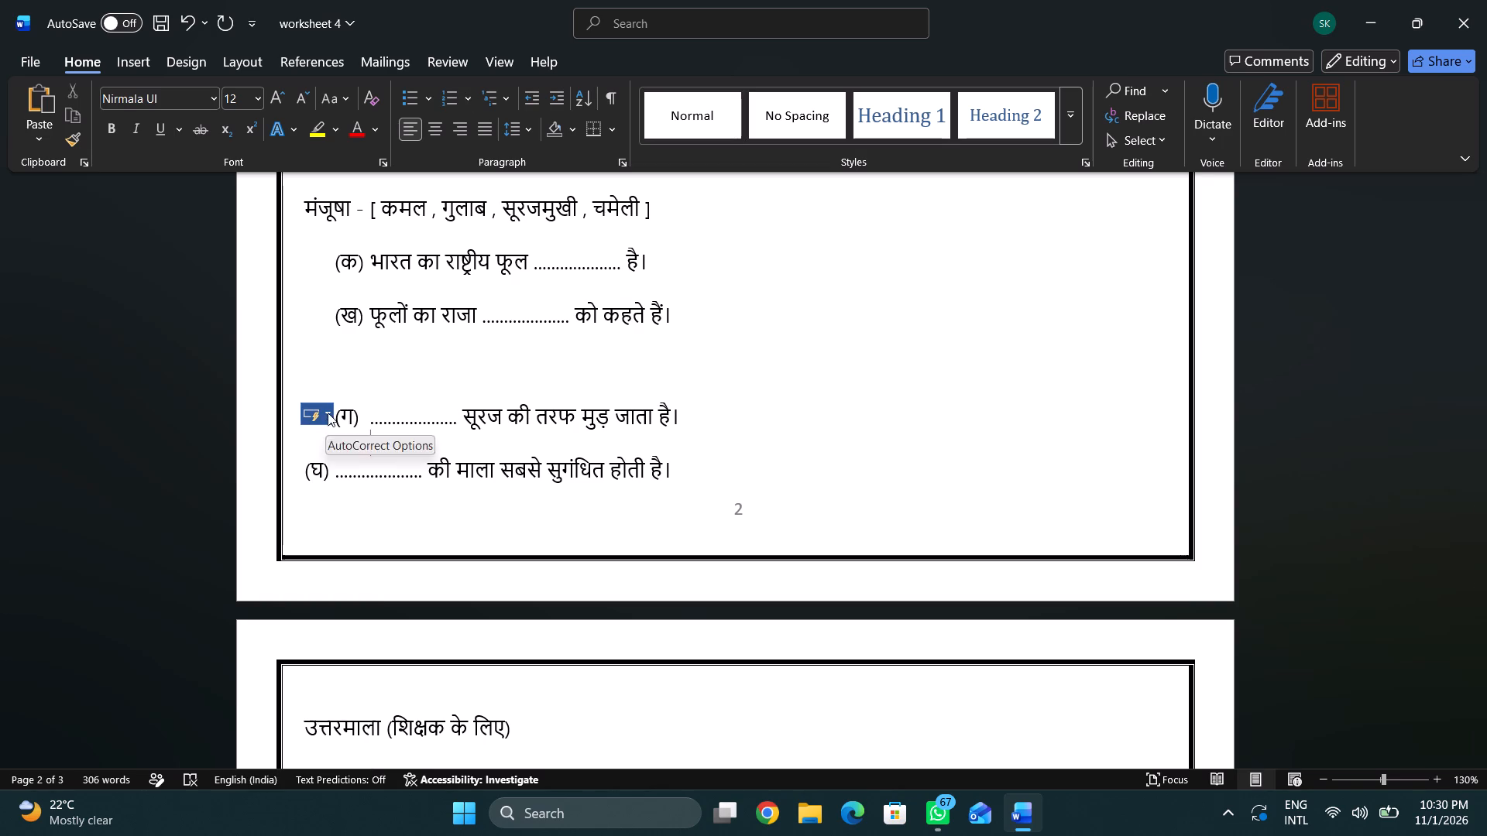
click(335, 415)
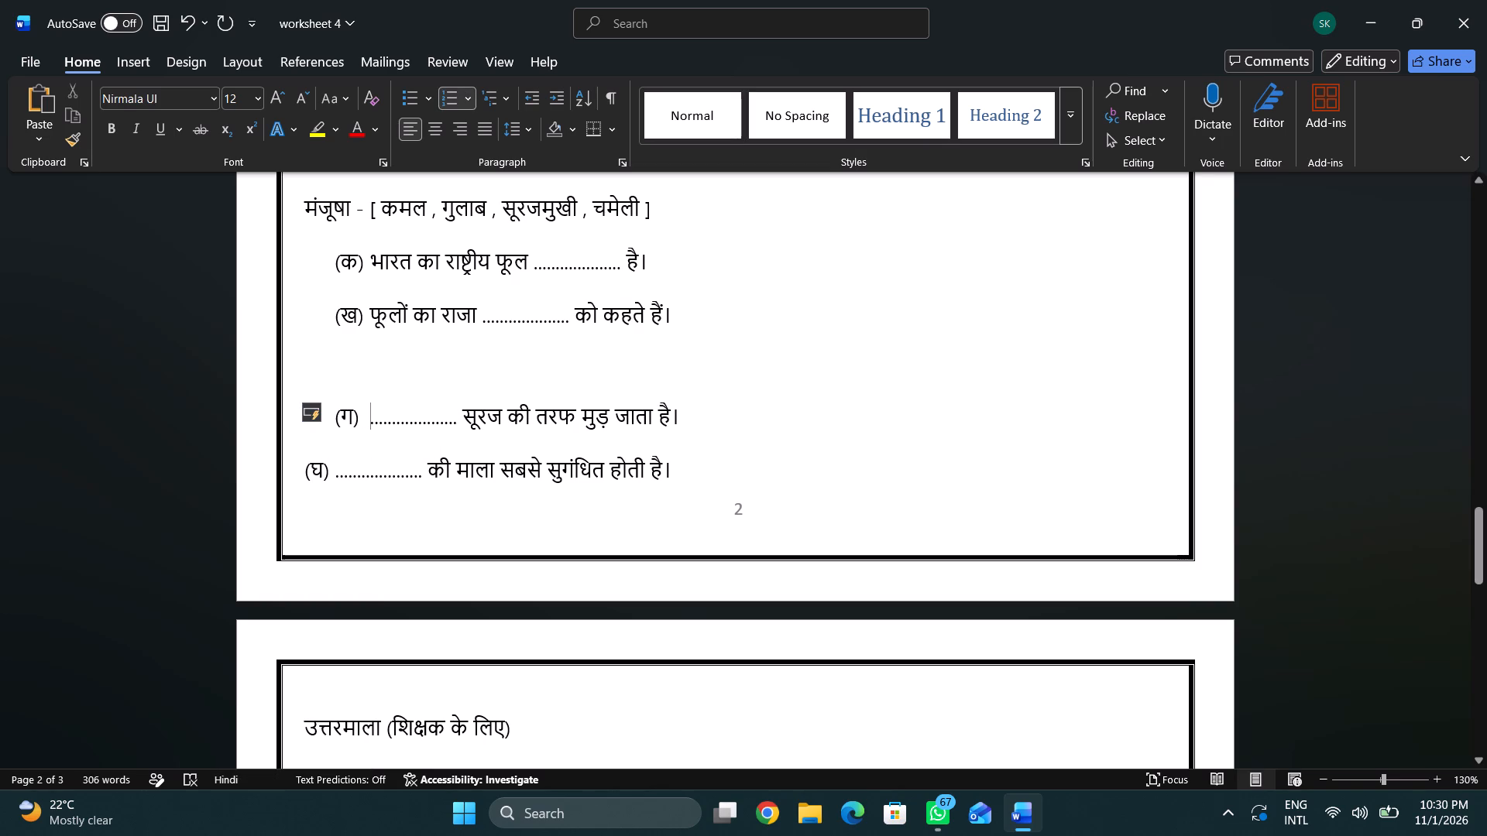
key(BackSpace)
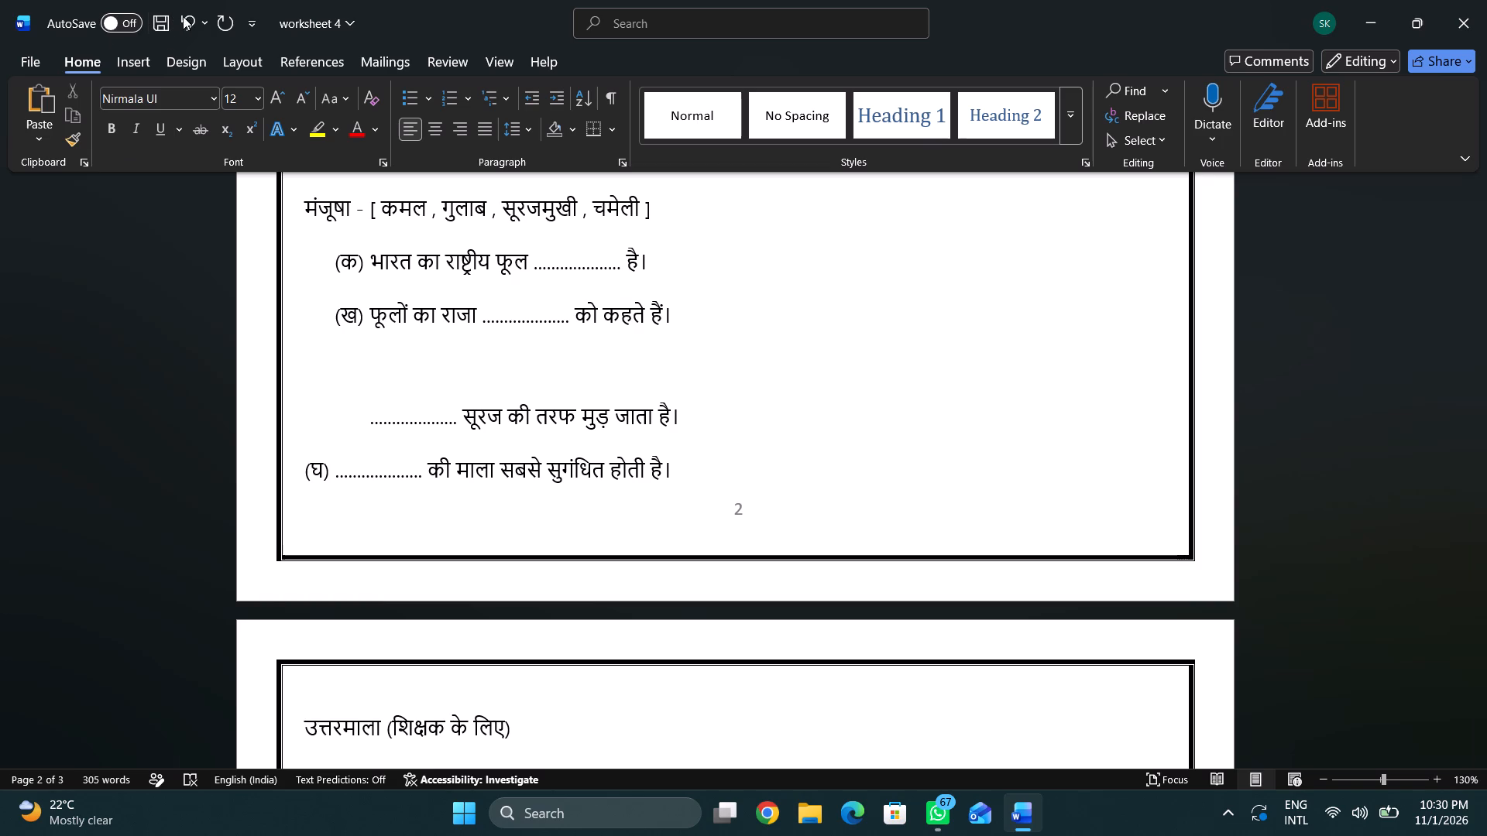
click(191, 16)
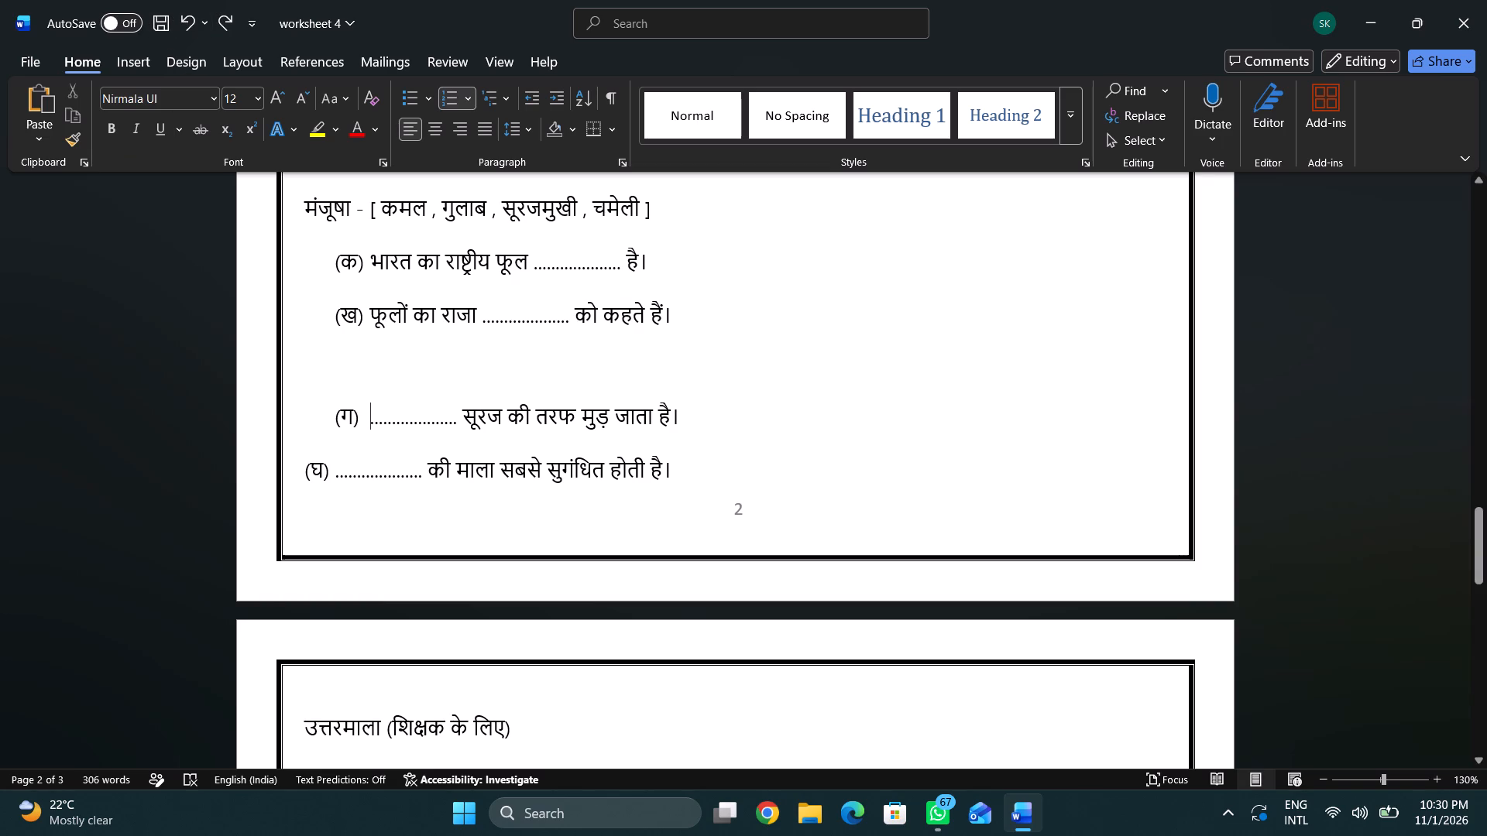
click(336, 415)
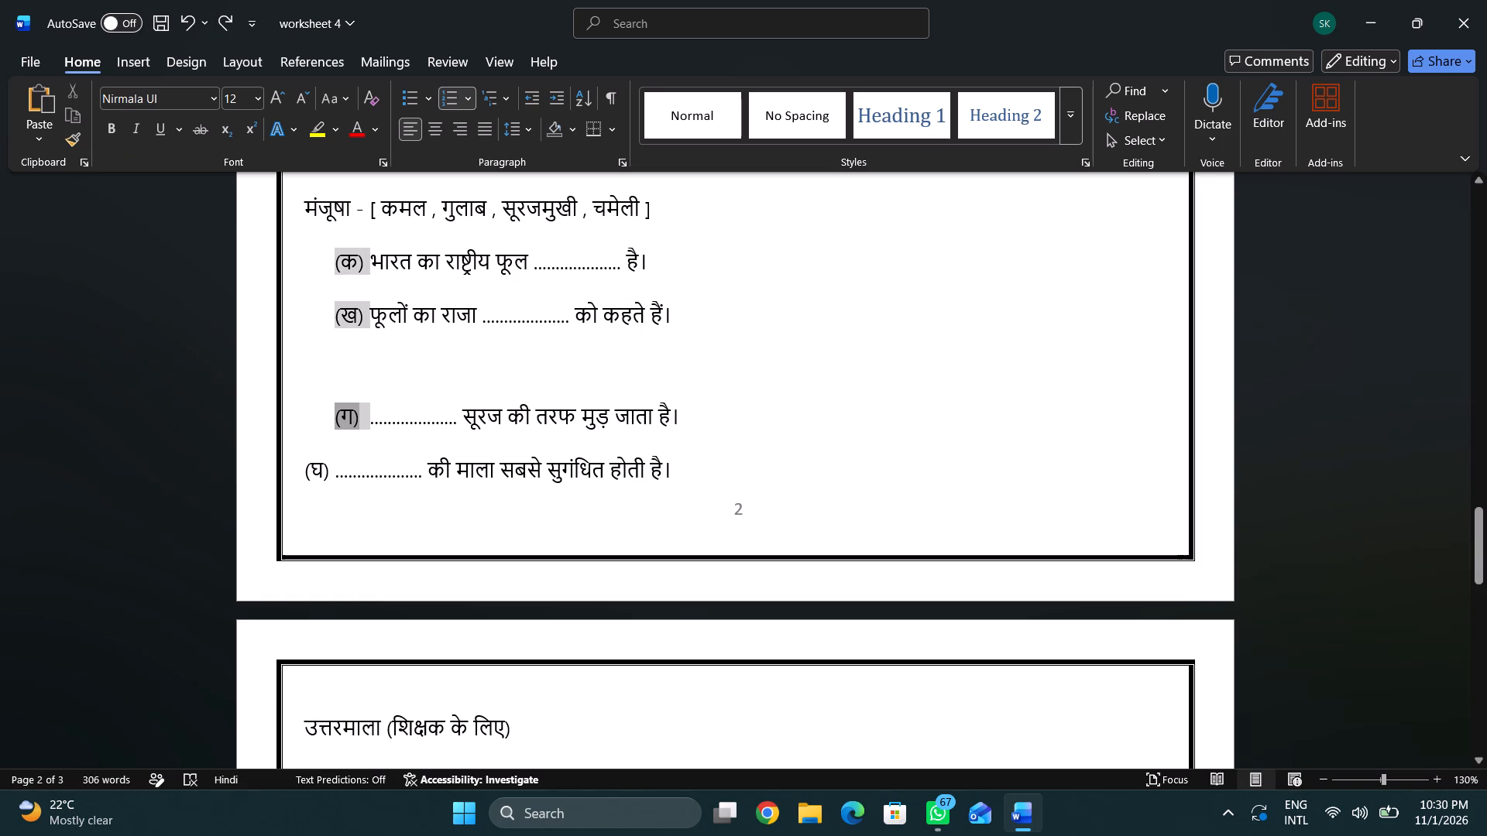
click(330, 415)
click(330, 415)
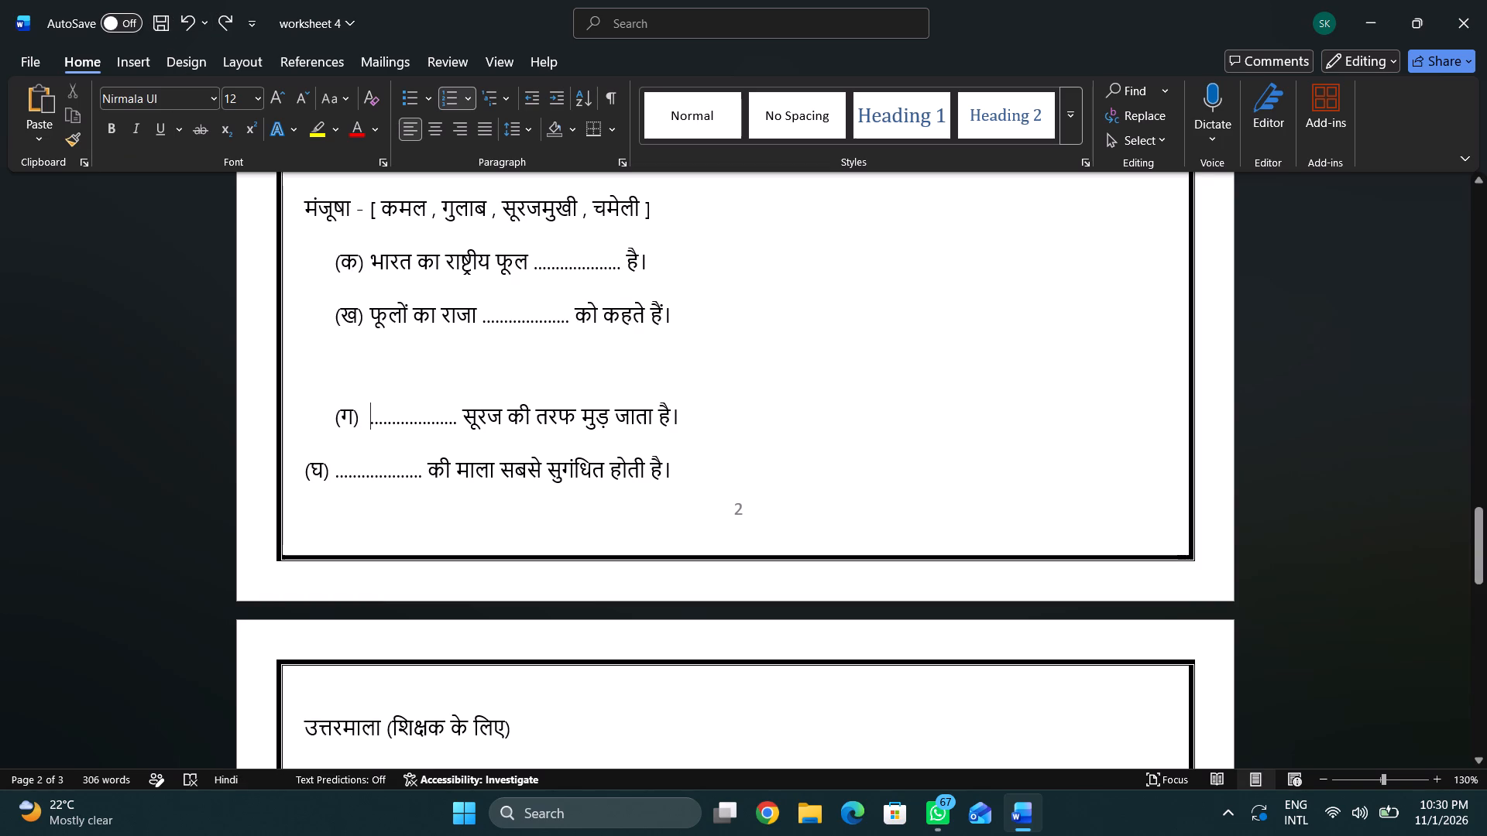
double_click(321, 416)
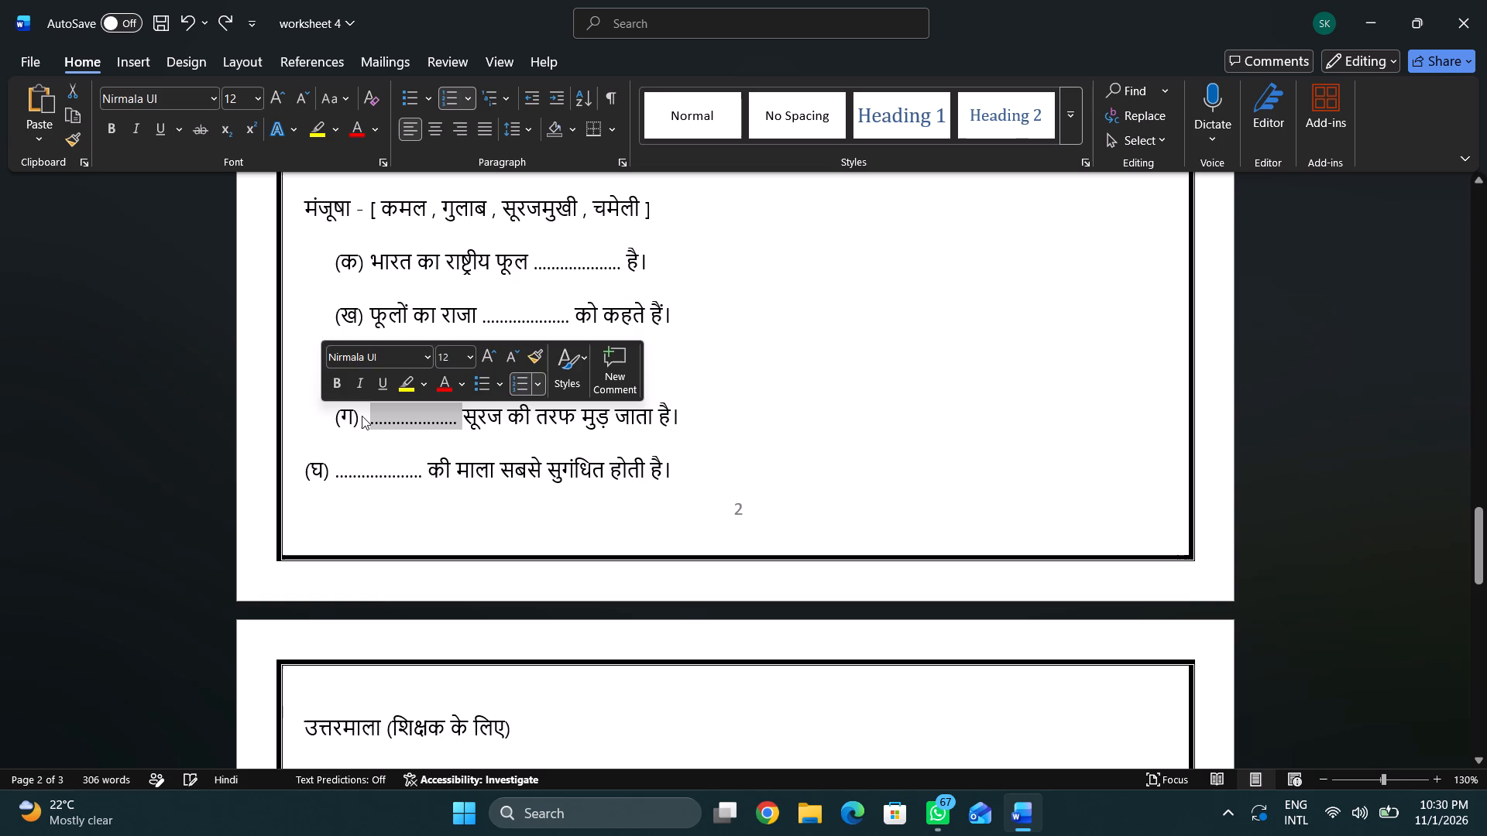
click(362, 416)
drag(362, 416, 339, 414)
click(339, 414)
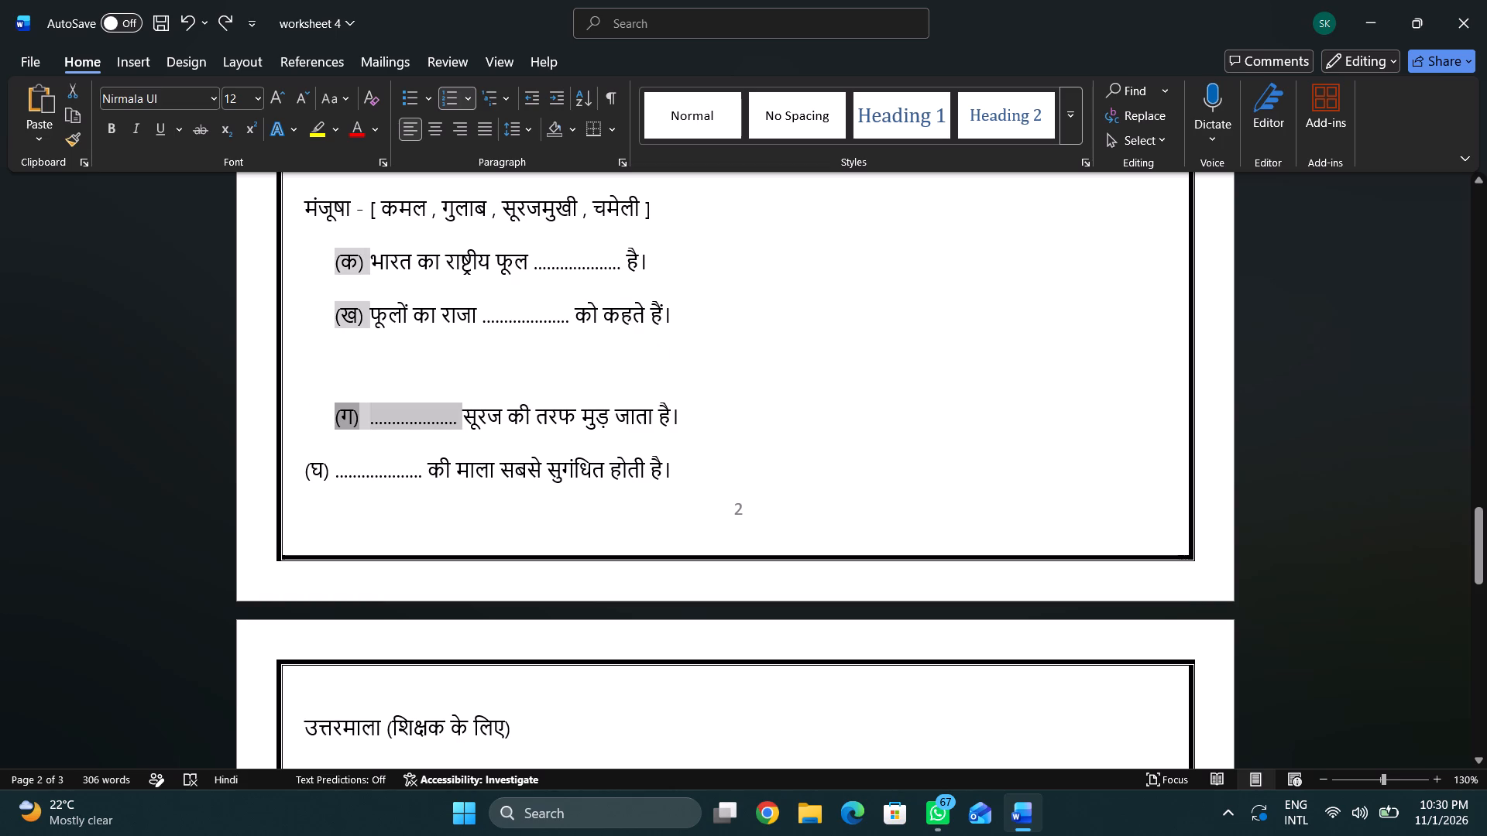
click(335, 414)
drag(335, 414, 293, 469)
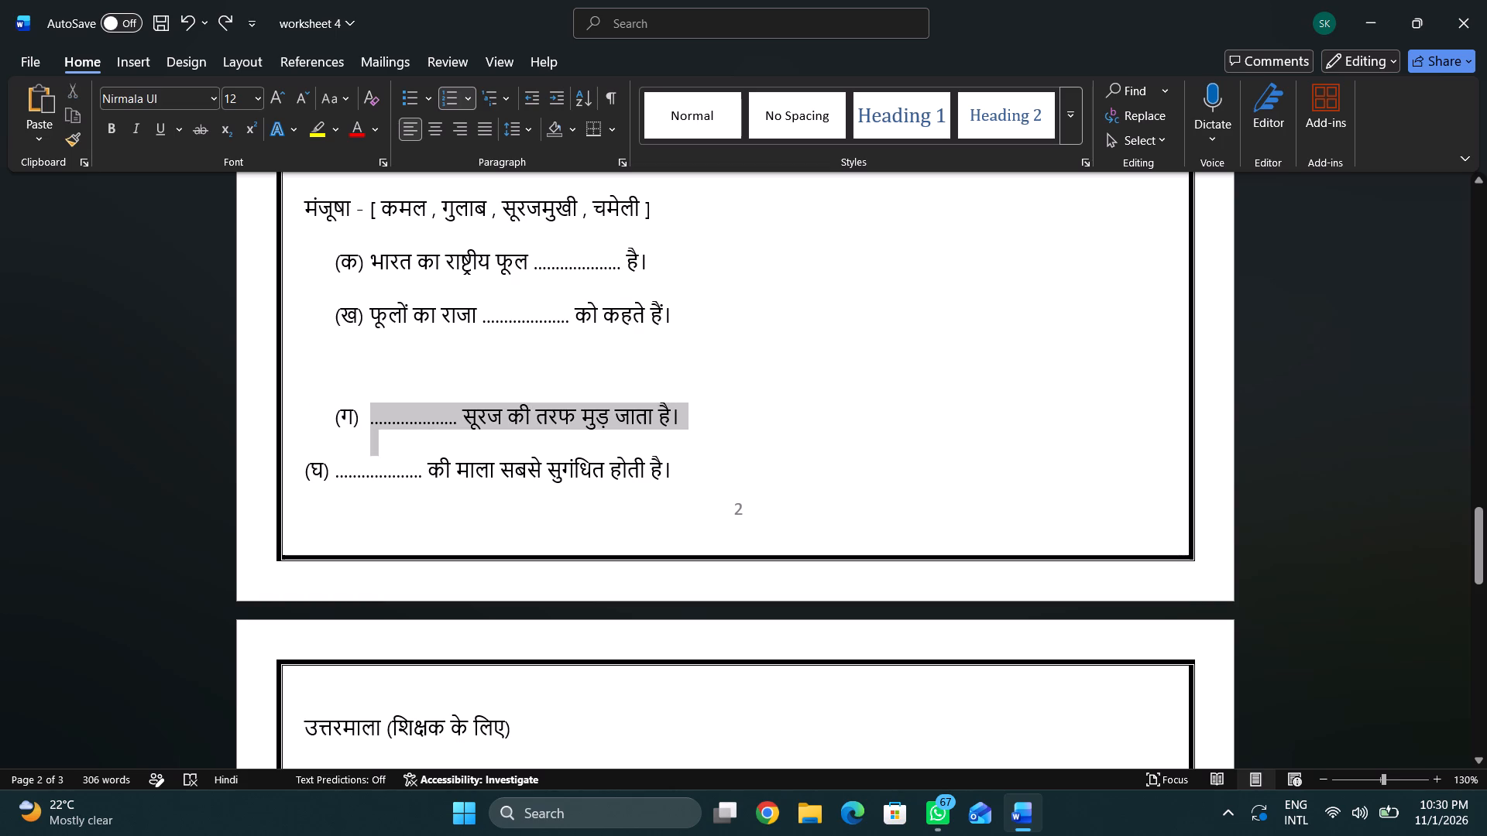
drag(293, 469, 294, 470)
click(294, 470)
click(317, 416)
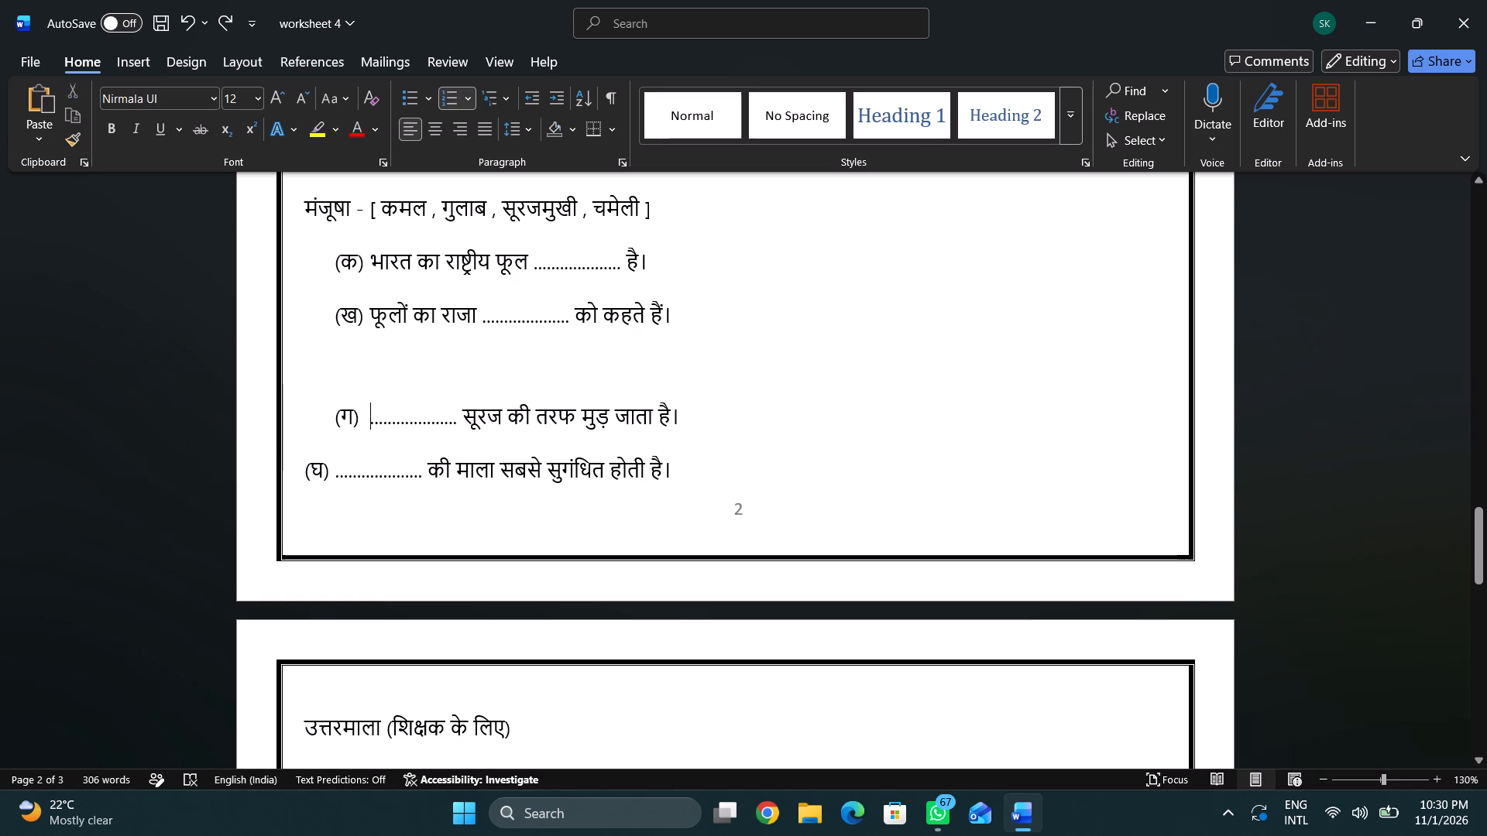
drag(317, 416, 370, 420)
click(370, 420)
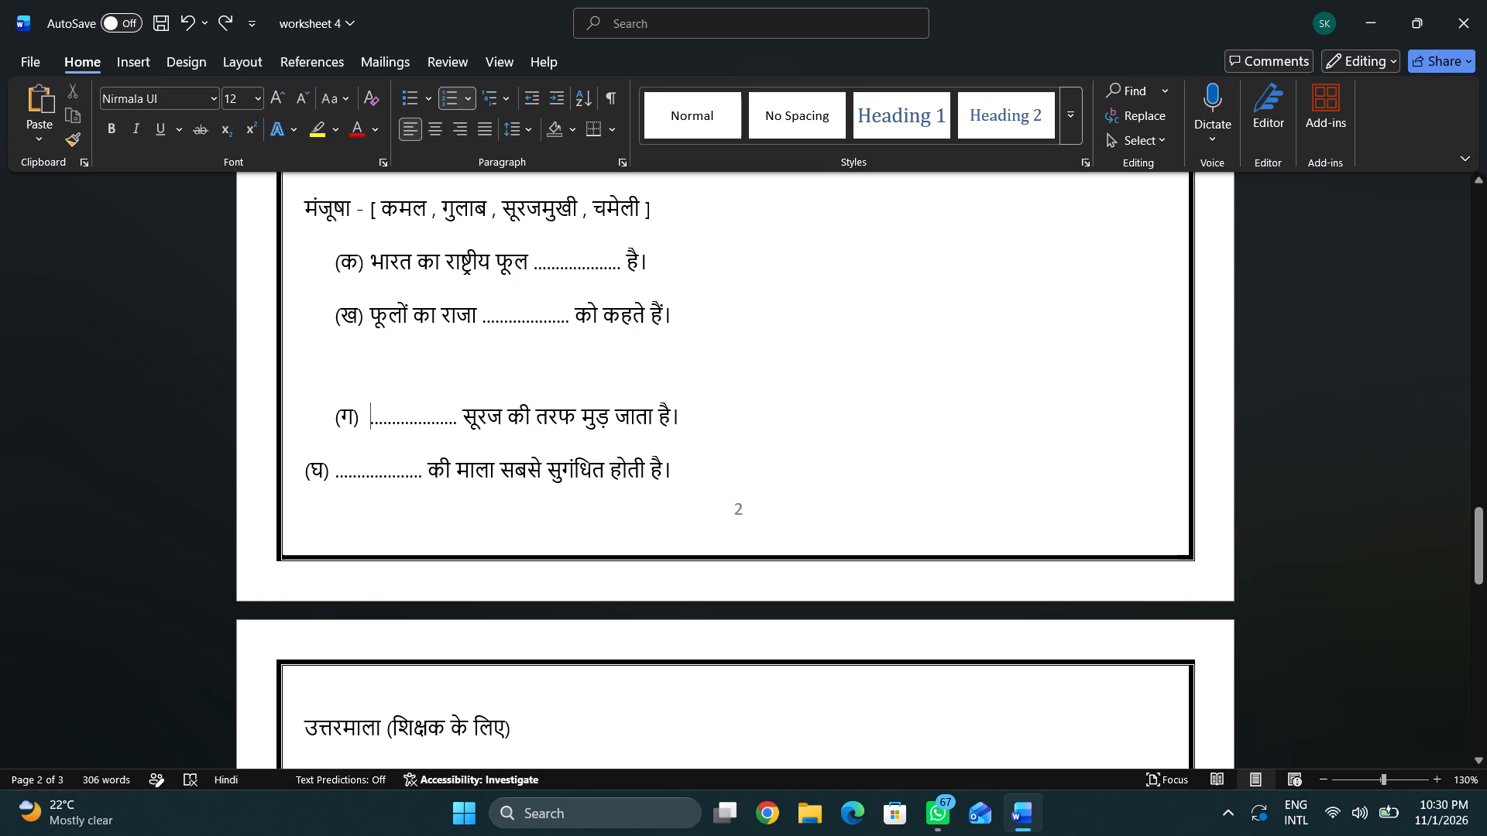
Increase the indent of the automatically lettered items (क) to (ग) under the कमल, गुलाब, सूरजमुखी, चमेली word bank.
drag(363, 416, 343, 420)
drag(335, 417, 353, 419)
click(353, 419)
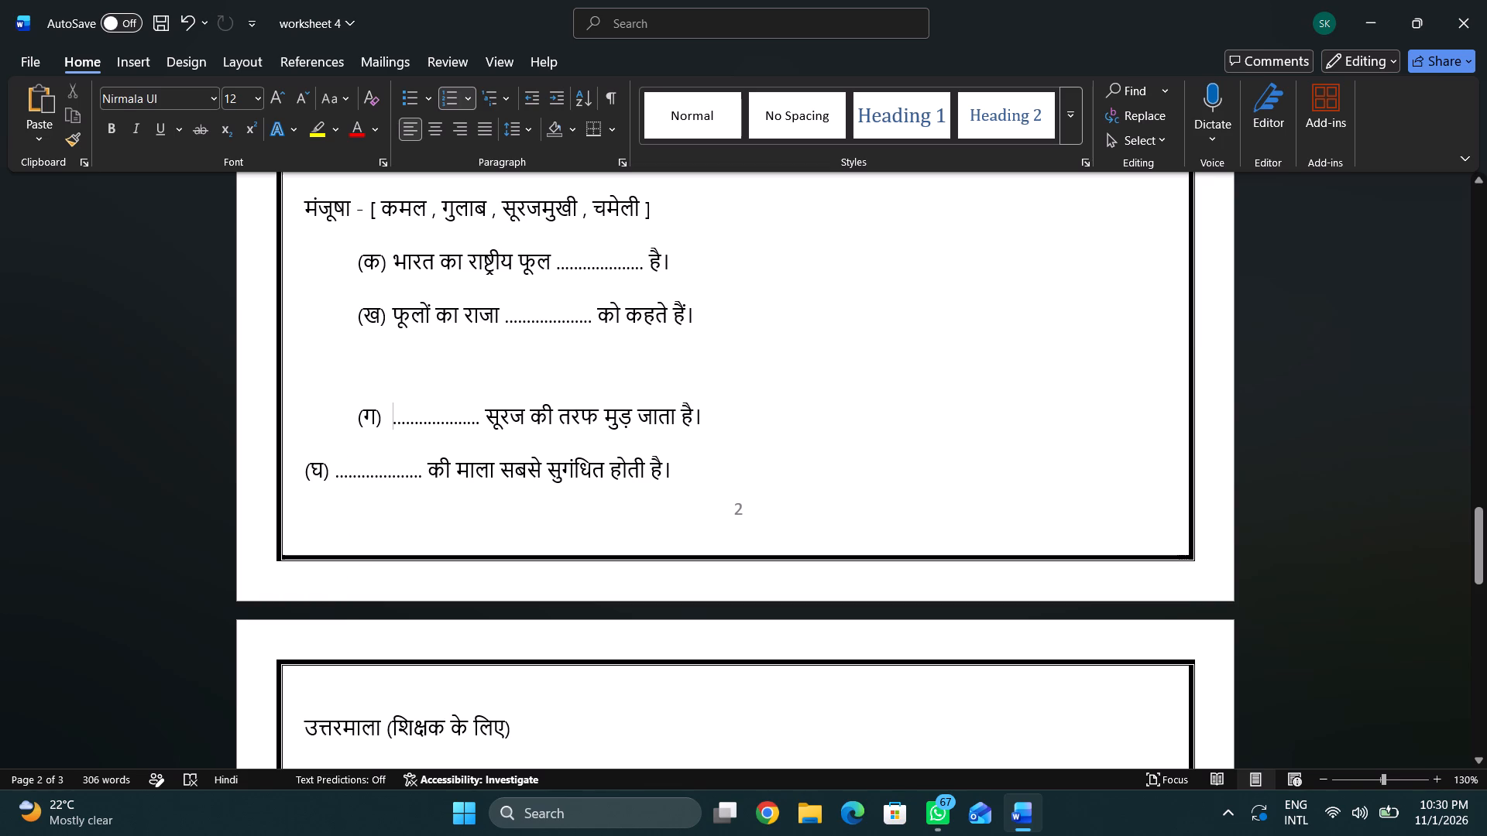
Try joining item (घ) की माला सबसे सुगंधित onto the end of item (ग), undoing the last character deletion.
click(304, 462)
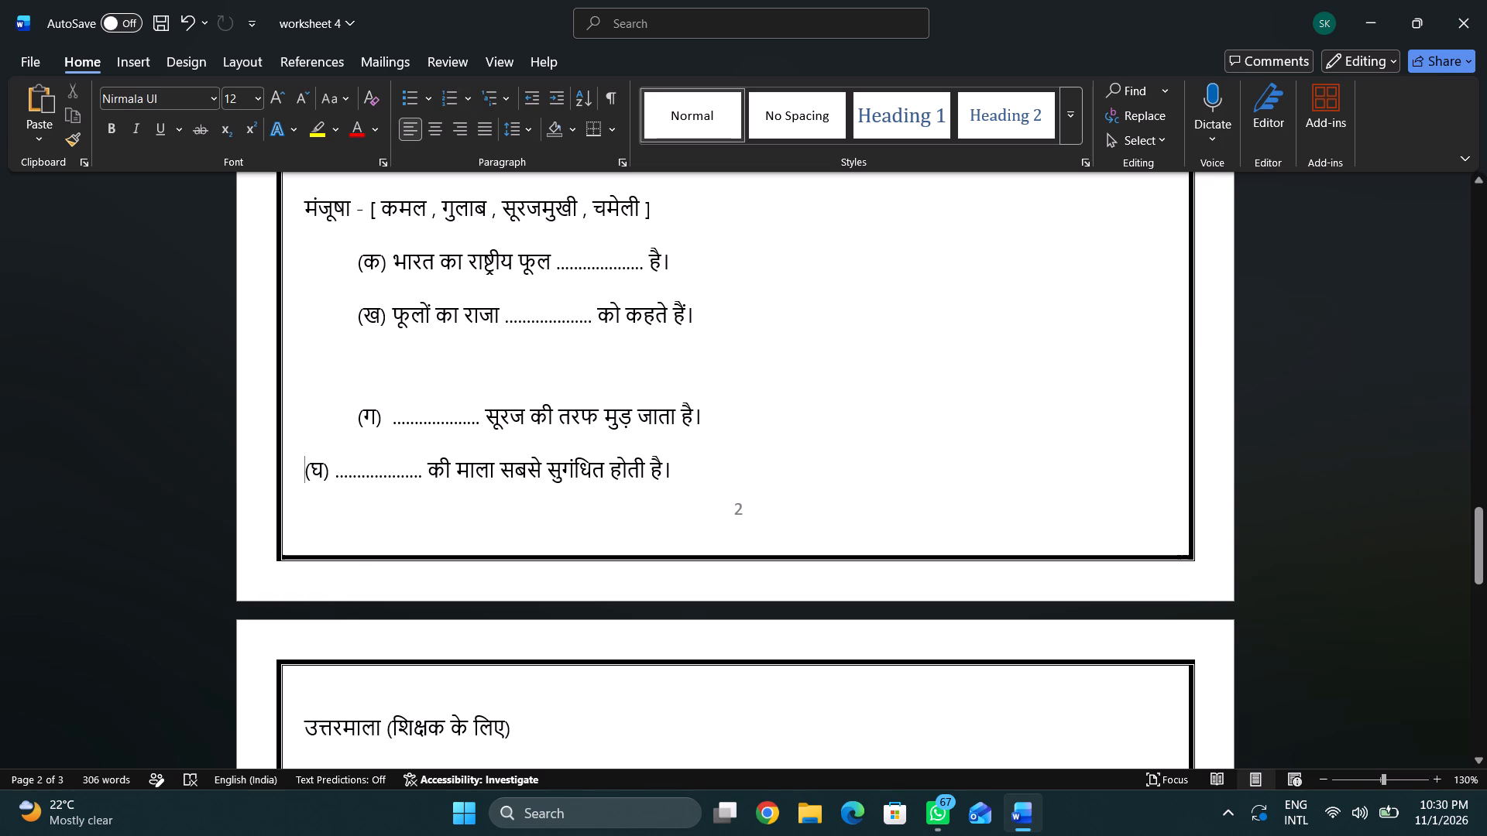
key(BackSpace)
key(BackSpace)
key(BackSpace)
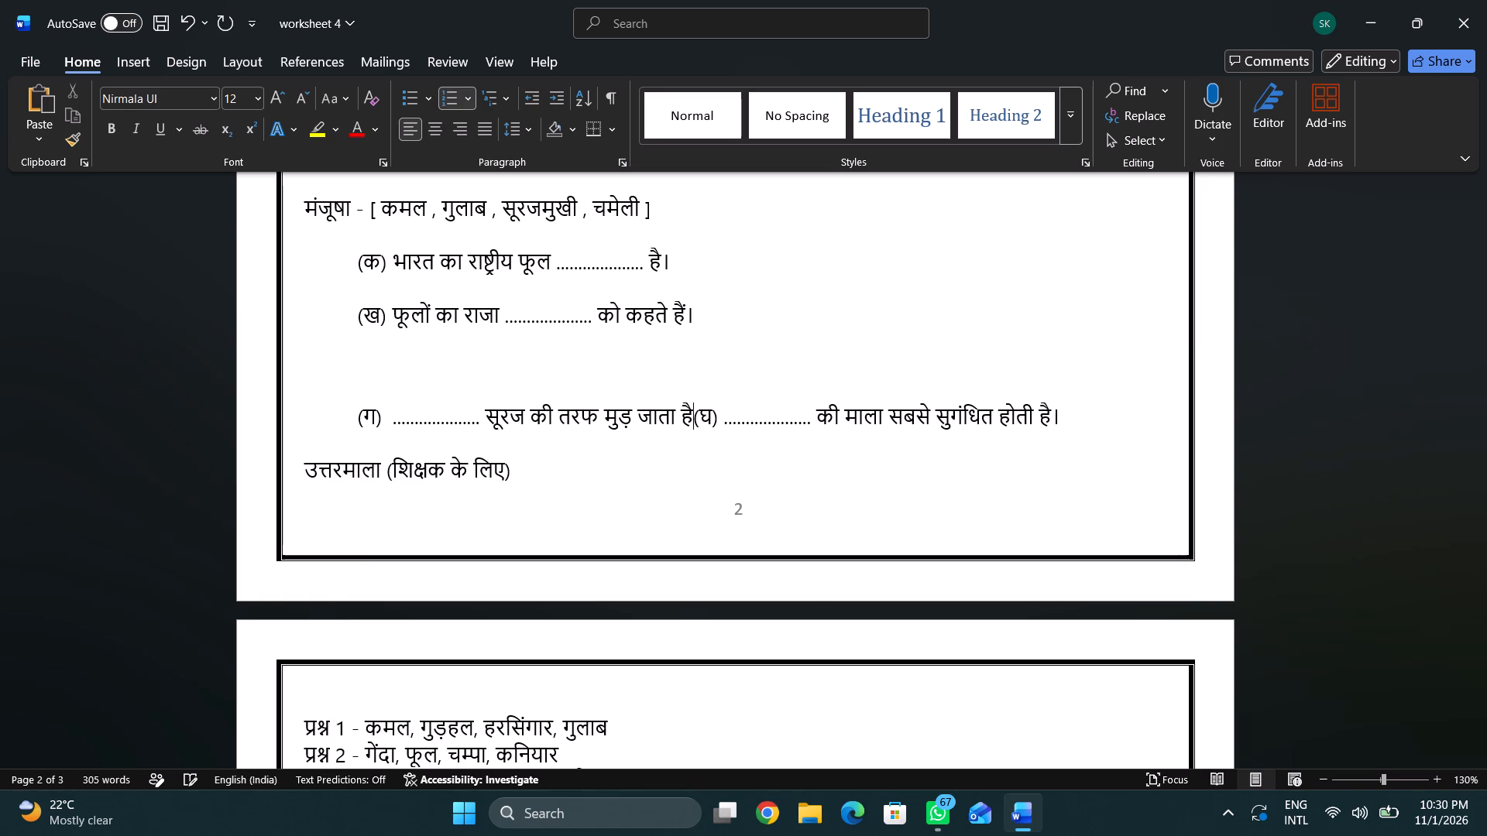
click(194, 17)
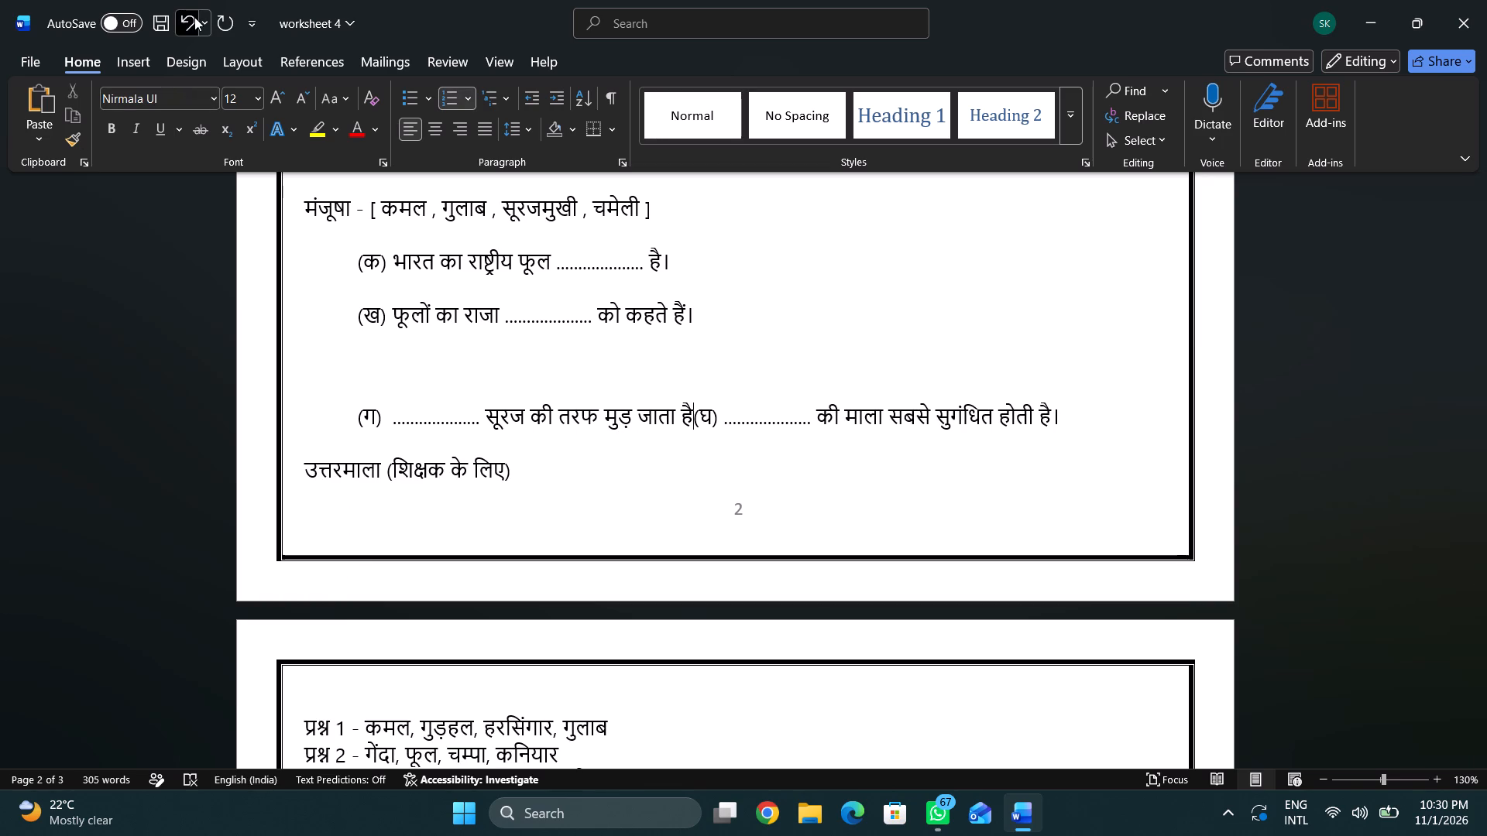
Remove the automatic (ग) label from the सूरज की तरफ मुड़ जाता है line and reduce the gap above it to one blank line.
click(362, 406)
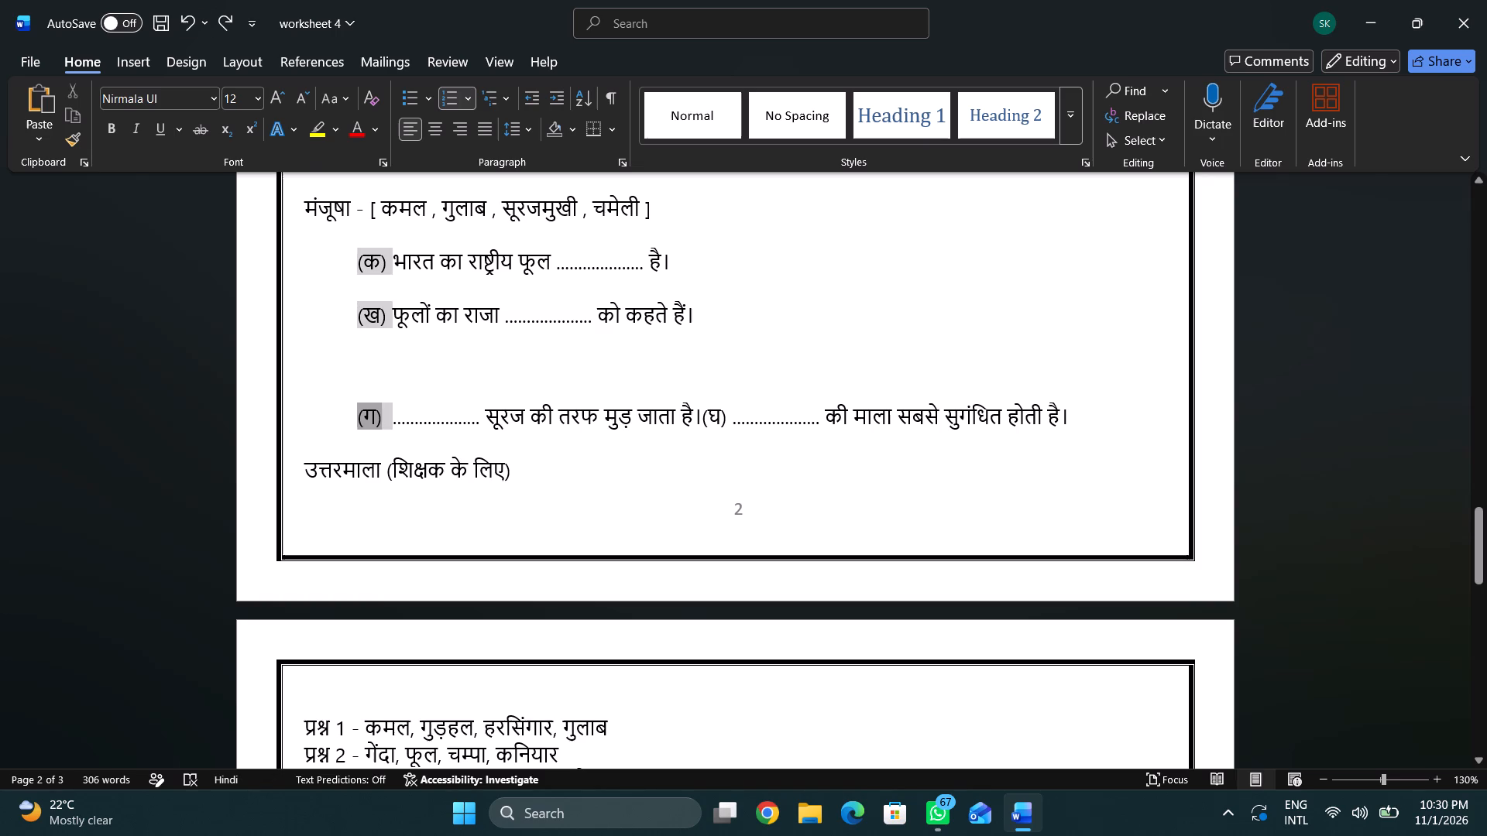
click(383, 415)
key(BackSpace)
key(BackSpace)
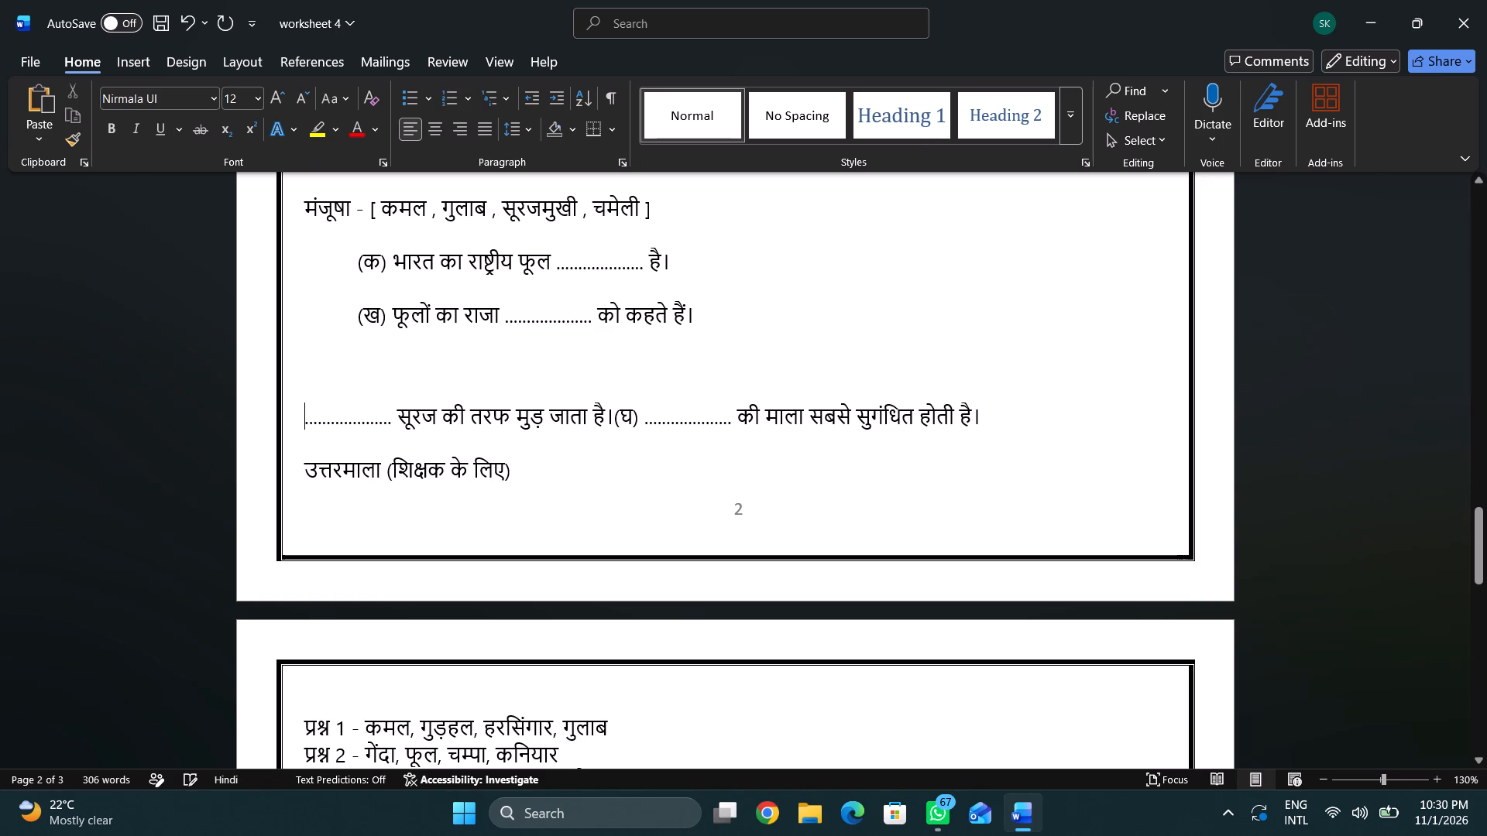
key(BackSpace)
key(BackSpace)
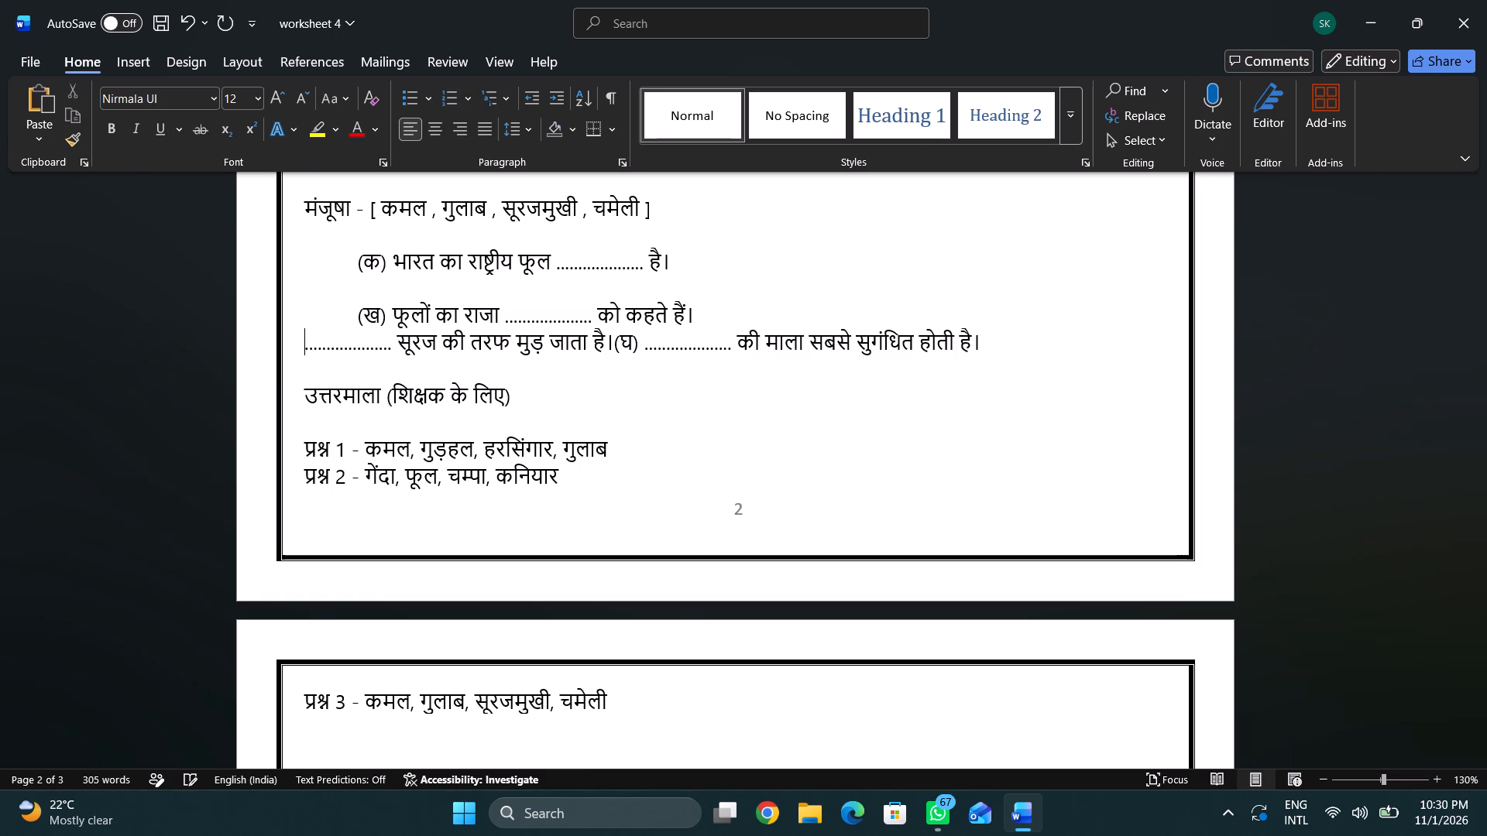
key(Return)
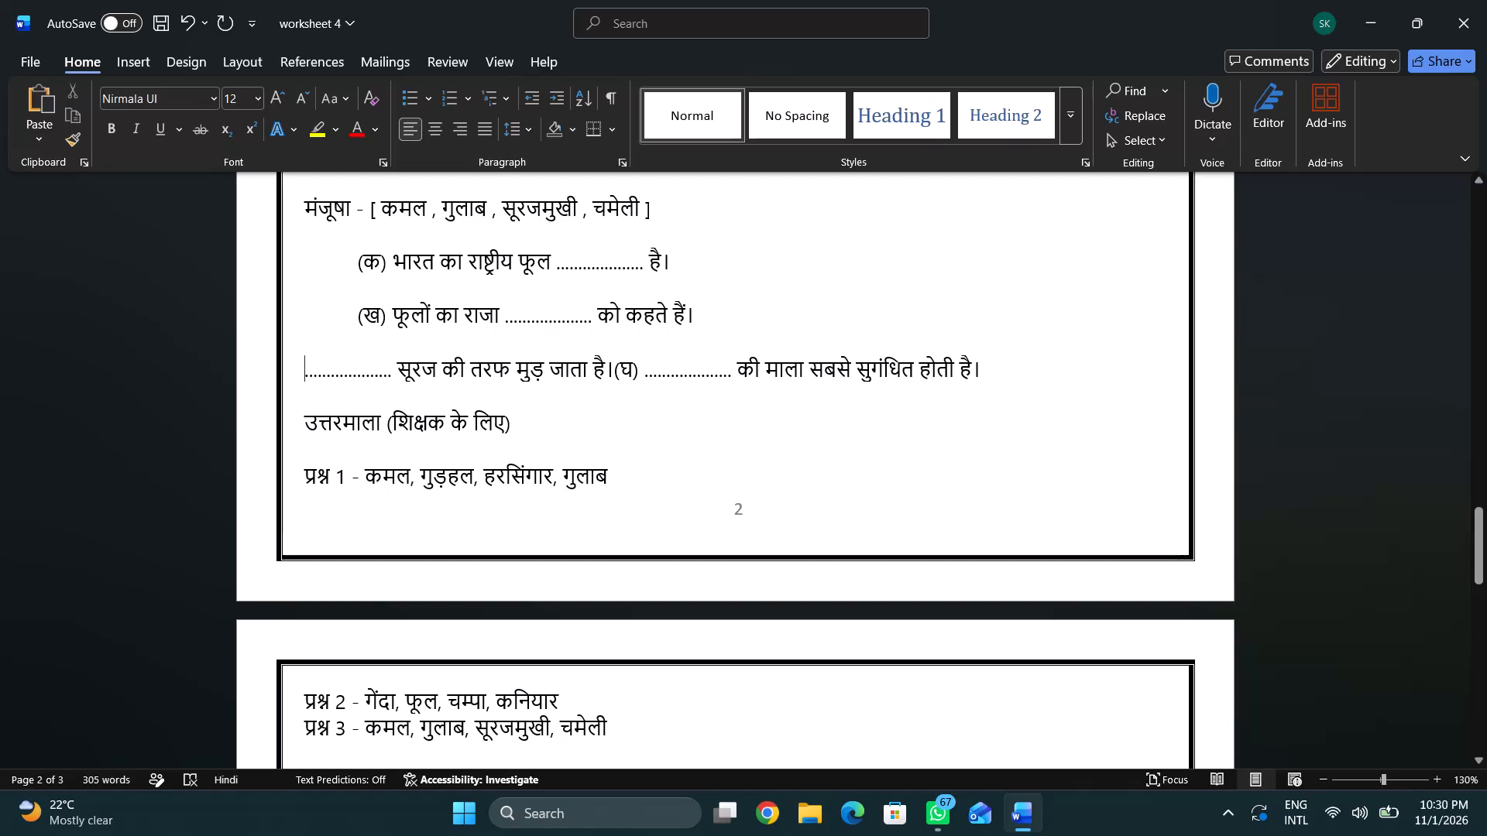
Put item (घ) की माला सबसे सुगंधित होती है on its own line with a blank line above it.
click(612, 365)
key(Return)
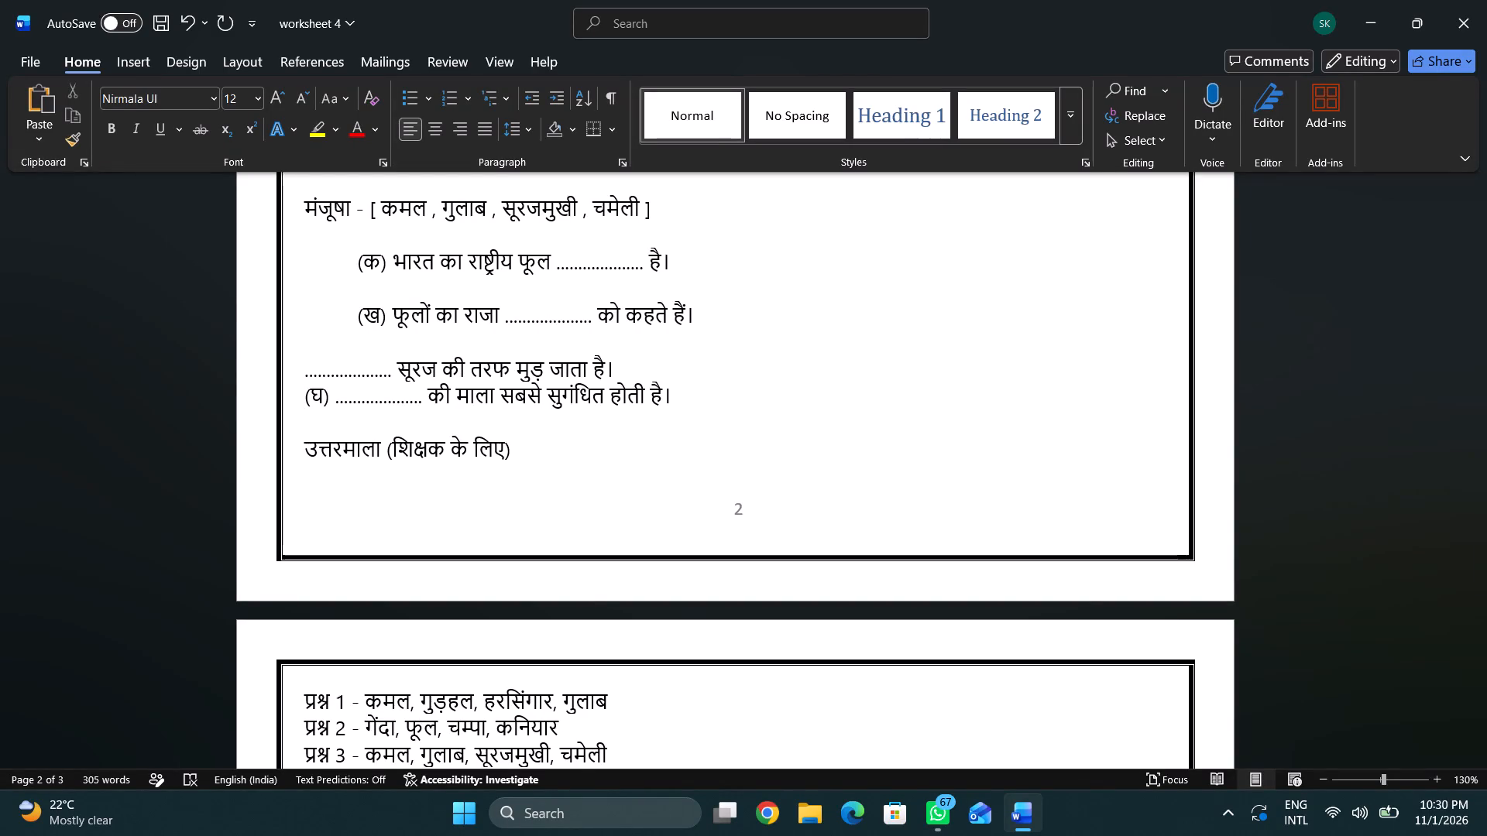
key(Return)
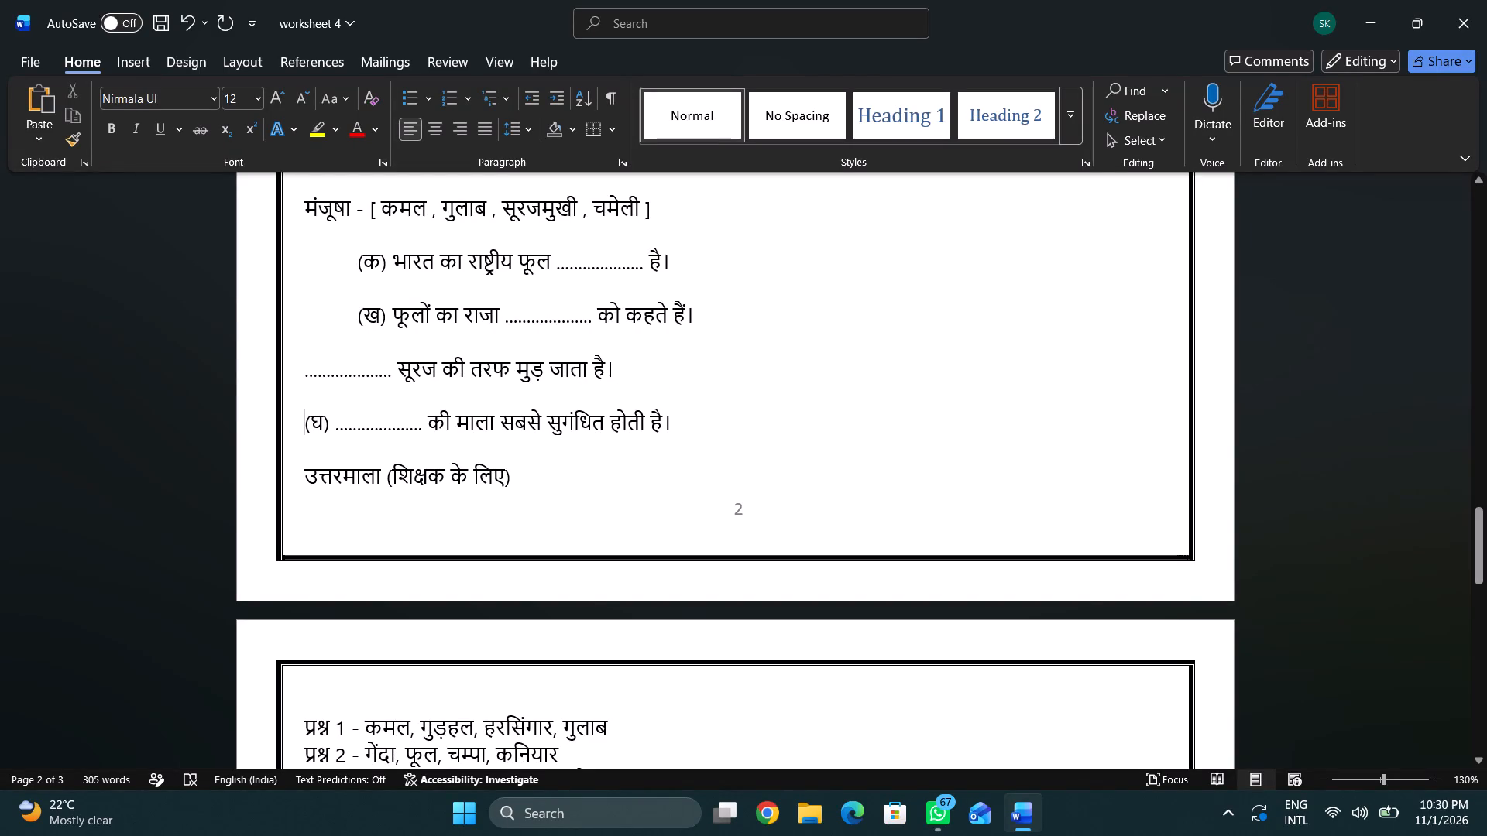
Delete the teacher's answer key, from उत्तरमाला (शिक्षक के लिए) through its प्रश्न 3 answers.
drag(304, 468, 561, 748)
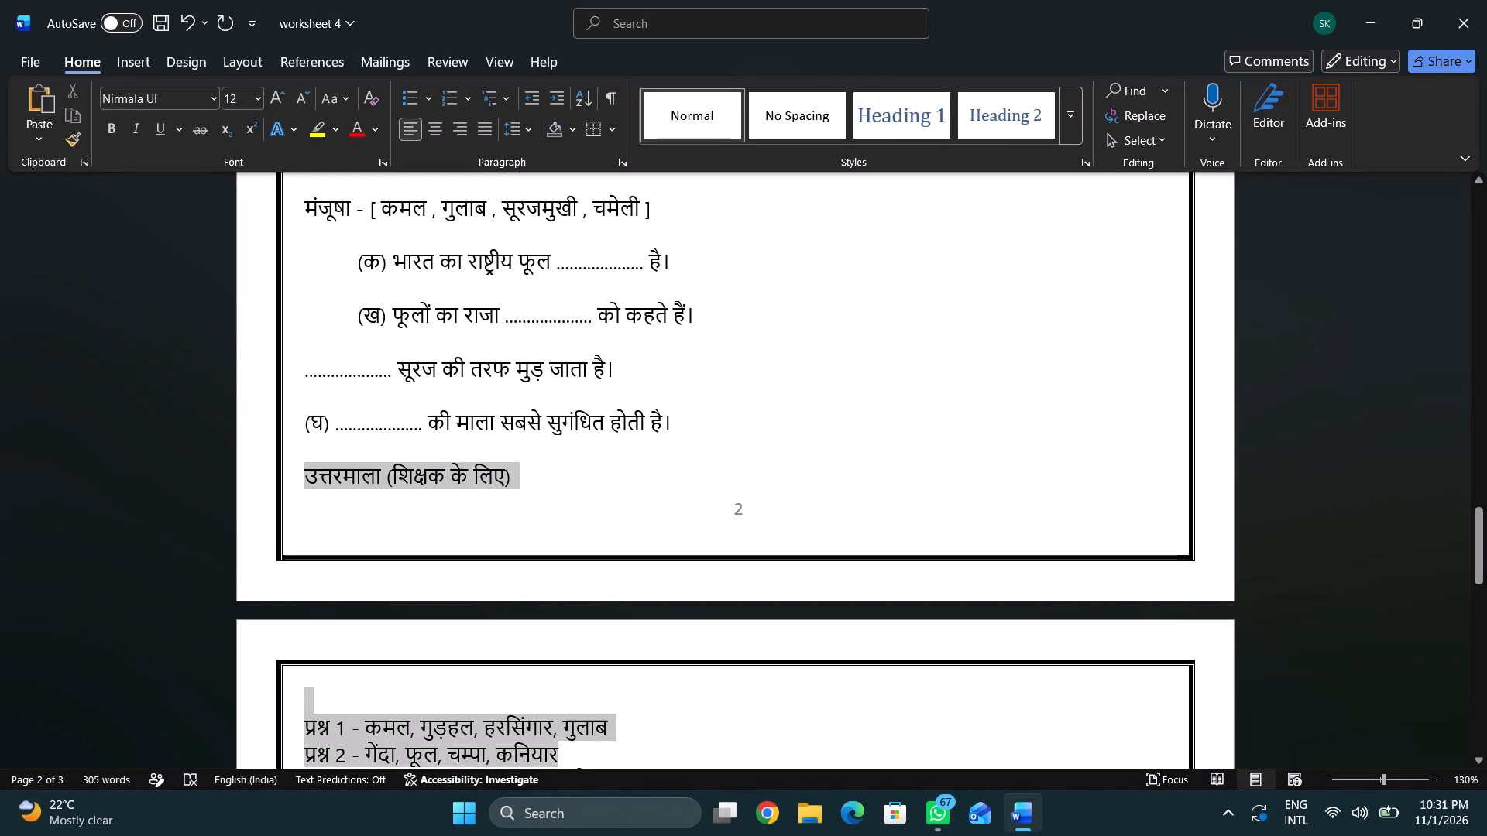
drag(561, 748, 563, 772)
key(BackSpace)
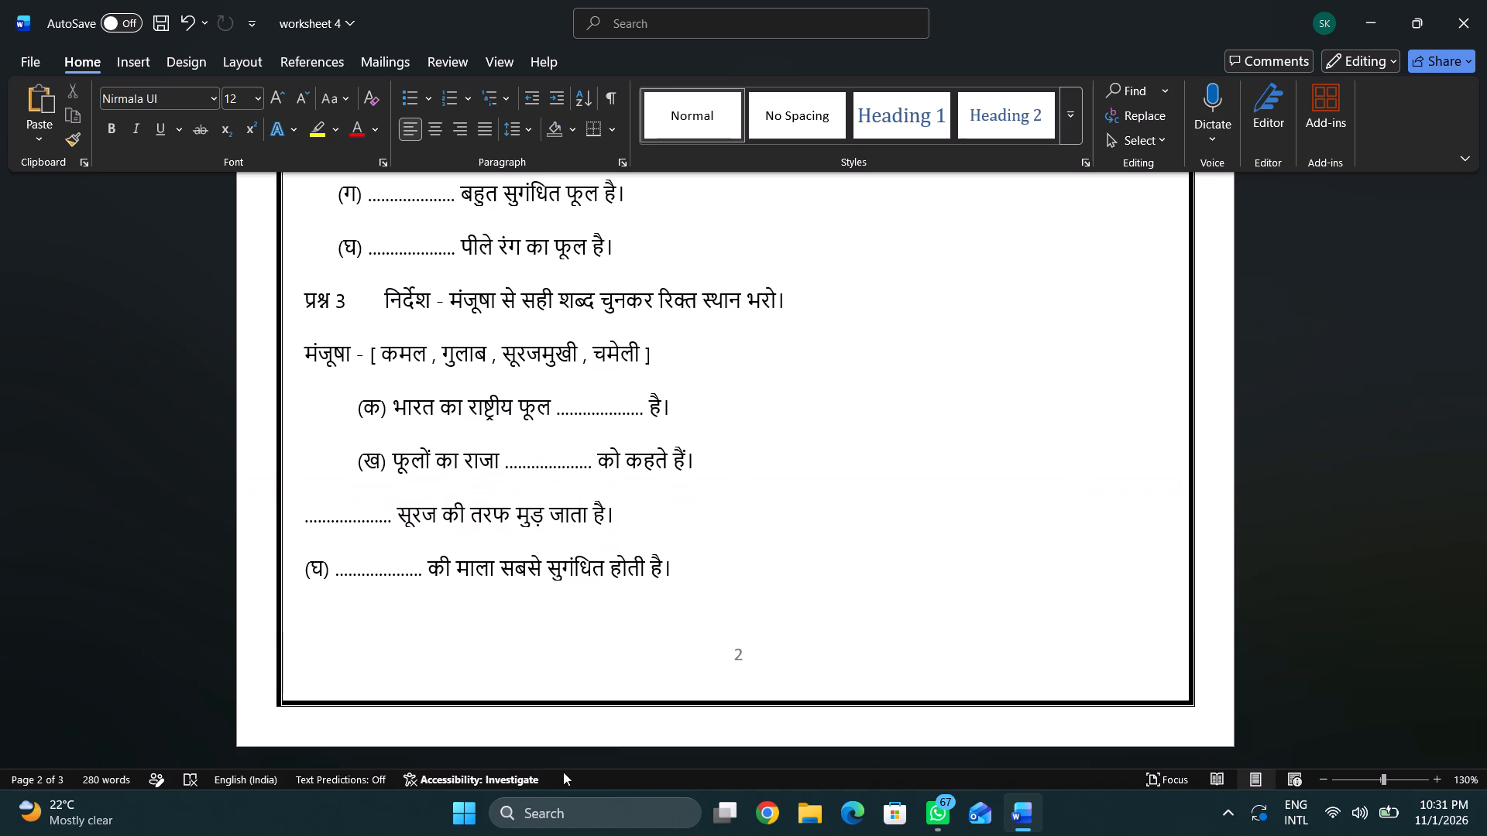
Indent the unlabelled सूरज की तरफ मुड़ जाता है line with spaces to line up with item (ख).
click(298, 521)
key(space)
key(space)
key(space)
key(space)
key(space)
key(space)
key(space)
key(space)
key(space)
key(space)
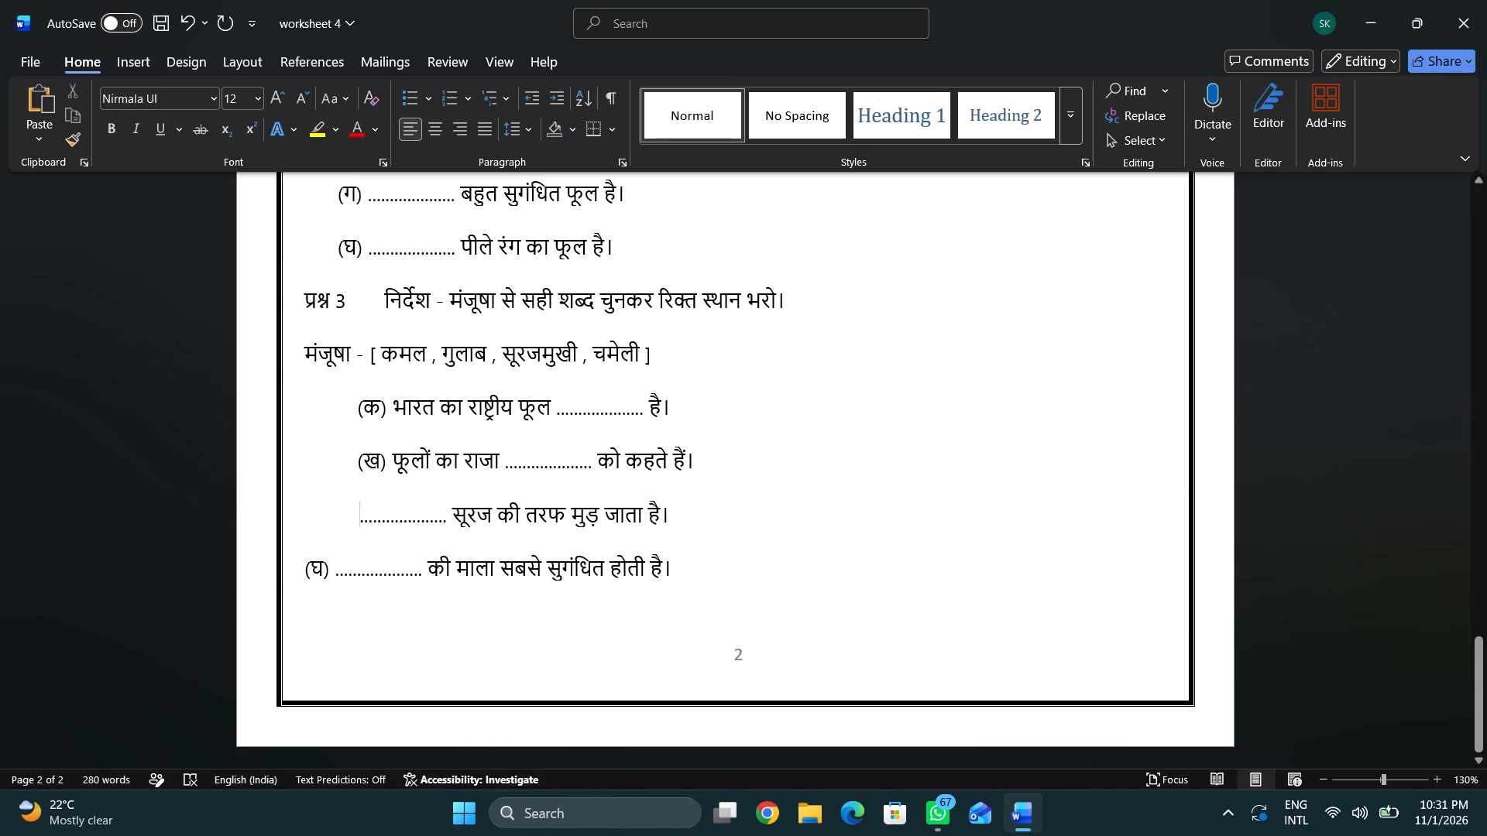
Copy the (ग) label from the बहुत सुगंधित फूल है item and paste it before the सूरज की तरफ मुड़ जाता है blank.
drag(361, 191, 347, 195)
drag(347, 195, 330, 198)
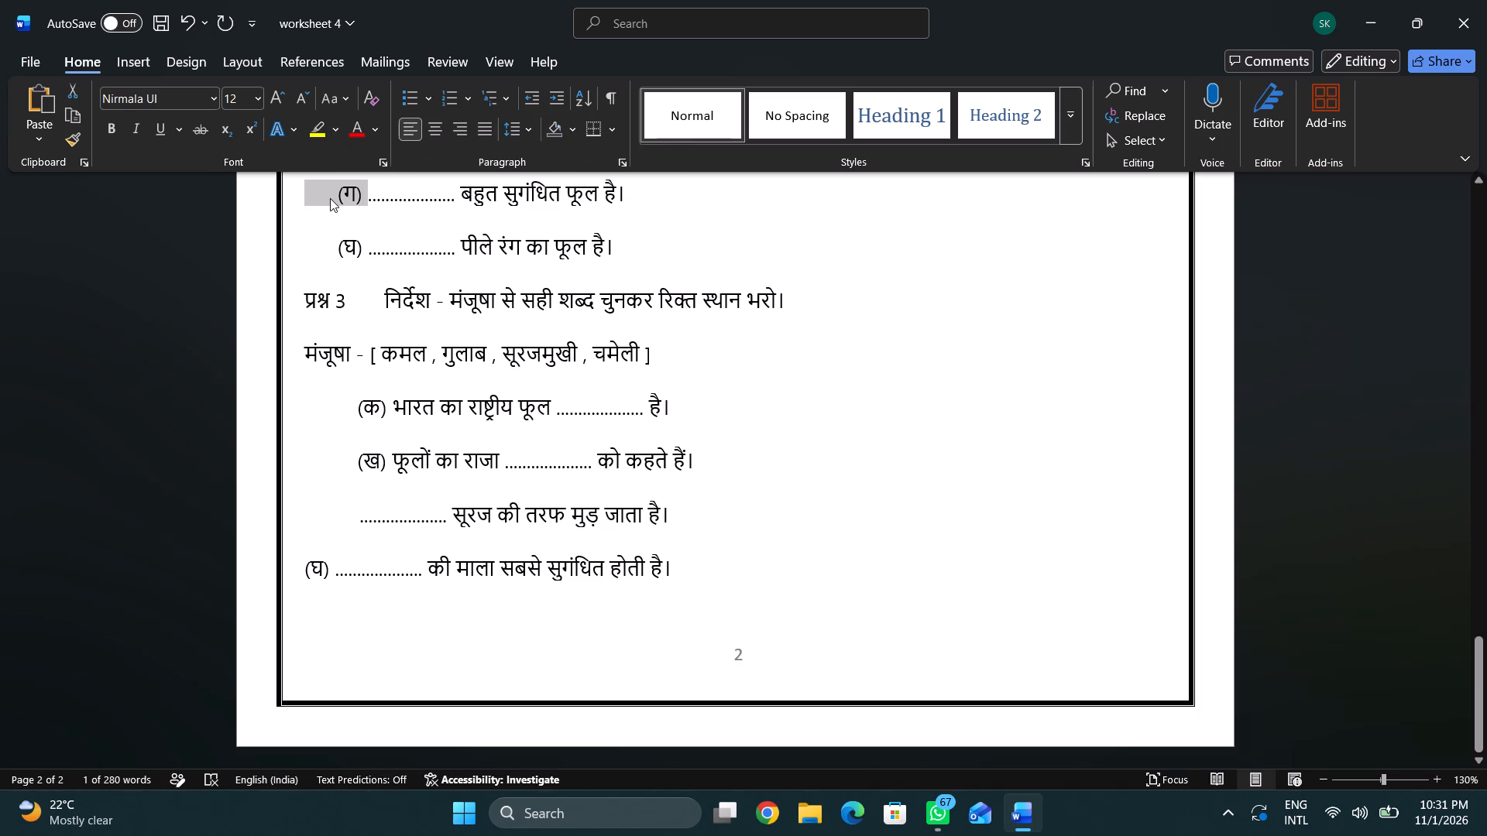
key(ctrl+c)
click(356, 517)
key(ctrl+v)
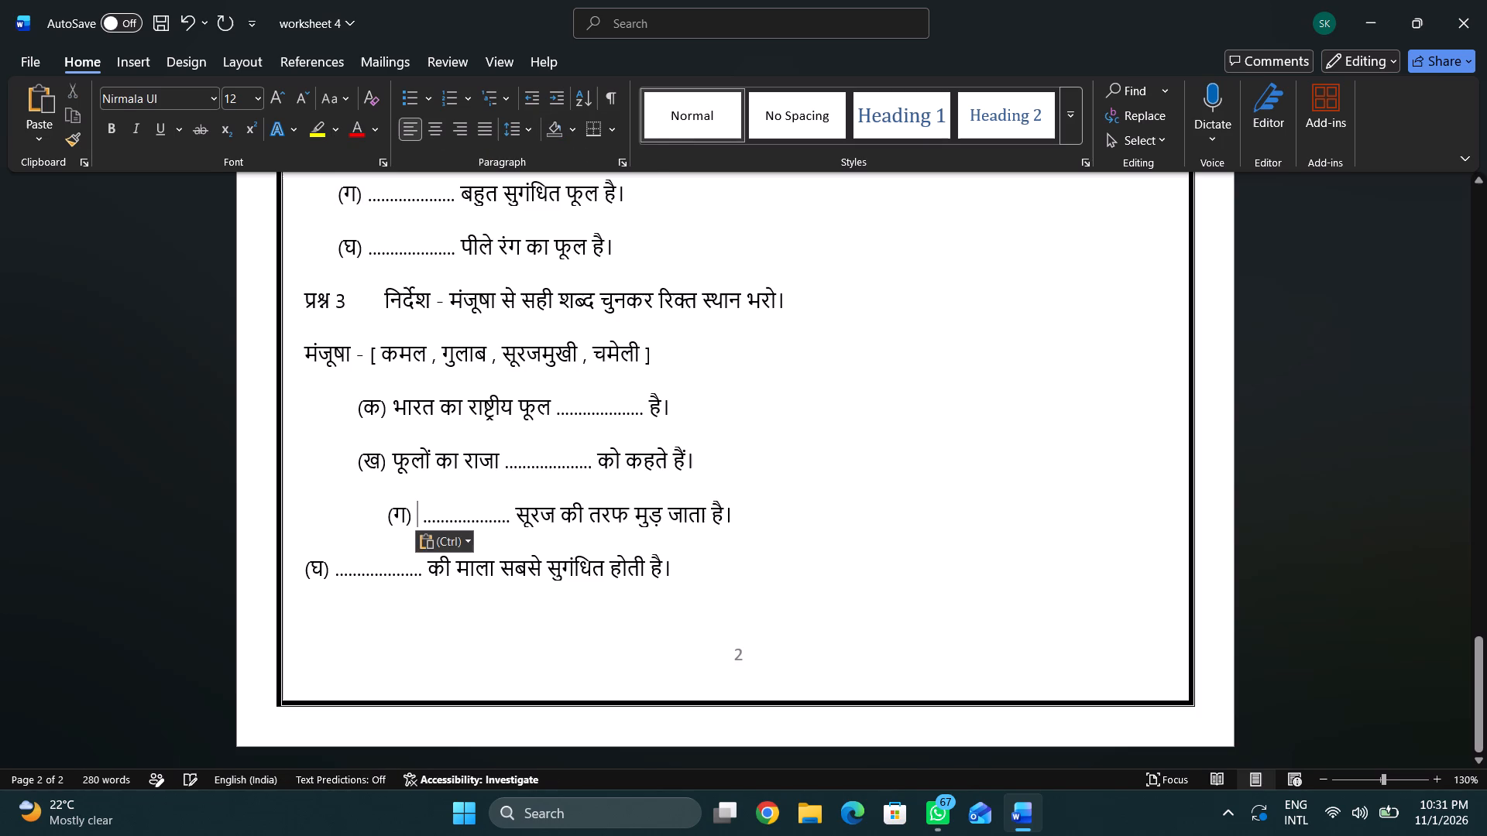
Indent item (घ) की माला सबसे सुगंधित होती है with spaces to line up with item (ग) above it.
click(302, 564)
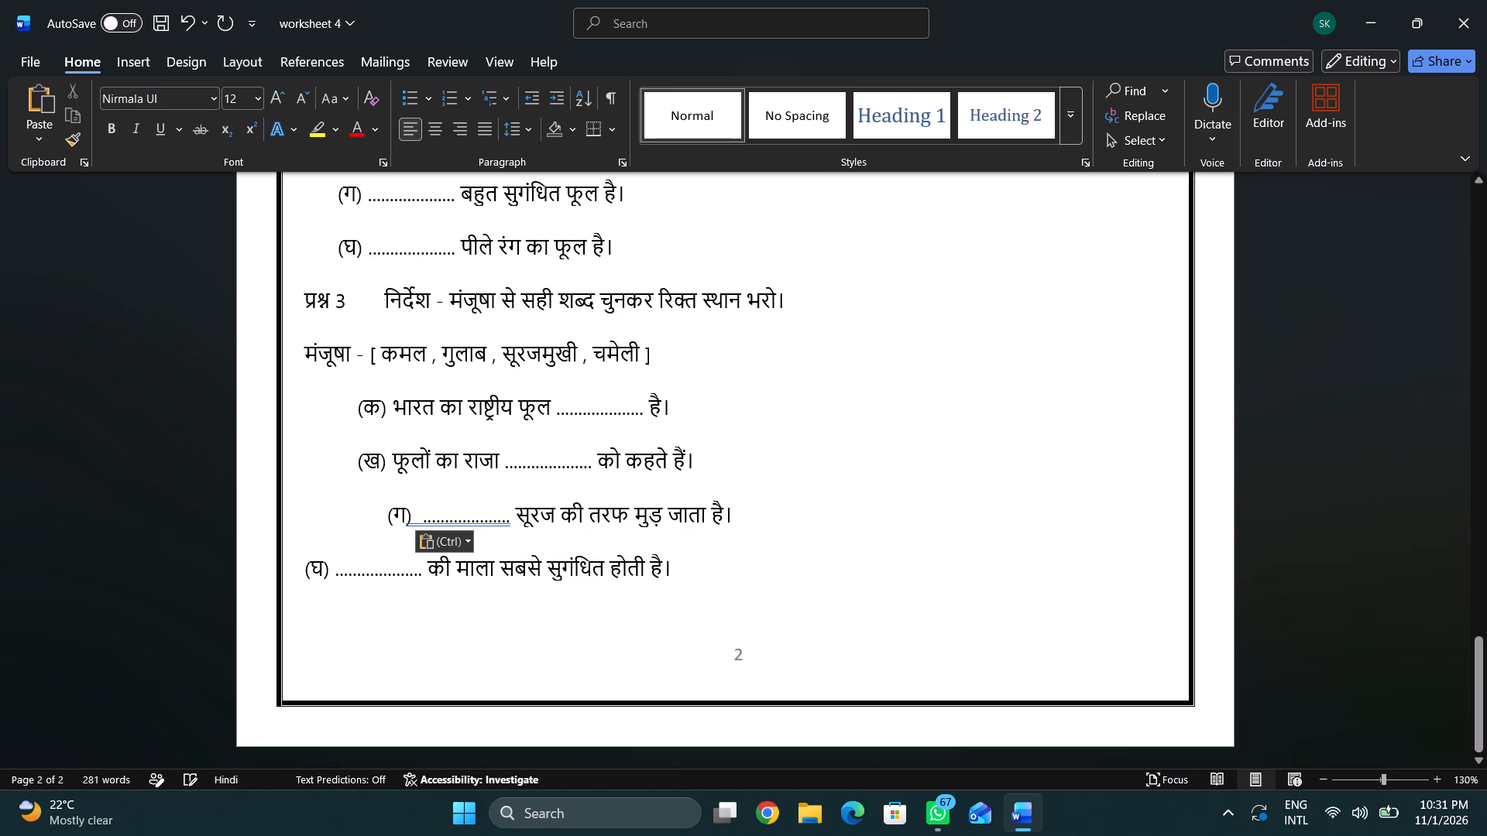
key(space)
key(space)
key(space)
key(space)
key(space)
key(space)
key(space)
key(space)
key(space)
key(space)
key(space)
key(space)
key(space)
key(space)
key(space)
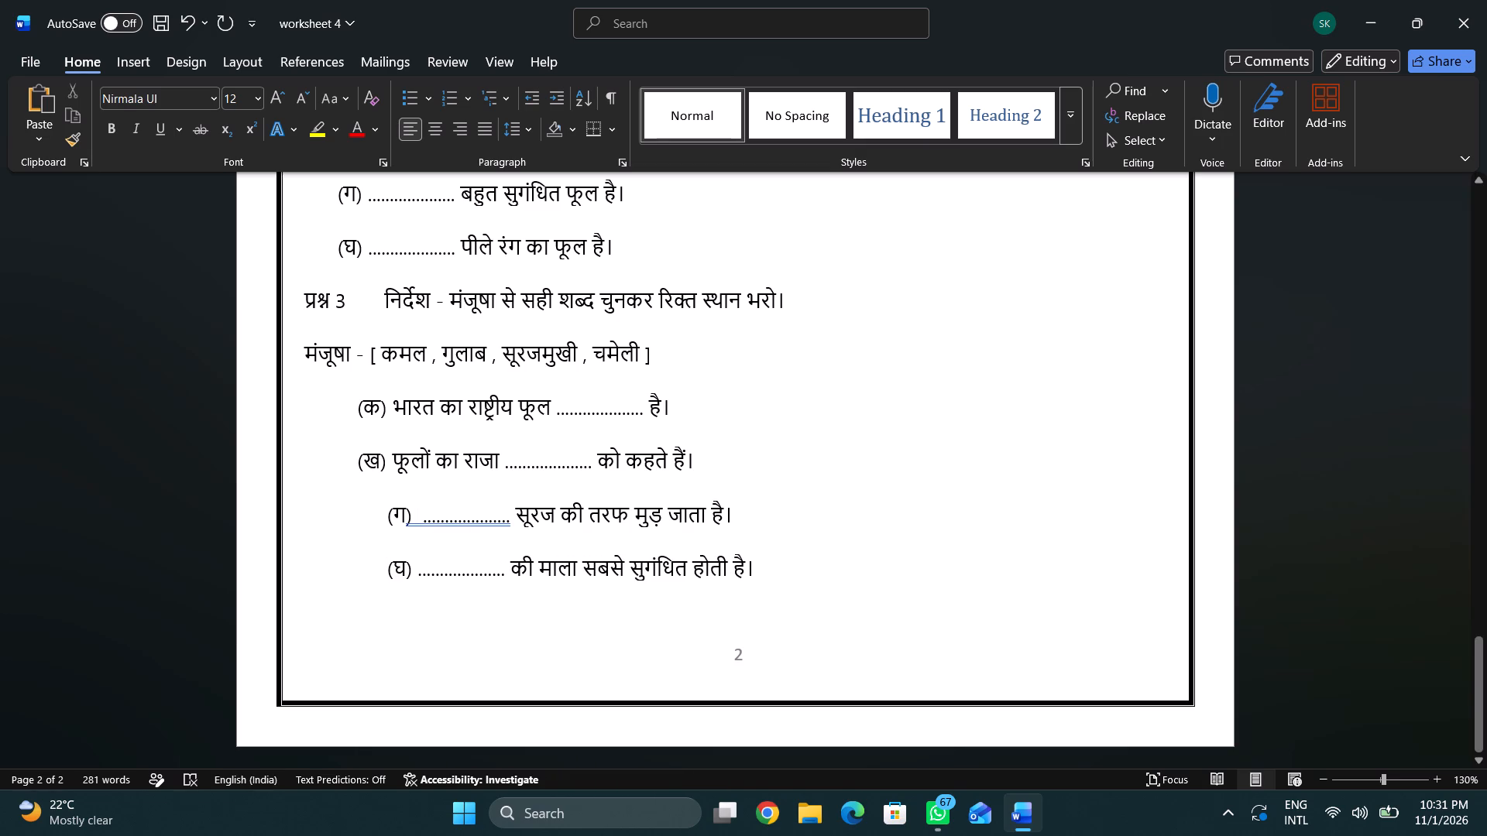
Reduce the indent of item (ग) सूरज की तरफ मुड़ जाता है to align it with items (क) and (ख).
click(383, 514)
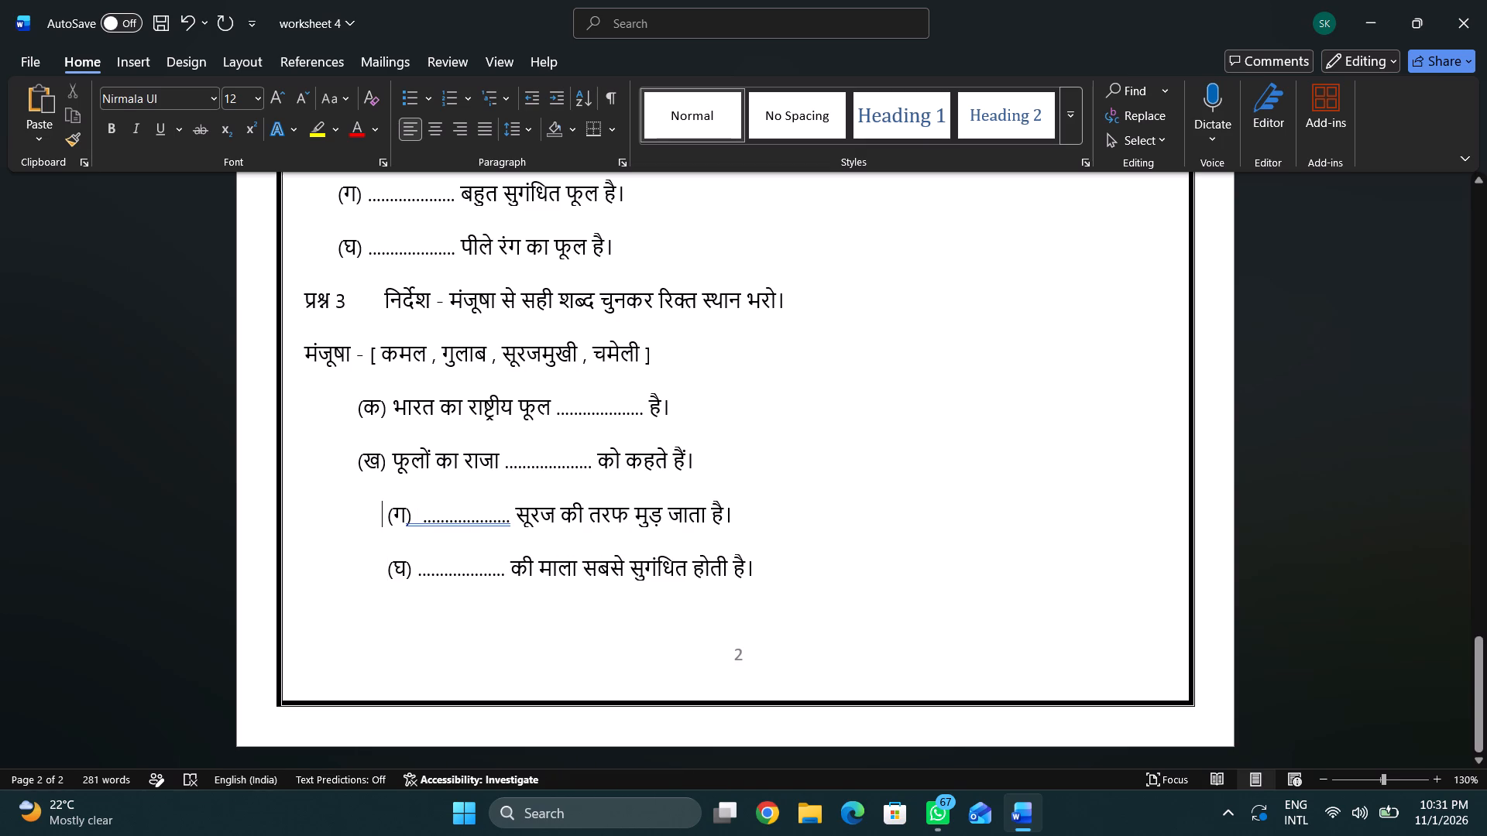
key(BackSpace)
key(BackSpace)
key(BackSpace)
key(BackSpace)
key(BackSpace)
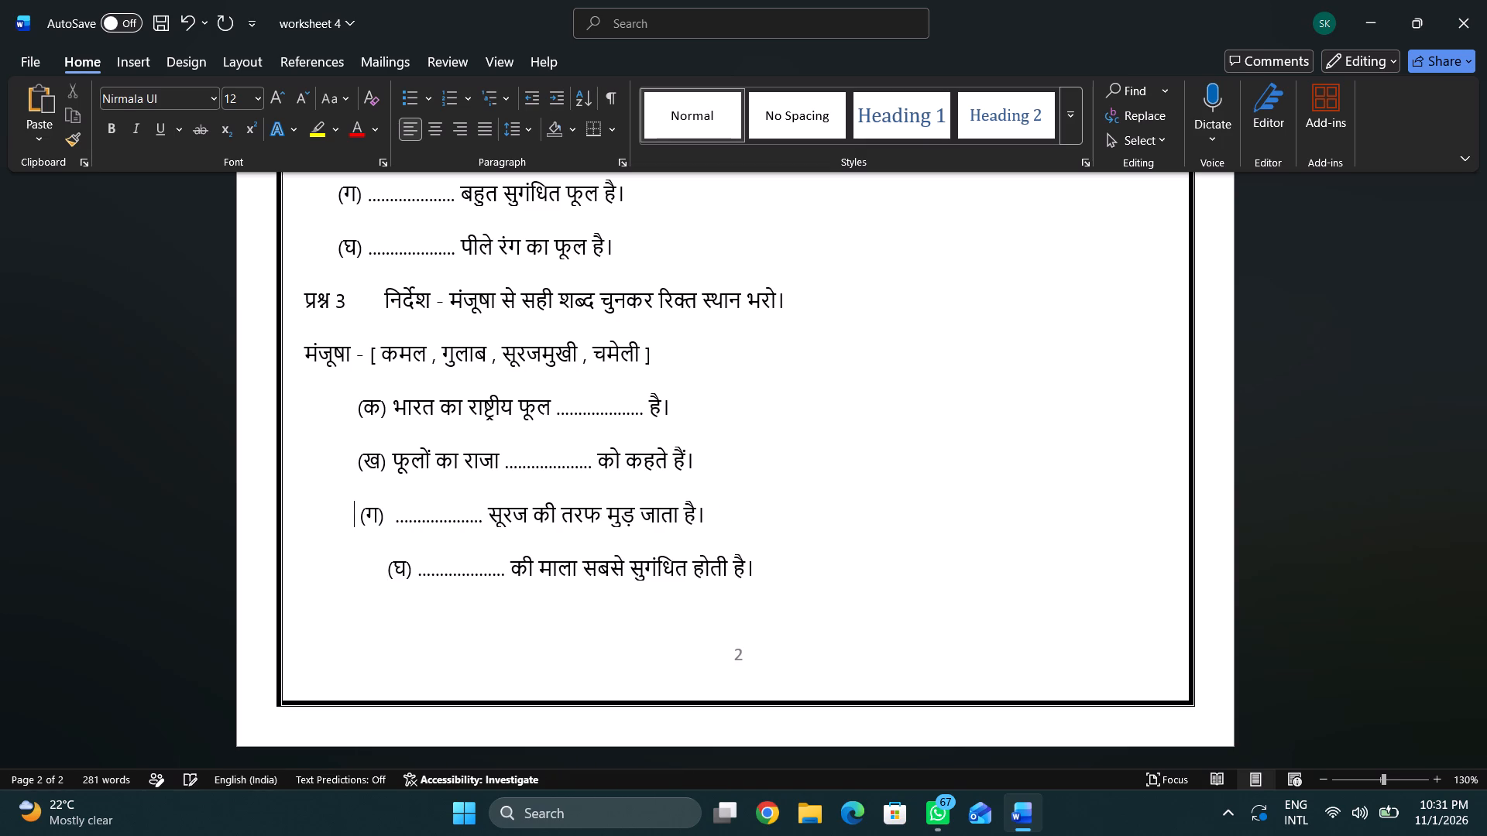
Reduce the indent of item (घ) की माला सबसे सुगंधित होती है to align it with item (ग).
click(380, 567)
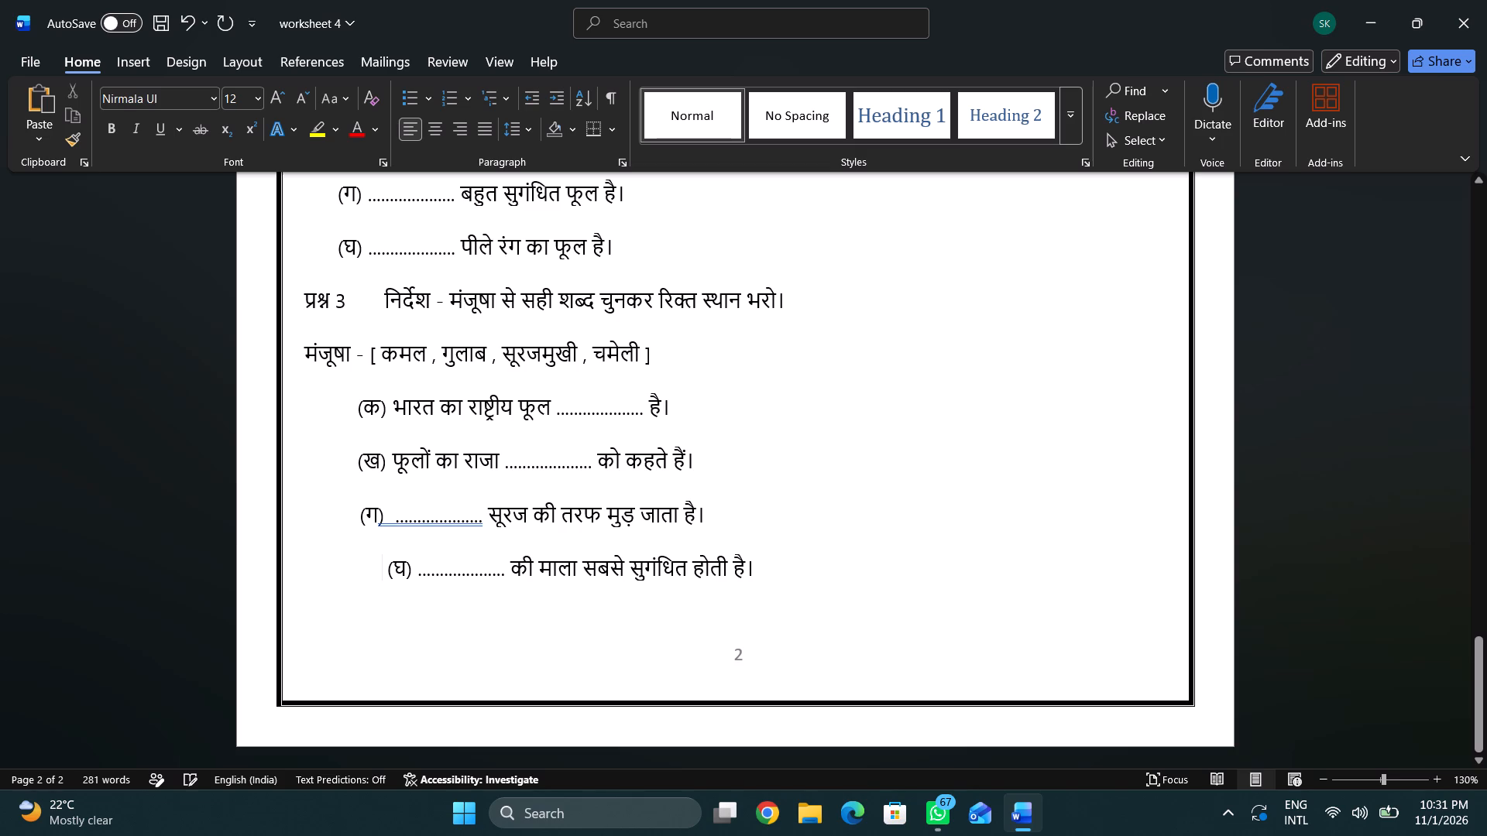
key(BackSpace)
key(BackSpace)
key(BackSpace)
key(BackSpace)
key(BackSpace)
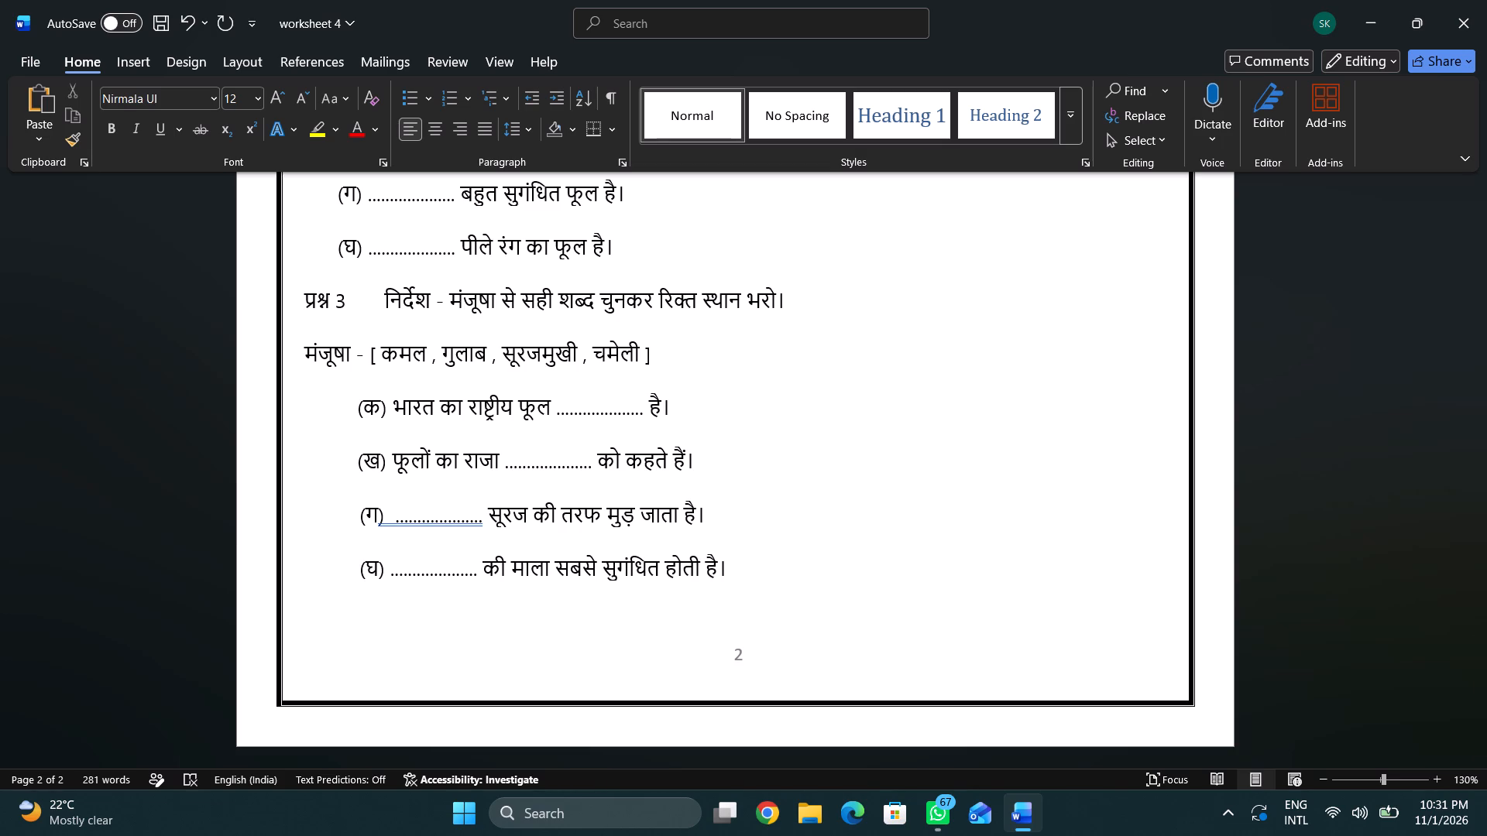
Renumber the question with the कमल, गुलाब, सूरजमुखी, चमेली word bank as प्रश्न 6.
scroll(380, 567, up, 4)
scroll(380, 567, down, 1)
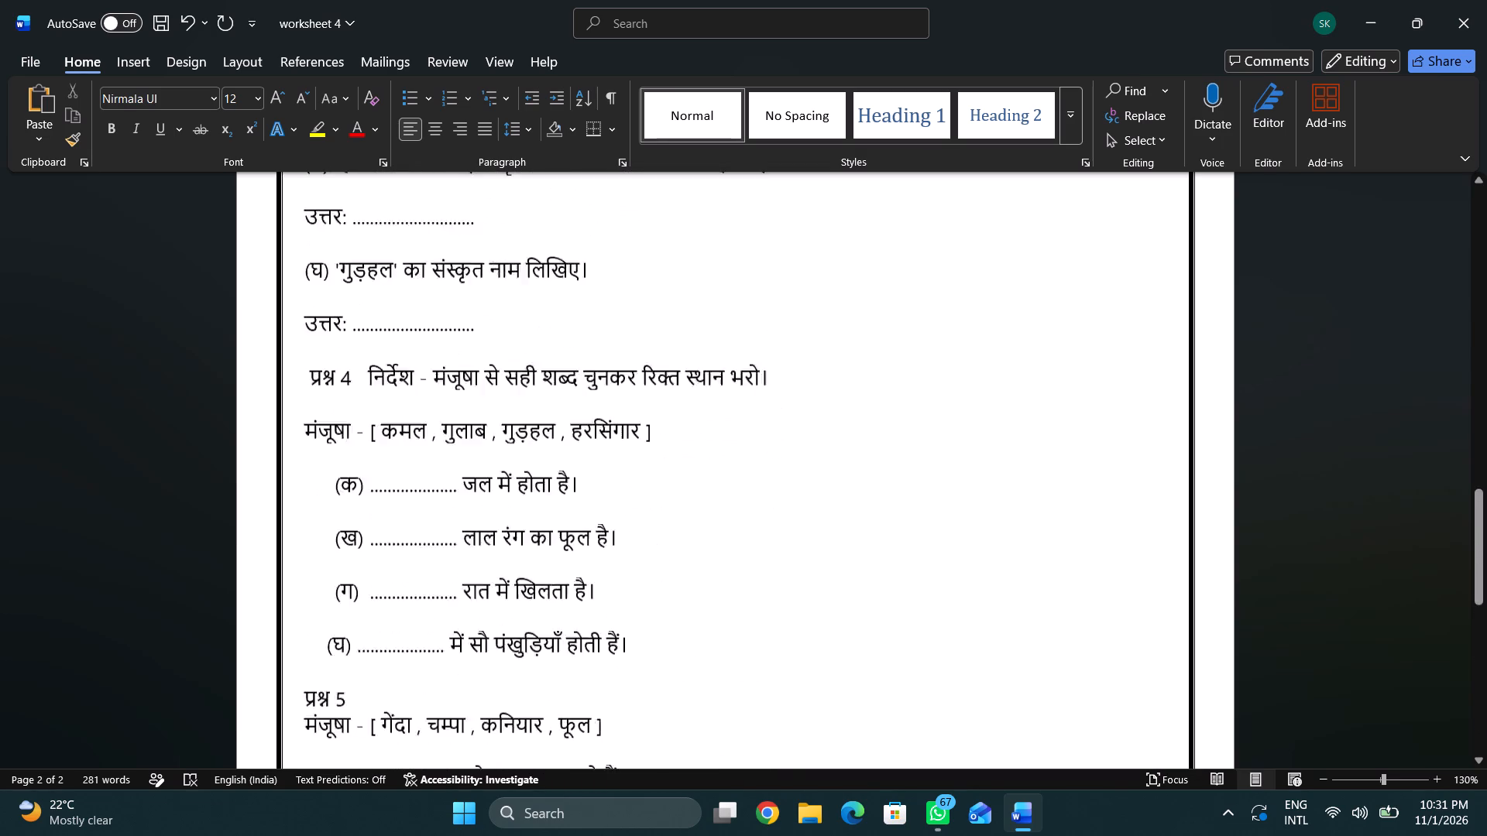
scroll(380, 567, down, 1)
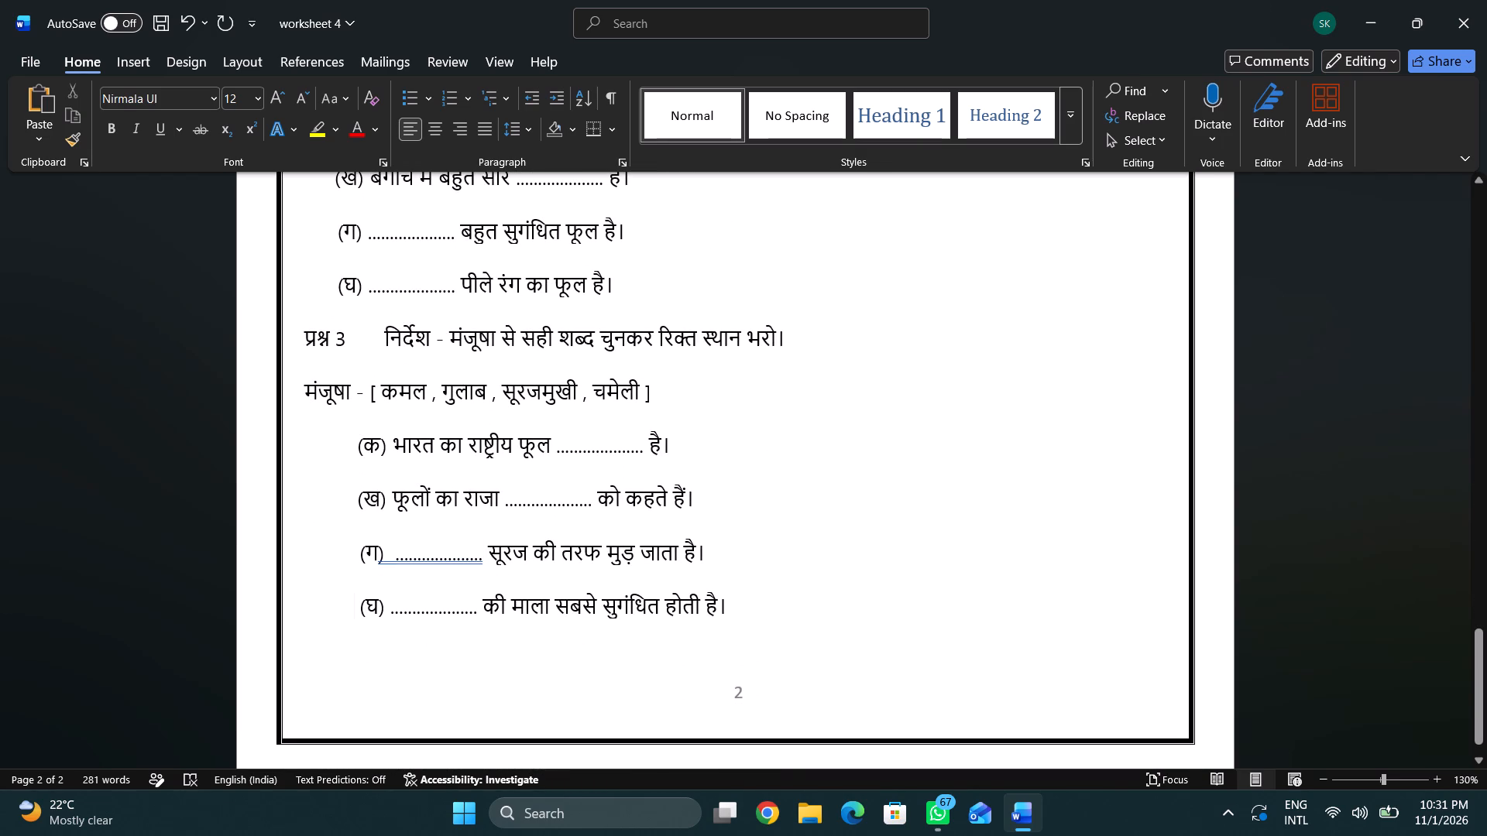
click(348, 335)
key(BackSpace)
key(BackSpace)
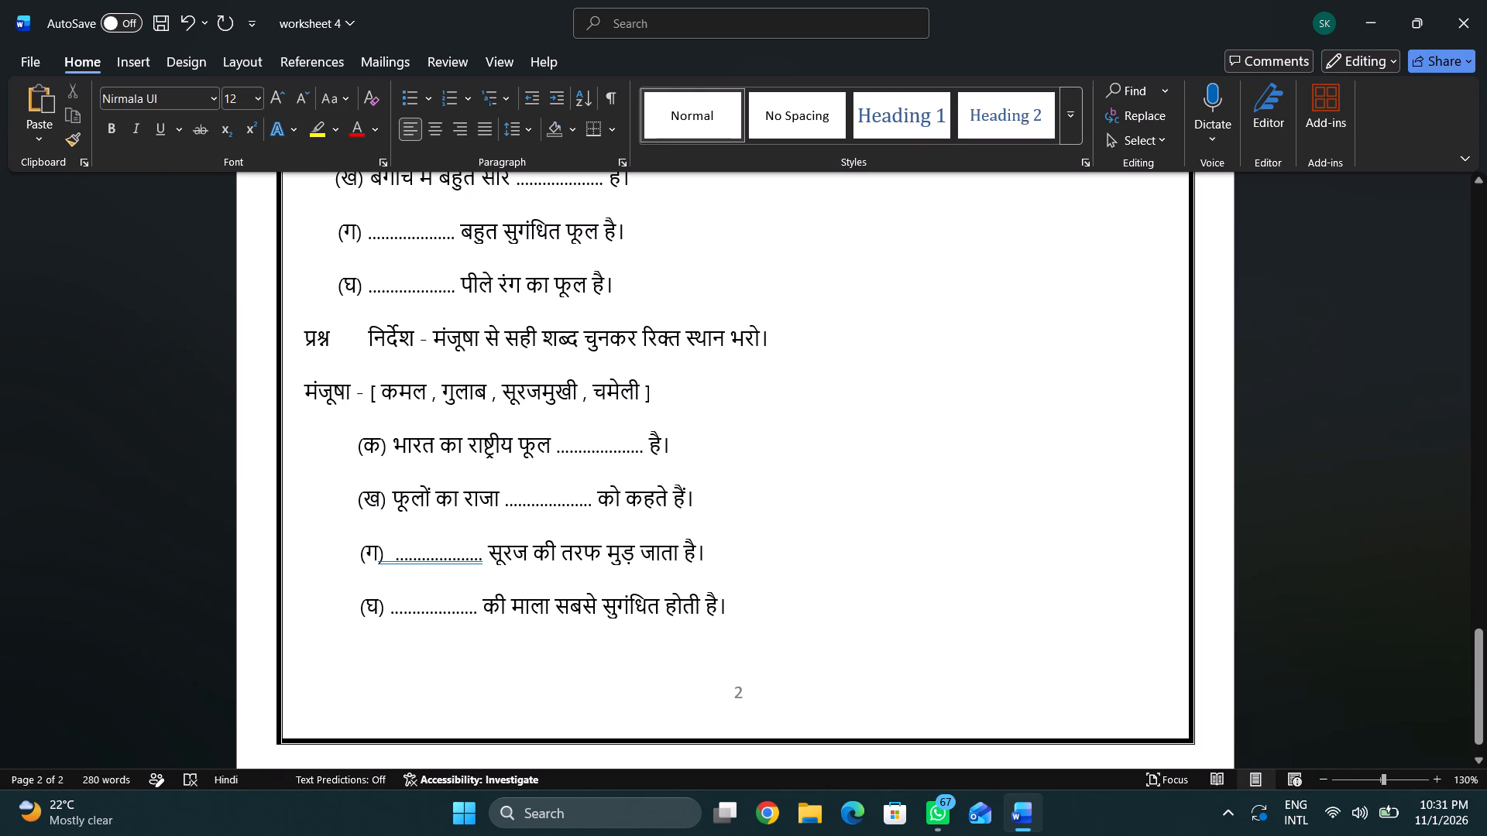
click(352, 327)
key(5)
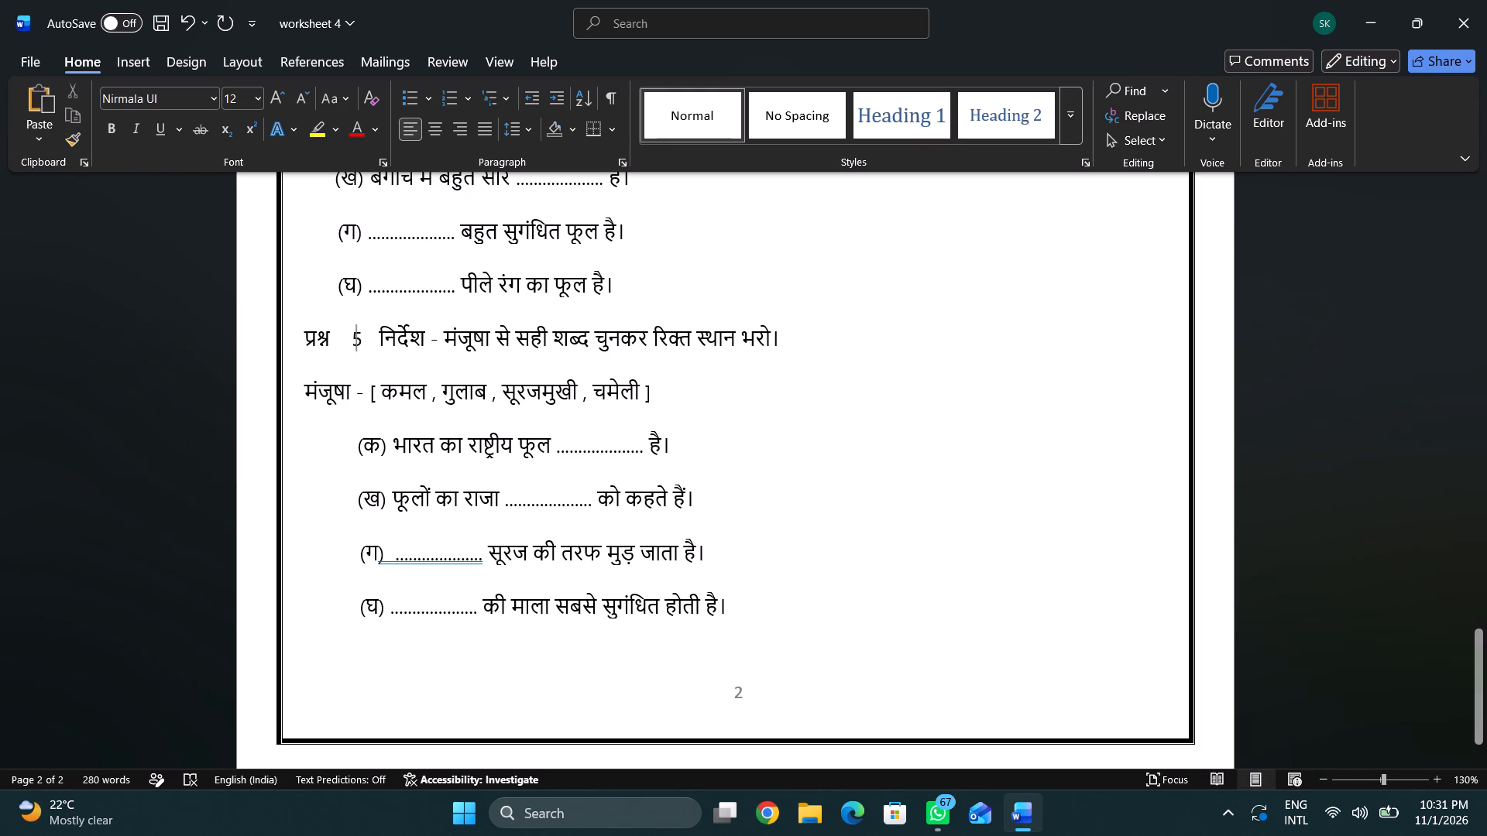
key(BackSpace)
key(6)
Review the question numbering, spacing and indentation throughout the worksheet, from the first questions to the end.
scroll(343, 337, up, 1)
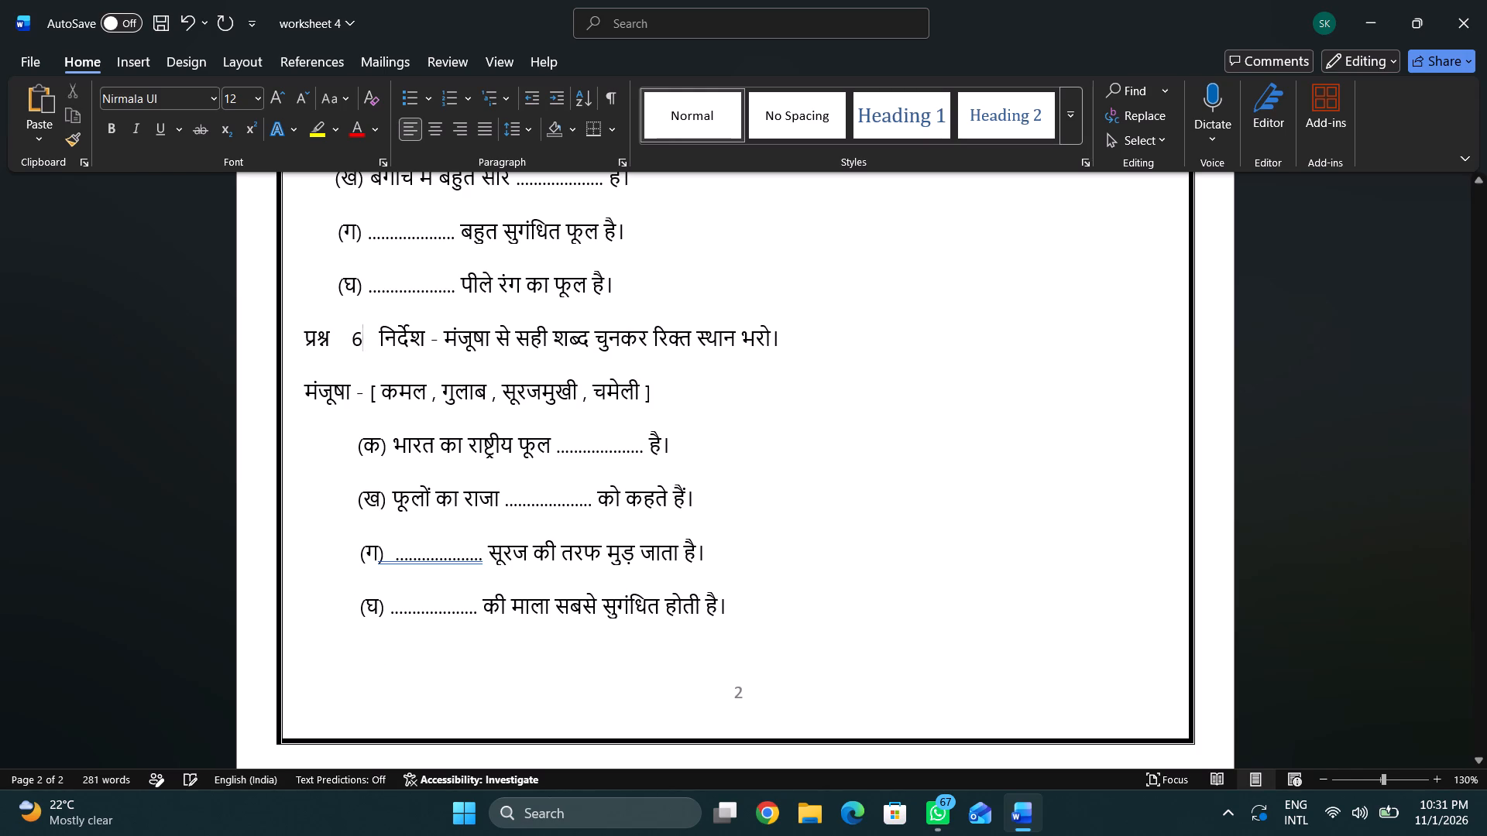
scroll(343, 337, up, 2)
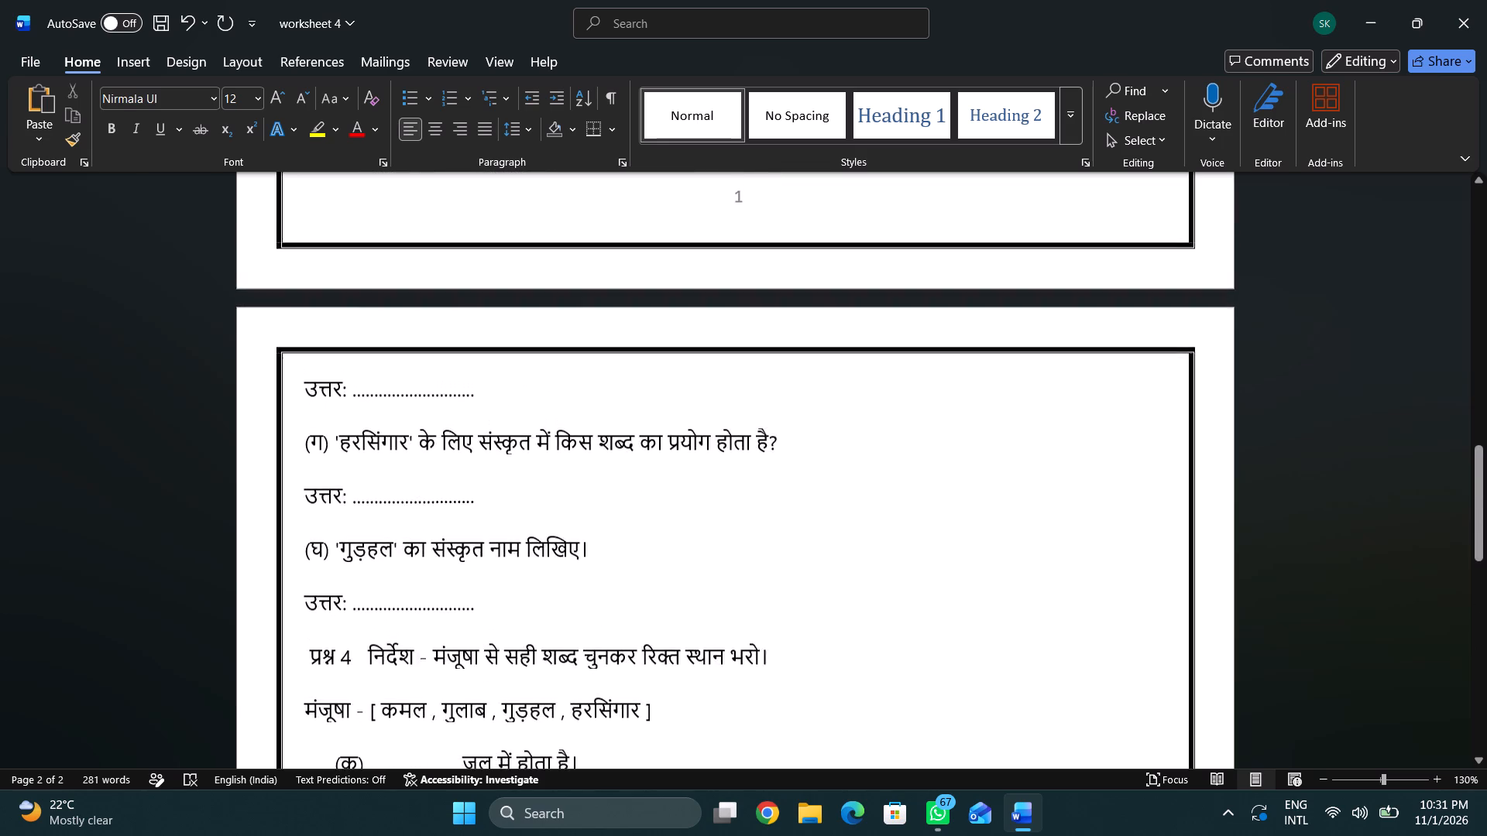
scroll(343, 337, up, 4)
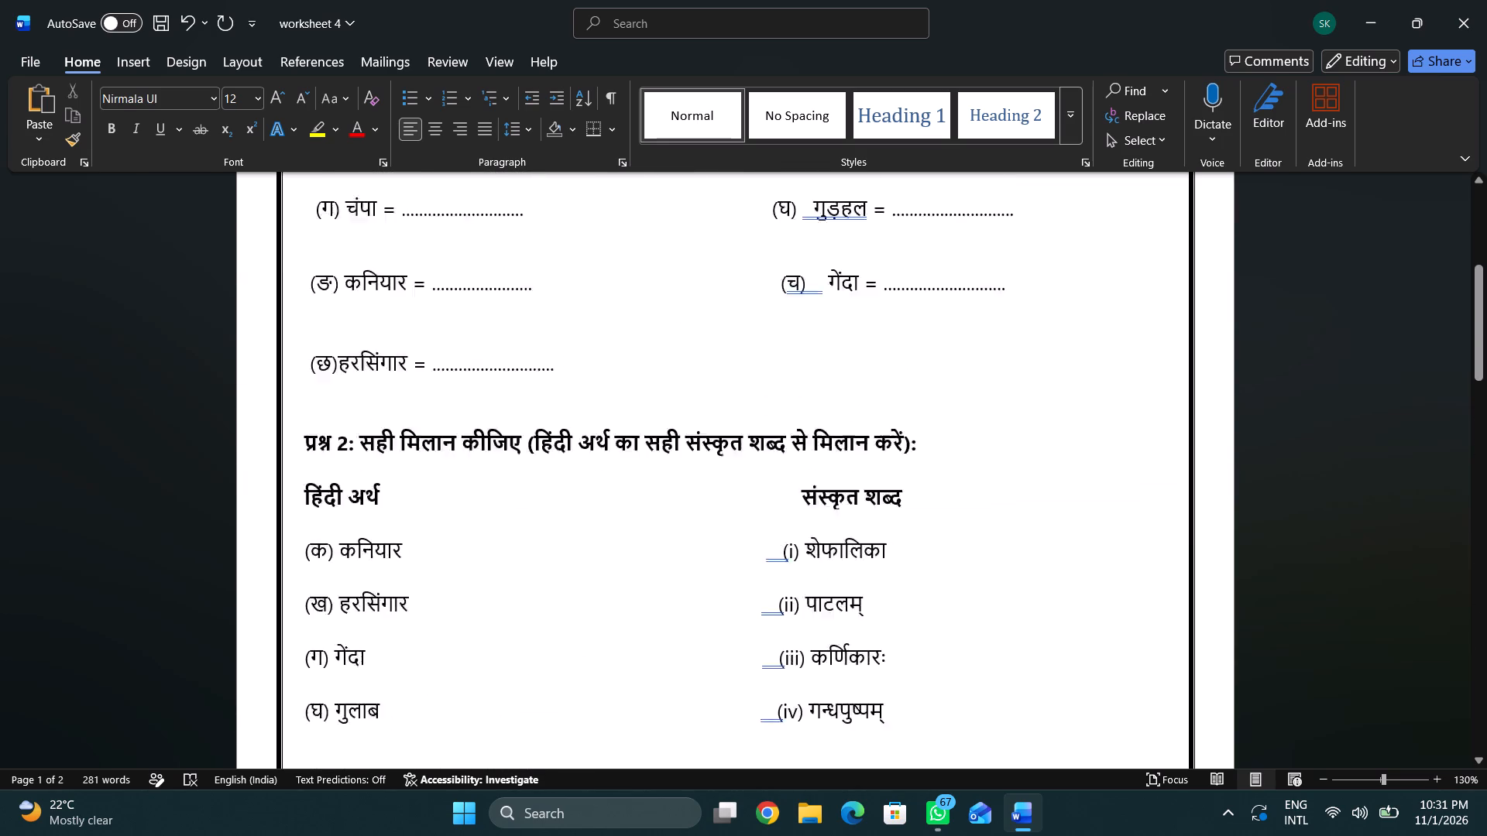
scroll(343, 337, up, 1)
scroll(427, 514, down, 2)
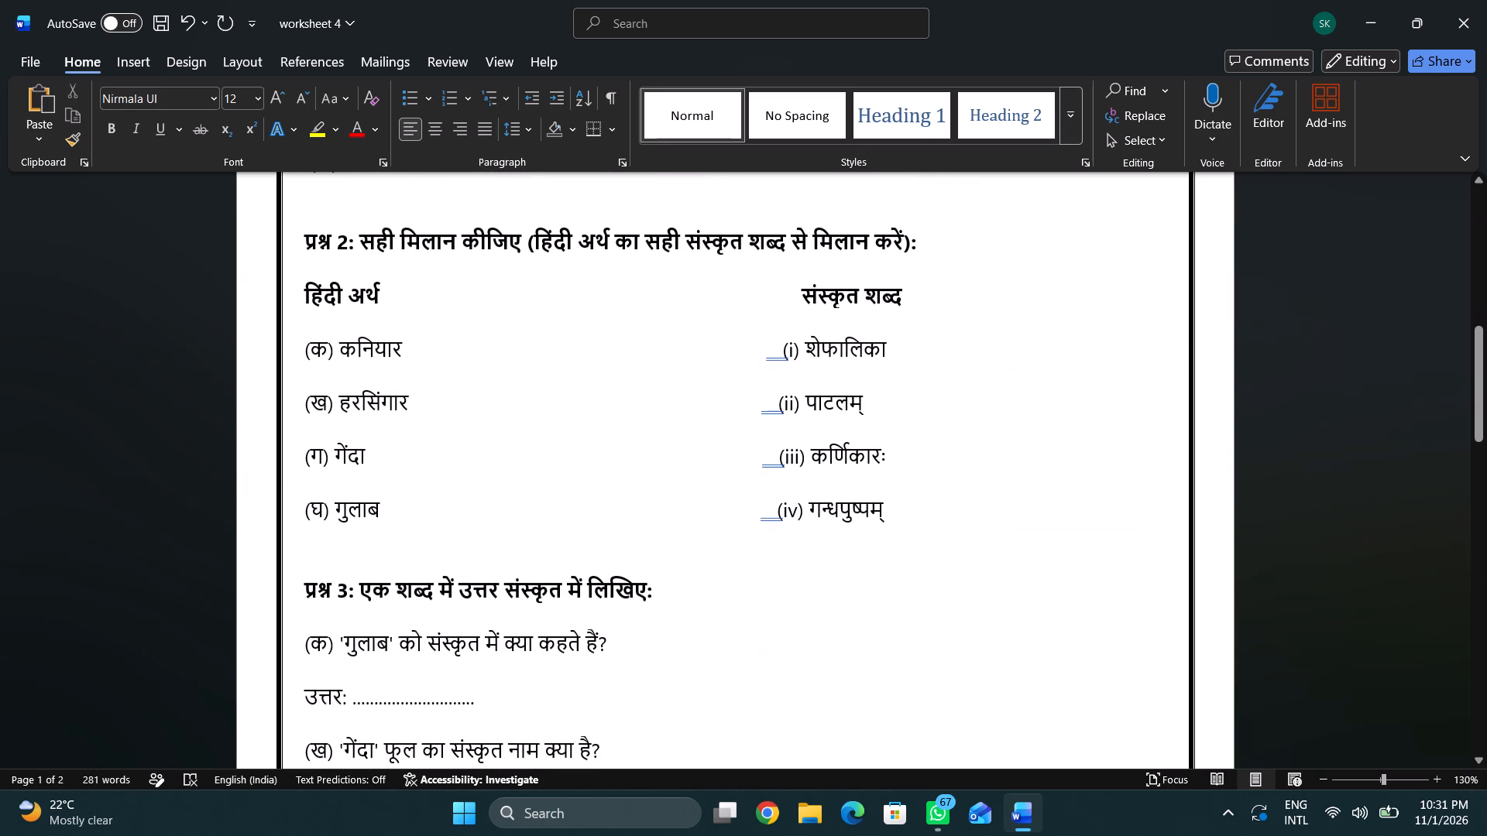
scroll(427, 514, down, 3)
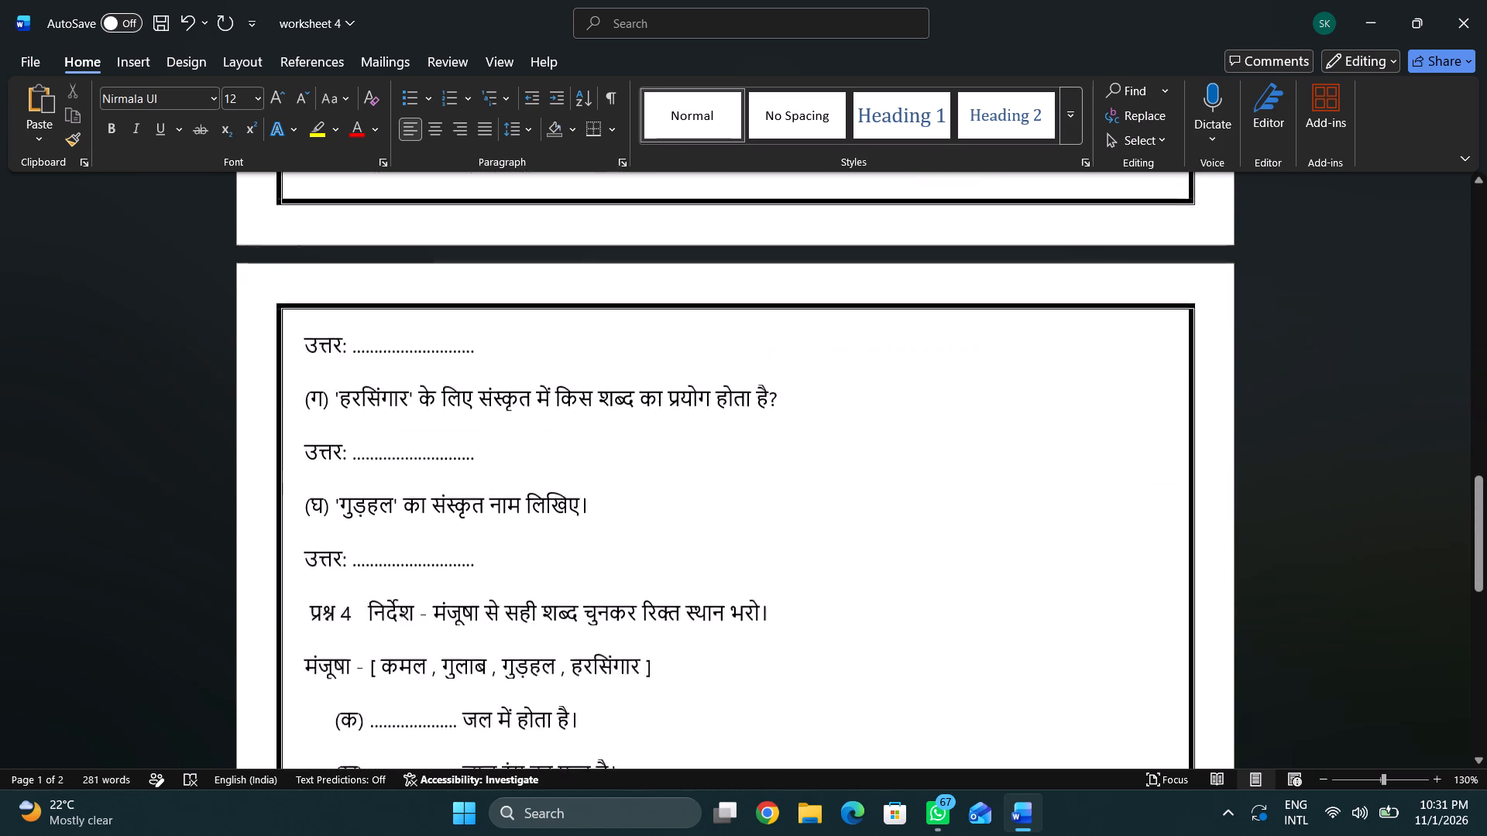
scroll(427, 514, down, 3)
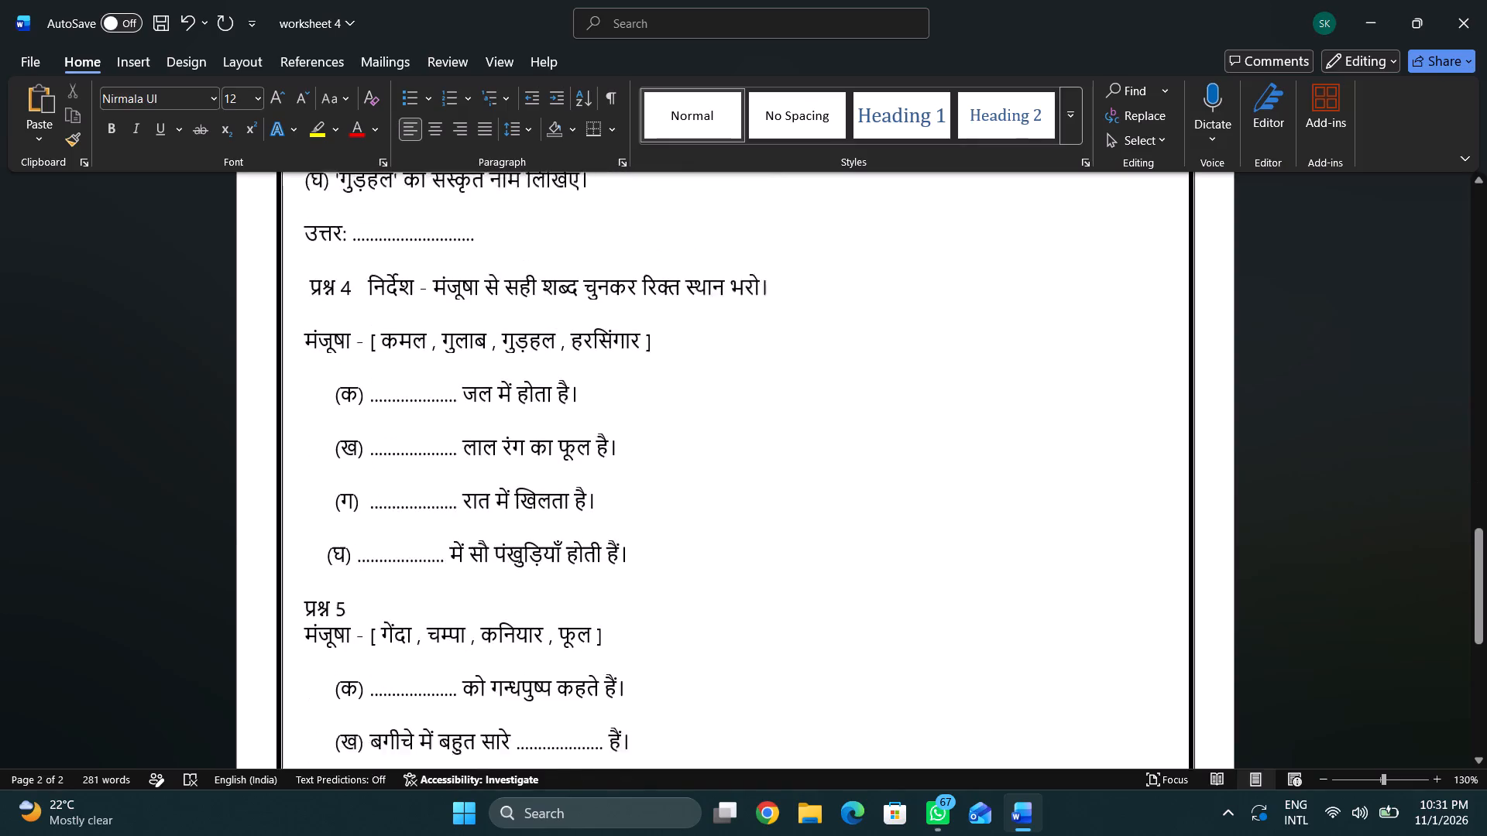
scroll(427, 514, down, 5)
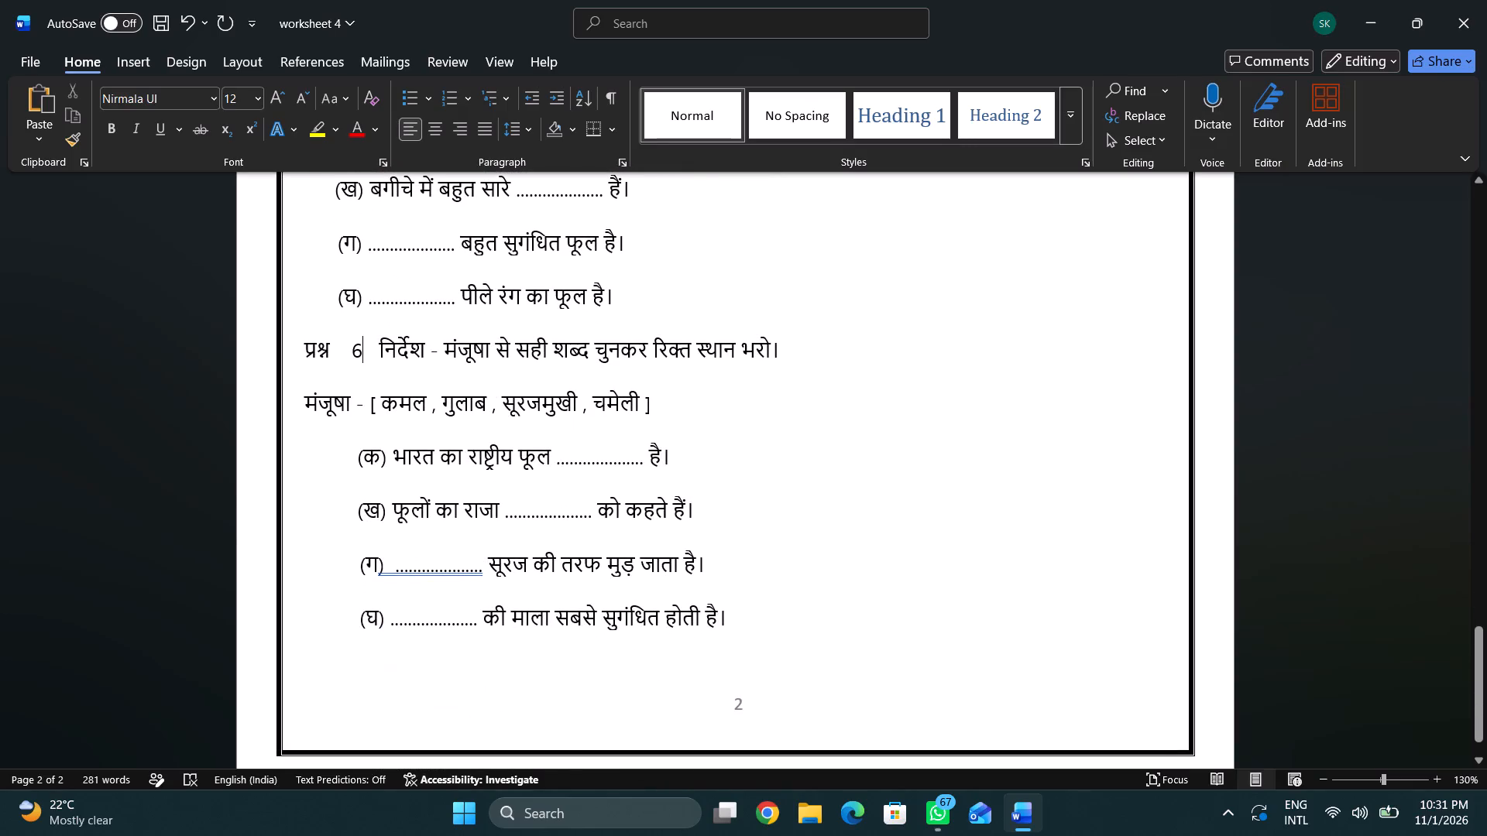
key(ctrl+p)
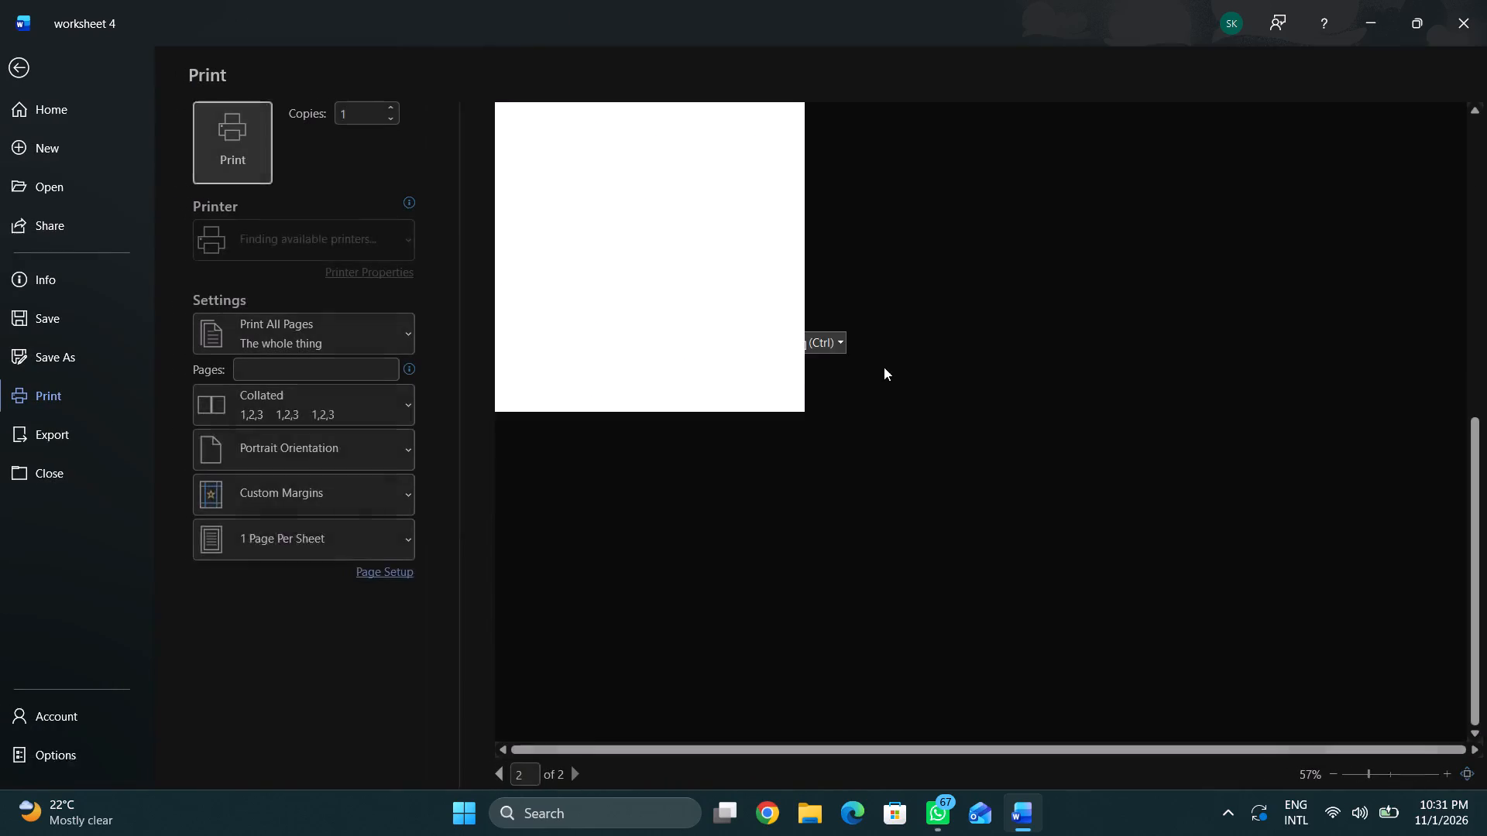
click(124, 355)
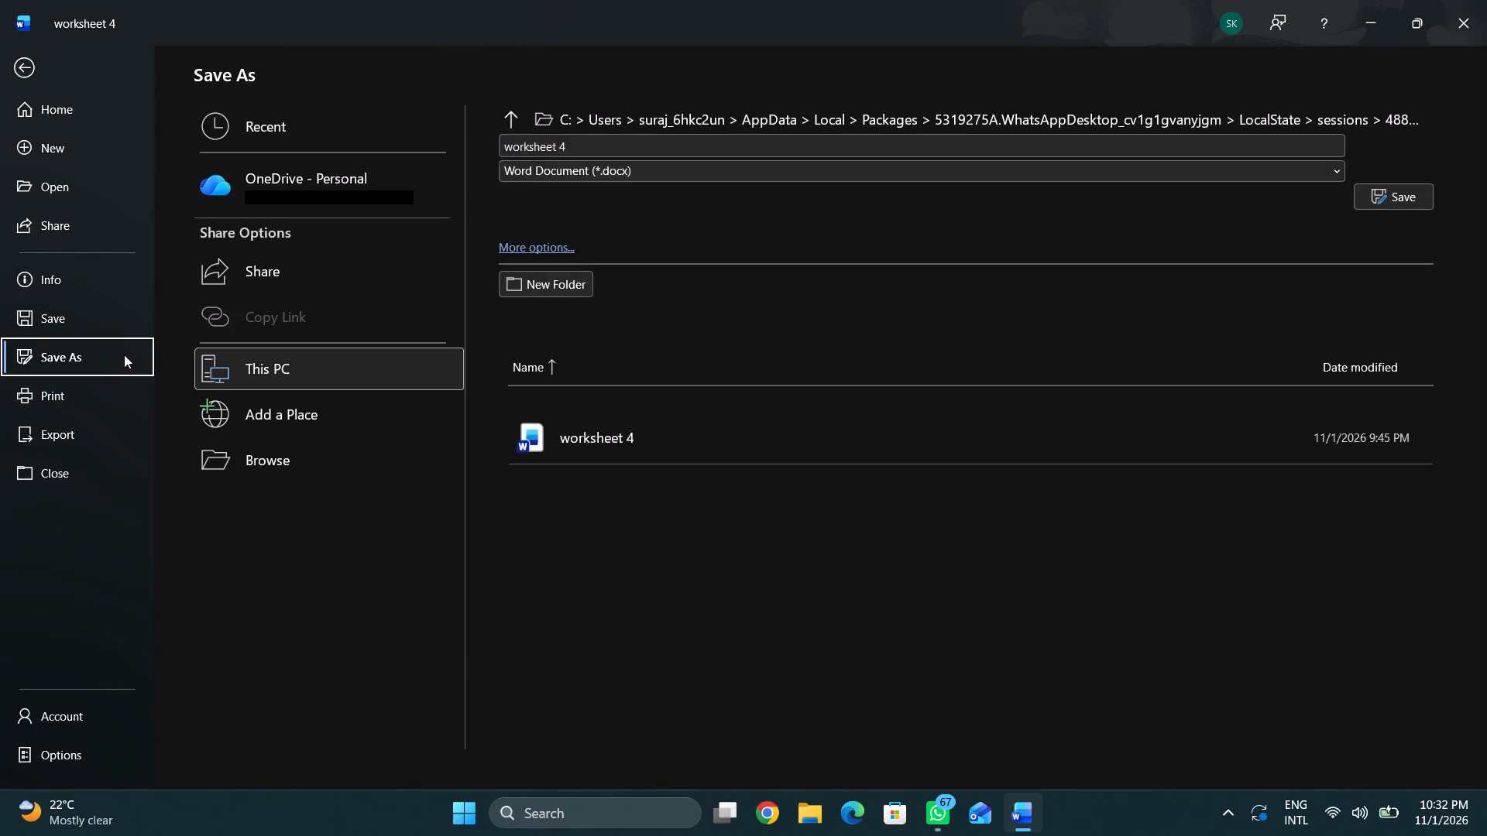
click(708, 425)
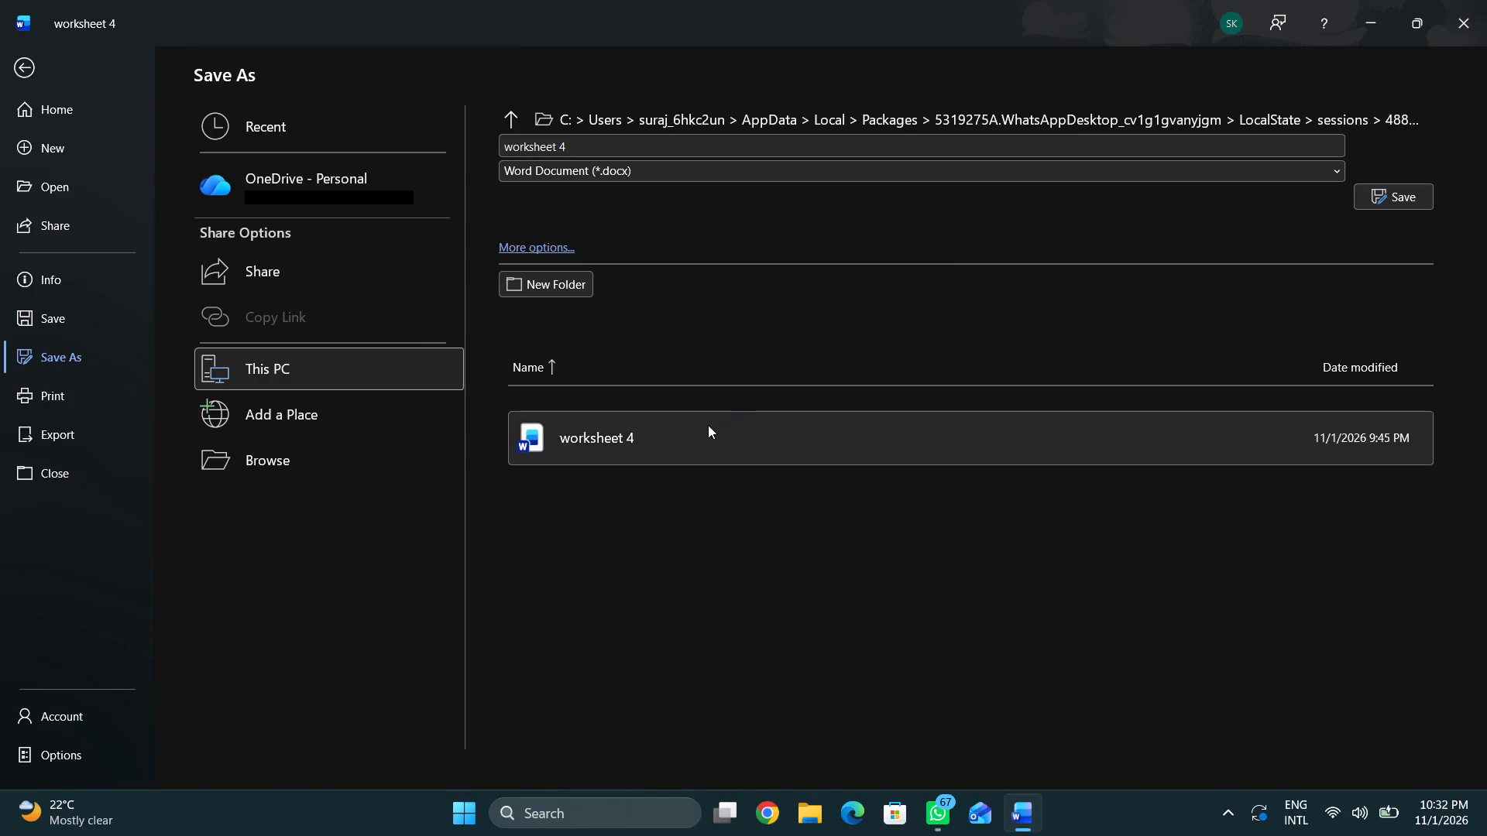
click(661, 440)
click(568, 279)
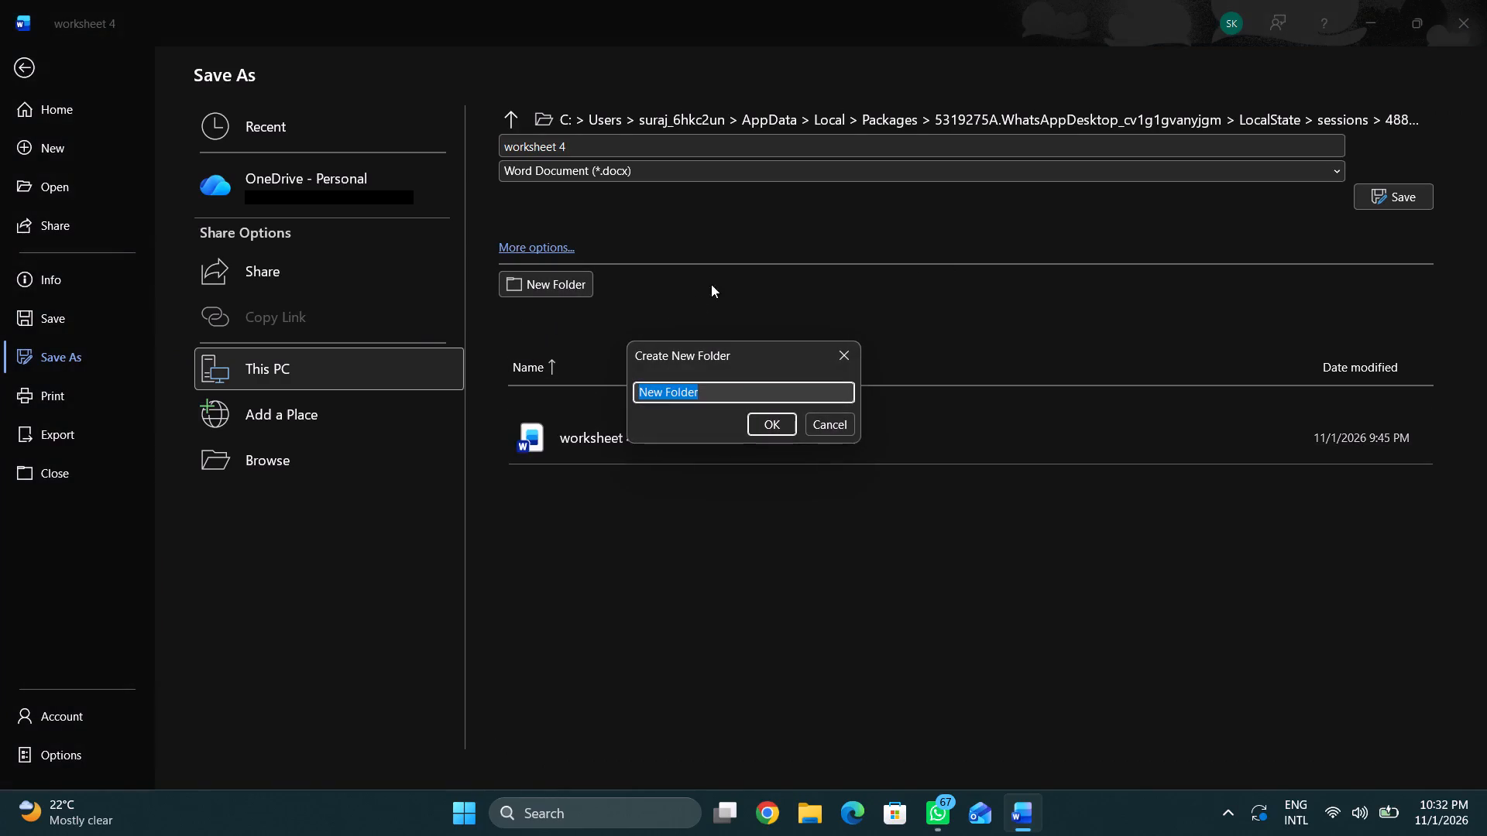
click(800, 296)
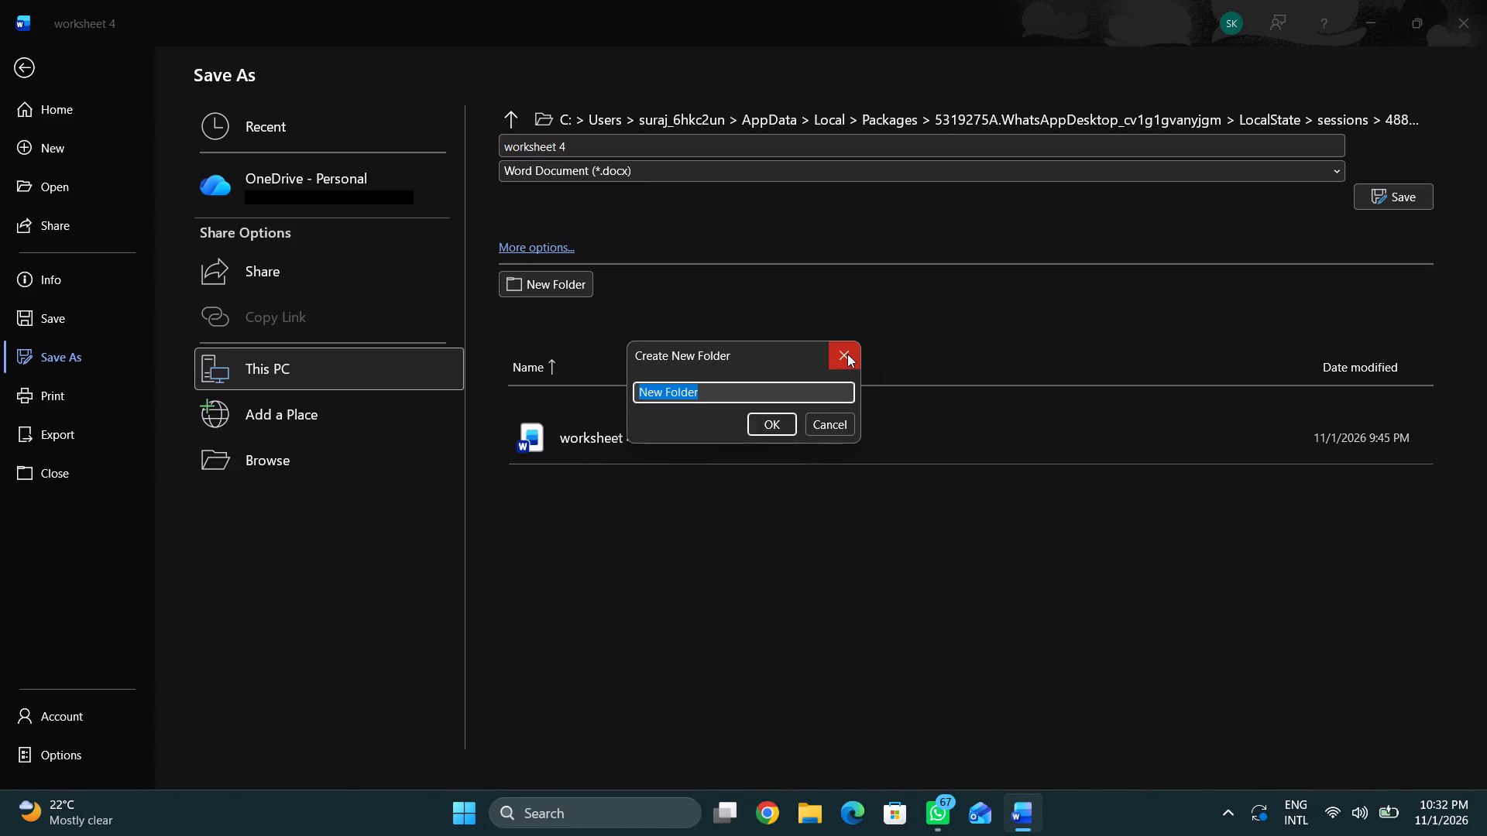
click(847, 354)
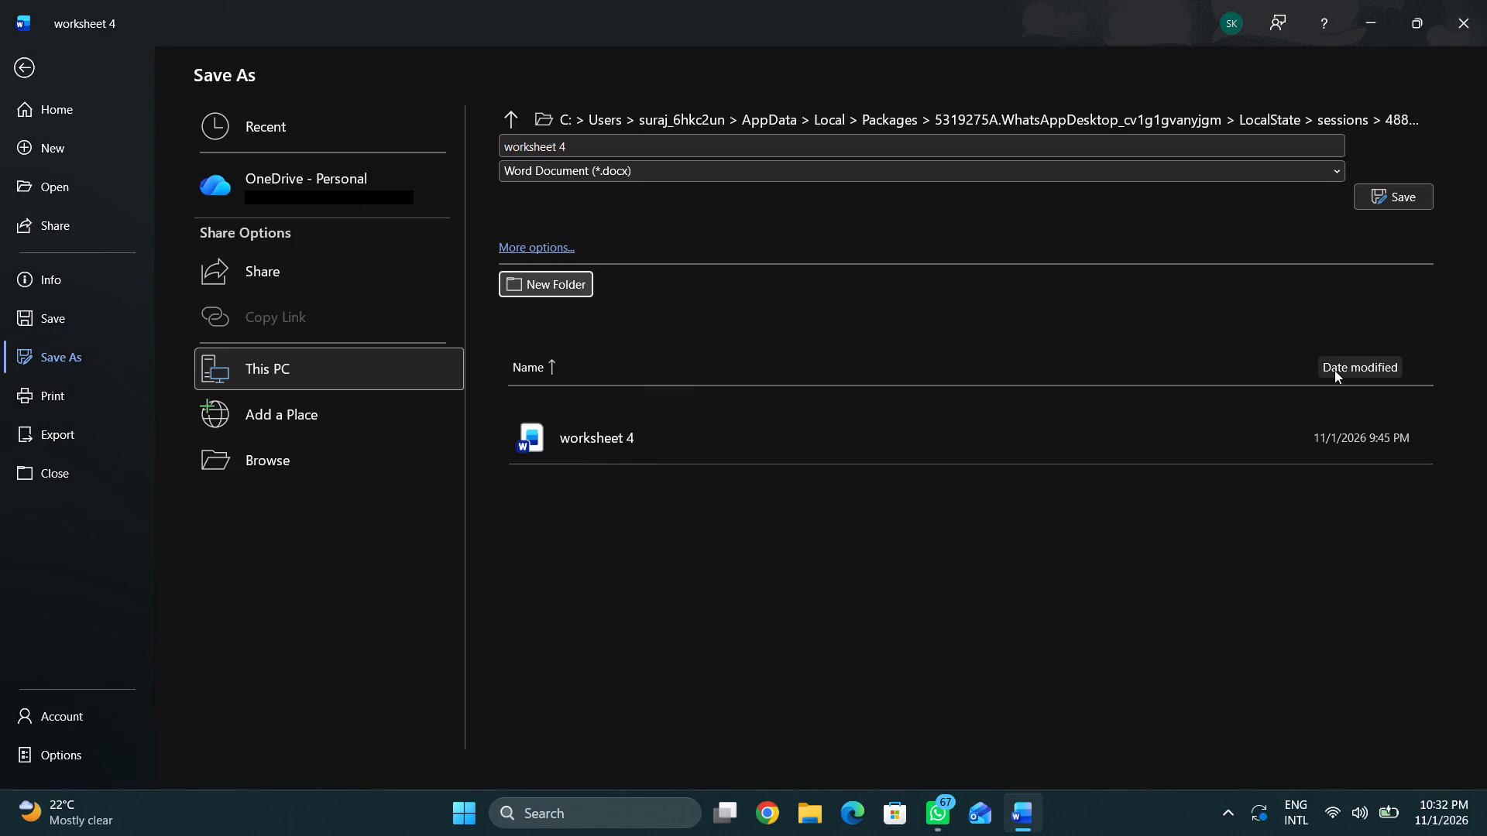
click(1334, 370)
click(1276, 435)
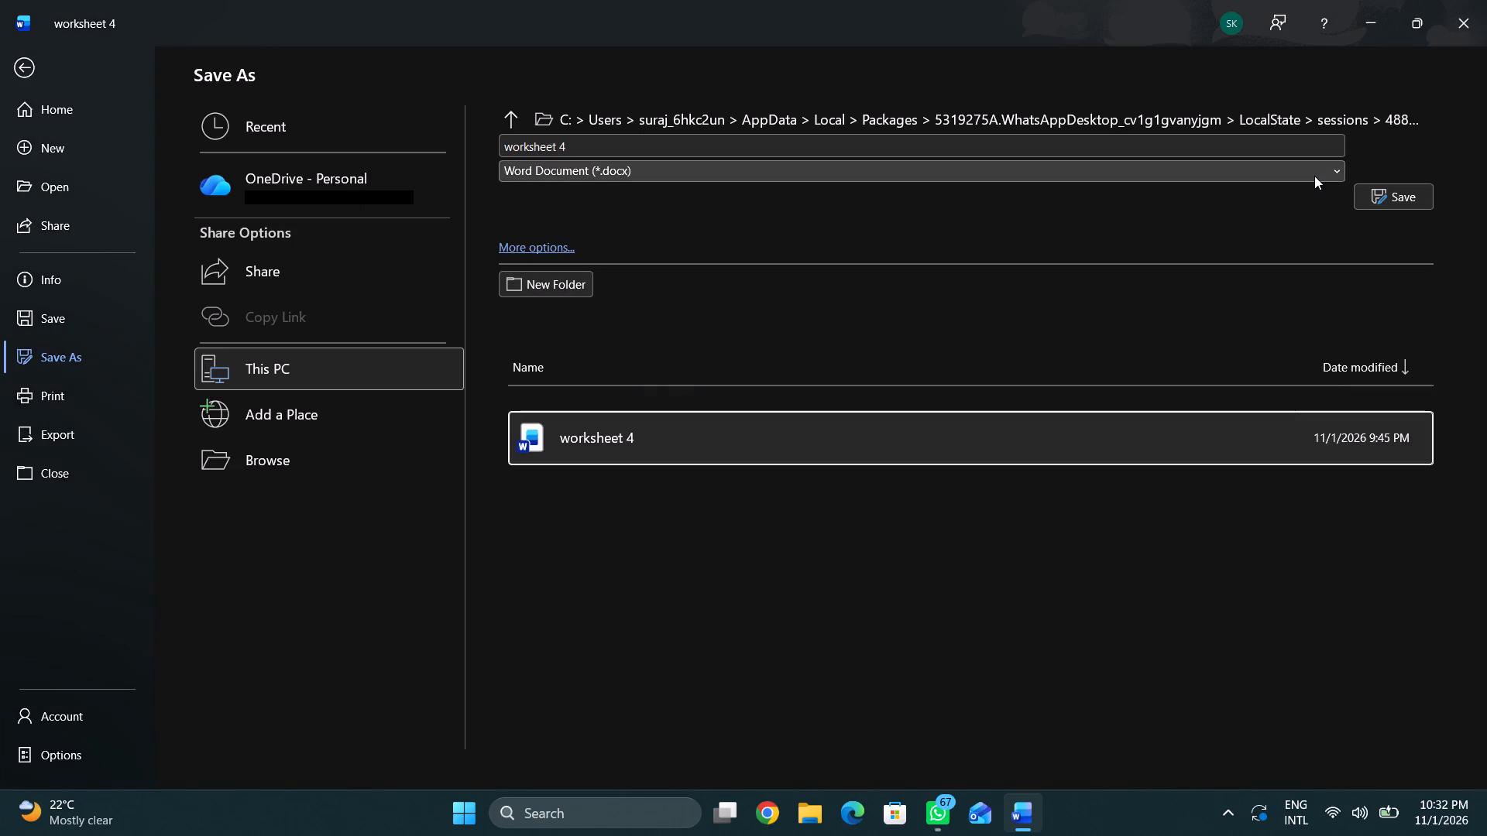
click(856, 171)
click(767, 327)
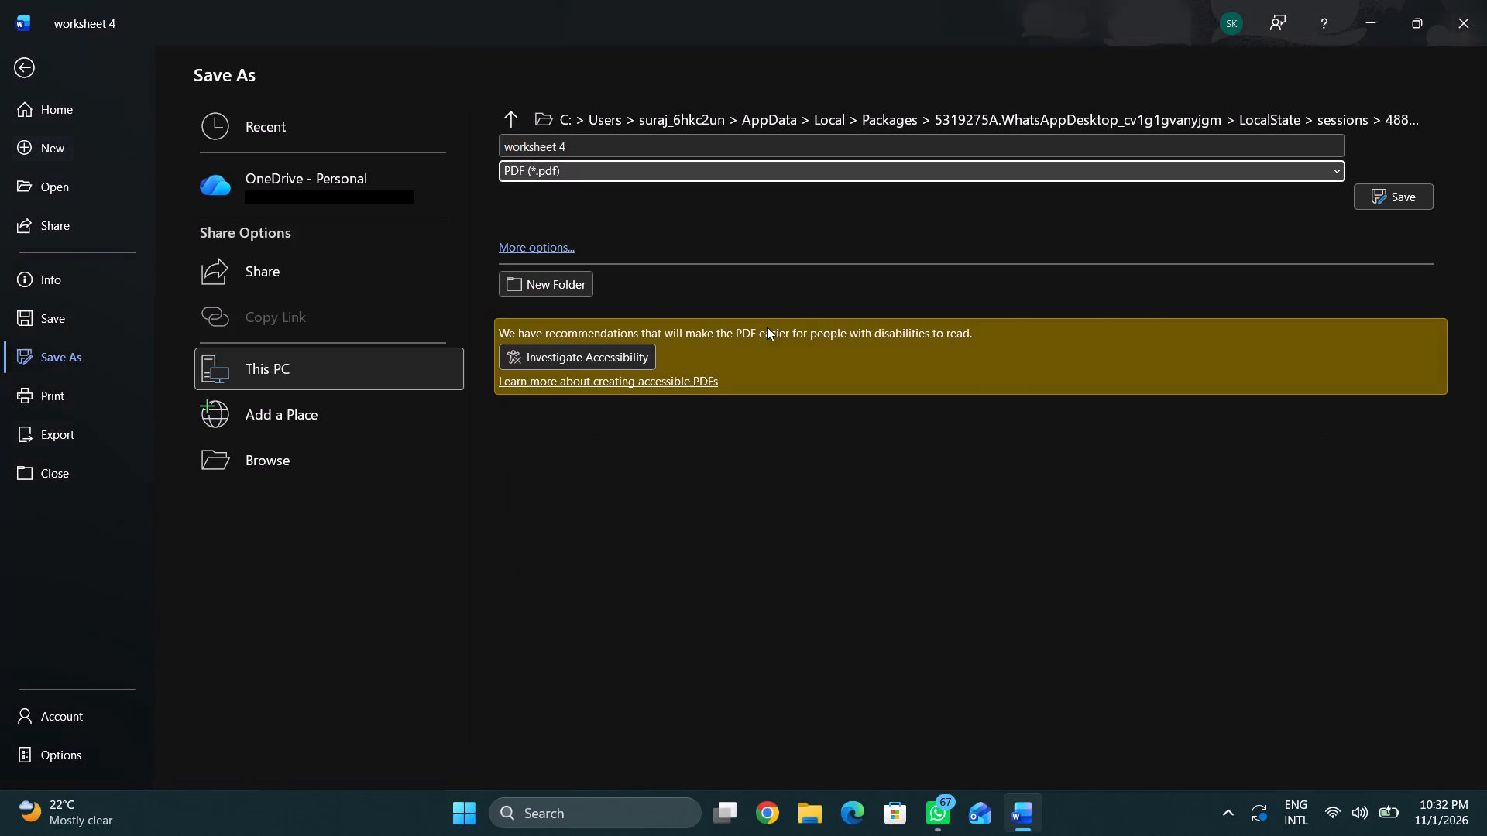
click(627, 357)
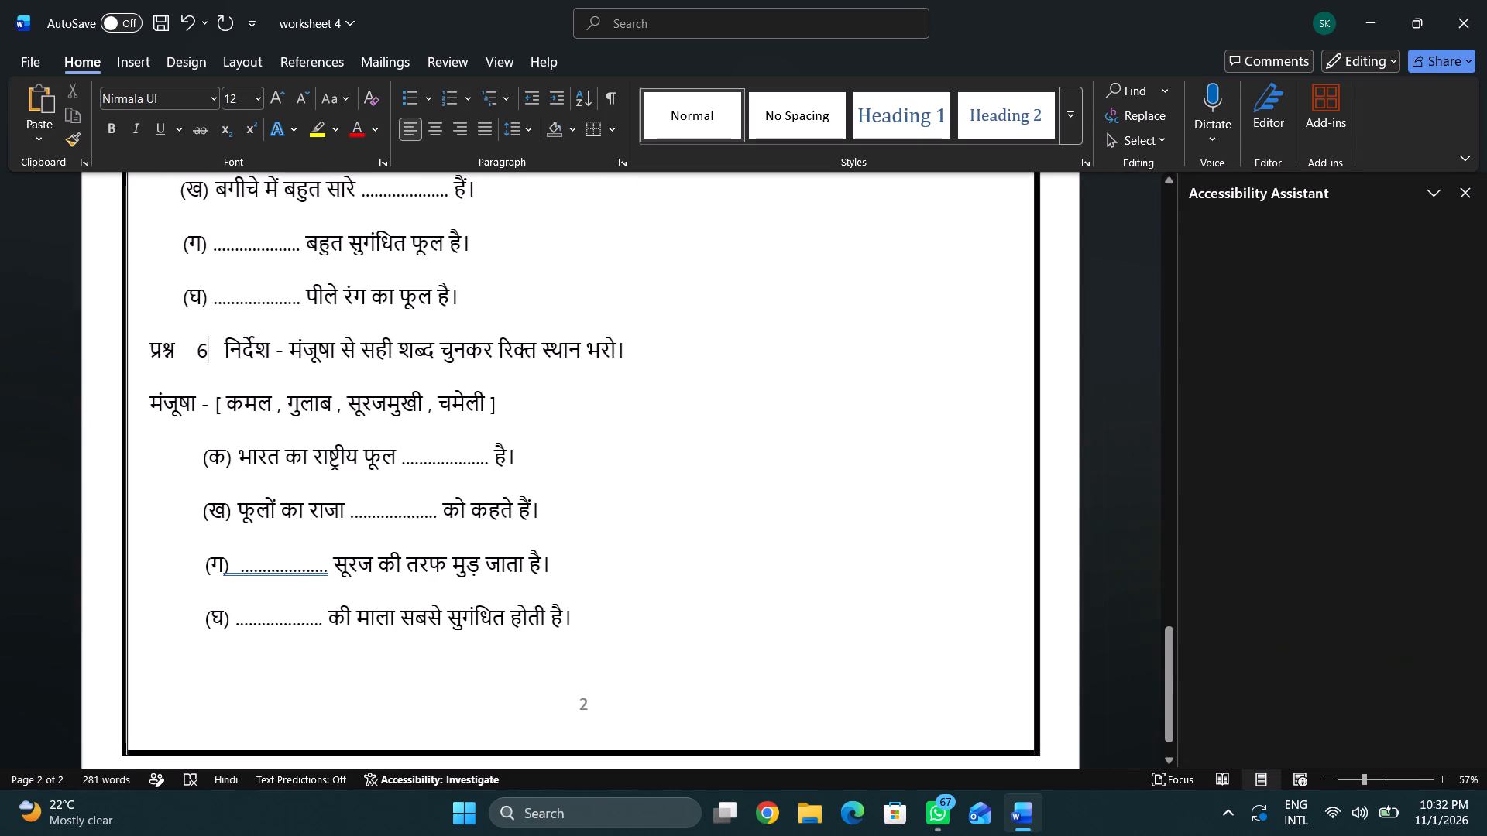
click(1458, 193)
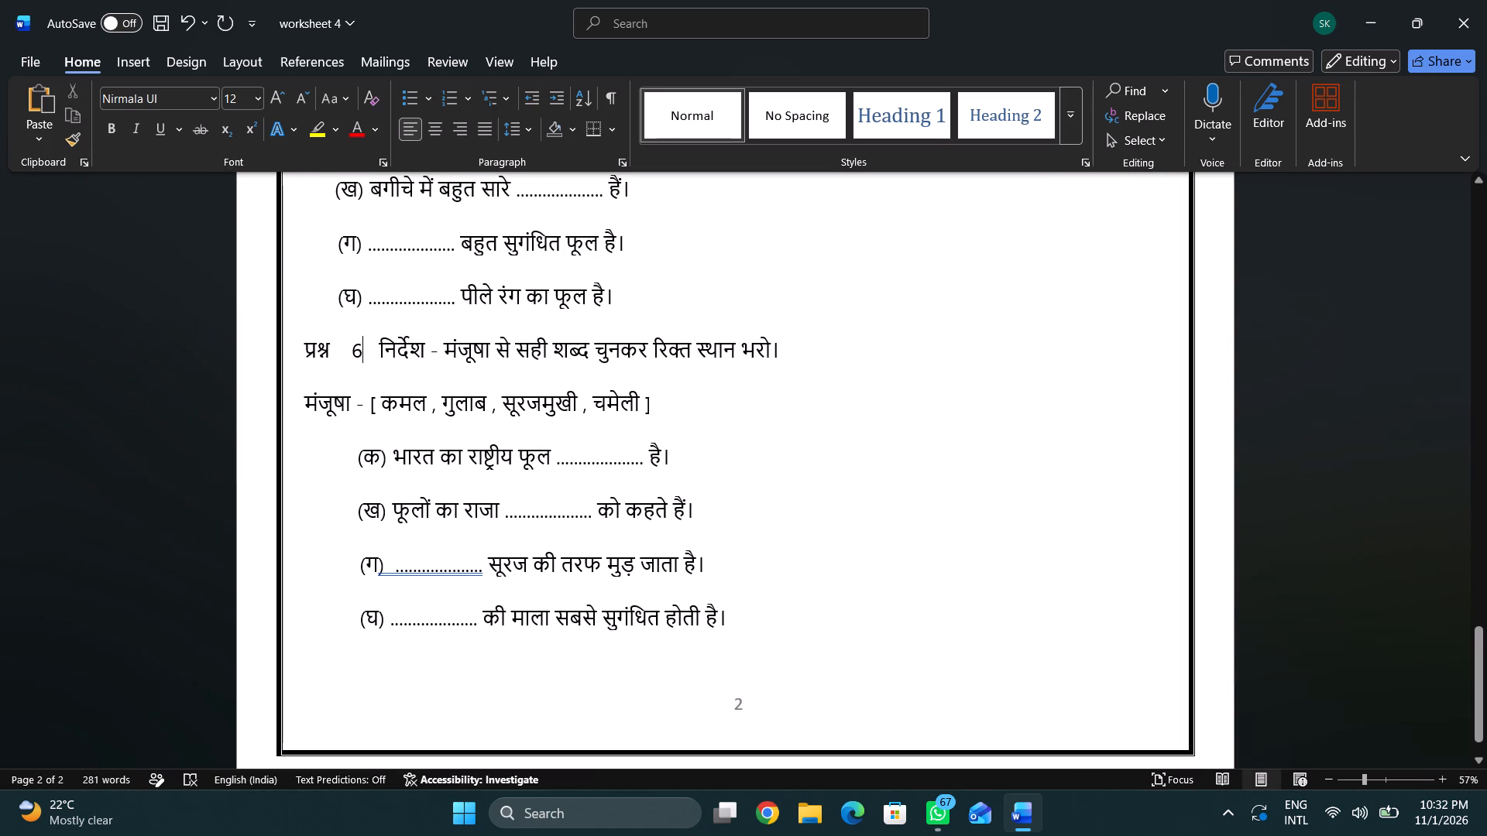
Save a copy of the worksheet in PDF format in the current folder, keeping the name worksheet 4.
key(ctrl+p)
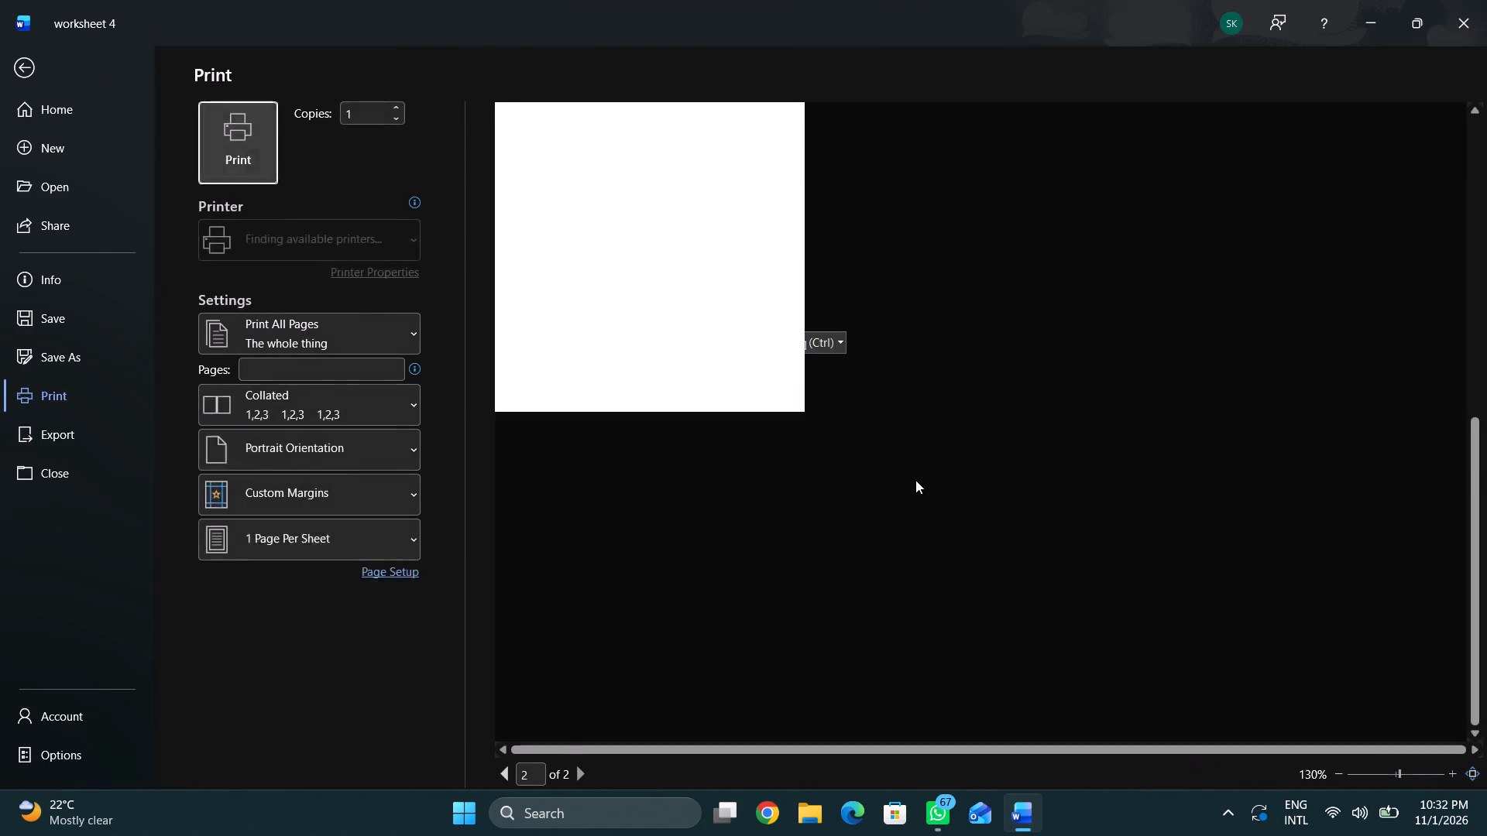
click(100, 365)
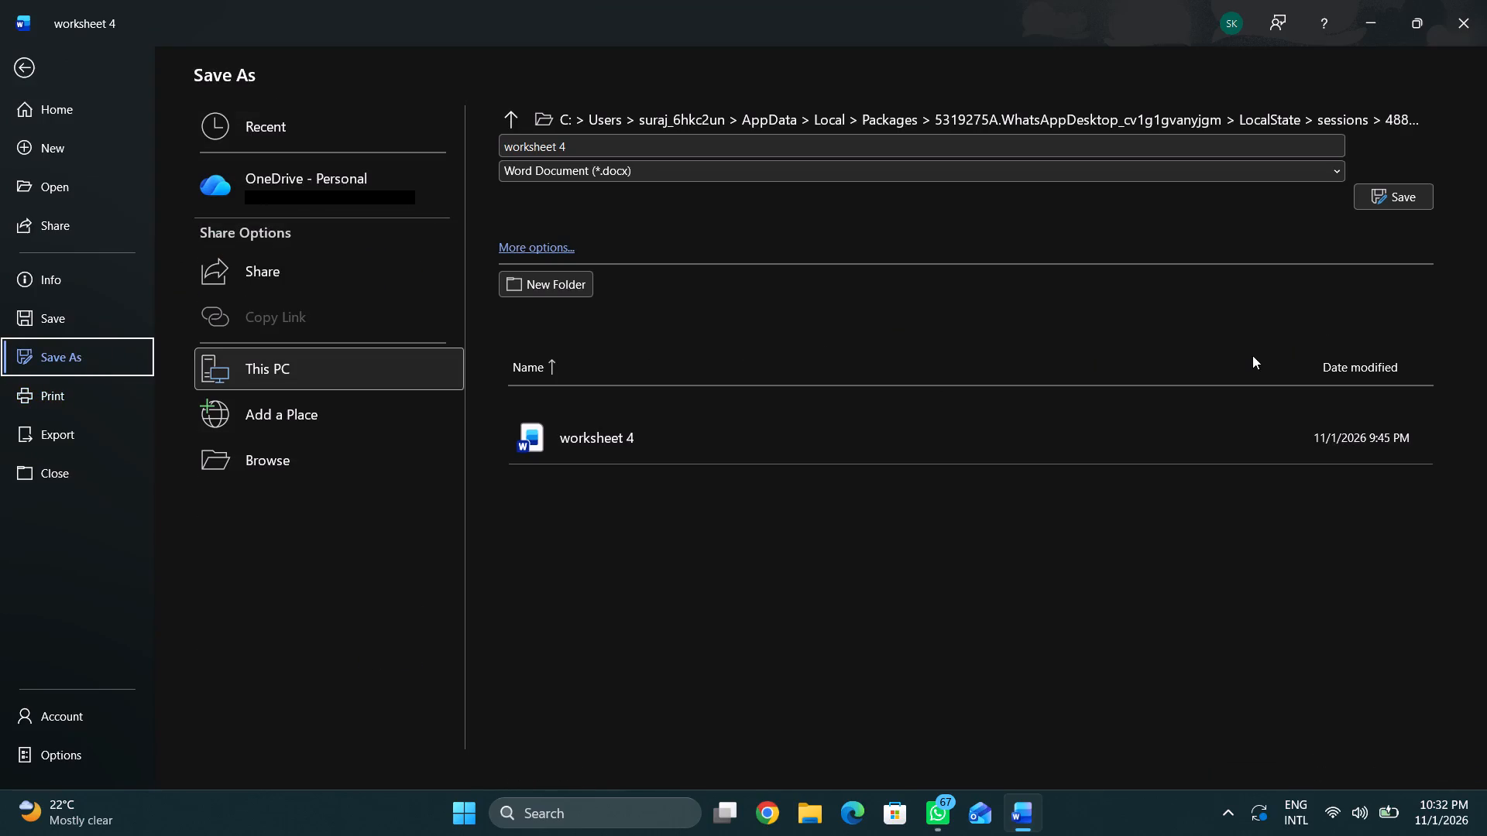
drag(1329, 157, 1338, 169)
click(1338, 169)
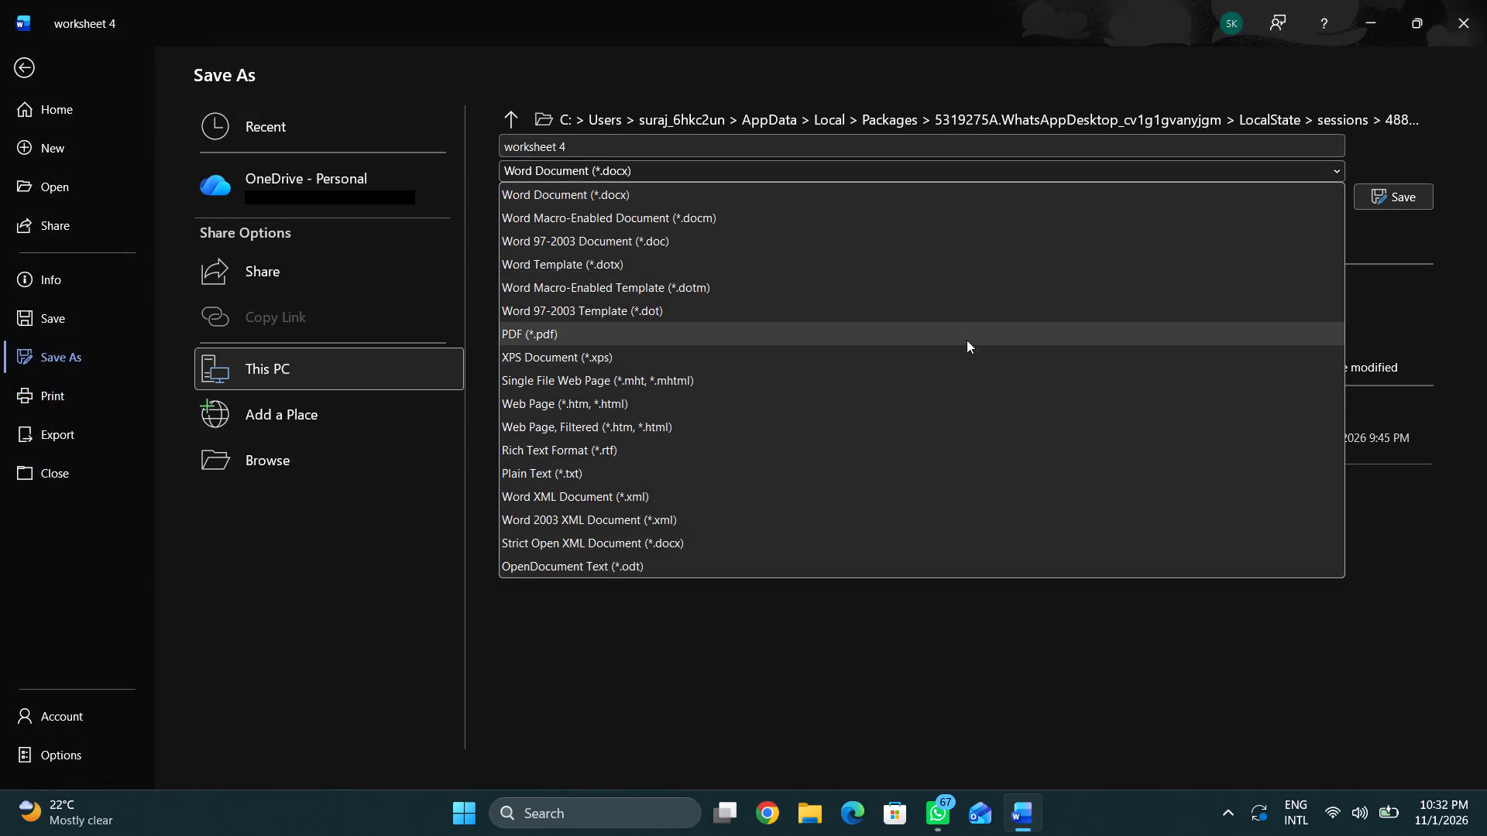
click(967, 340)
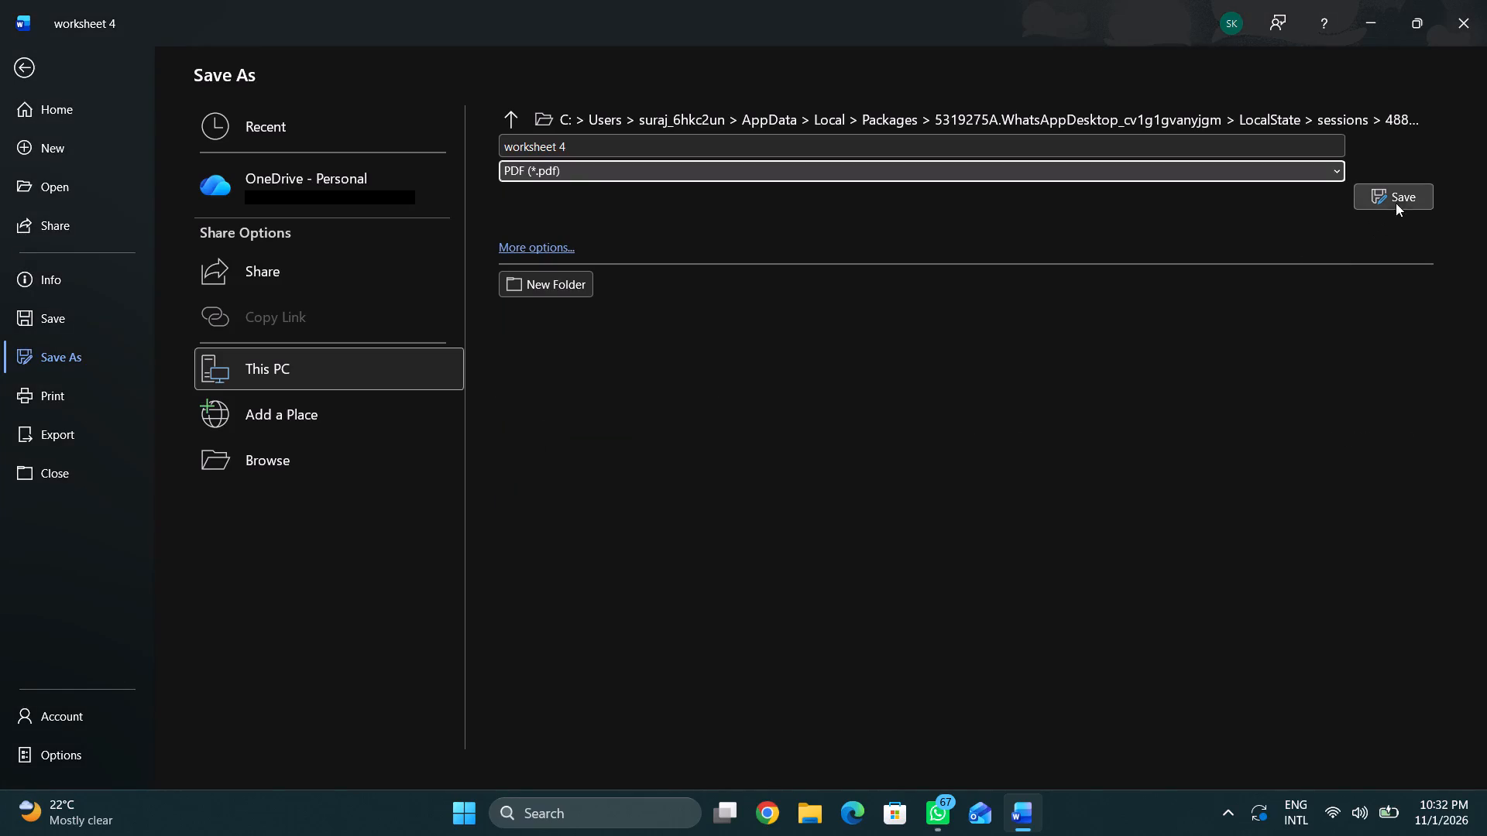
click(1397, 191)
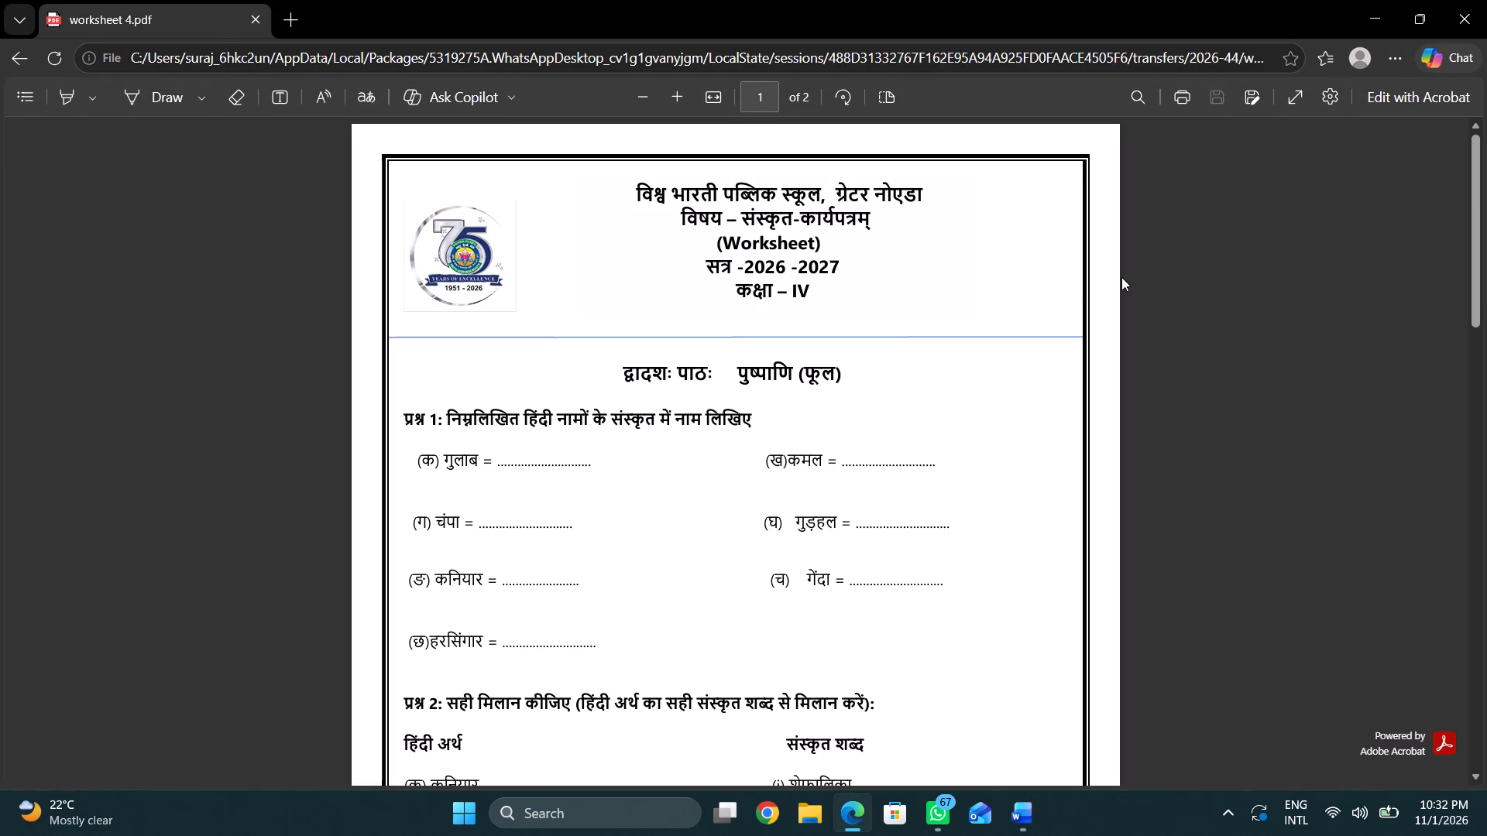
Review the exported worksheet 4 PDF in Microsoft Edge, from the header to the last fill-in-the-blank question on page 2.
scroll(1121, 277, down, 5)
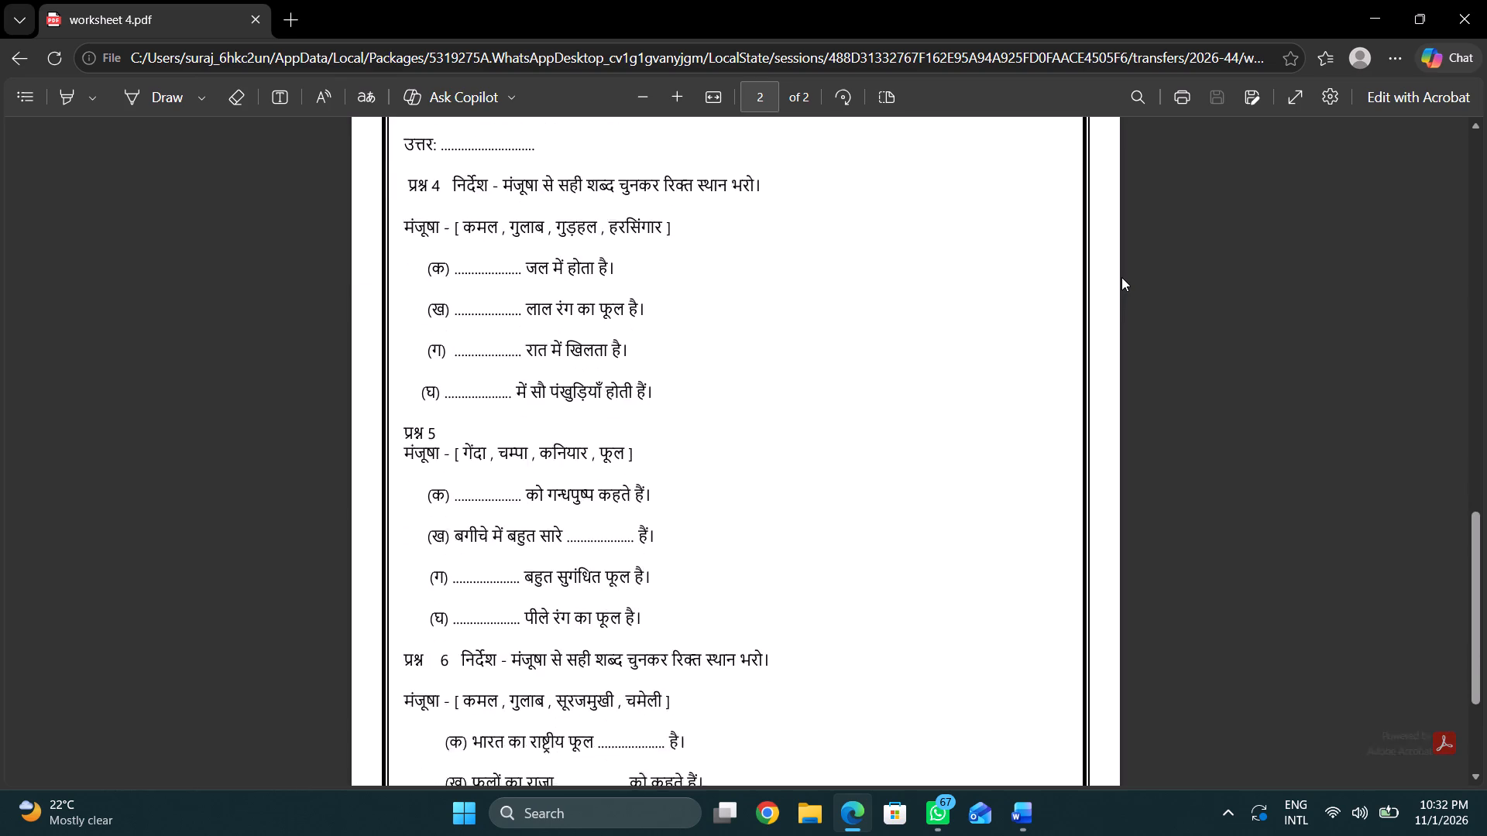
scroll(1121, 277, down, 3)
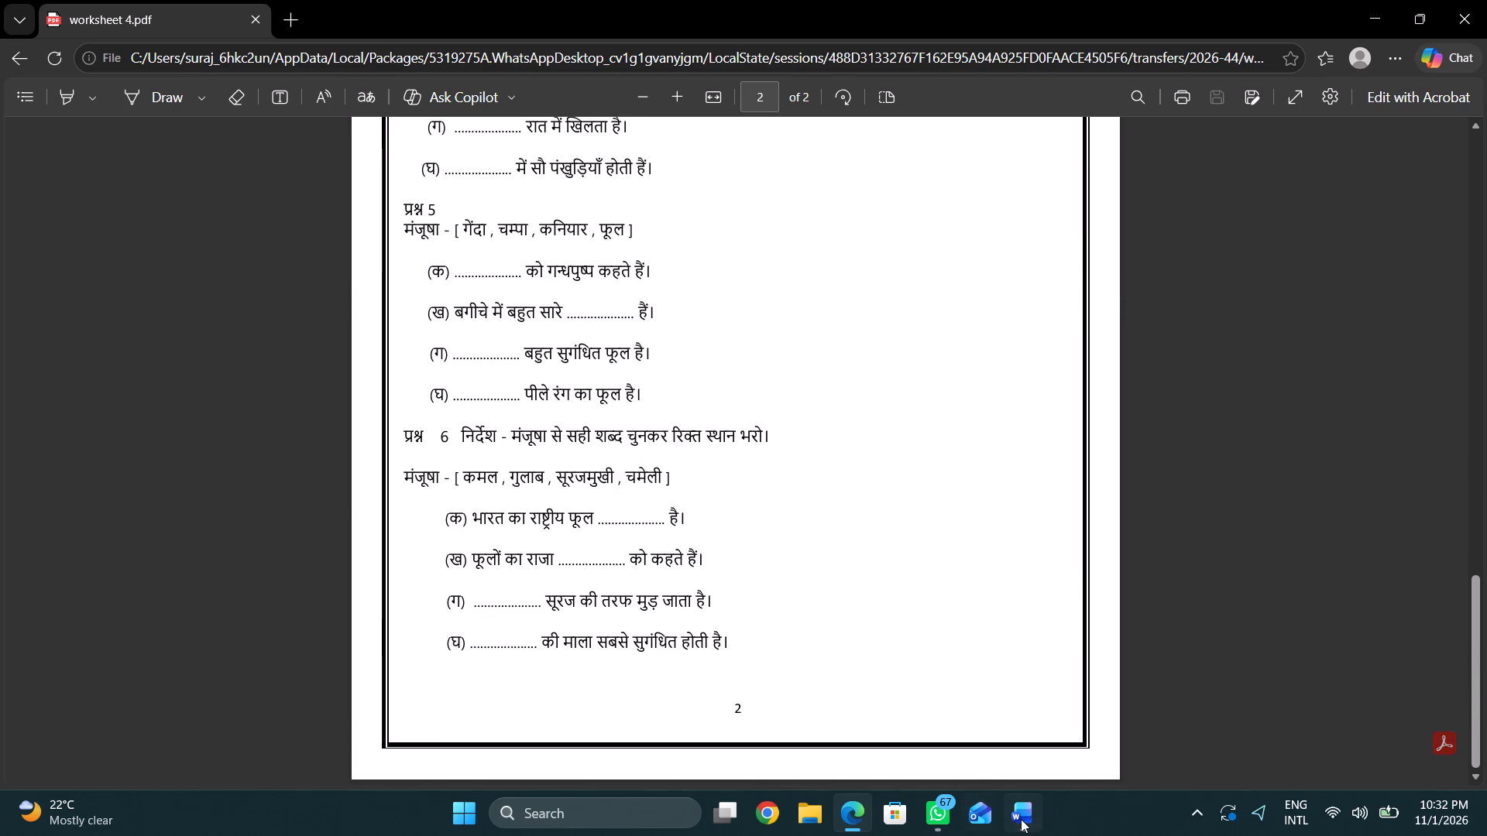
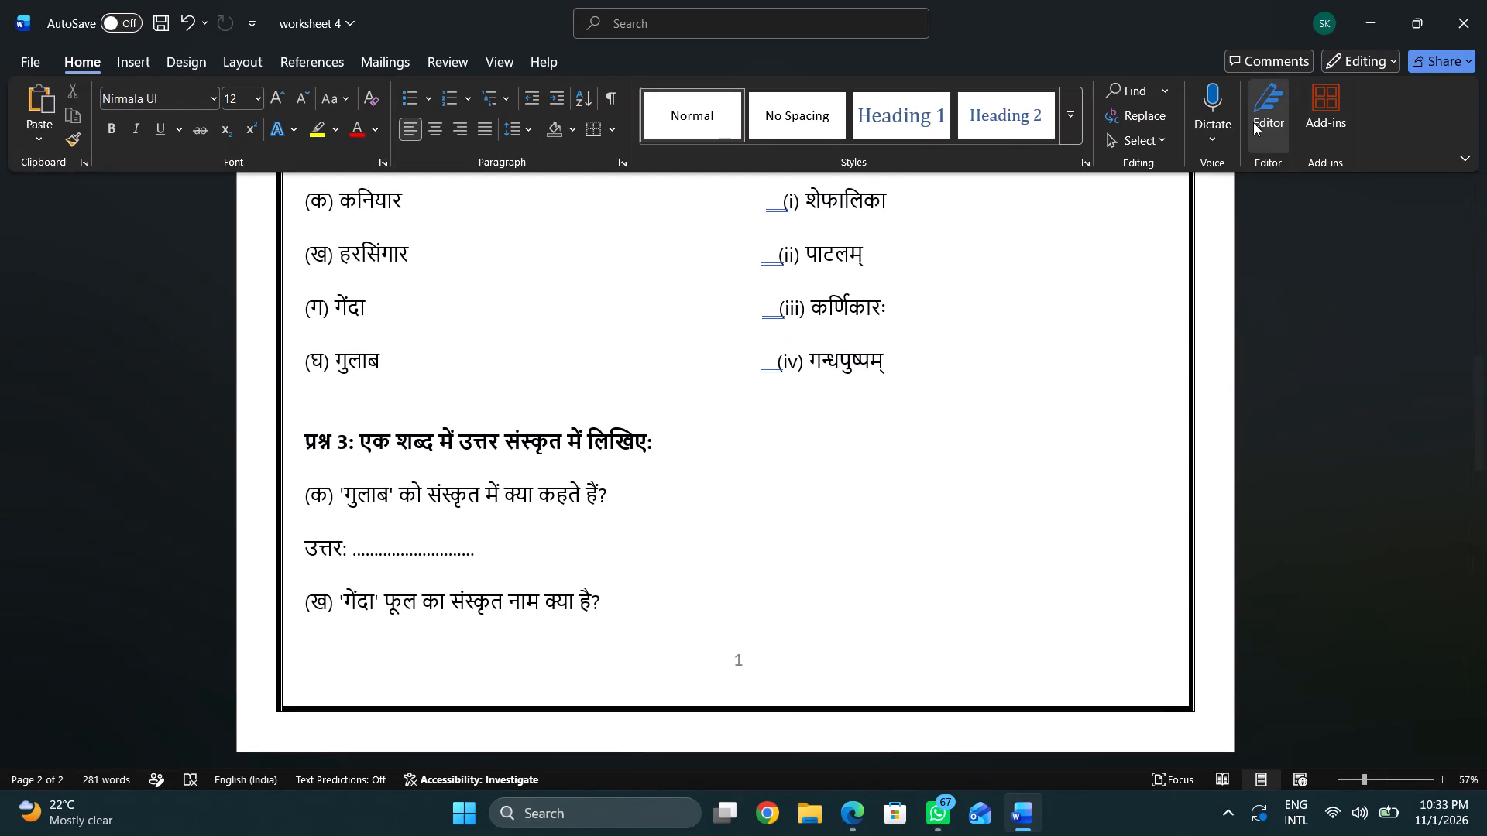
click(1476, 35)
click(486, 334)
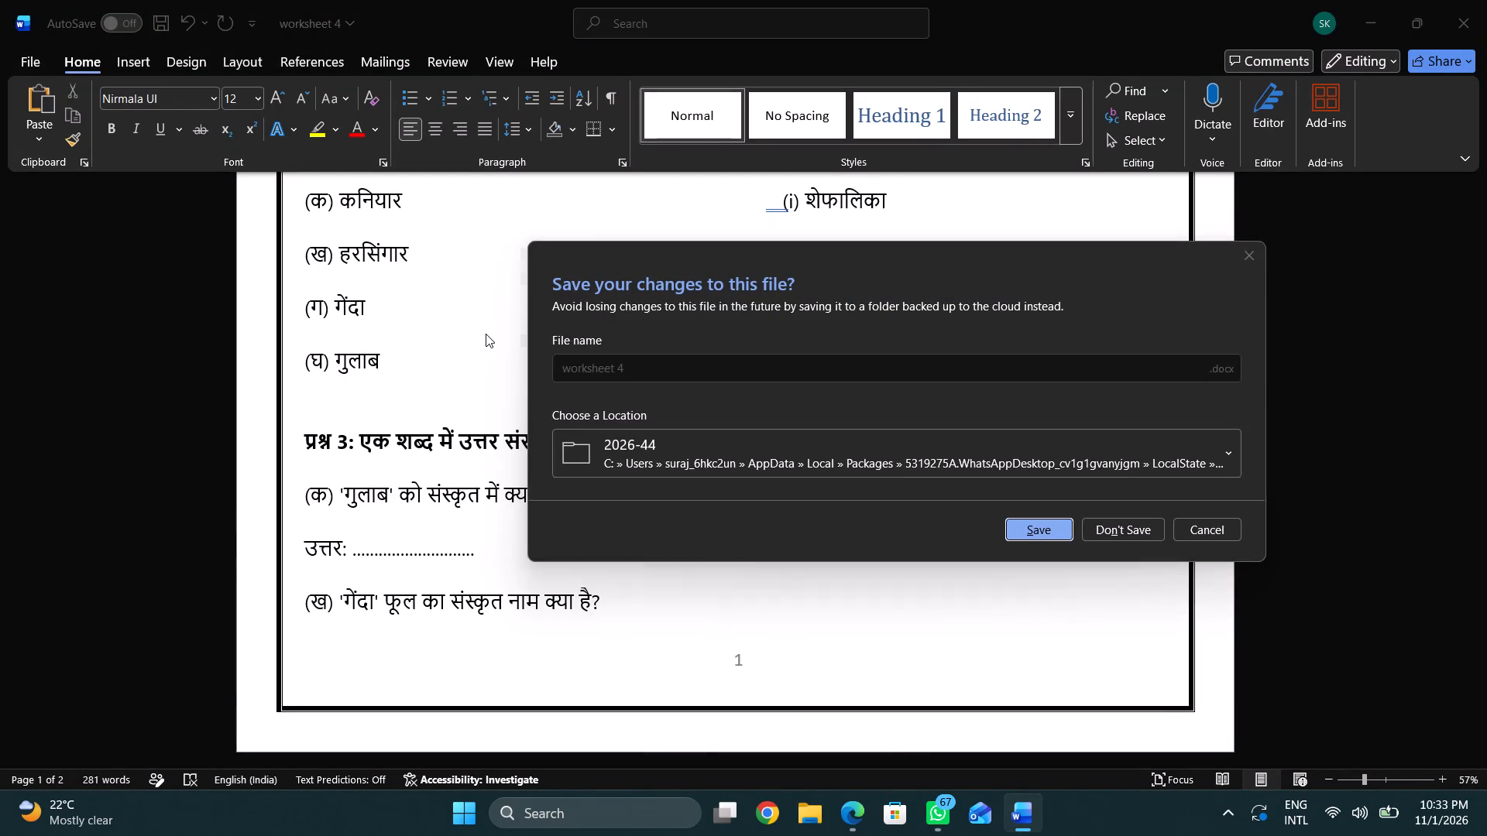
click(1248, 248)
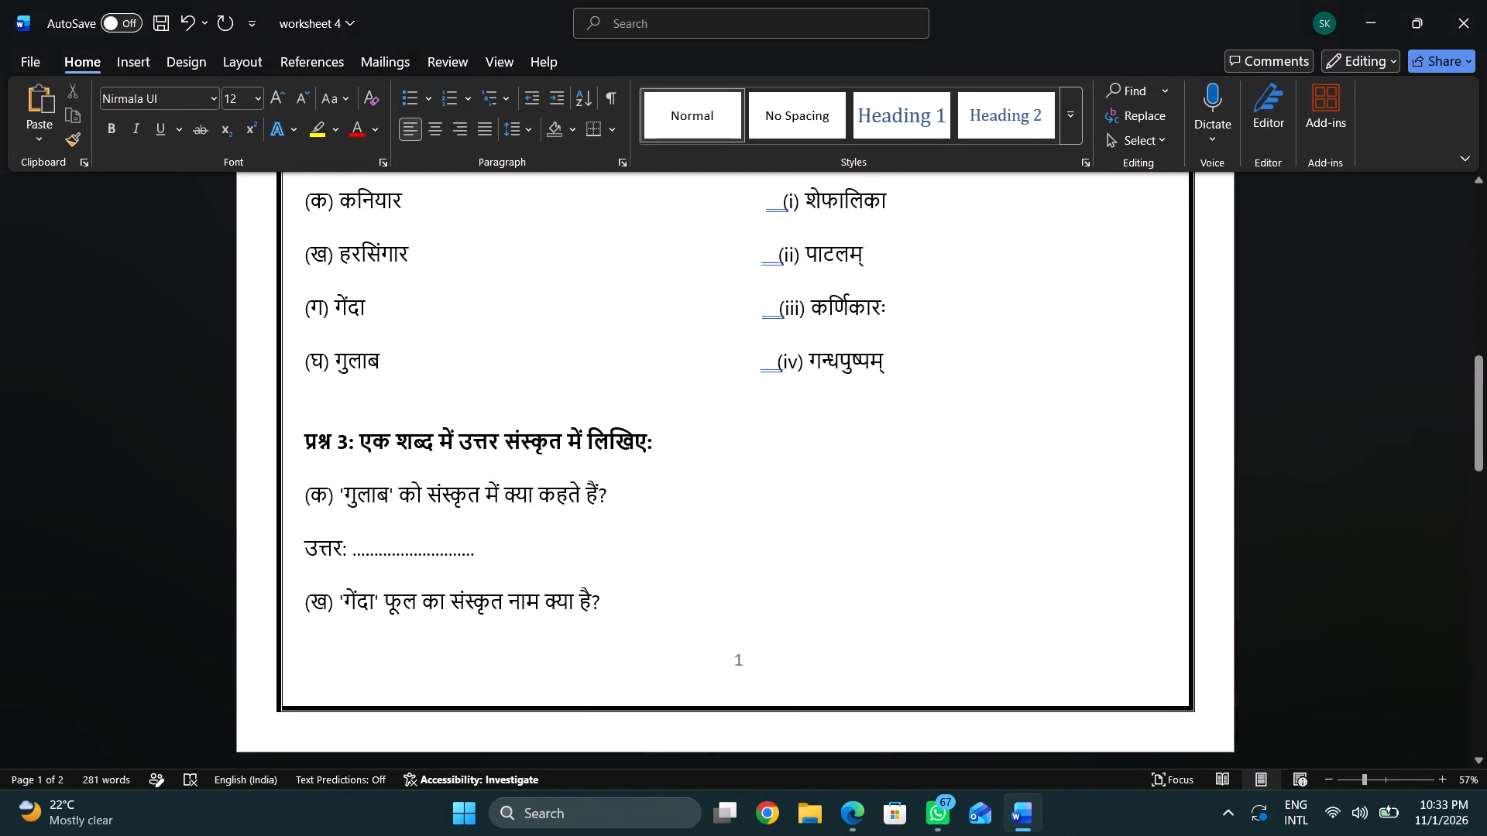
Save a copy of the worksheet as a Word document named PUSHPANI in the current folder.
key(ctrl+p)
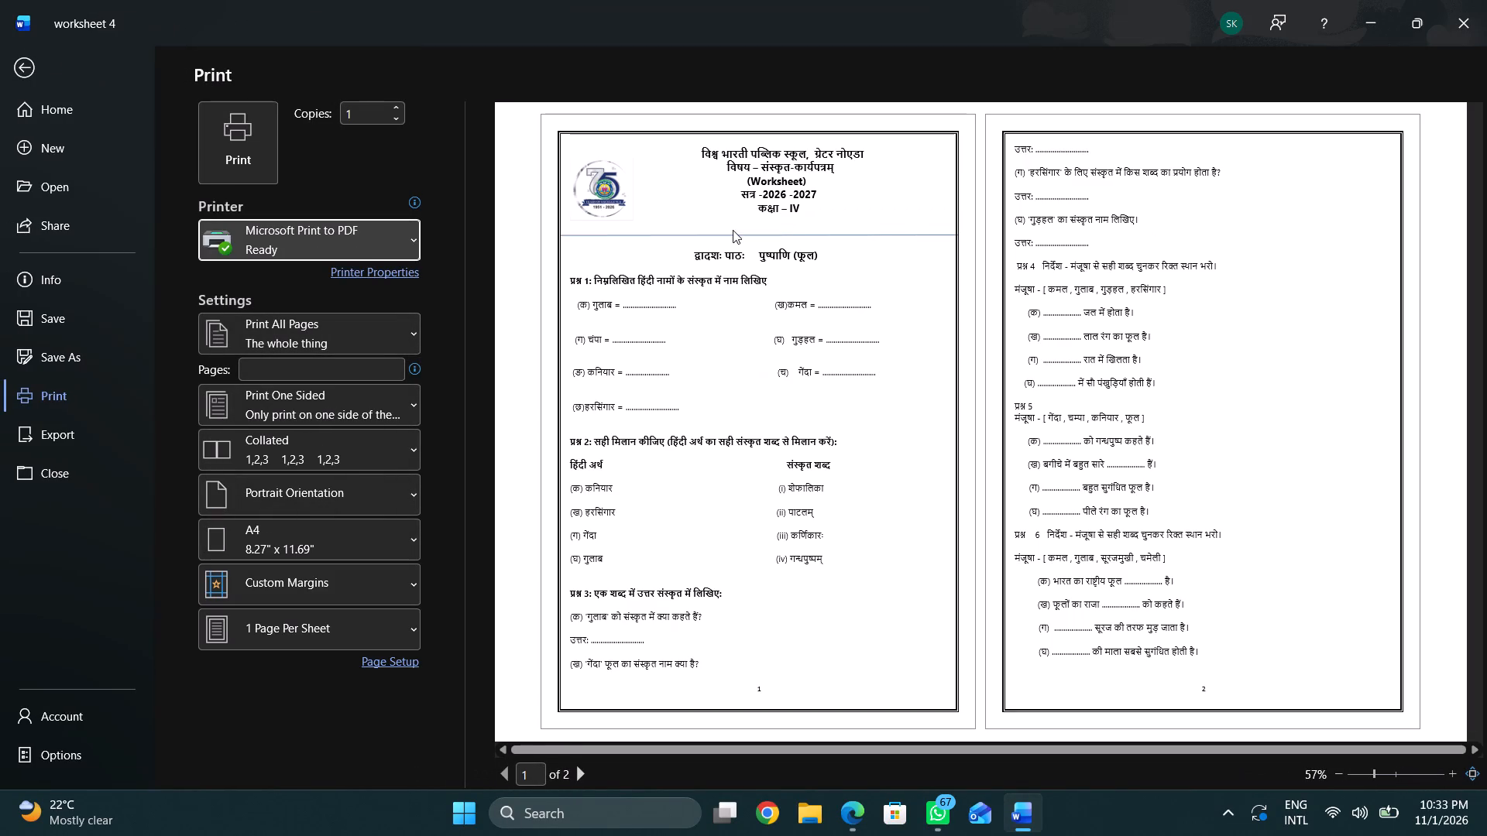
click(84, 365)
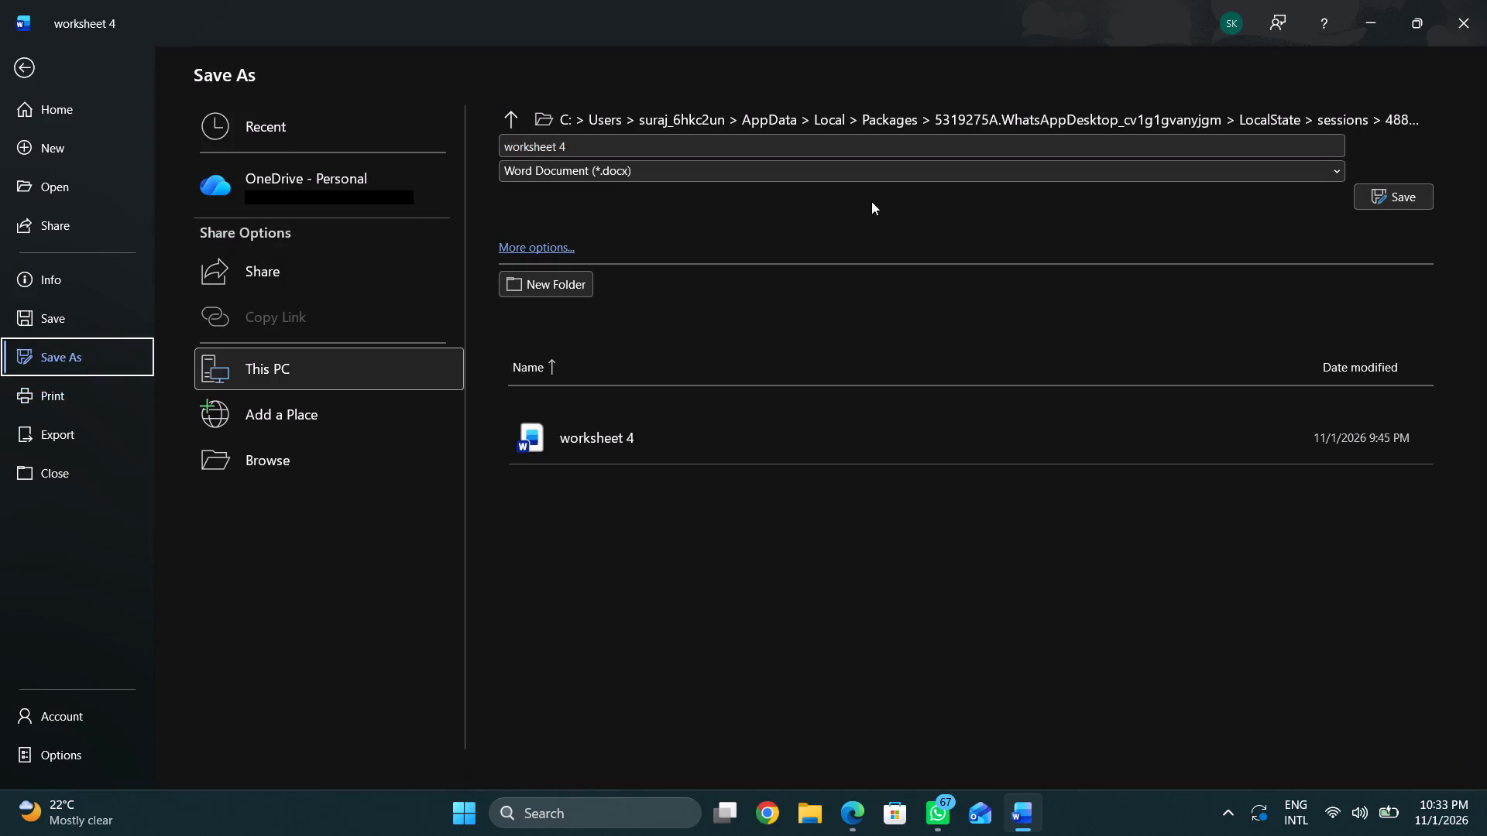
click(583, 150)
key(BackSpace)
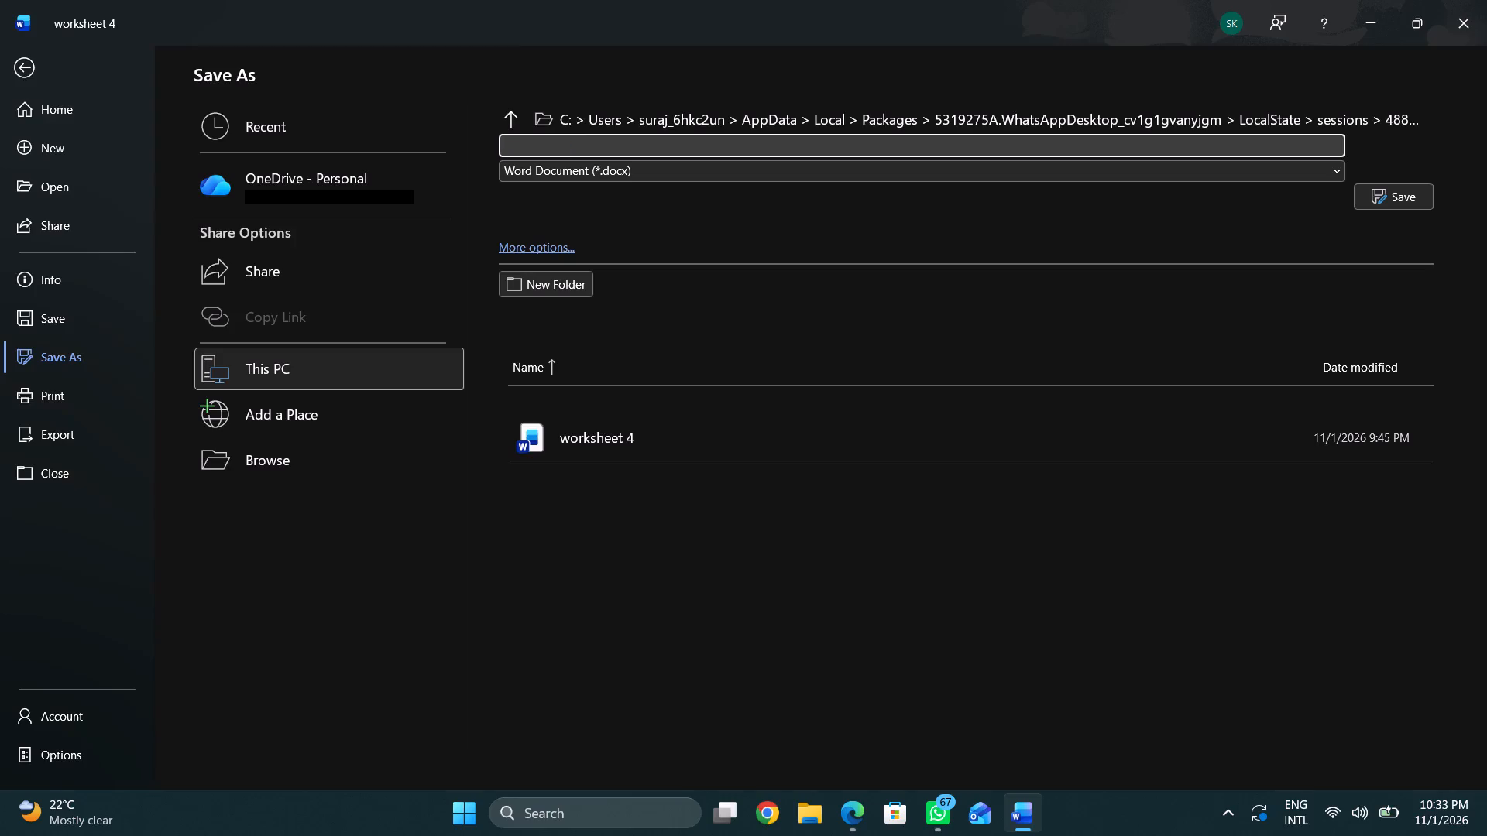
text(PUSHPANI)
click(1403, 190)
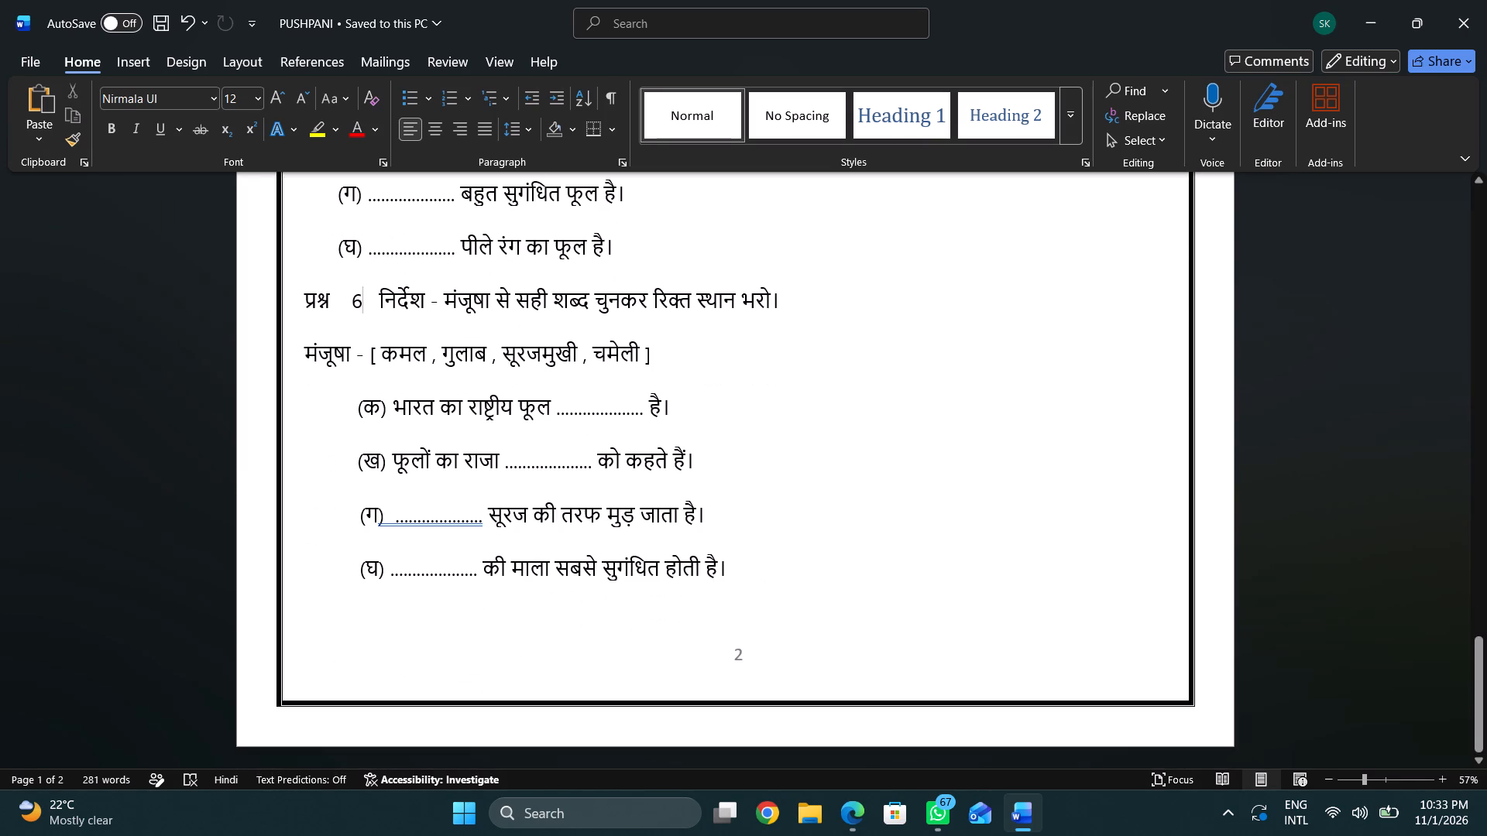
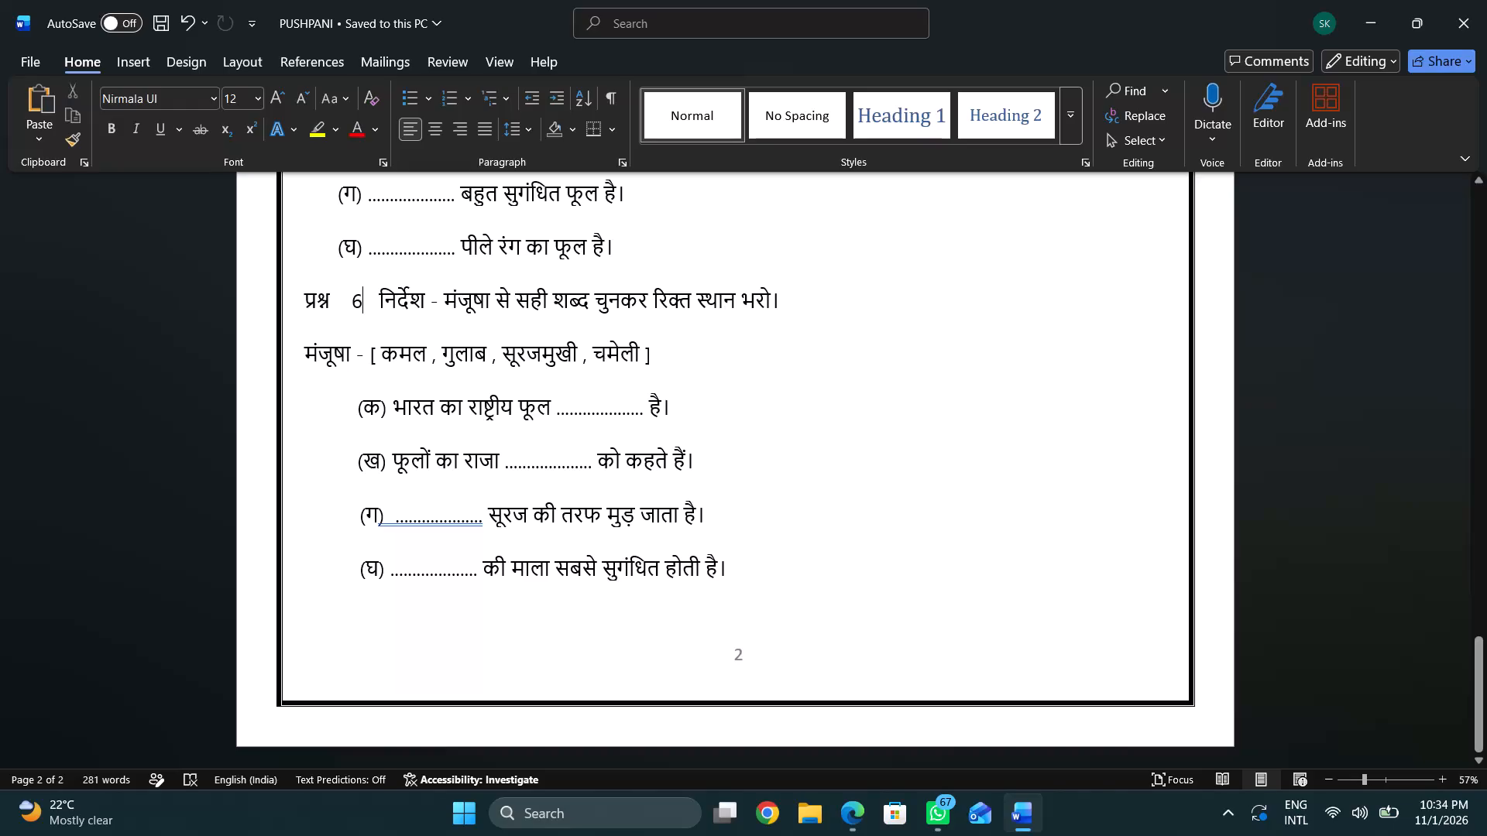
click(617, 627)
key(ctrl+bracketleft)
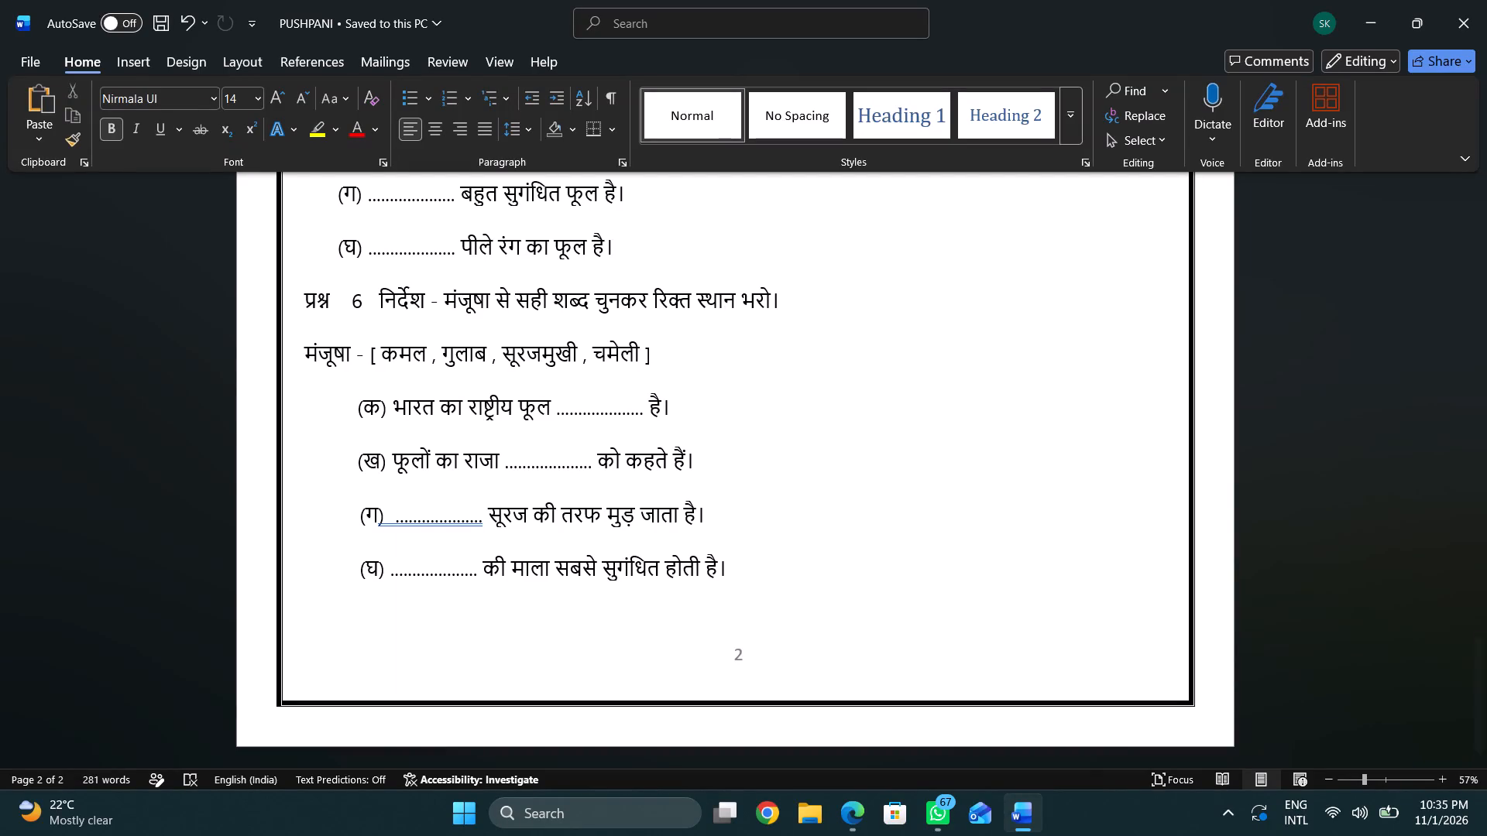
Preview the two-page worksheet for printing and check the available printers, leaving Microsoft Print to PDF selected.
key(ctrl+p)
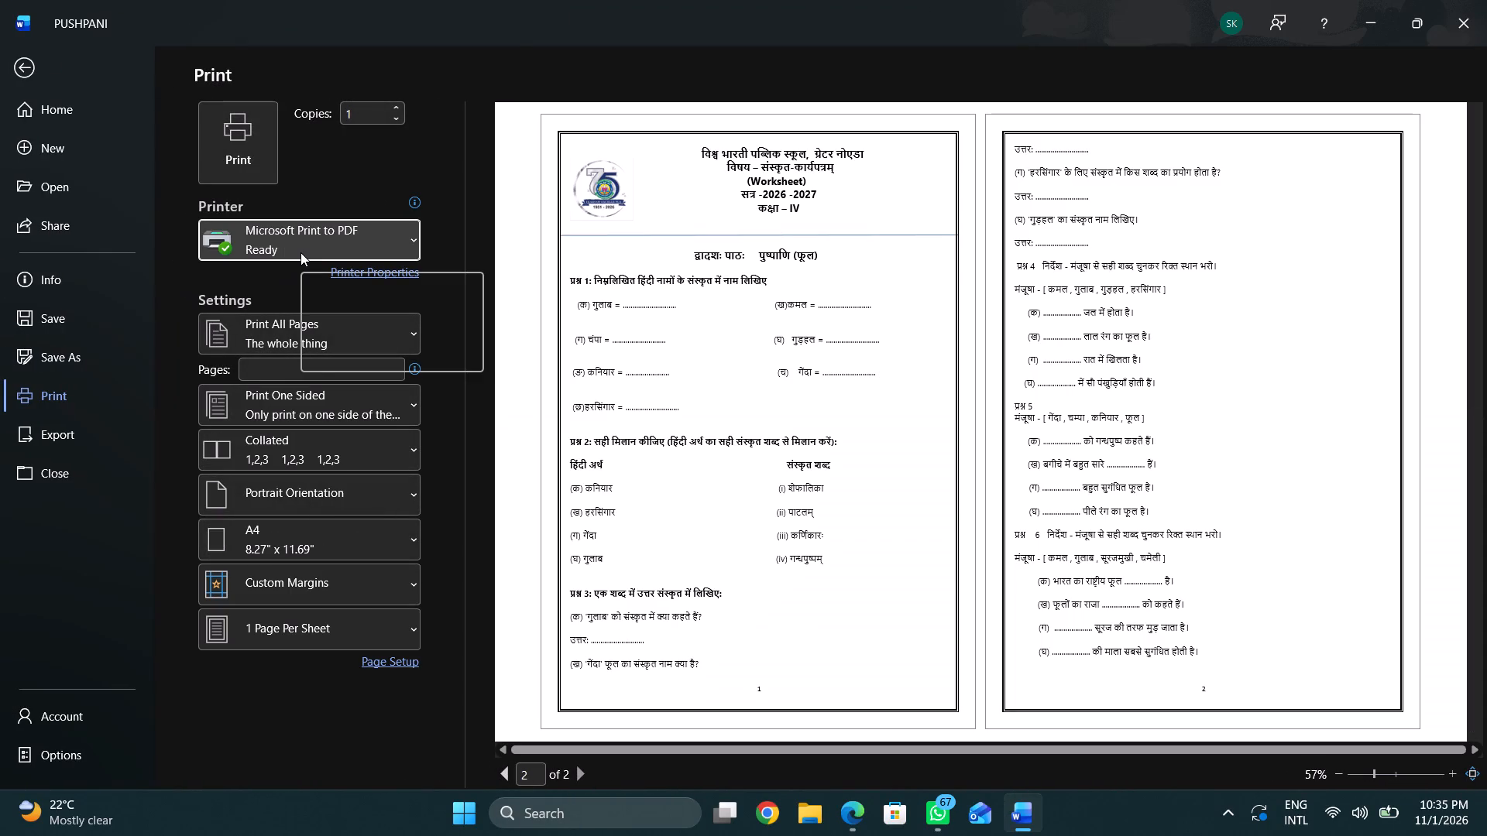
click(382, 245)
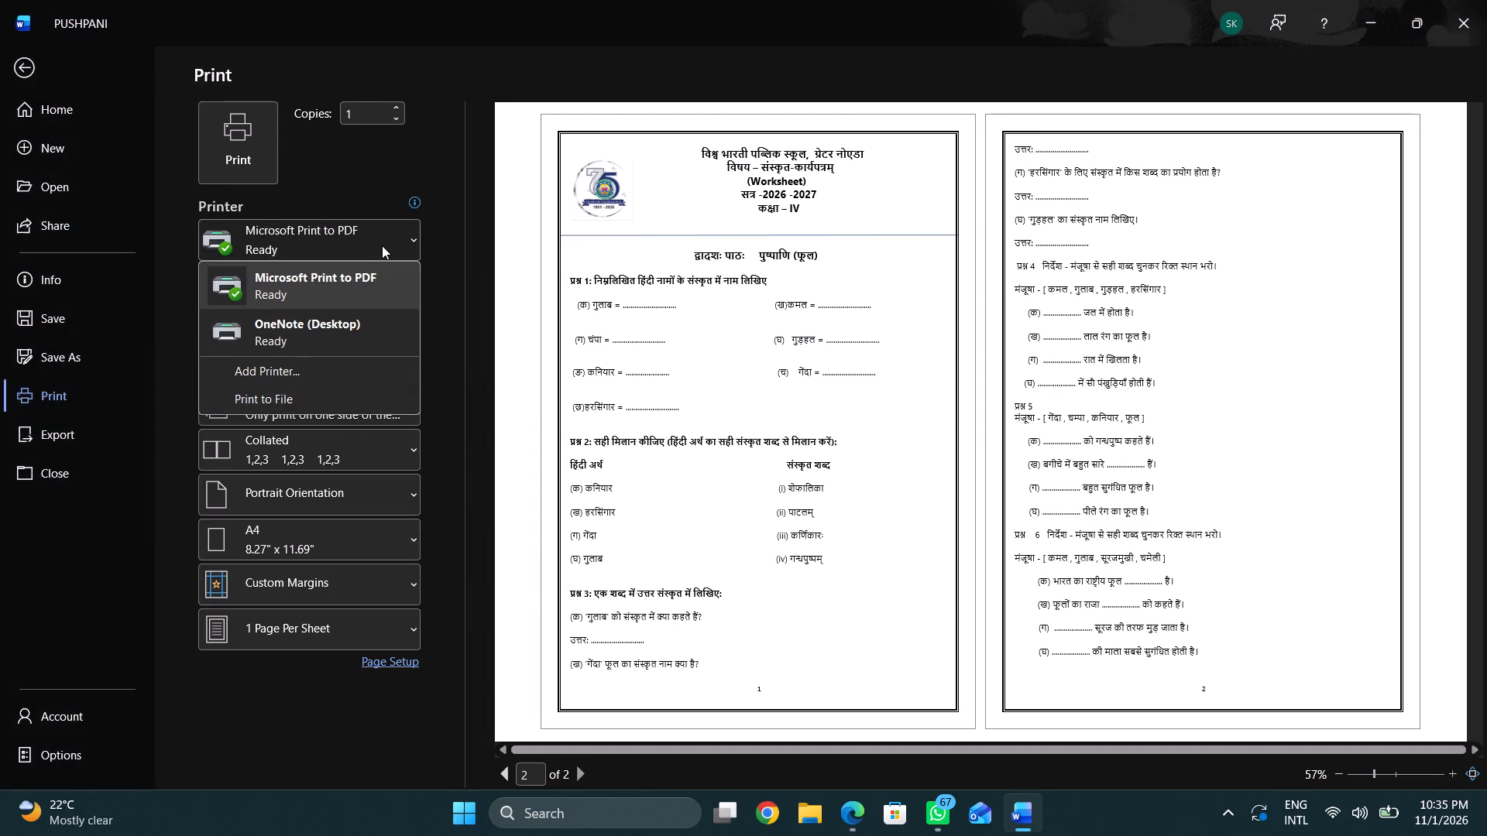
click(386, 244)
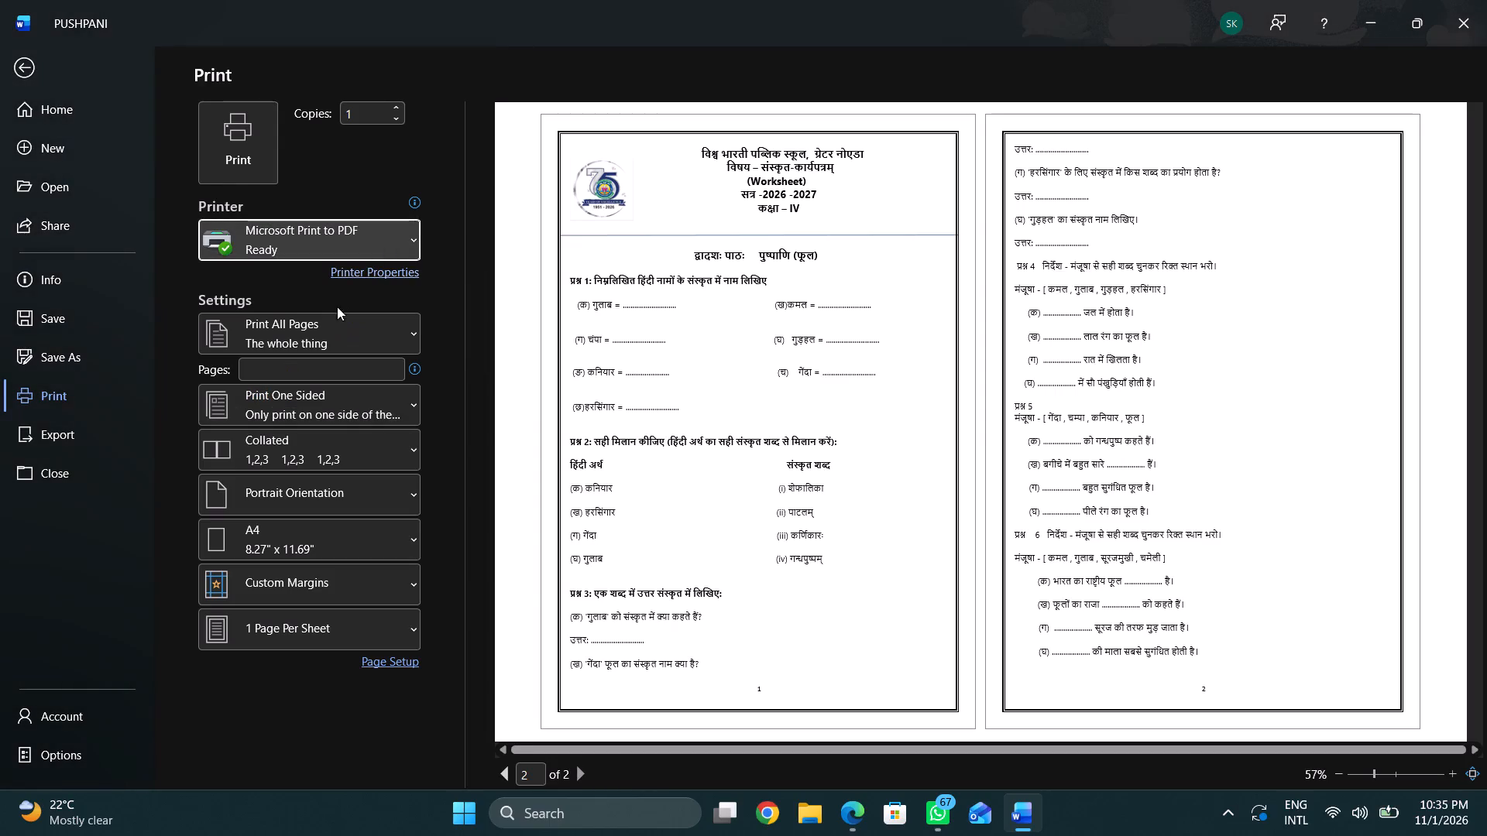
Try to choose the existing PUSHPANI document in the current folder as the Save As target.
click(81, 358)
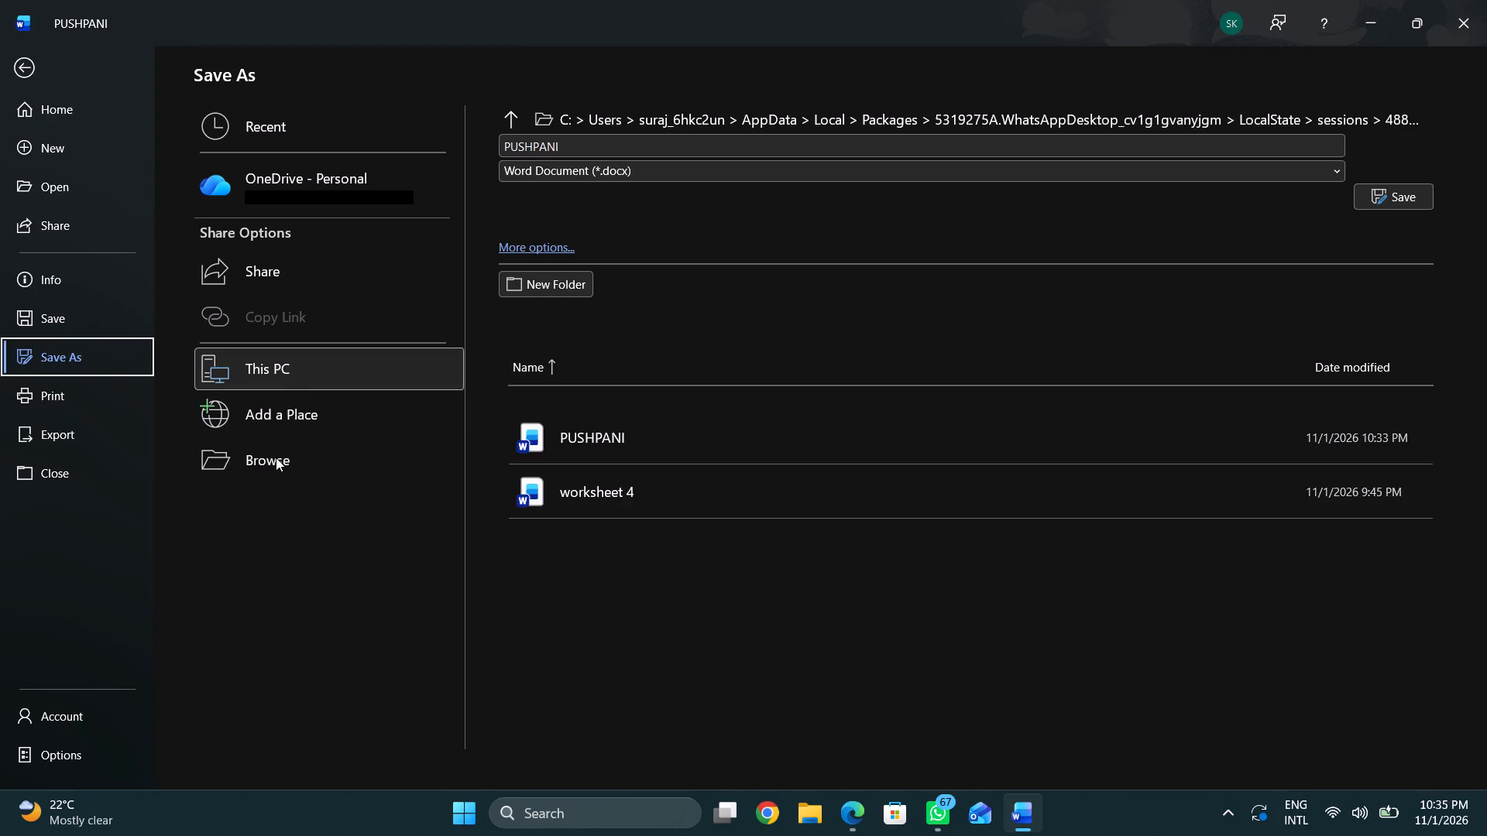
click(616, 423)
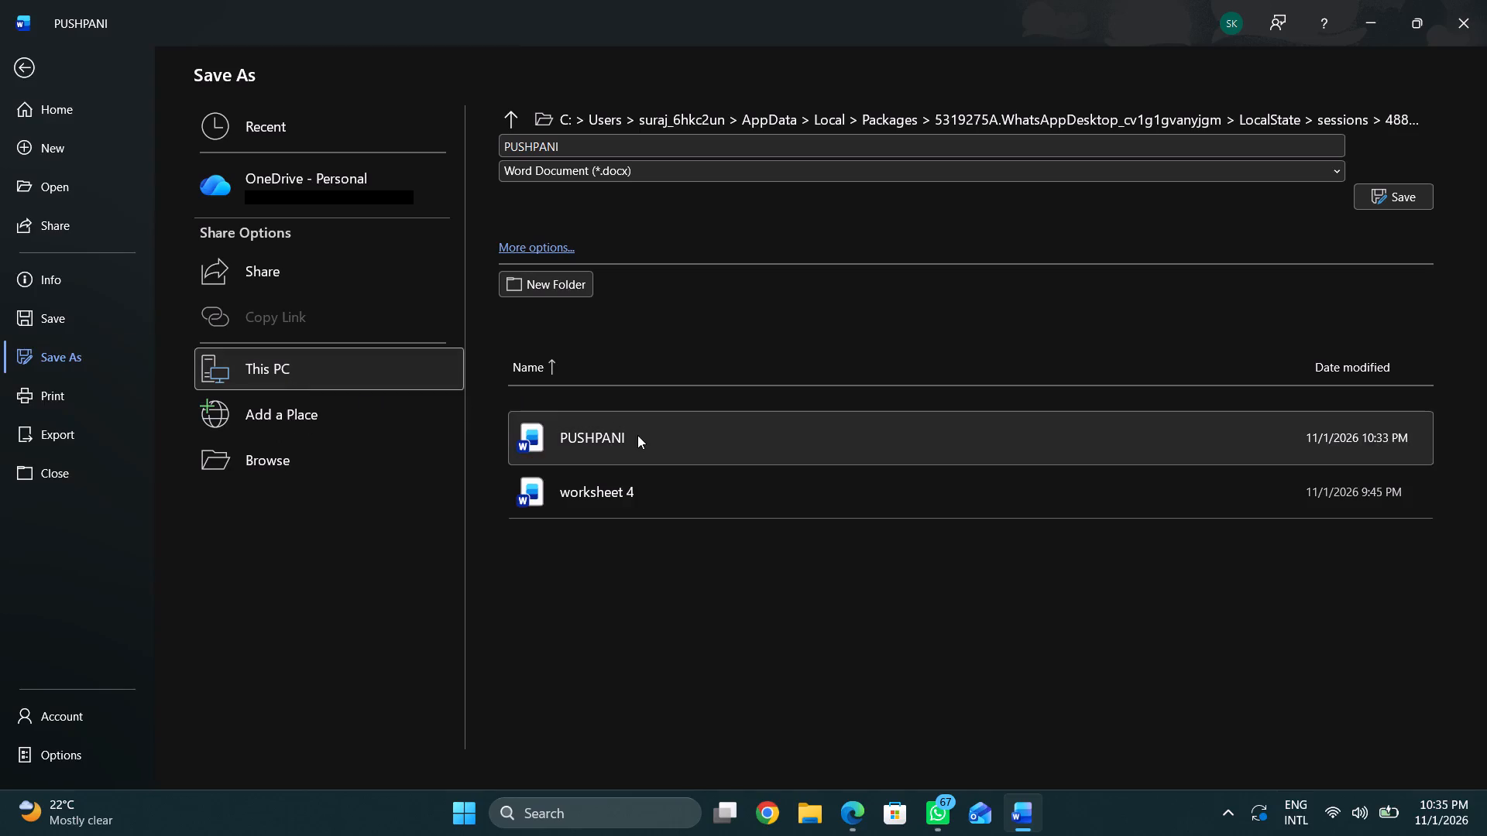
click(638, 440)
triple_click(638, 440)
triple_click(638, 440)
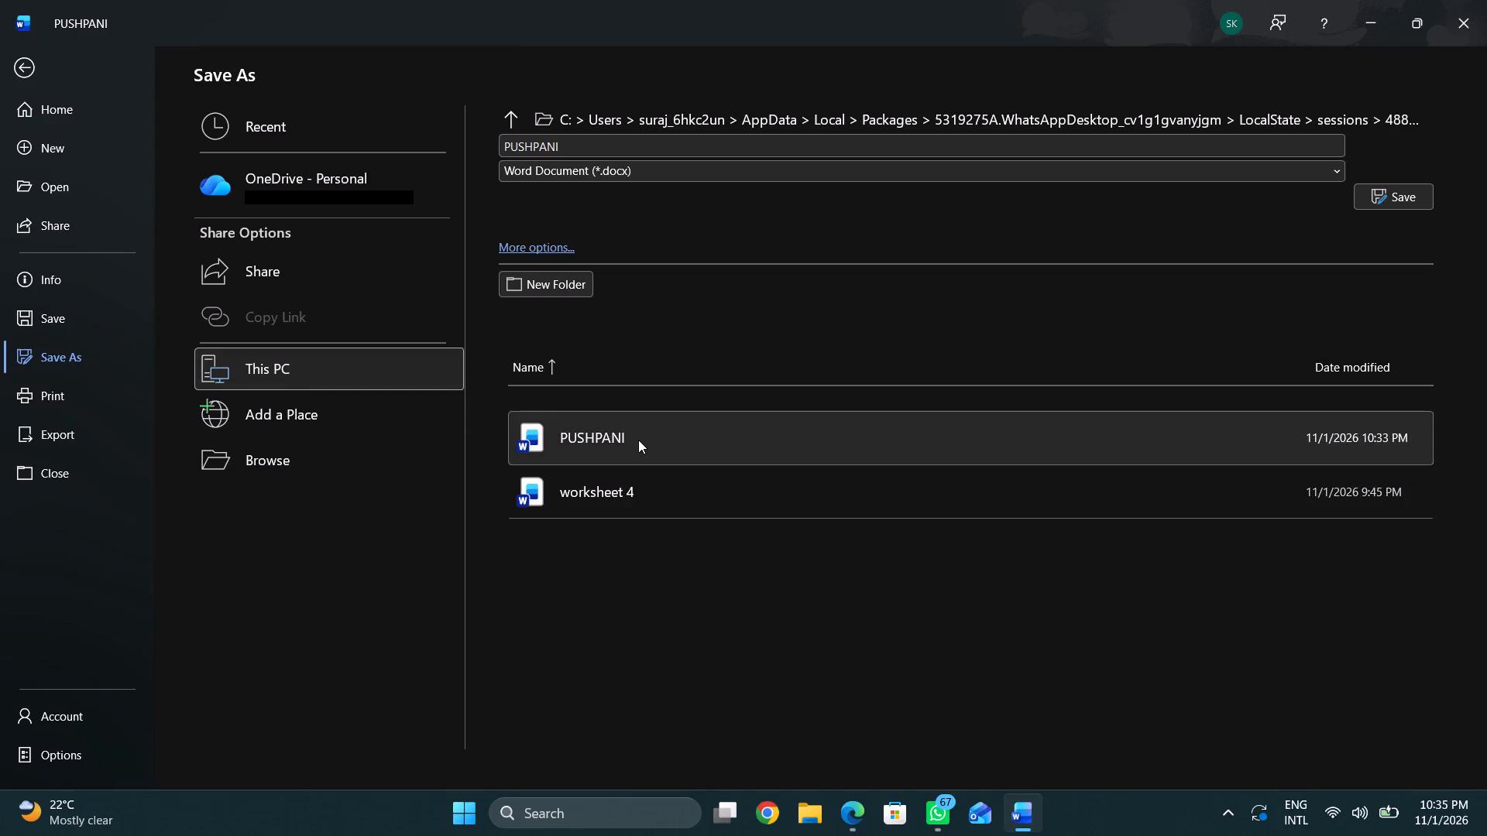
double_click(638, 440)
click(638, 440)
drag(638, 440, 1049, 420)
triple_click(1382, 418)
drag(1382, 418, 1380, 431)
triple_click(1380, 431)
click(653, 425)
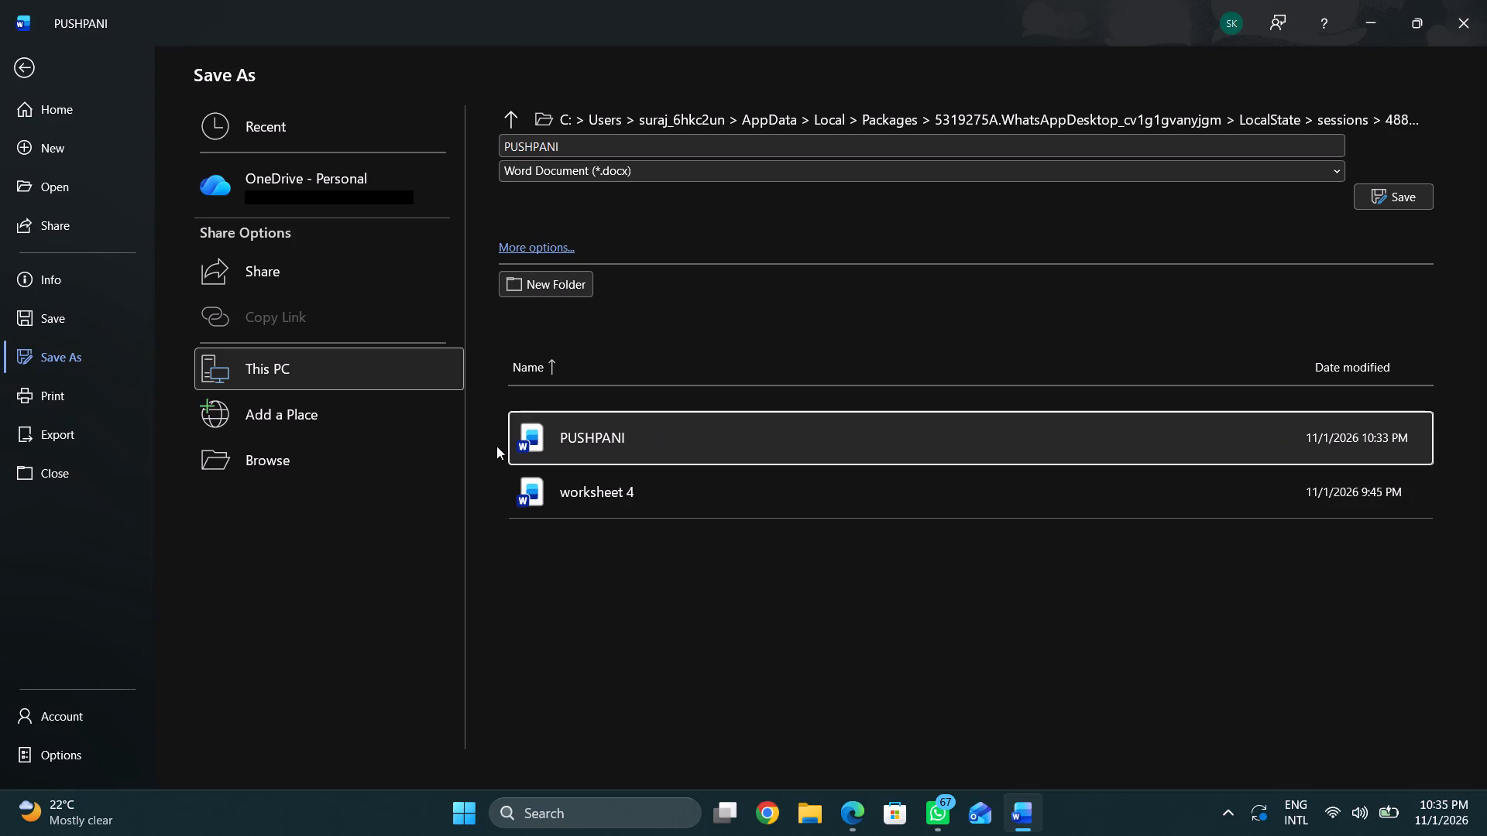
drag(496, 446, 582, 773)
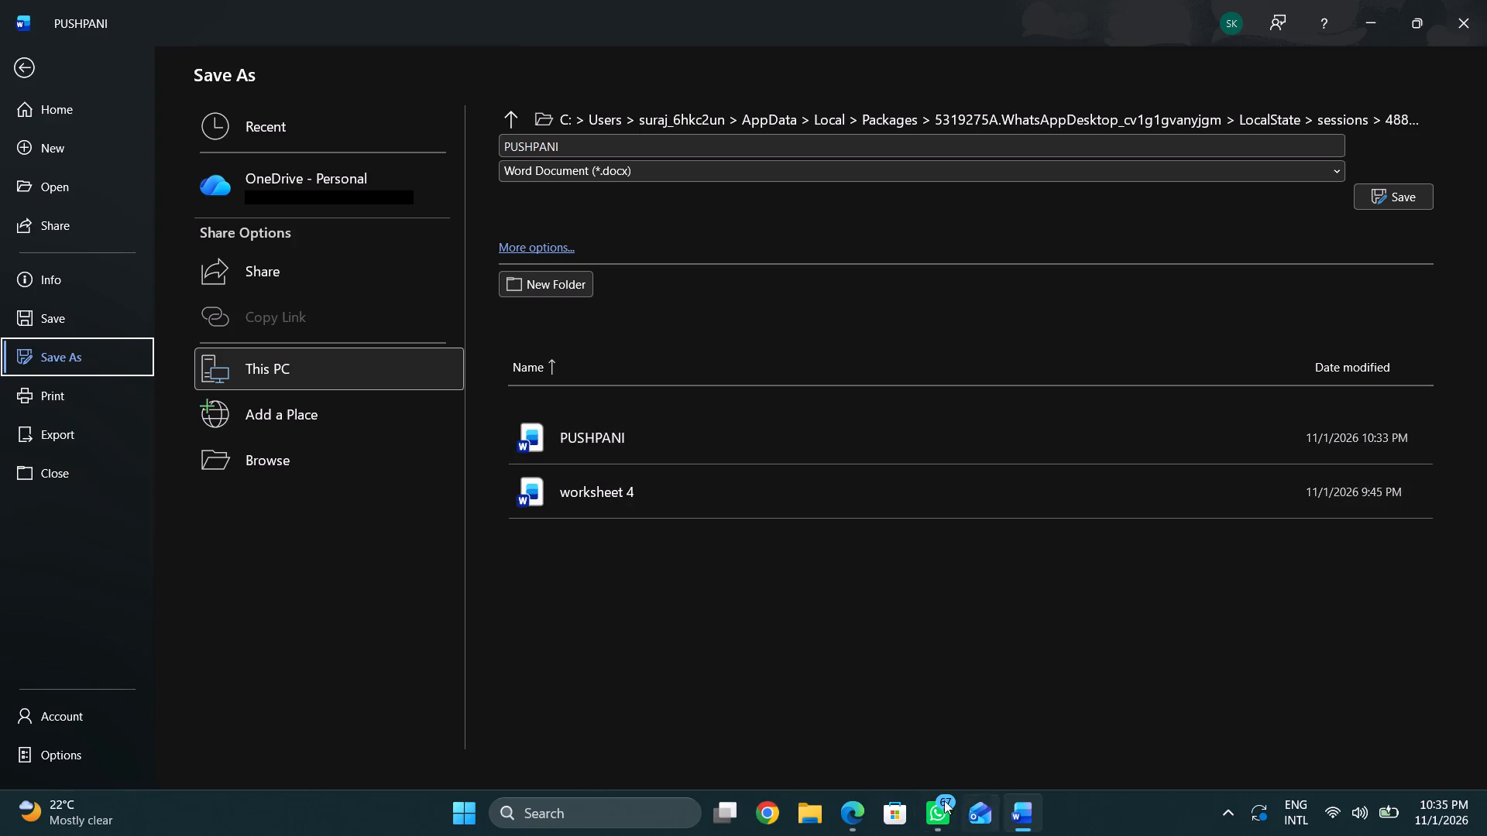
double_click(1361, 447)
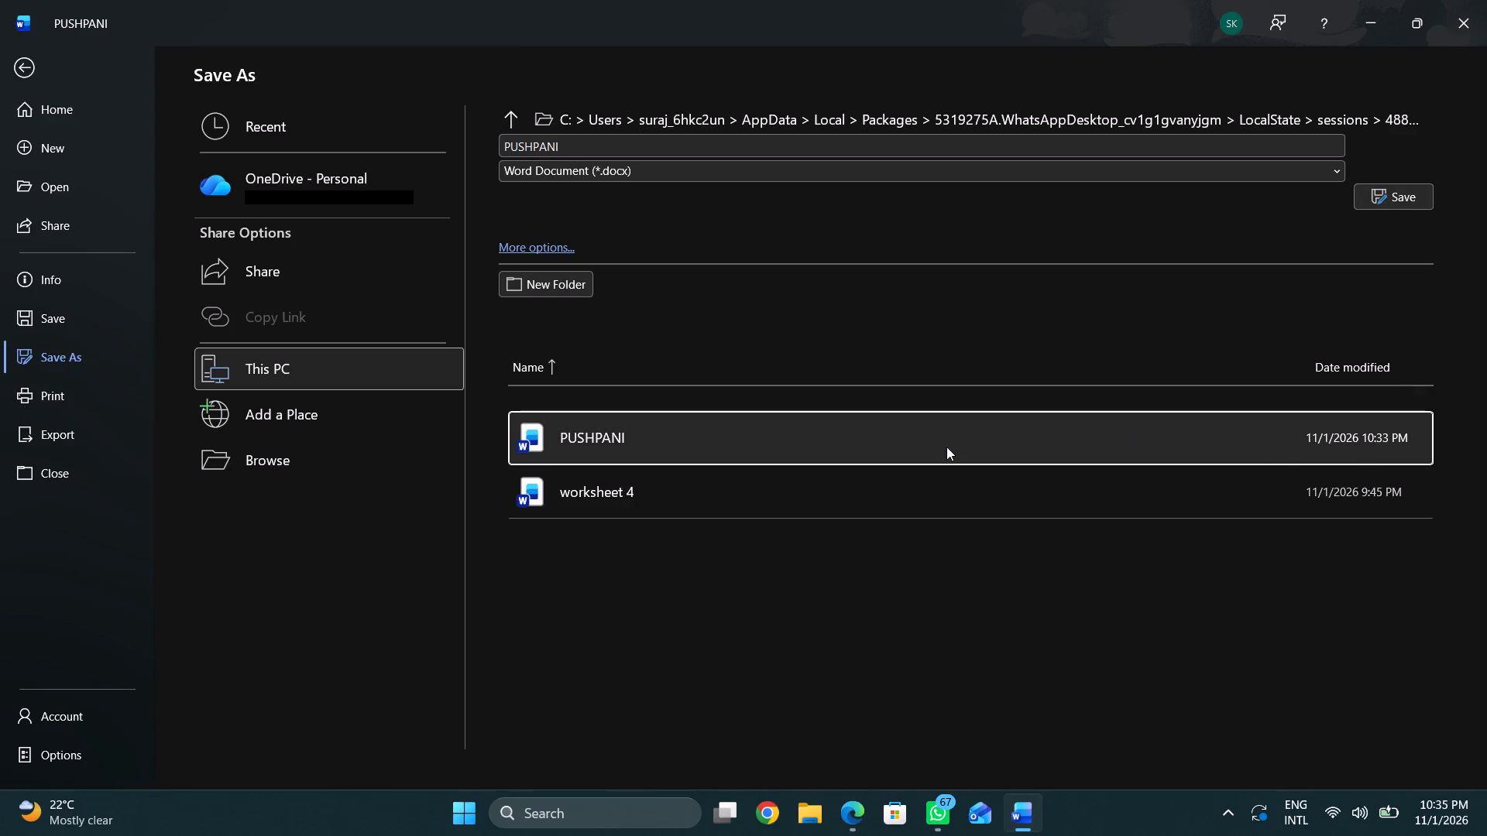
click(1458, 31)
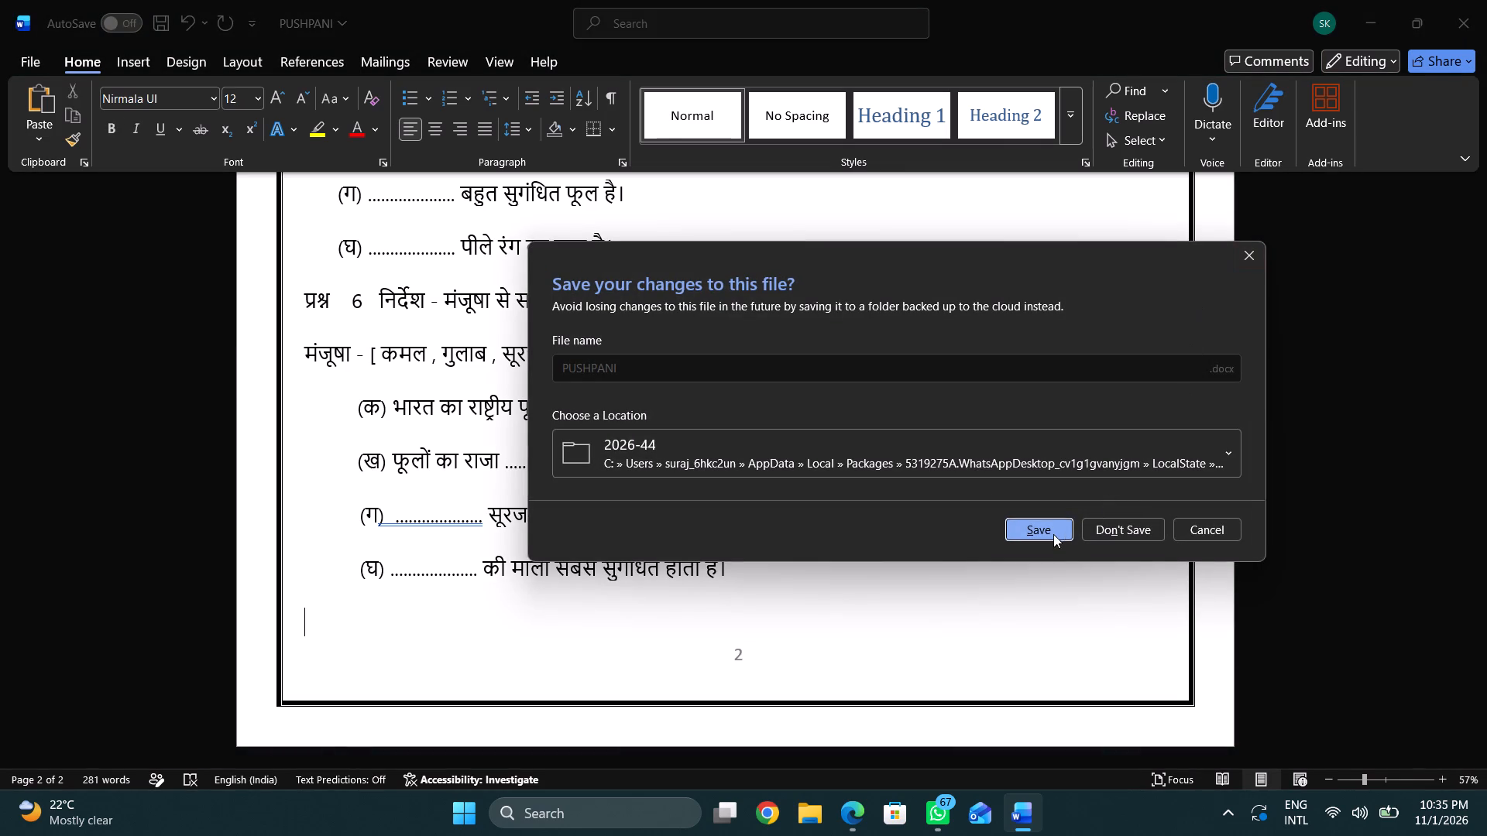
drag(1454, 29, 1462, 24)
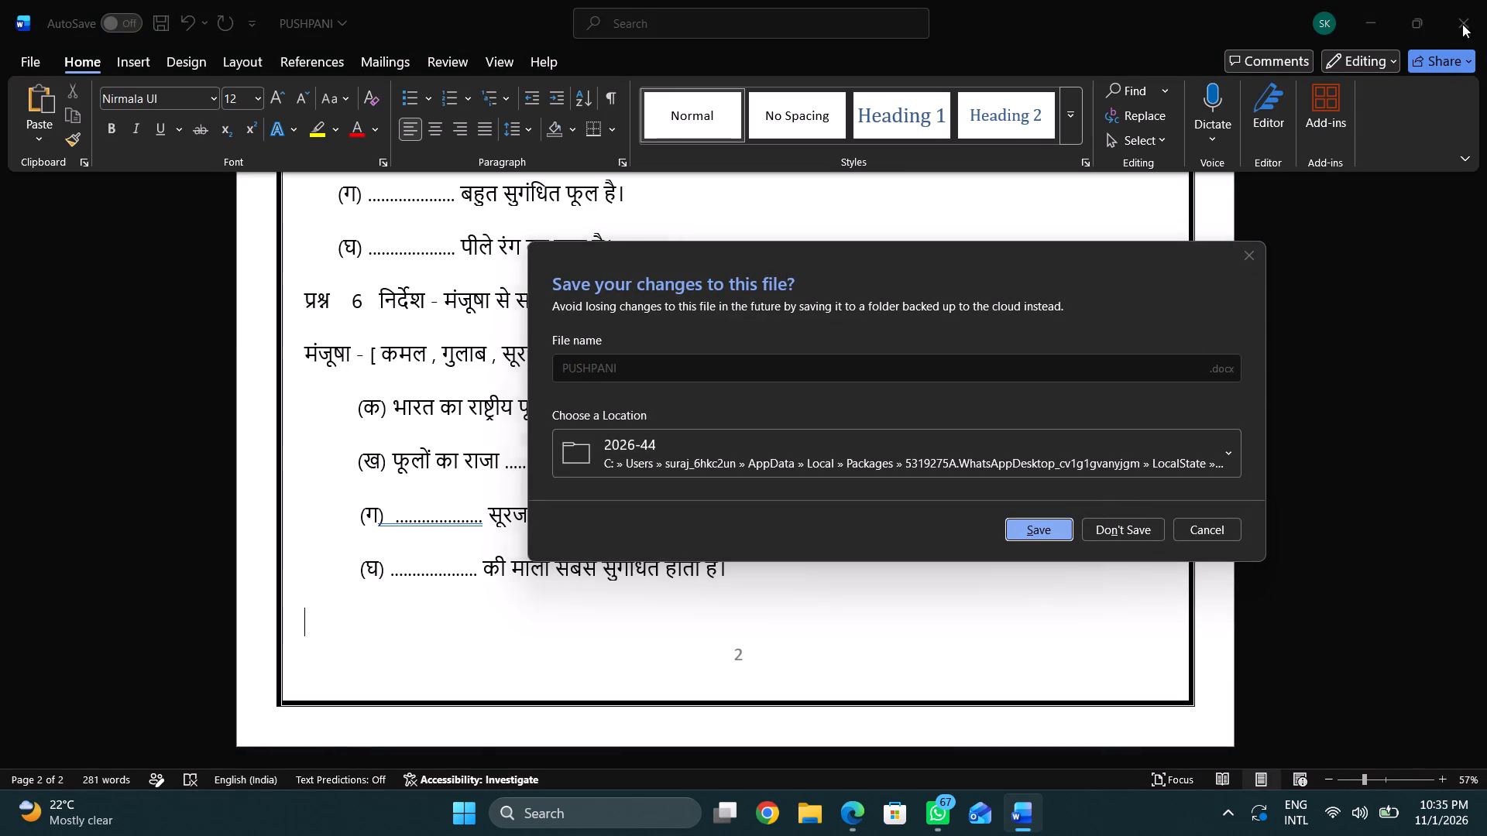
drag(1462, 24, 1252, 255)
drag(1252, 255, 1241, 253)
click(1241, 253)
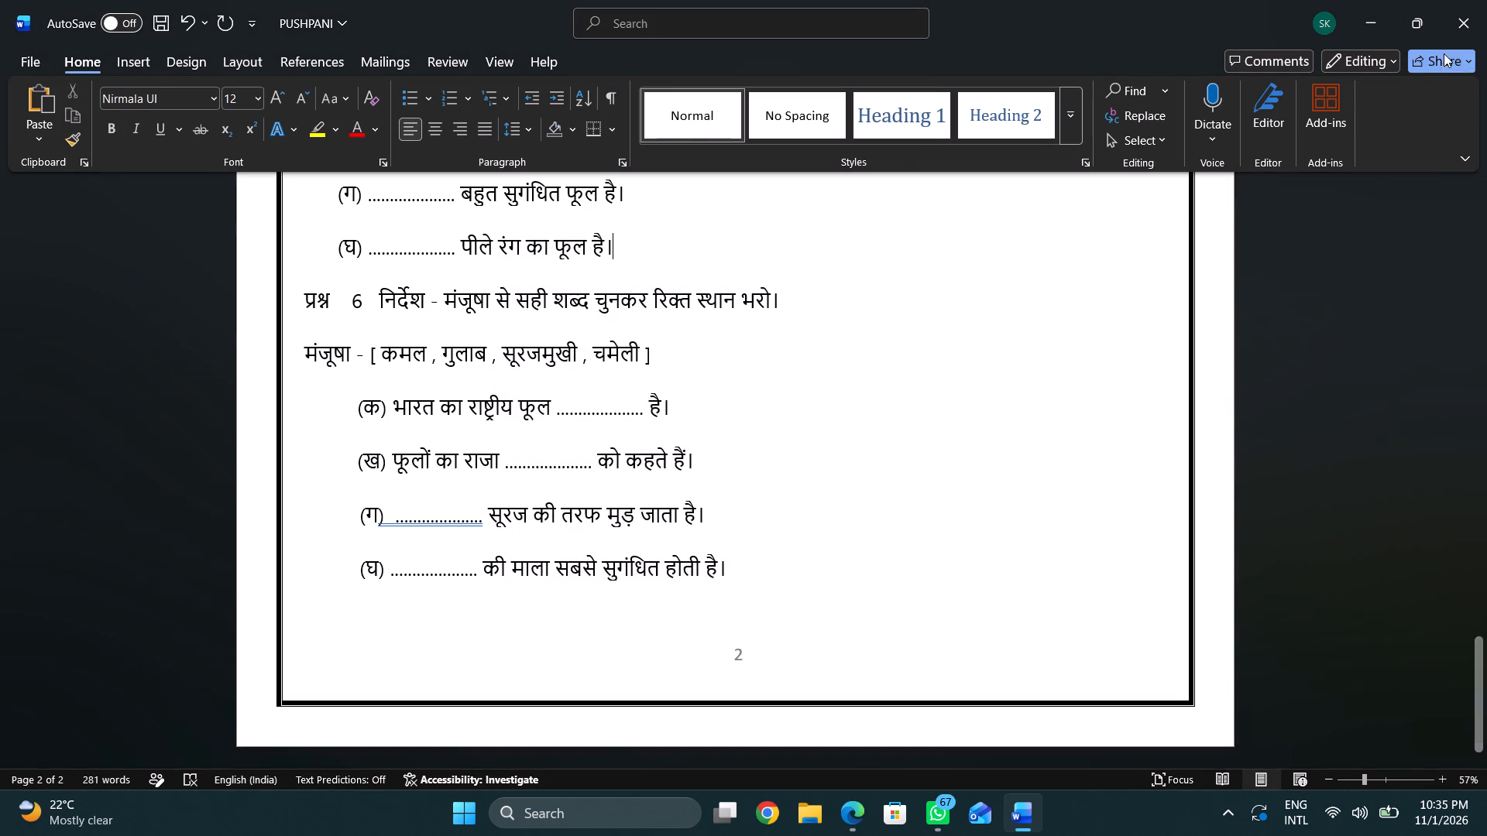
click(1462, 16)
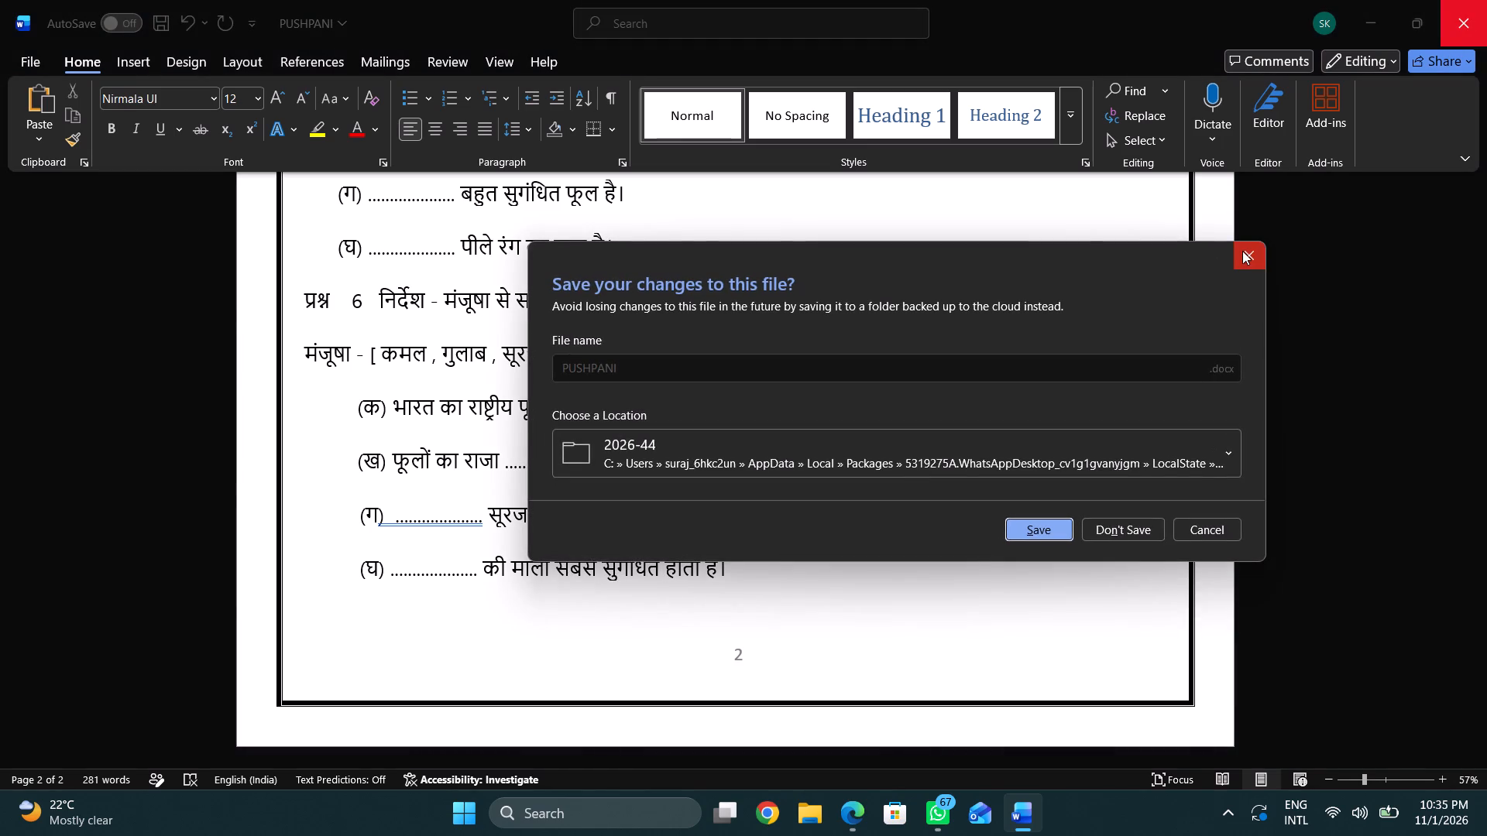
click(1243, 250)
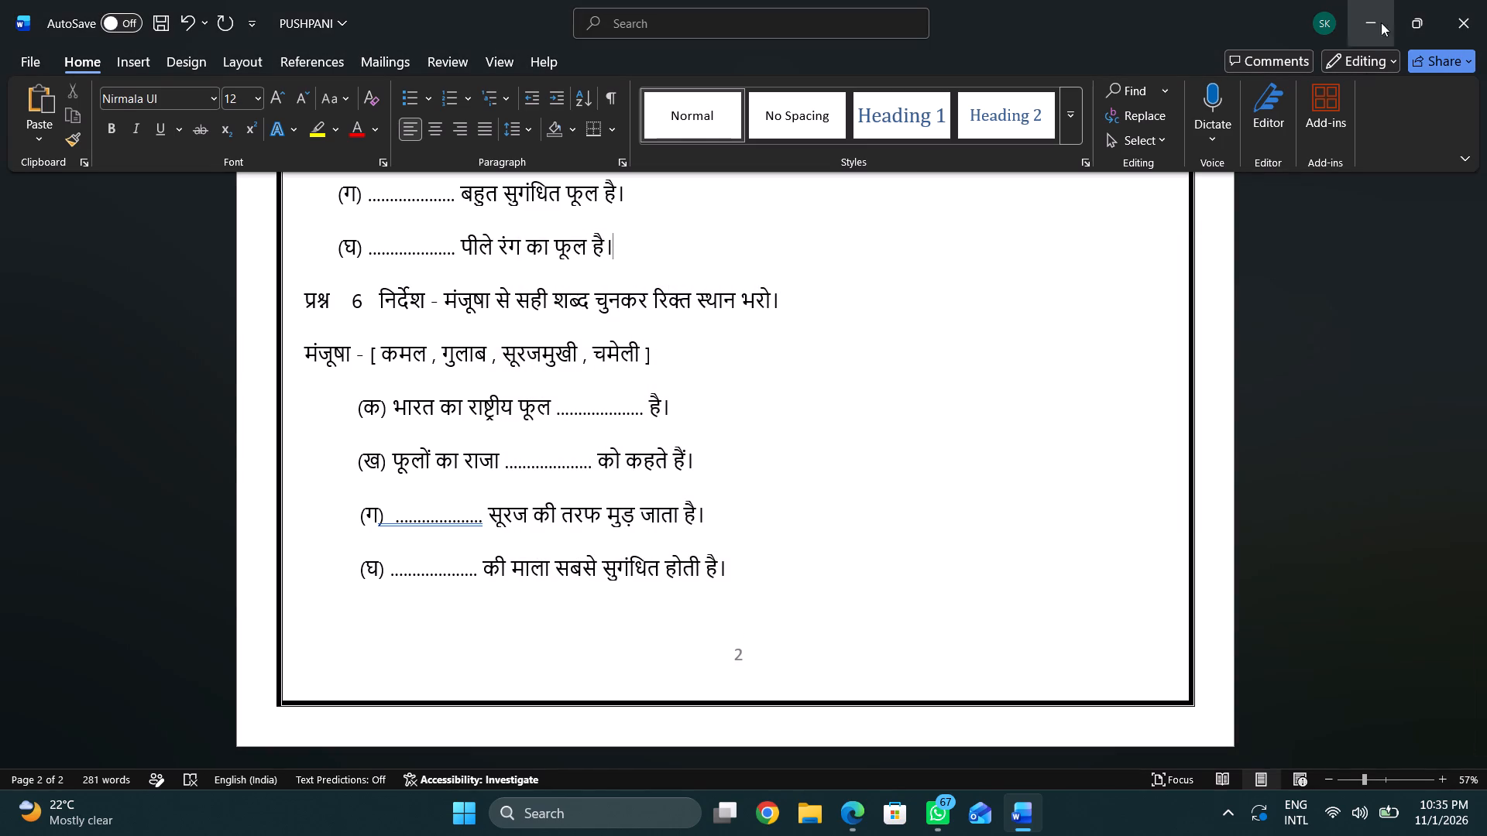
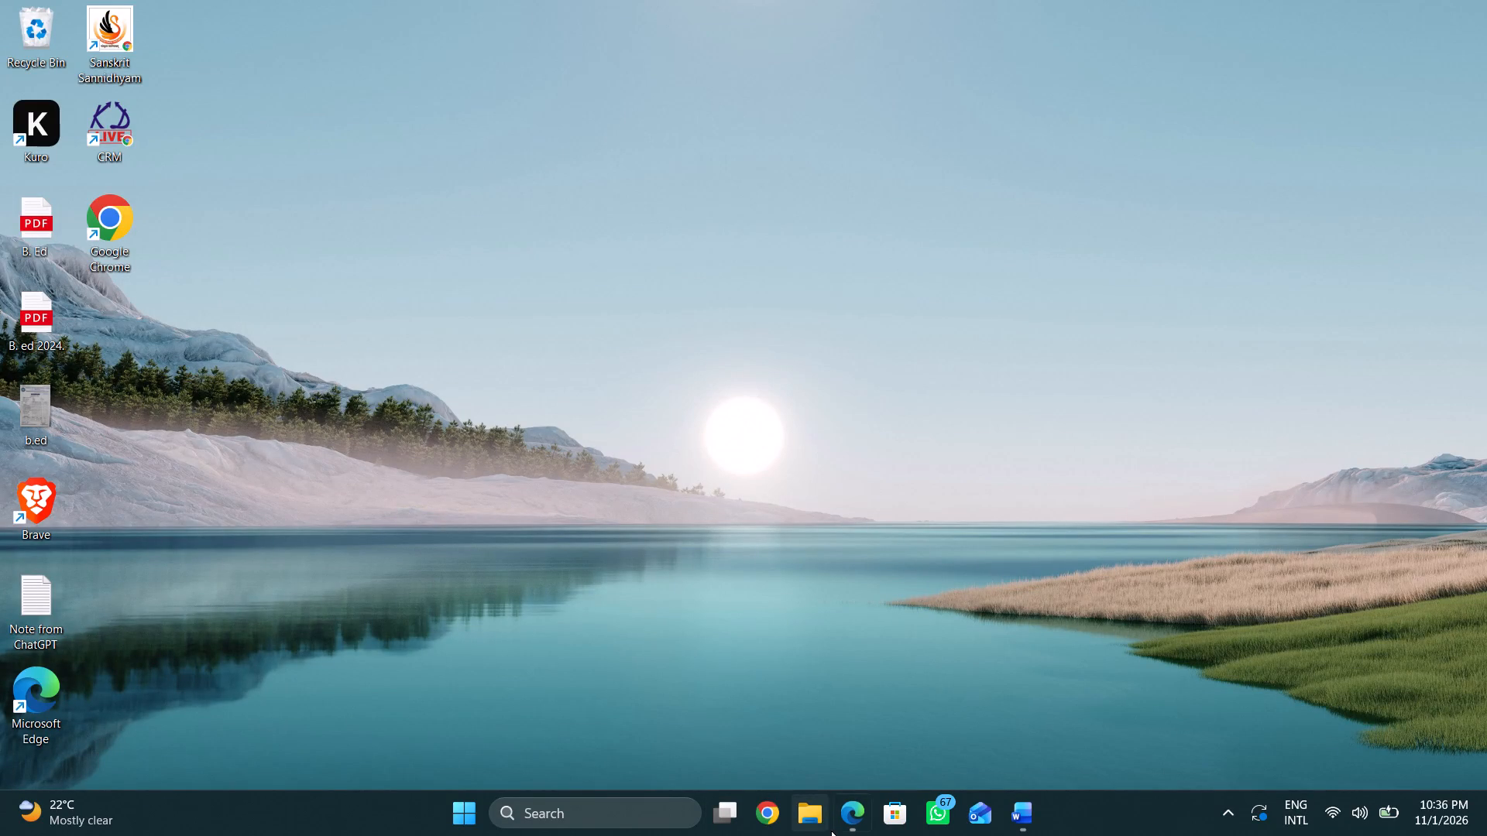
Switch to File Explorer, open the sharing options for the recent PUSHPANI document, and look through the available recipients and apps.
click(811, 815)
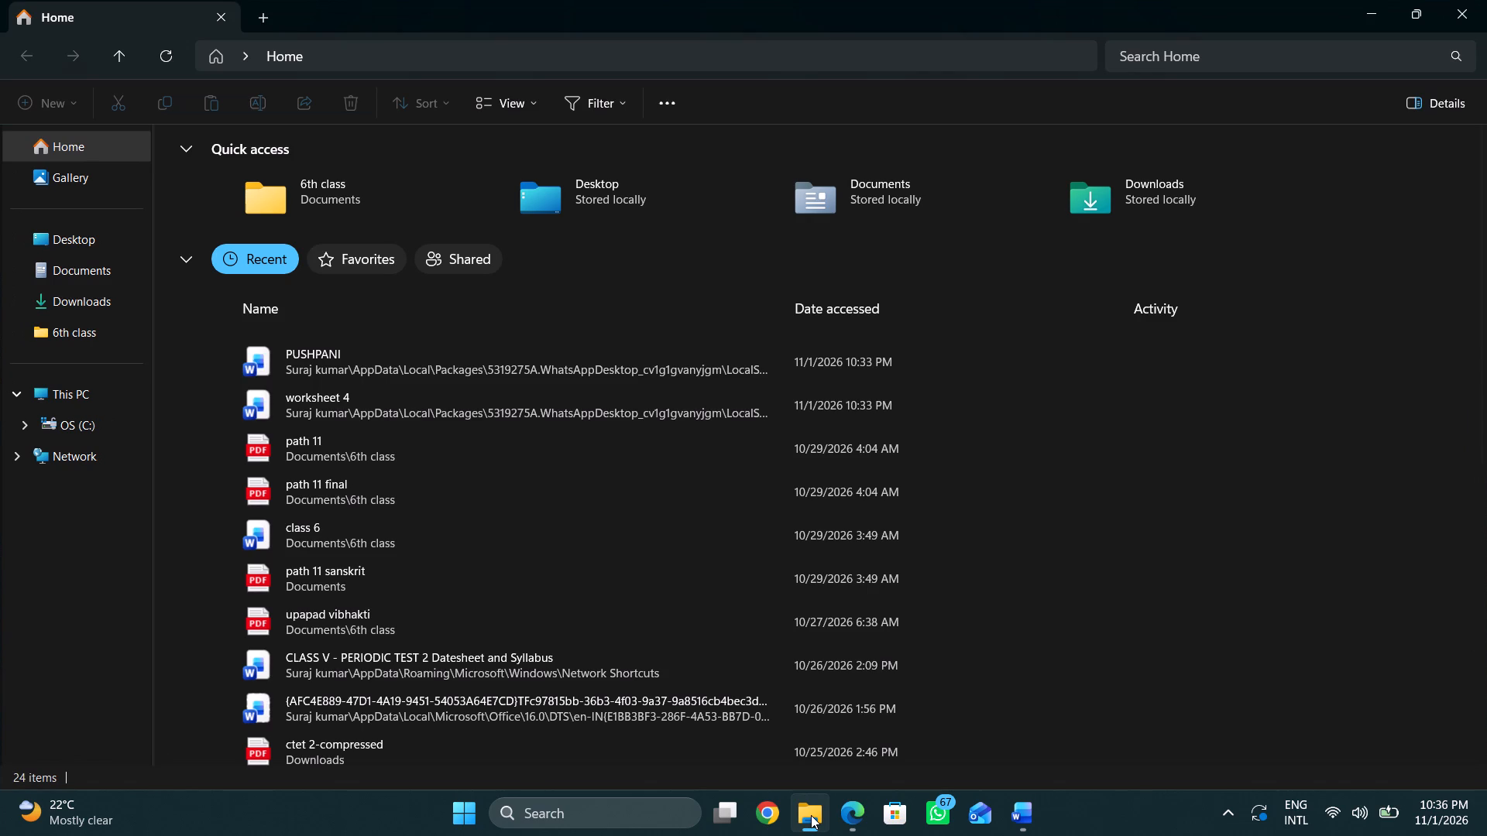
click(689, 375)
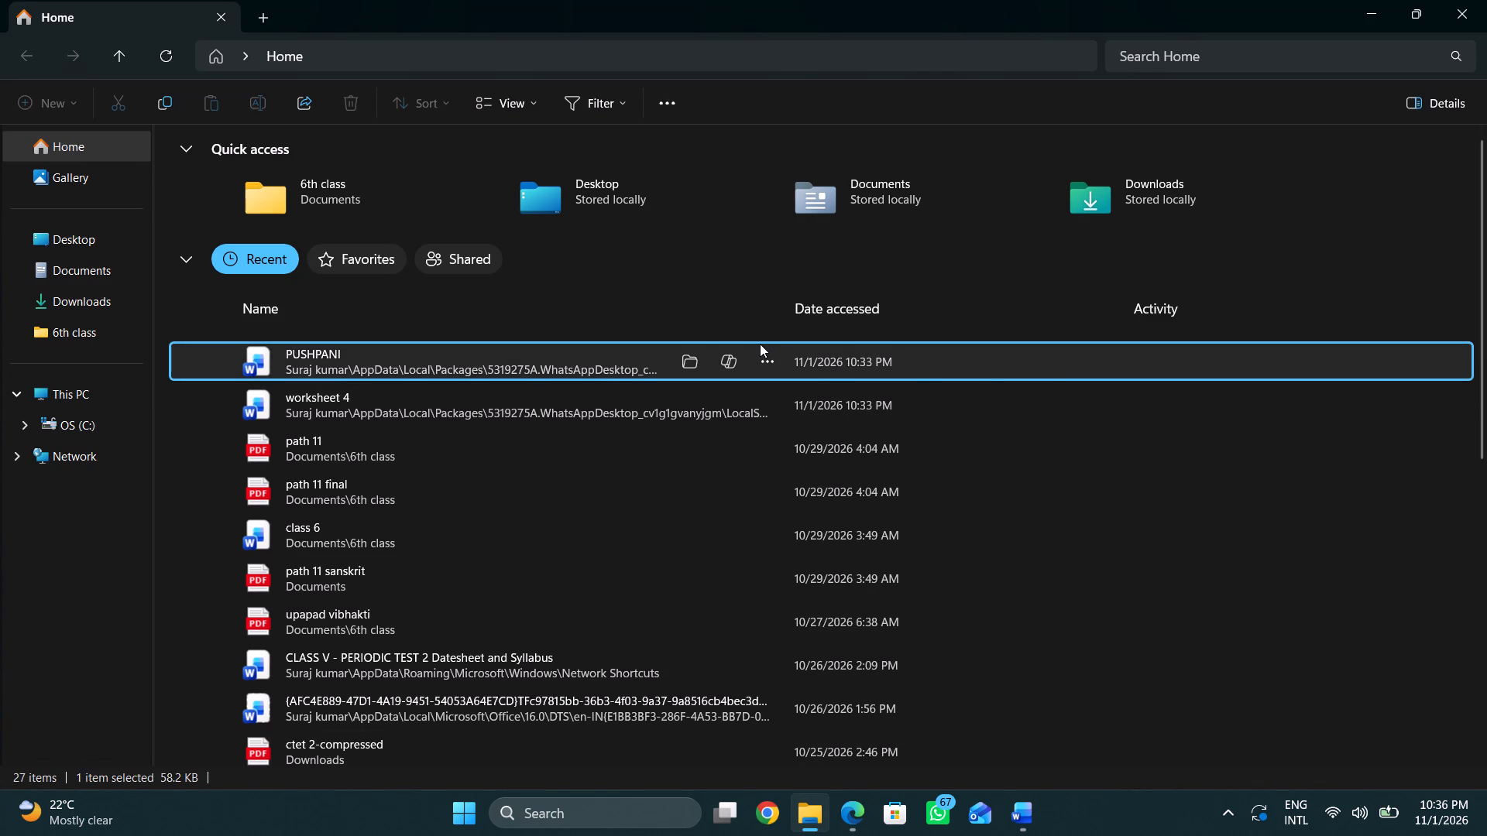
click(761, 361)
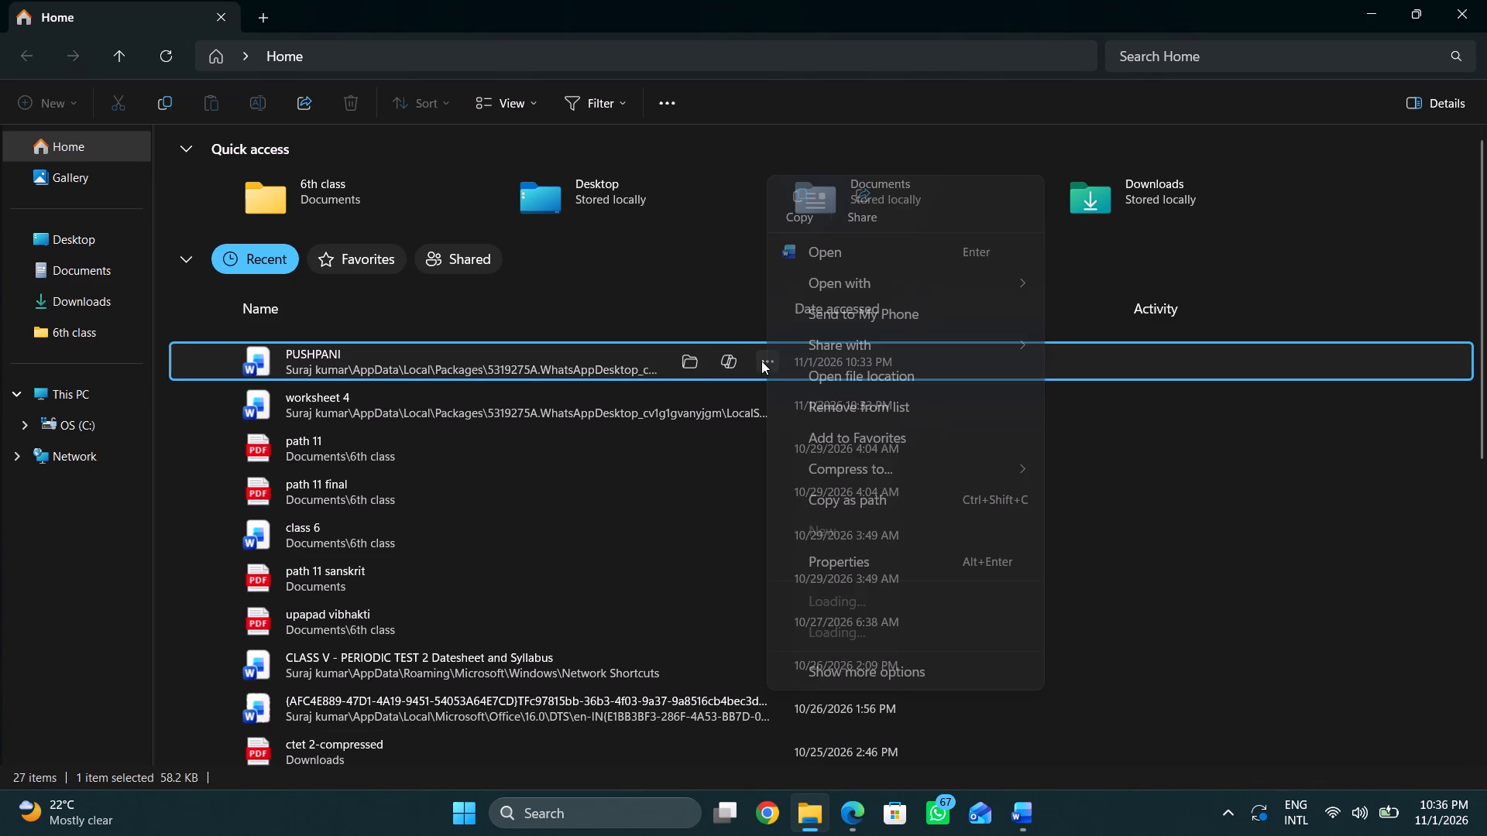
click(864, 208)
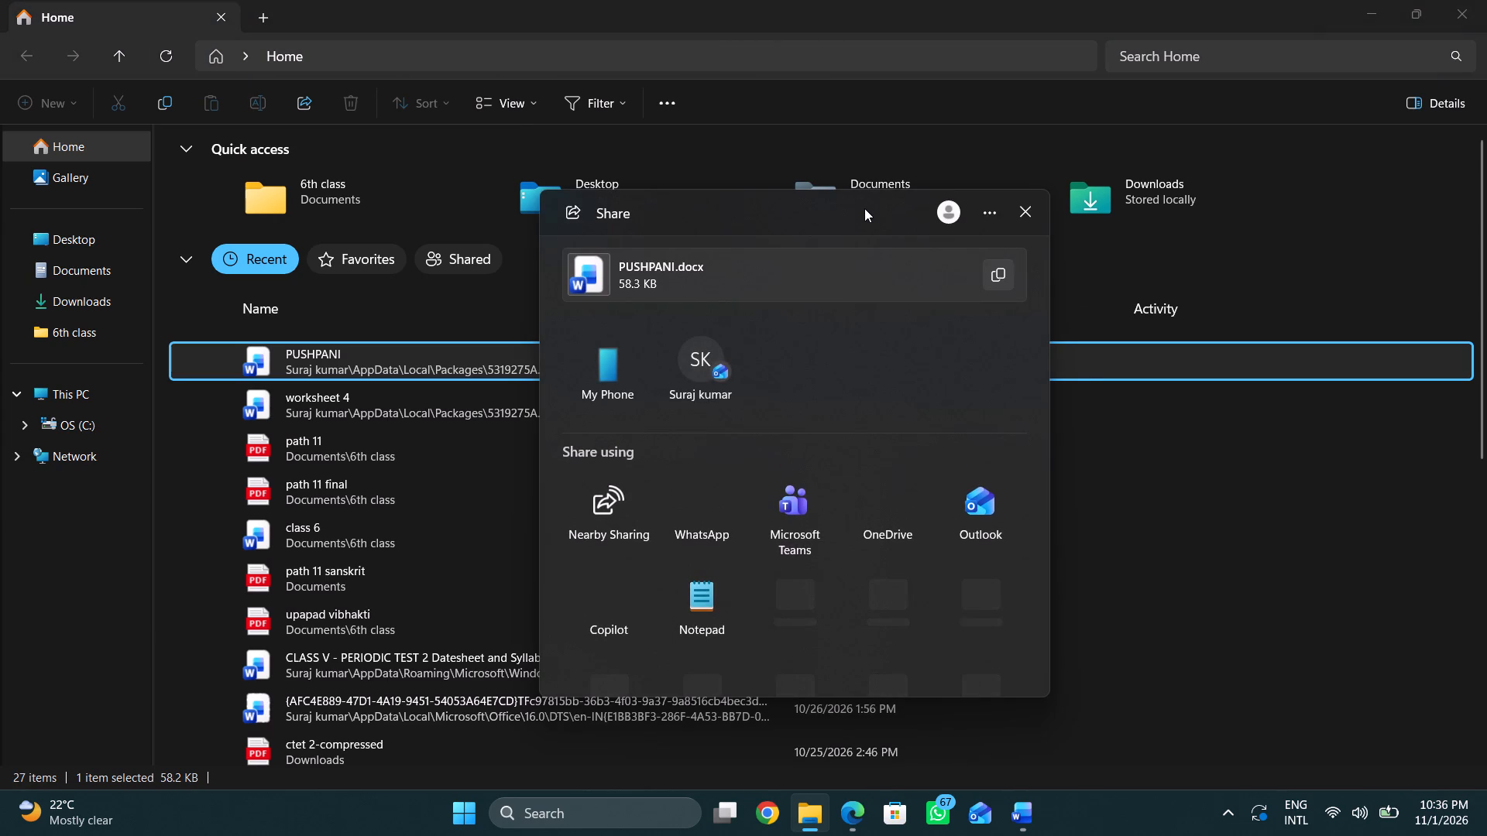
scroll(737, 564, down, 1)
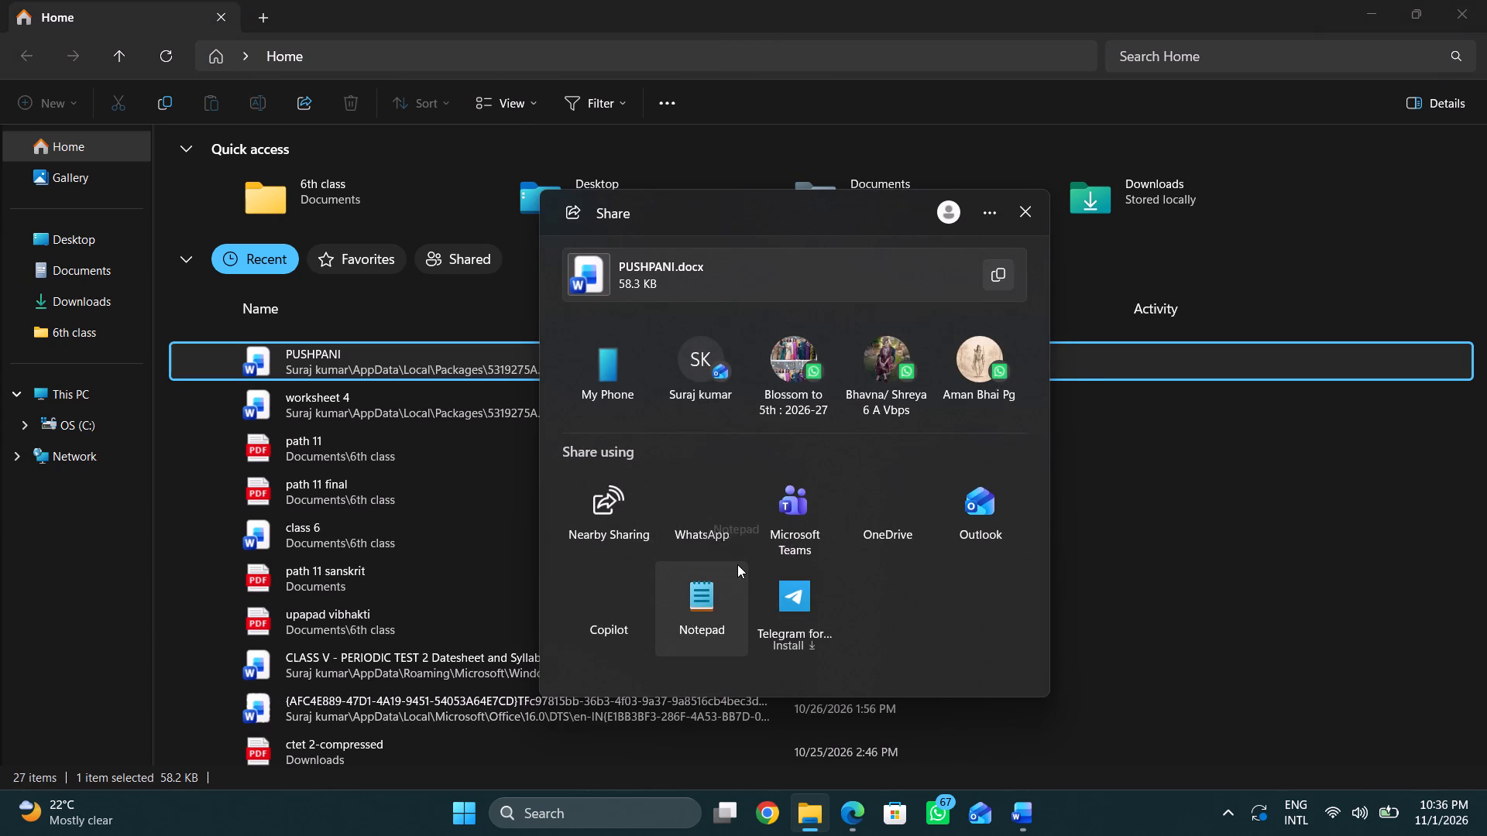
scroll(737, 564, down, 1)
scroll(1003, 345, left, 1)
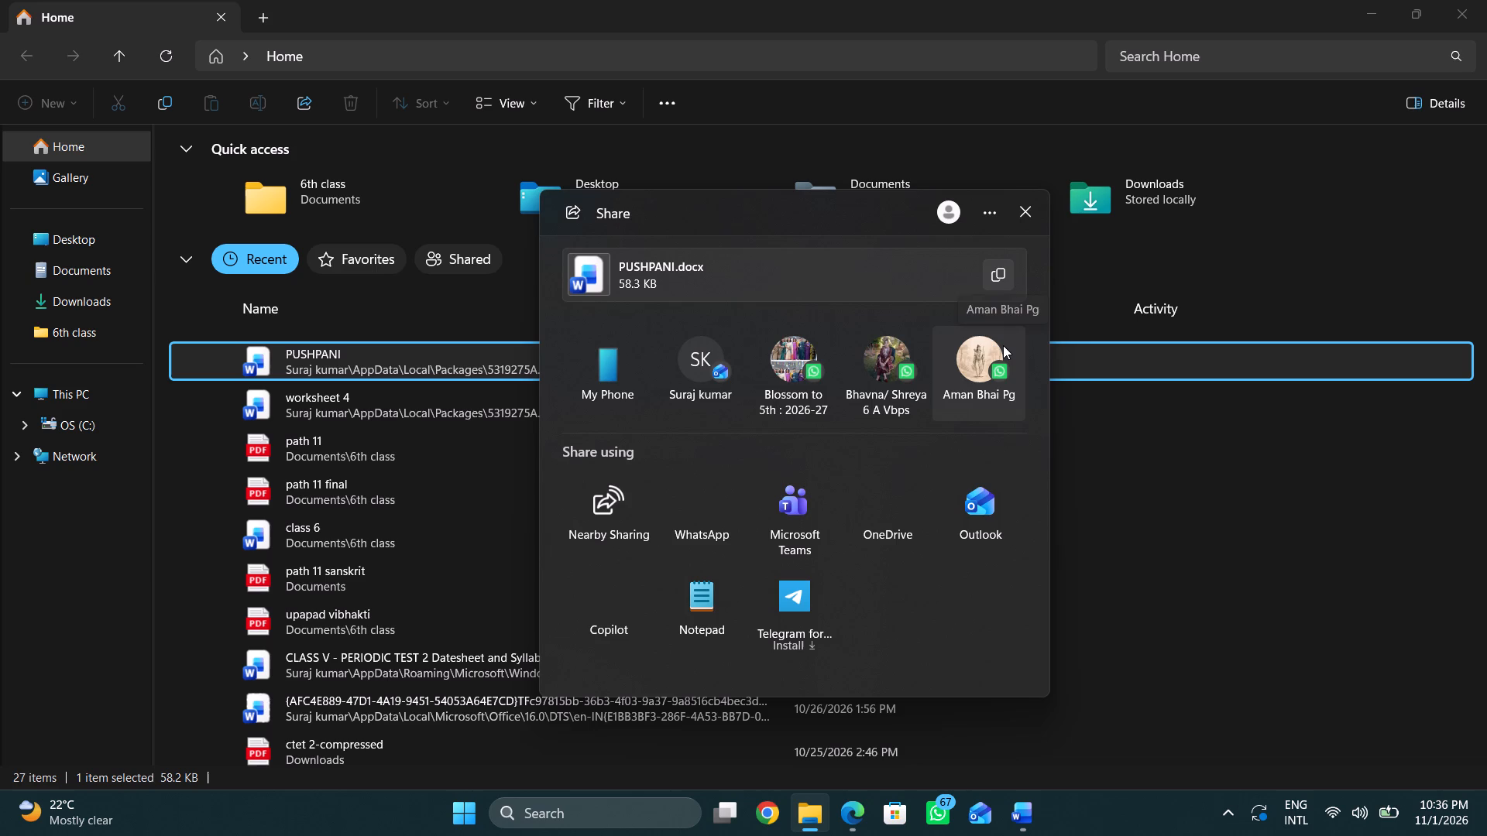
scroll(1003, 345, left, 1)
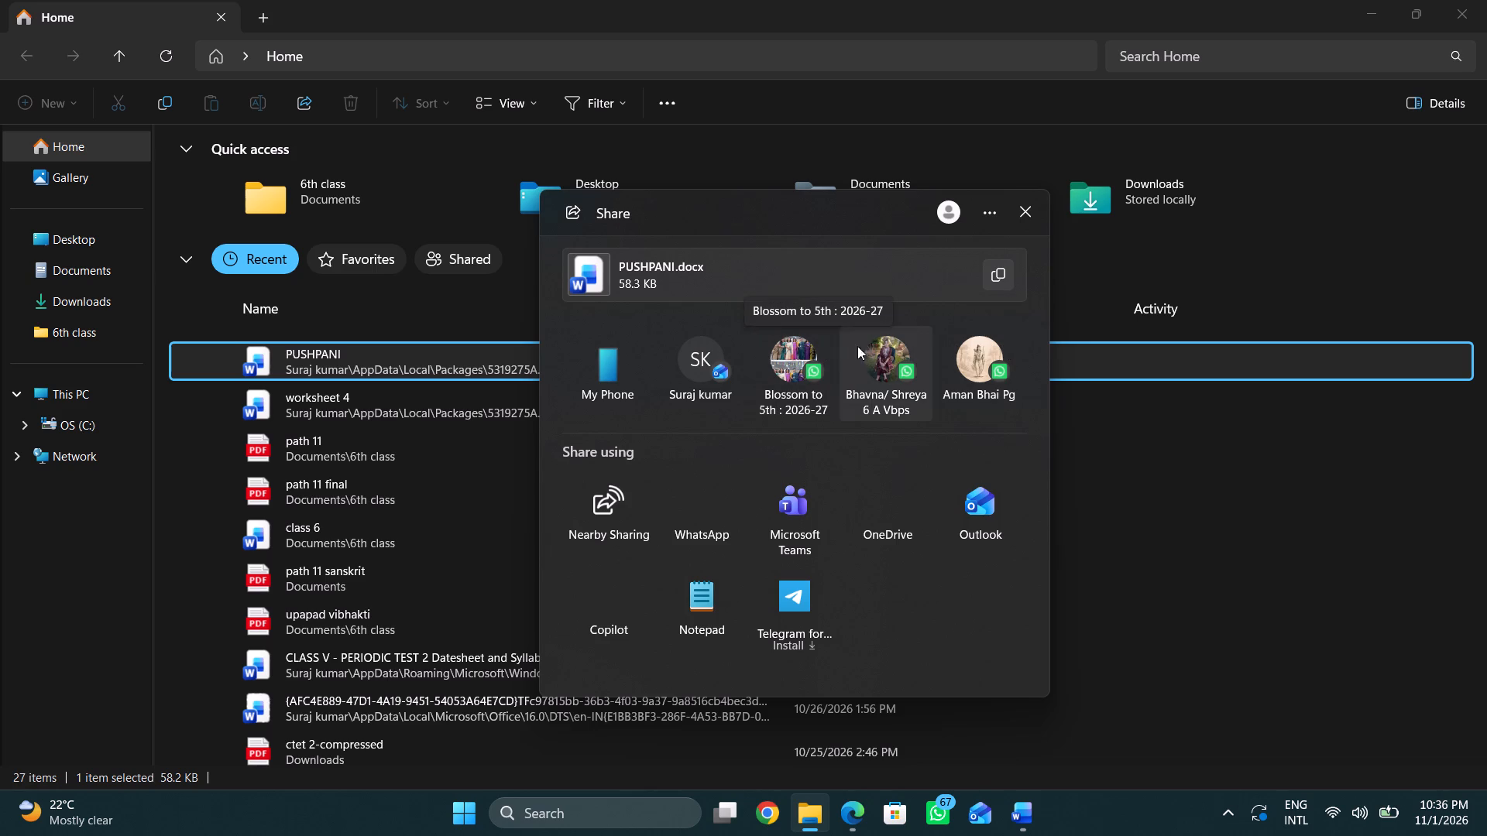
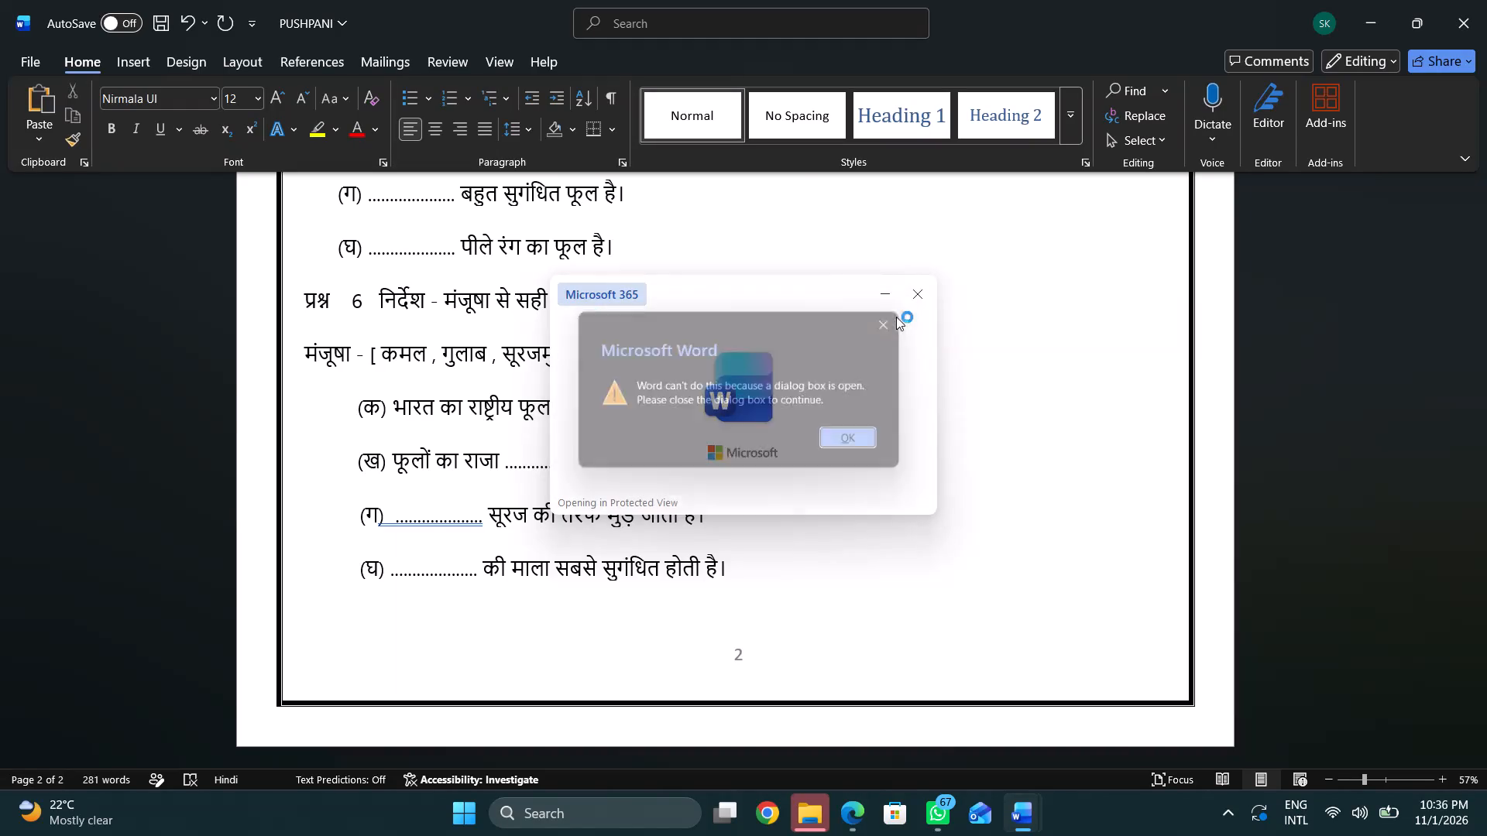
Dismiss the blocking dialog and look through both pages of the PUSHPANI (1) worksheet in Protected View.
click(915, 286)
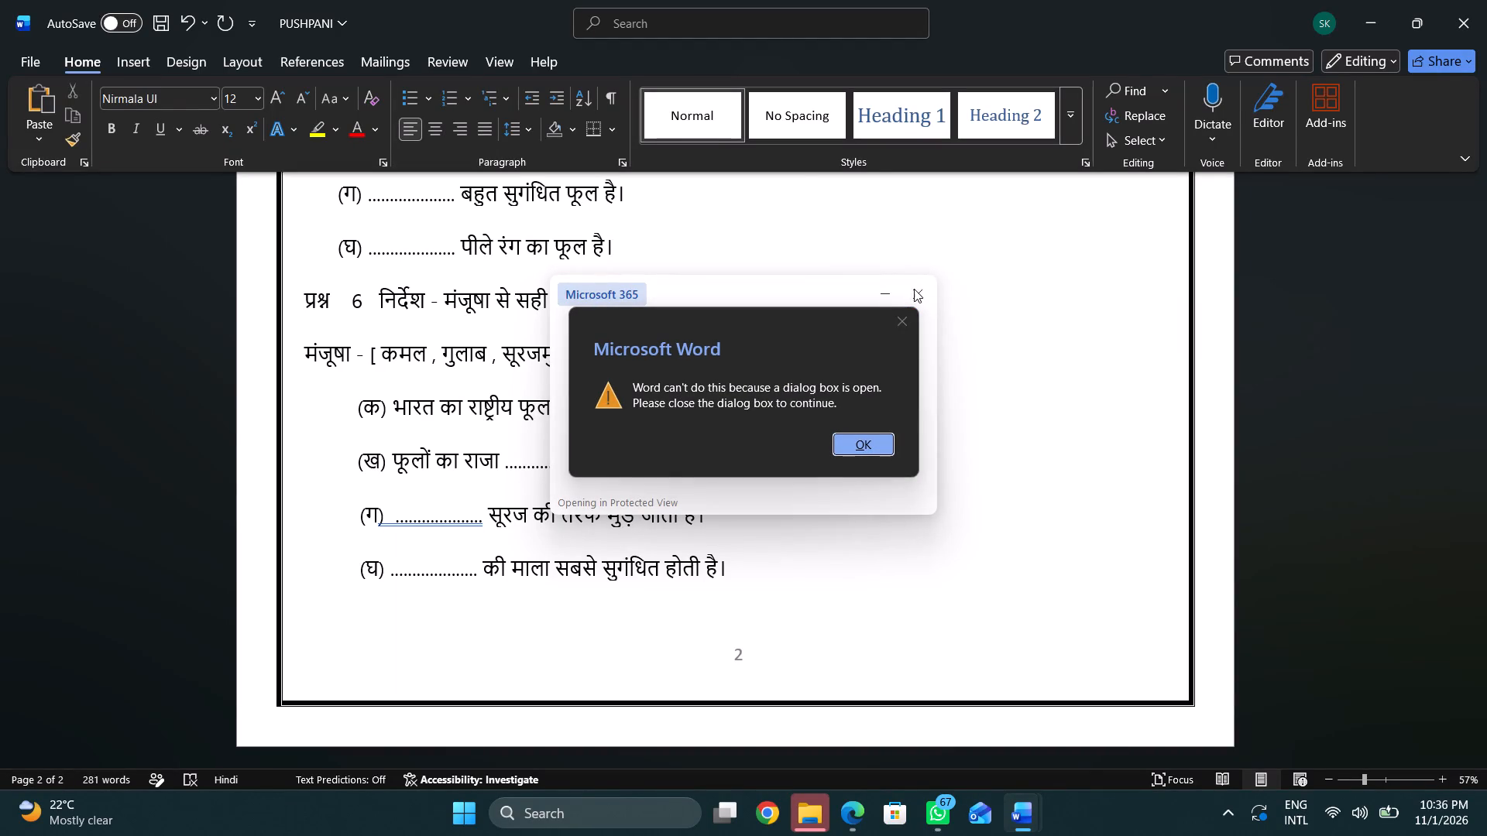
click(859, 443)
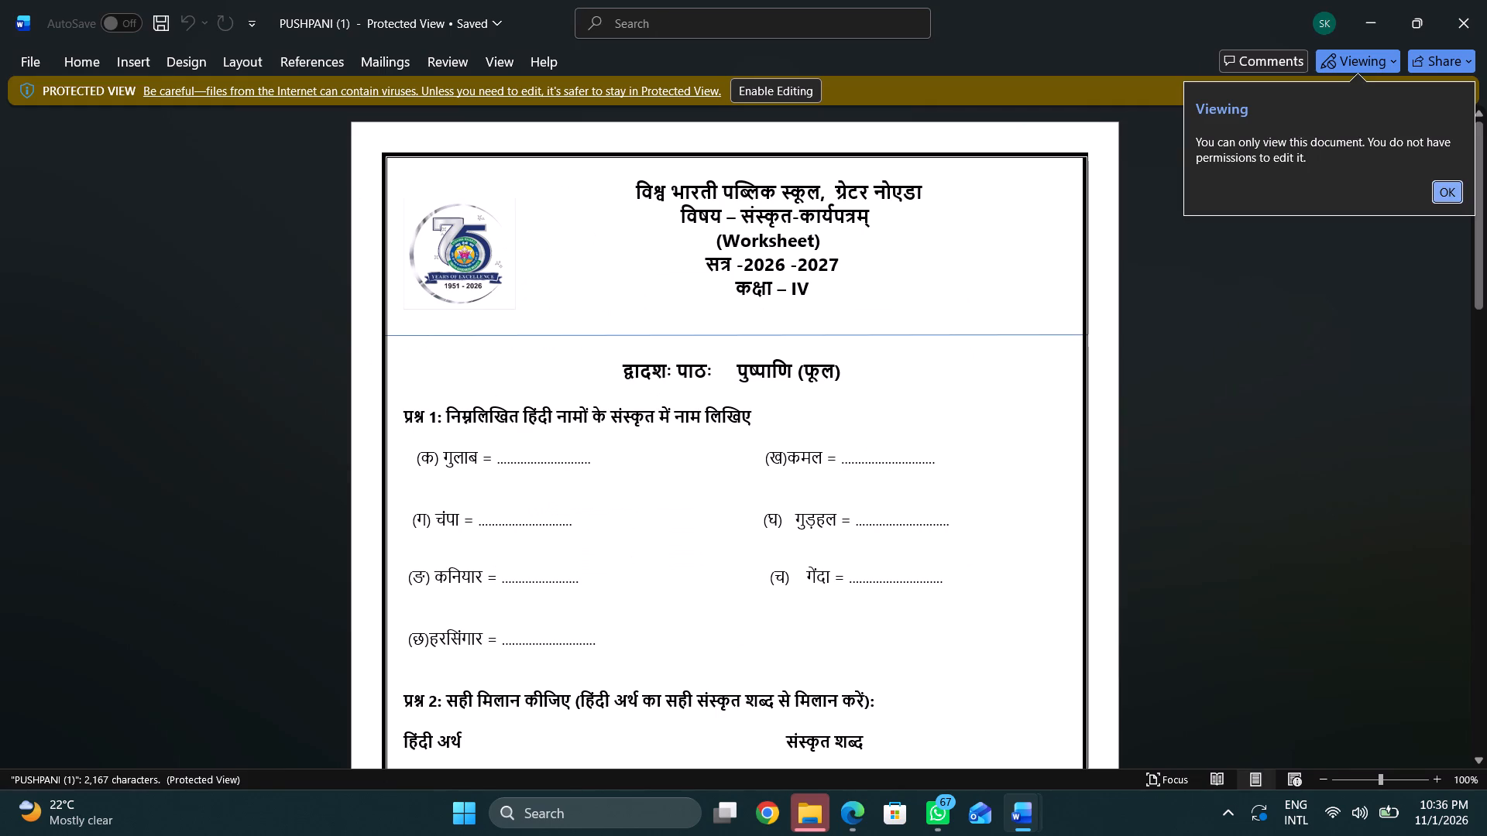
scroll(900, 380, down, 13)
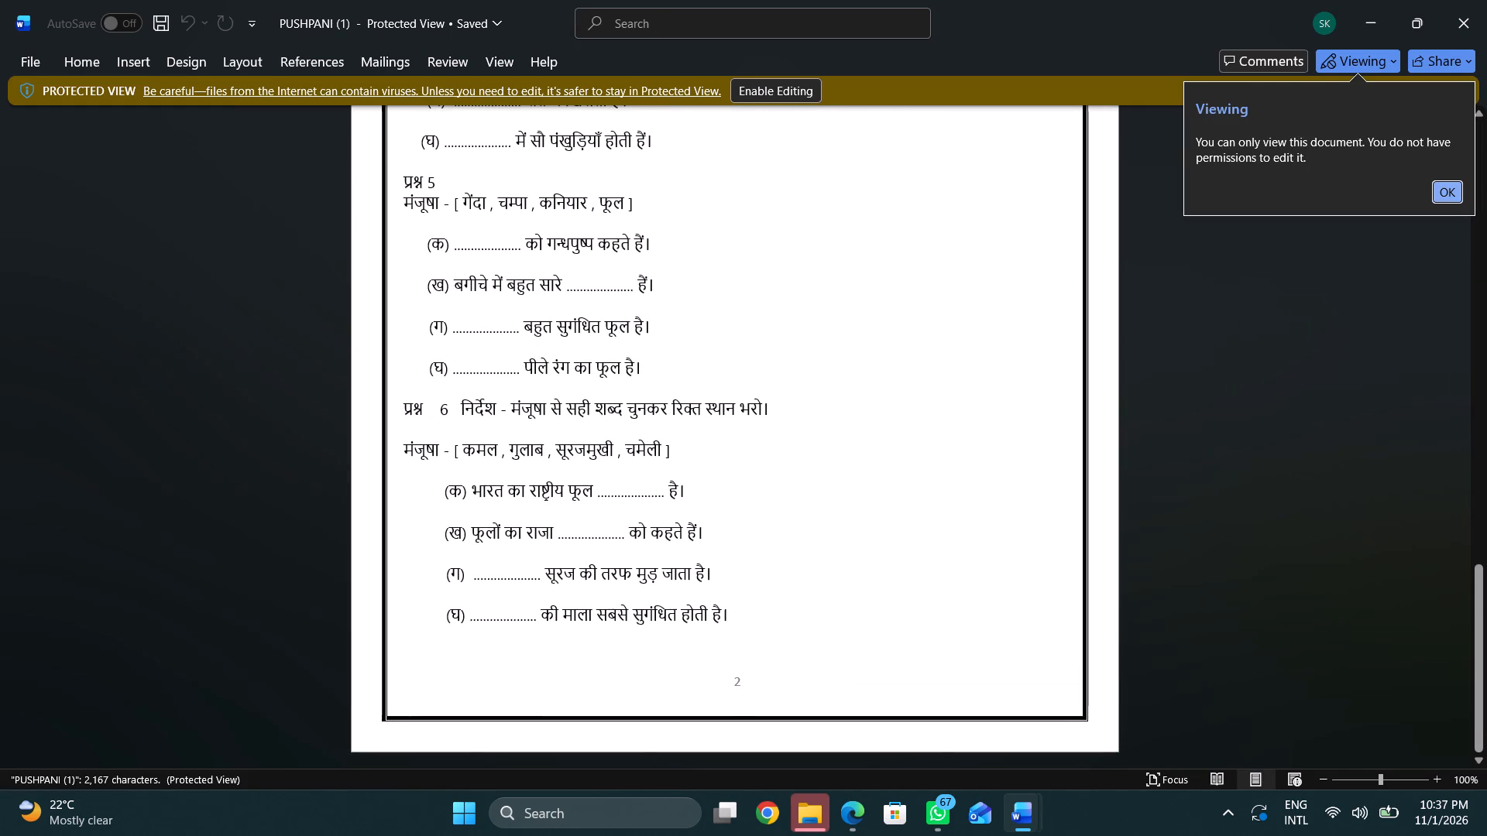
scroll(900, 380, up, 12)
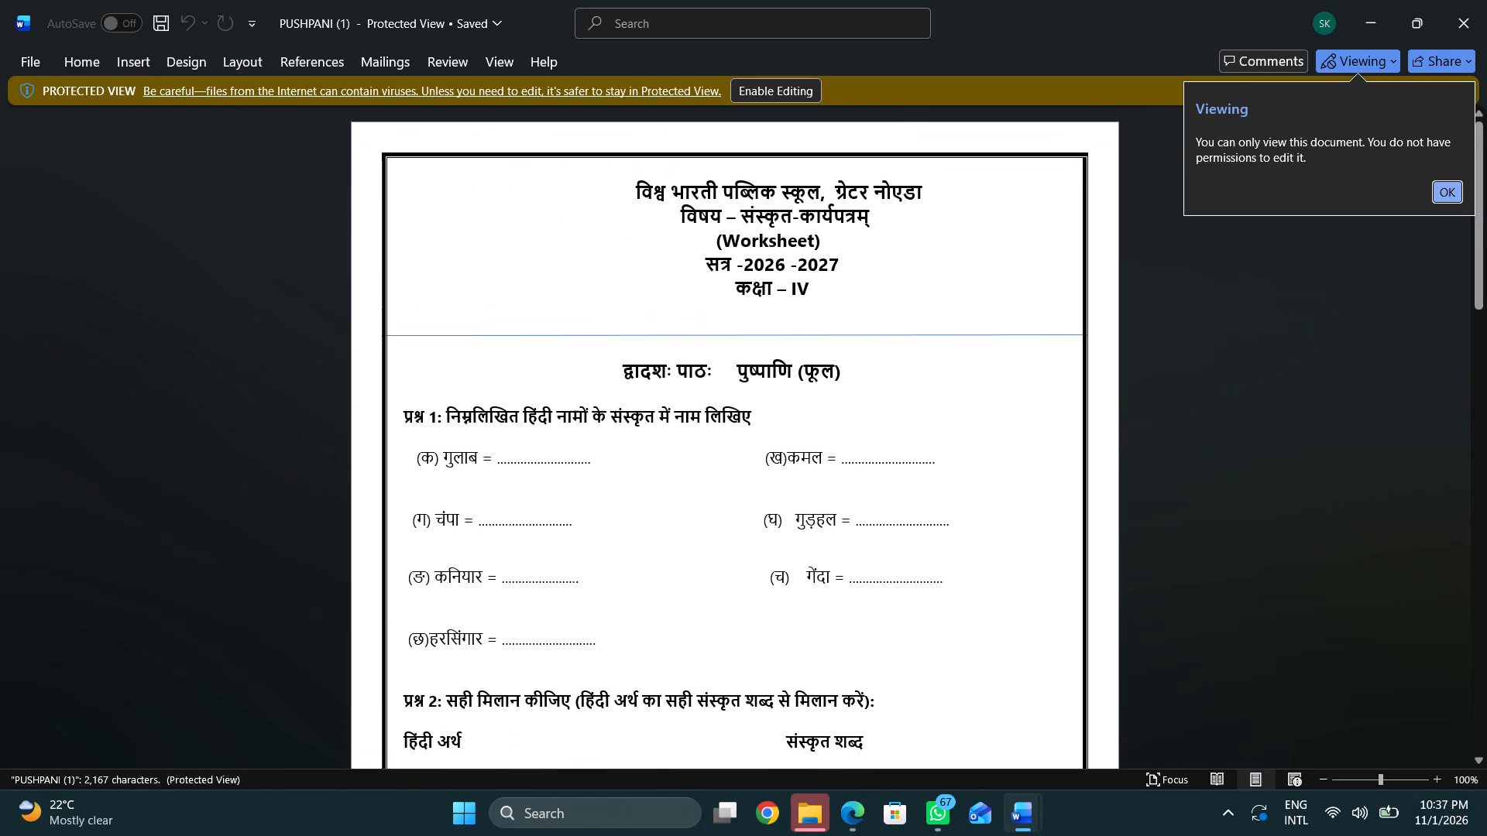
scroll(900, 380, down, 5)
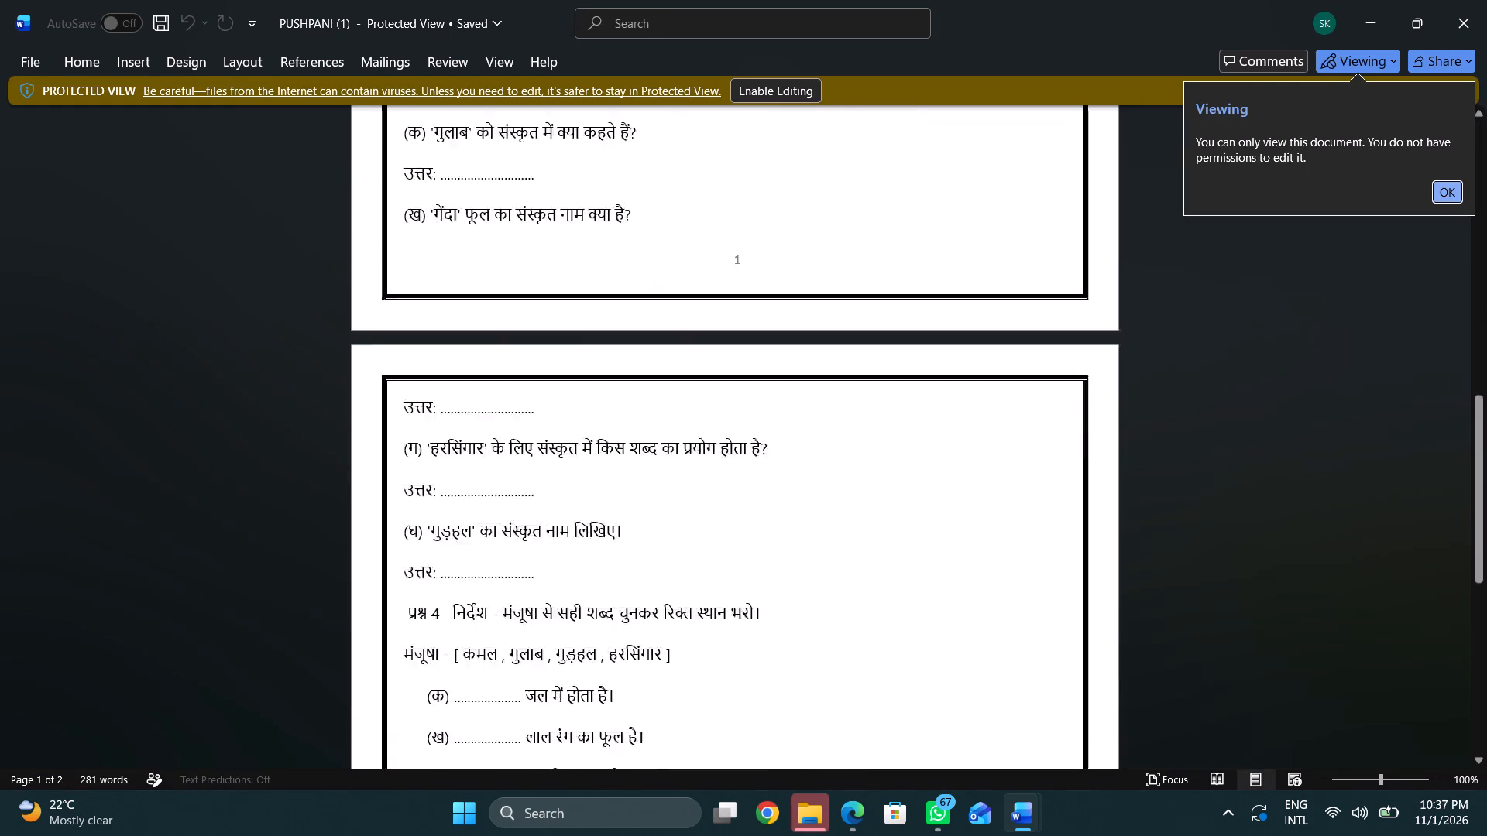
scroll(900, 380, down, 3)
scroll(900, 380, up, 4)
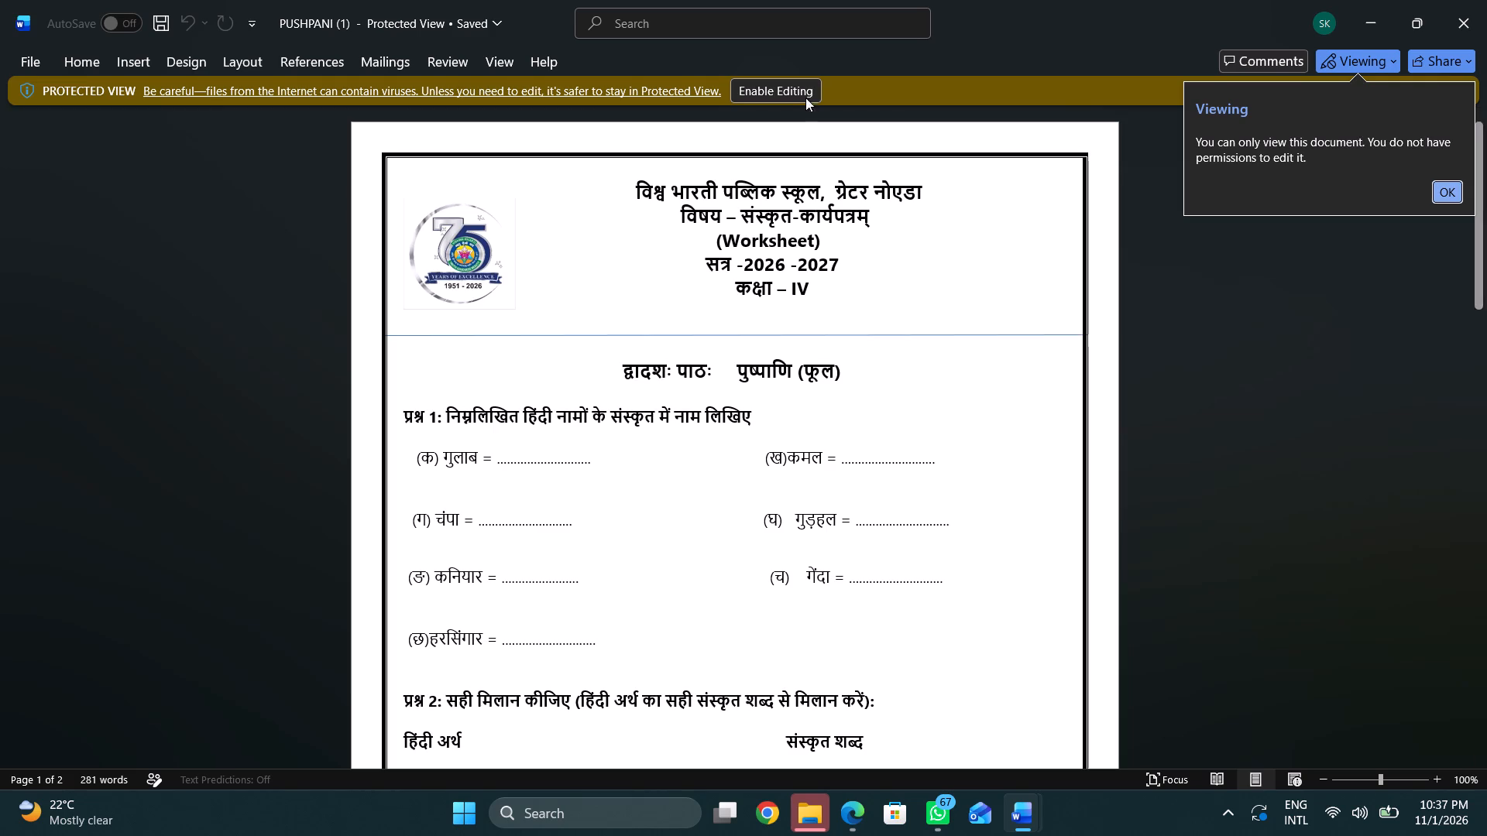
Enable editing for the PUSHPANI (1) document.
click(785, 87)
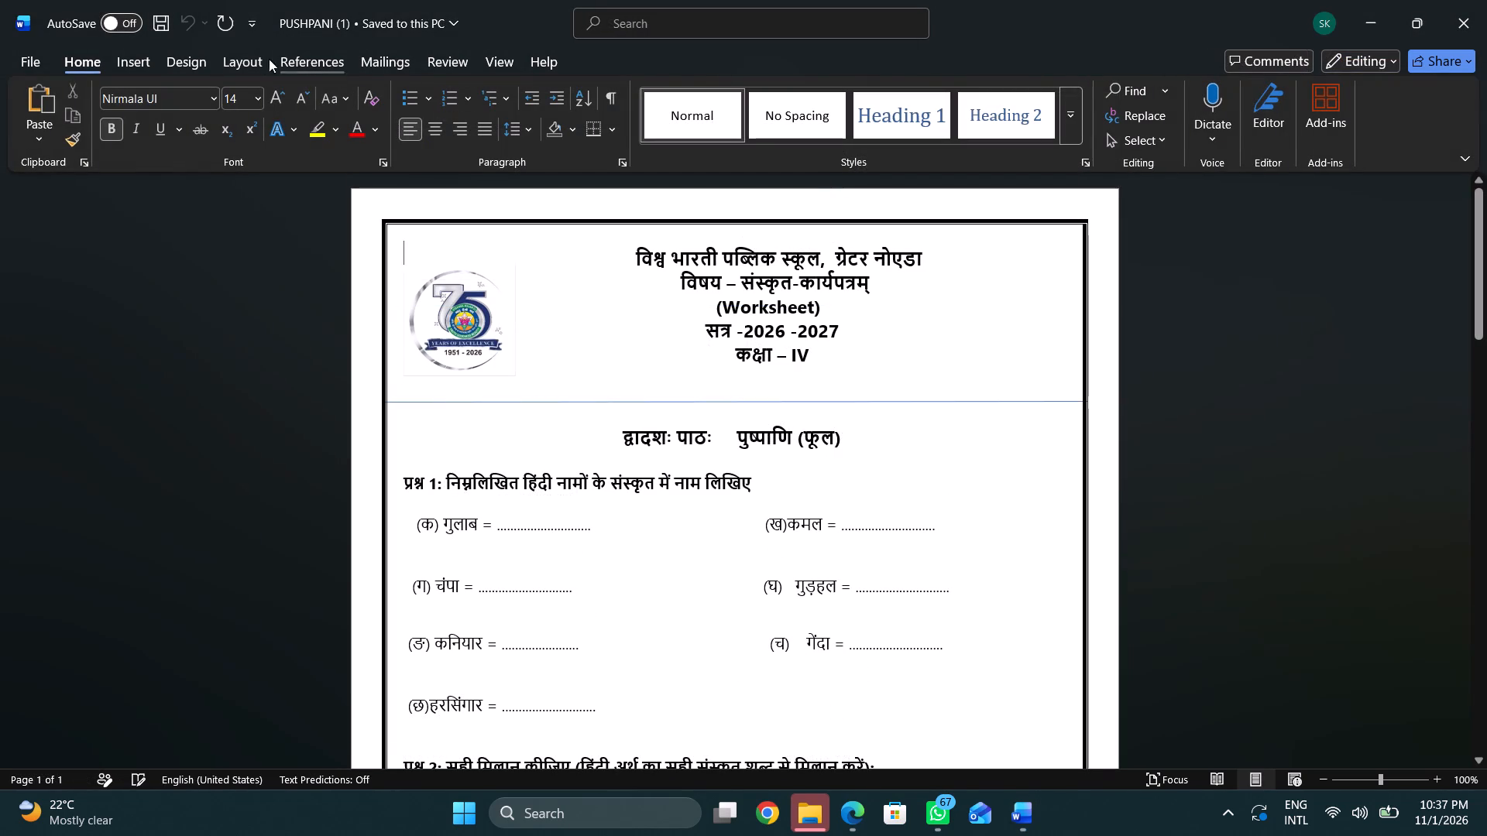
Reposition the school heading text box above the divider line, slightly closer to the logo.
drag(636, 245, 625, 320)
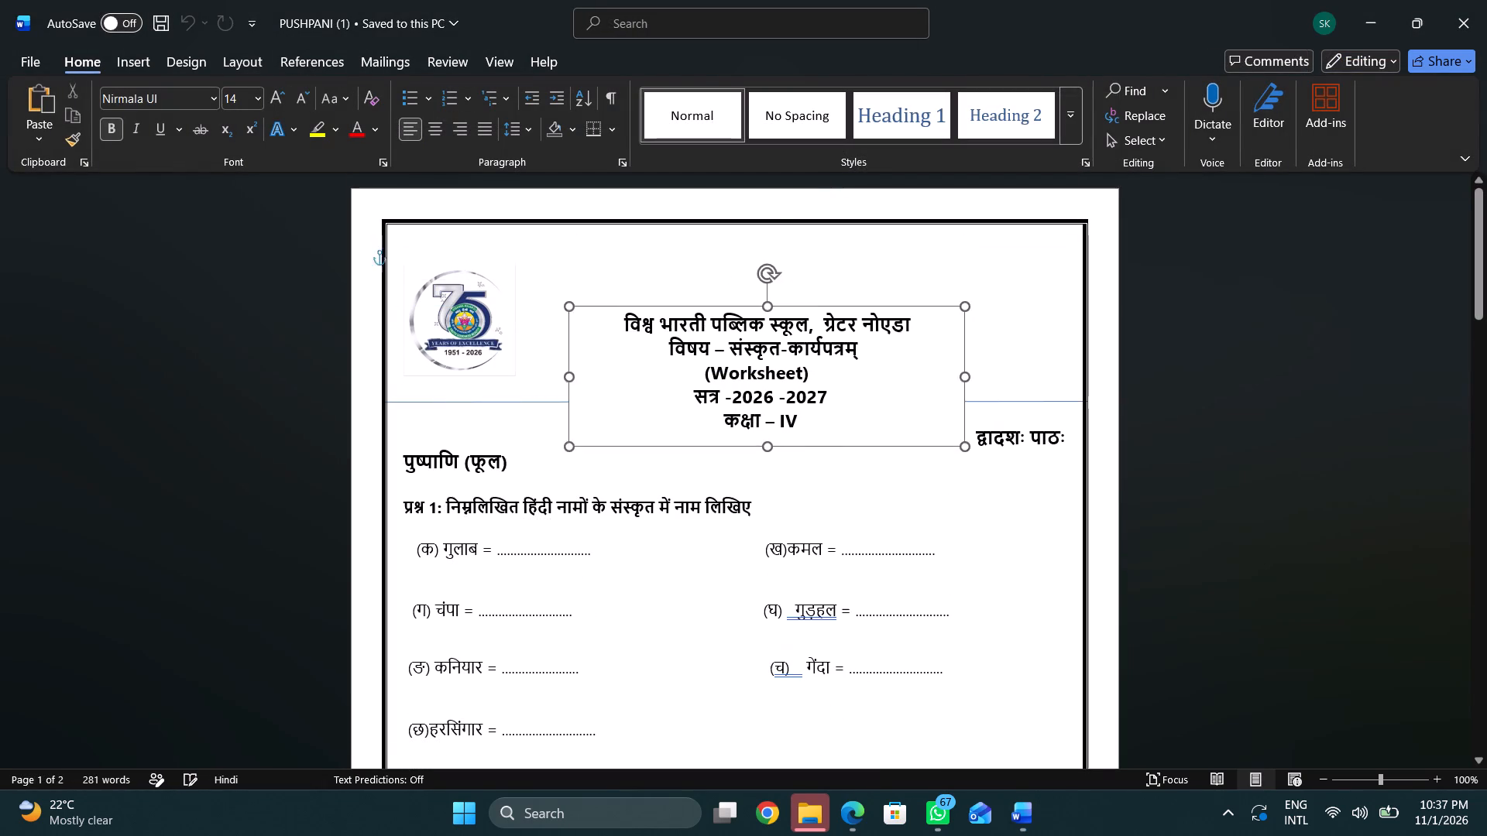
drag(625, 320, 627, 213)
click(595, 334)
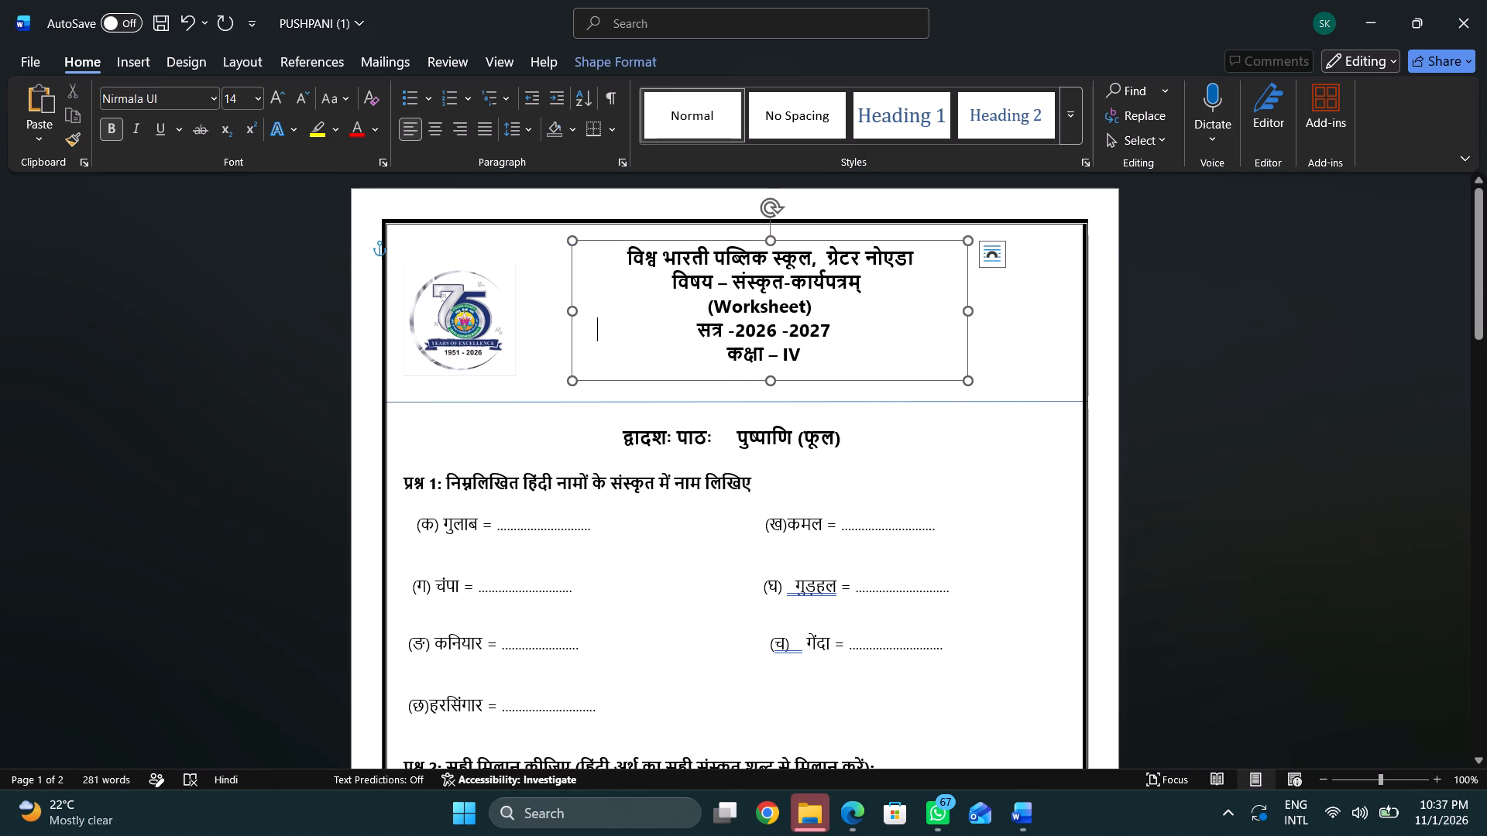
click(553, 328)
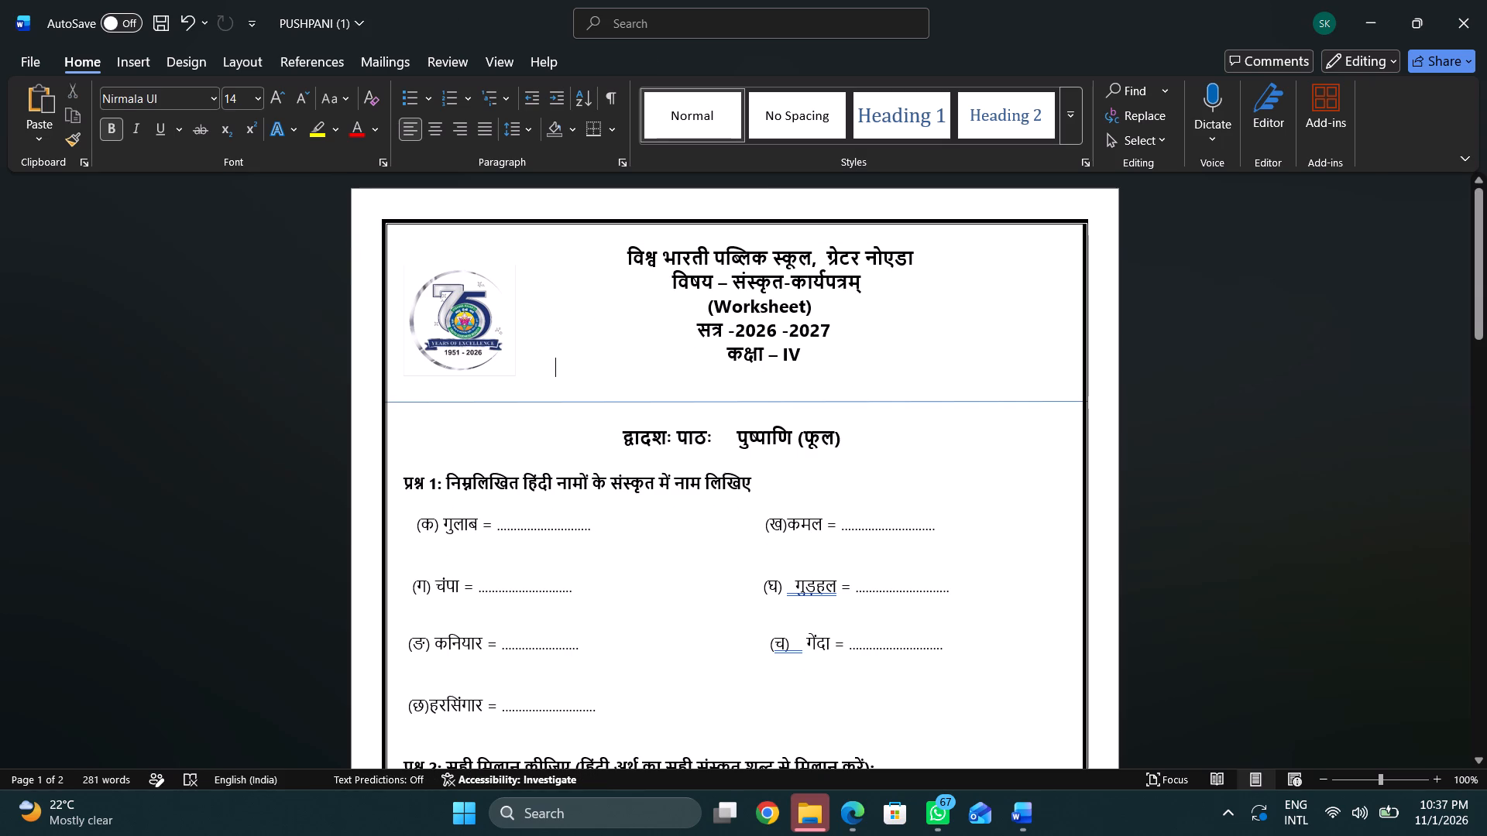
Apply the Mangal (Body) font to all worksheet text from the lesson title to the last question, and check the later pages.
drag(627, 433, 606, 757)
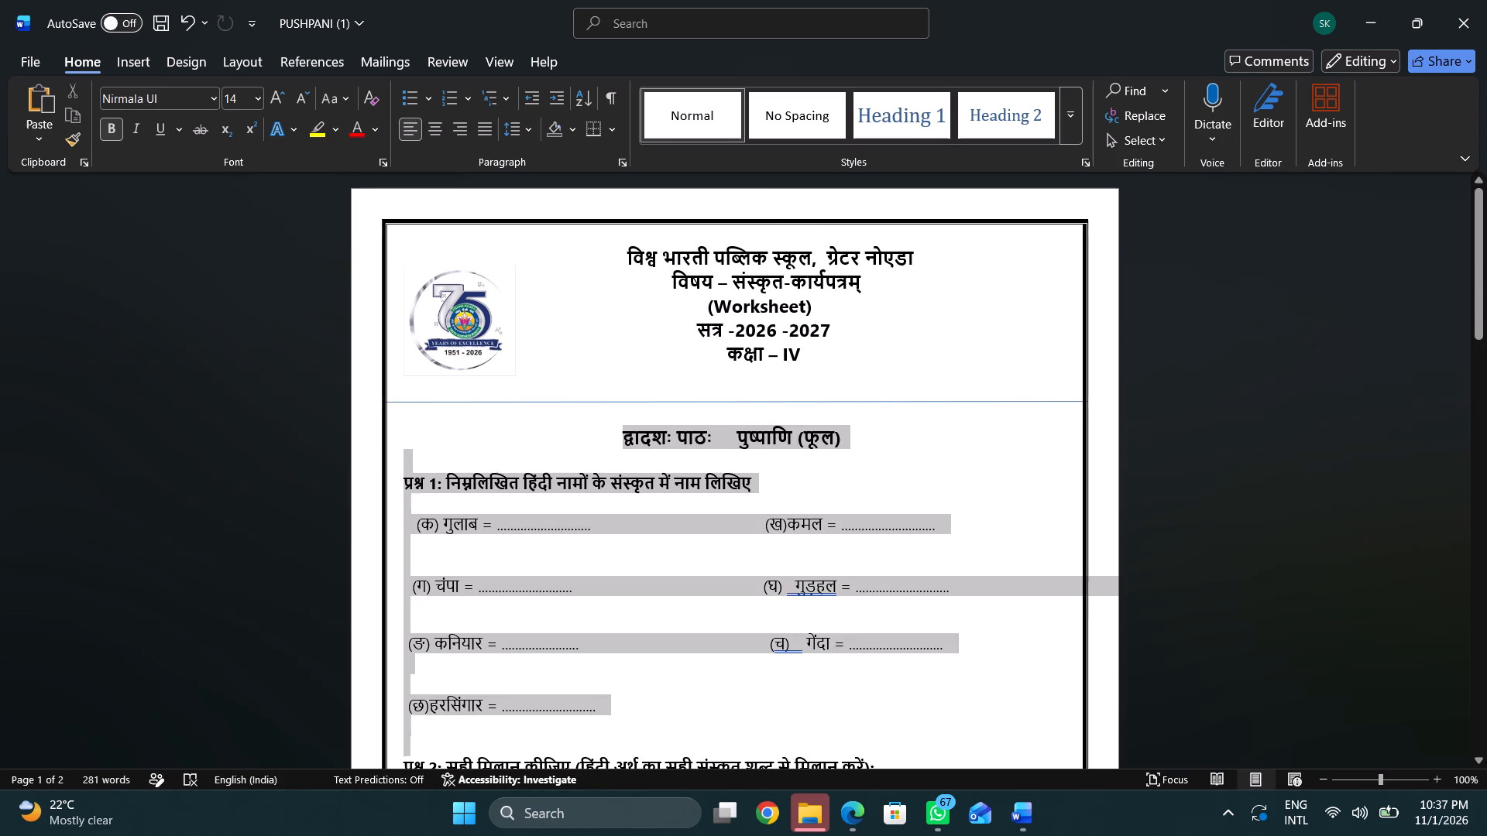
drag(606, 757, 606, 835)
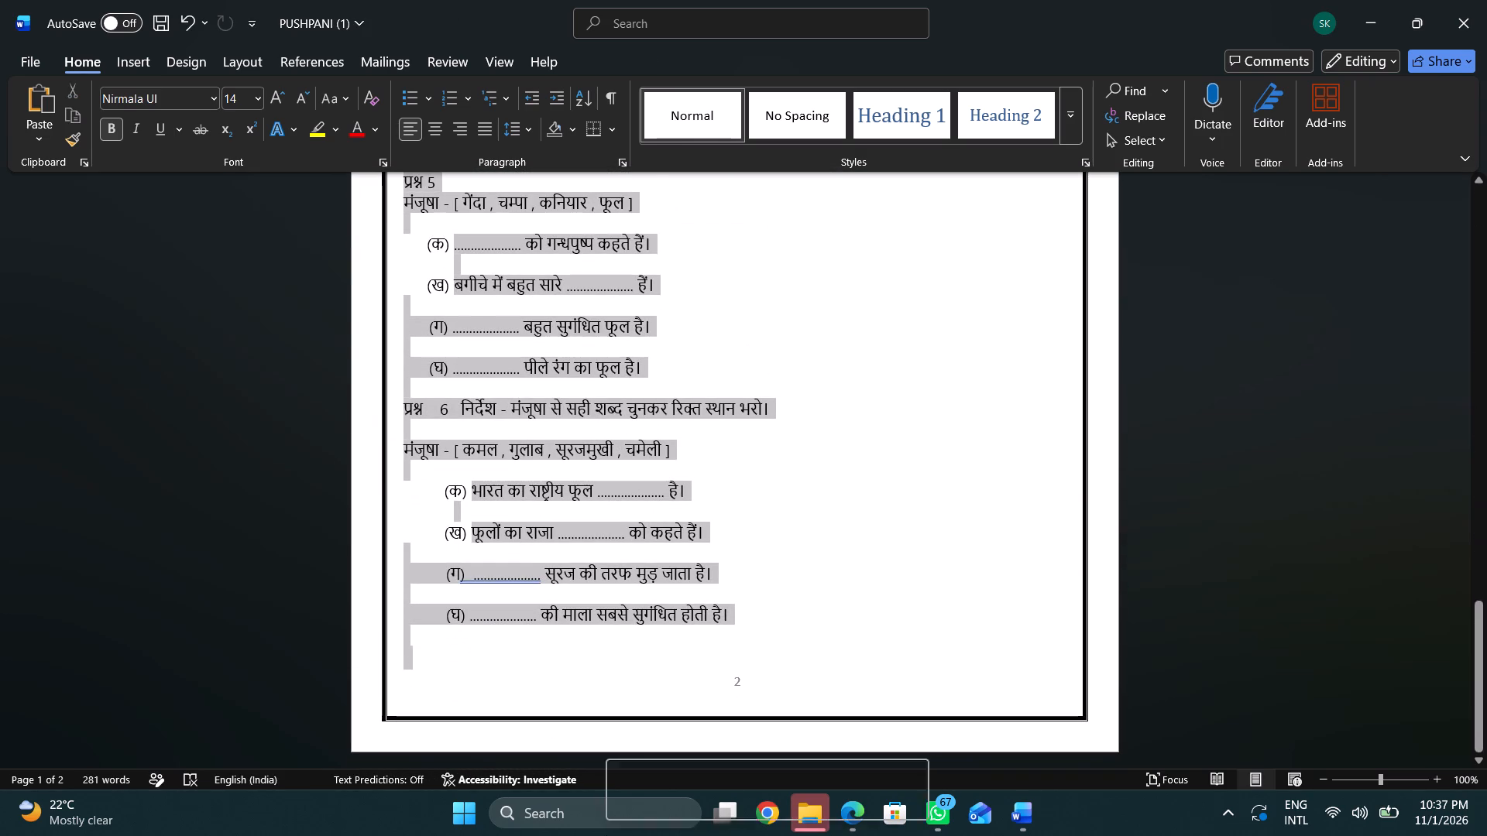
click(218, 97)
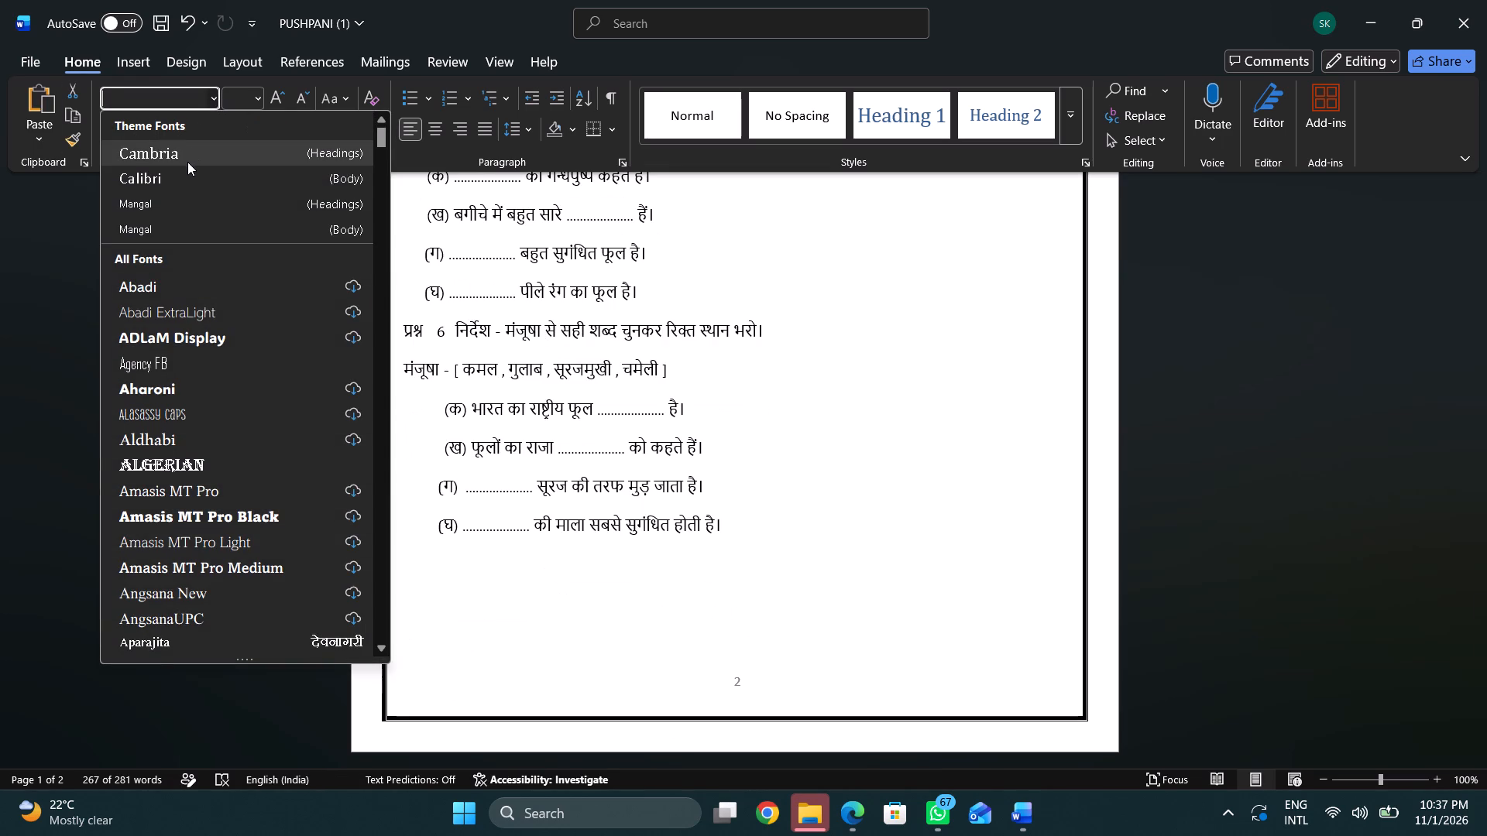
click(182, 225)
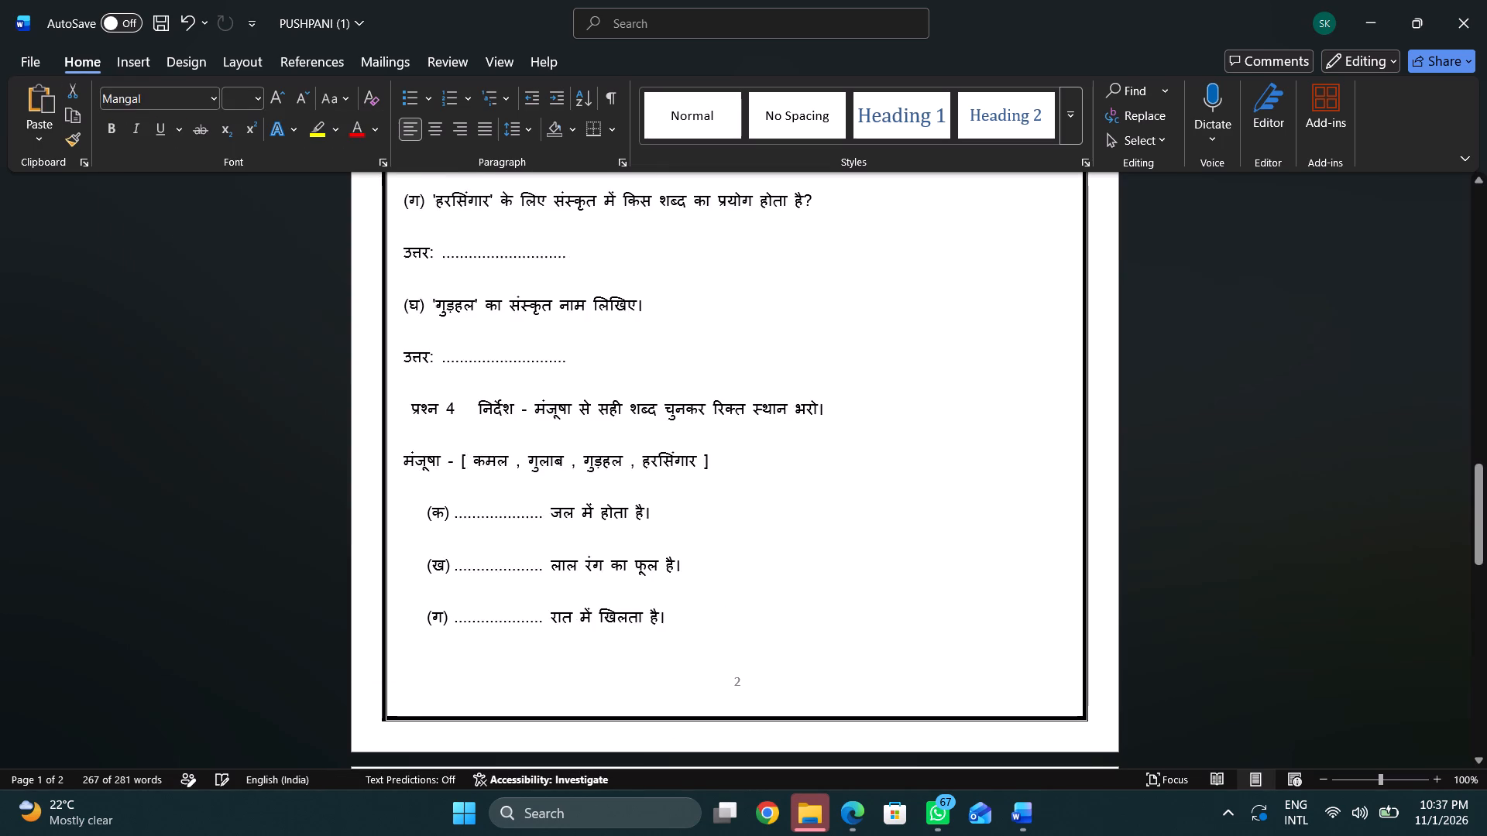
click(664, 230)
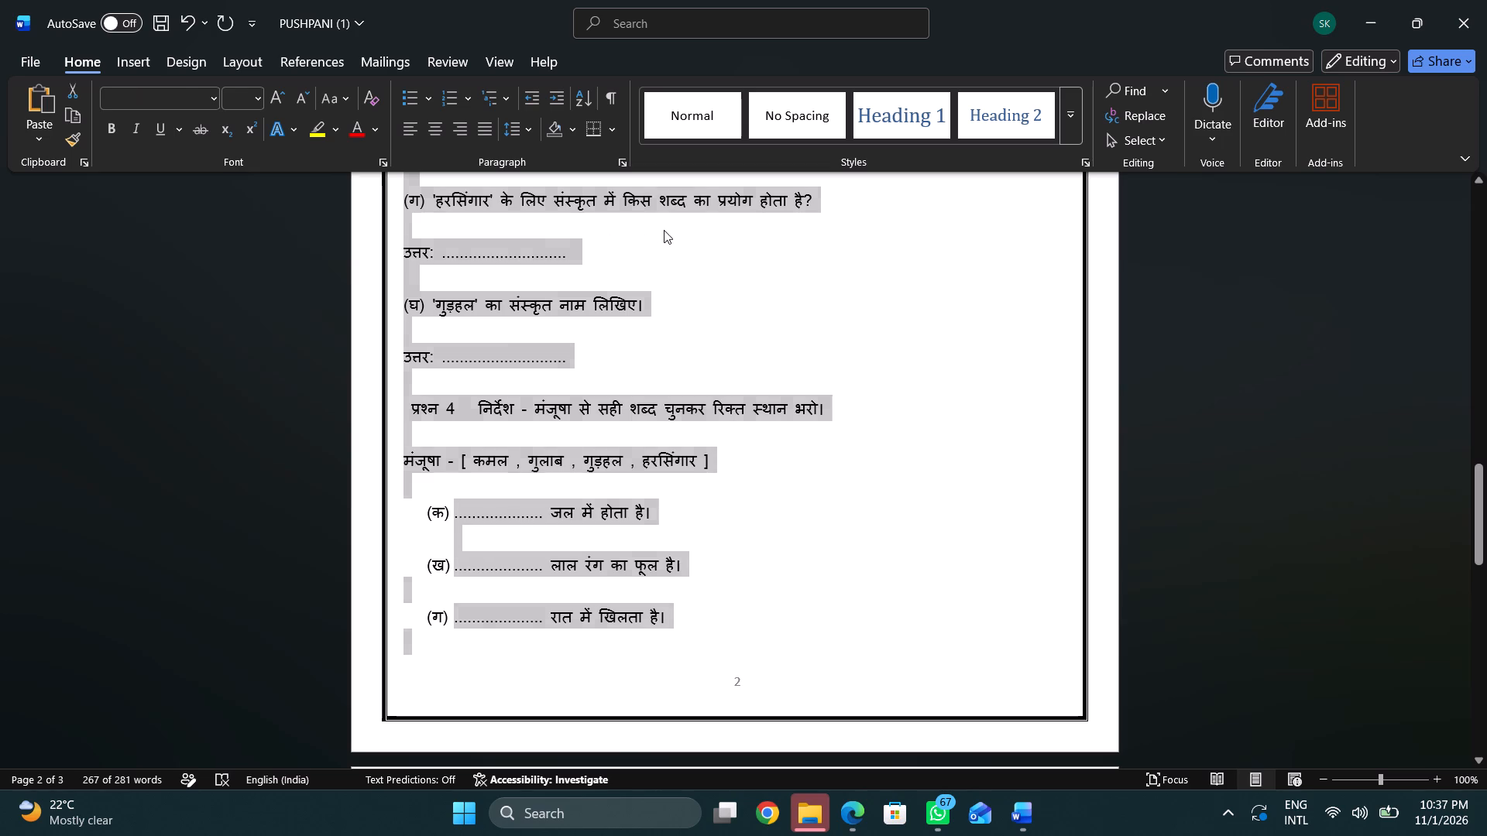
scroll(664, 230, down, 4)
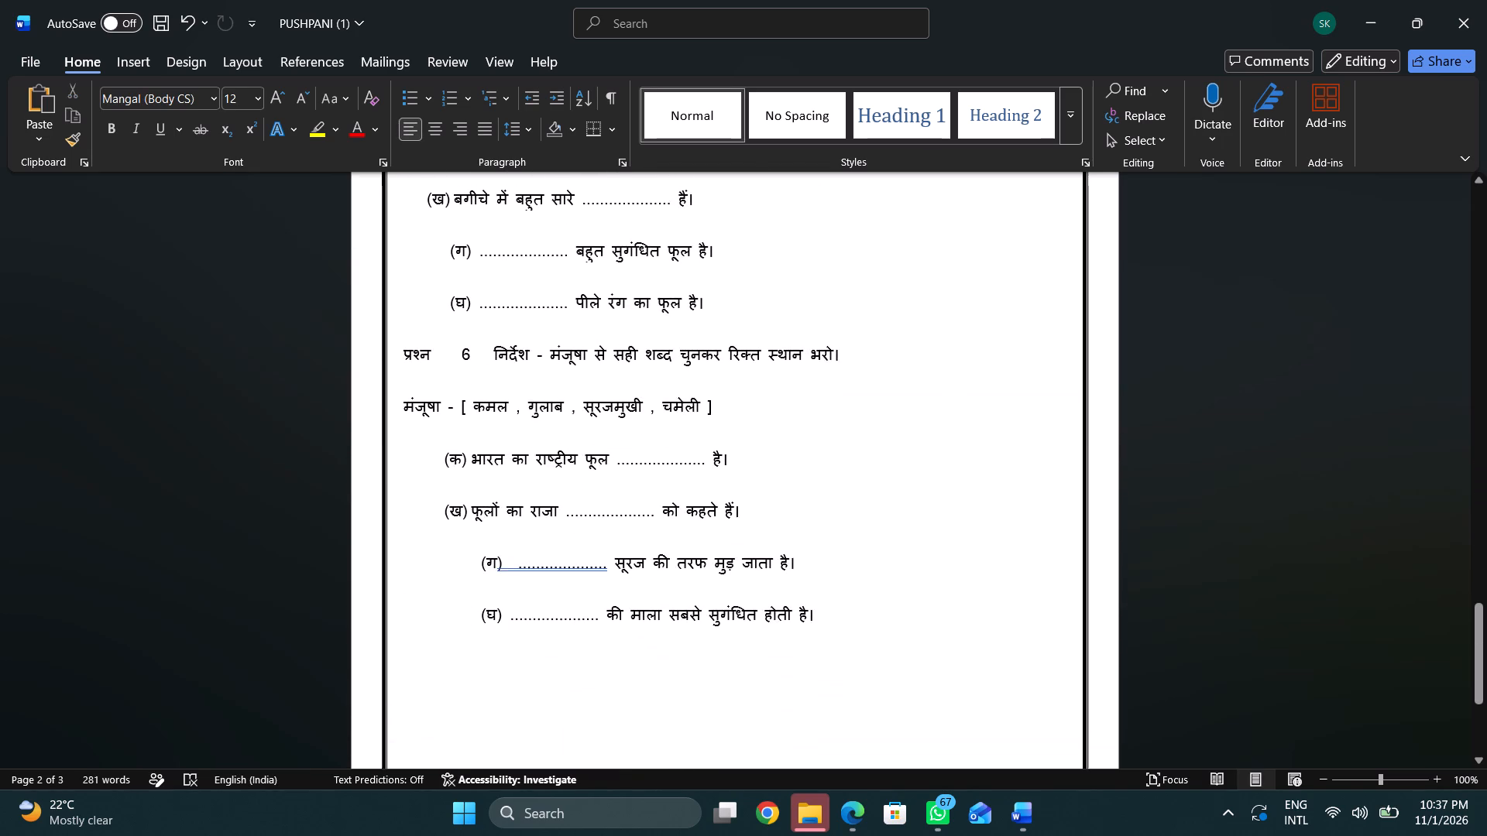
scroll(664, 230, up, 3)
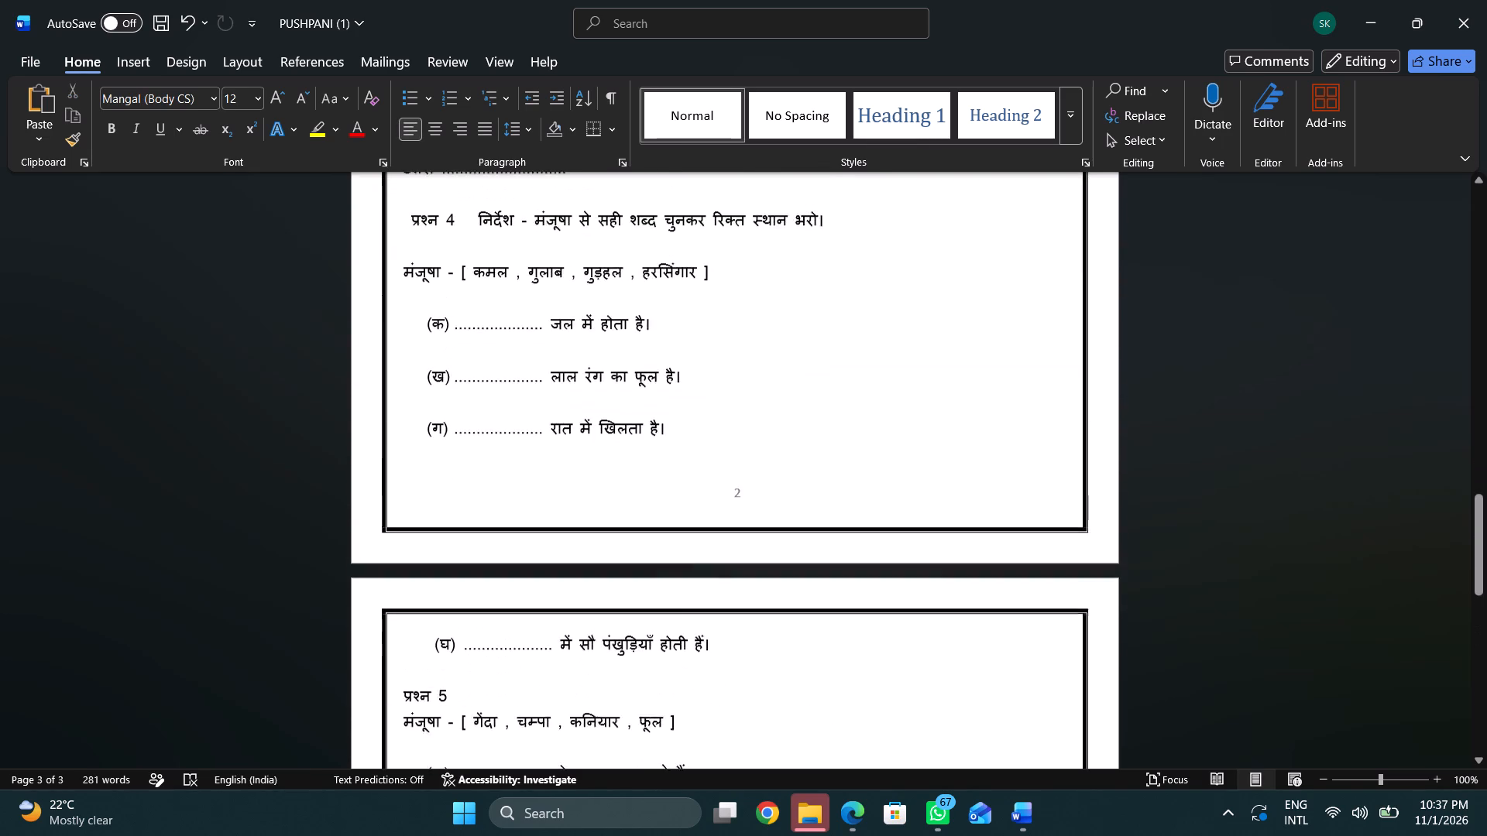
scroll(664, 230, down, 2)
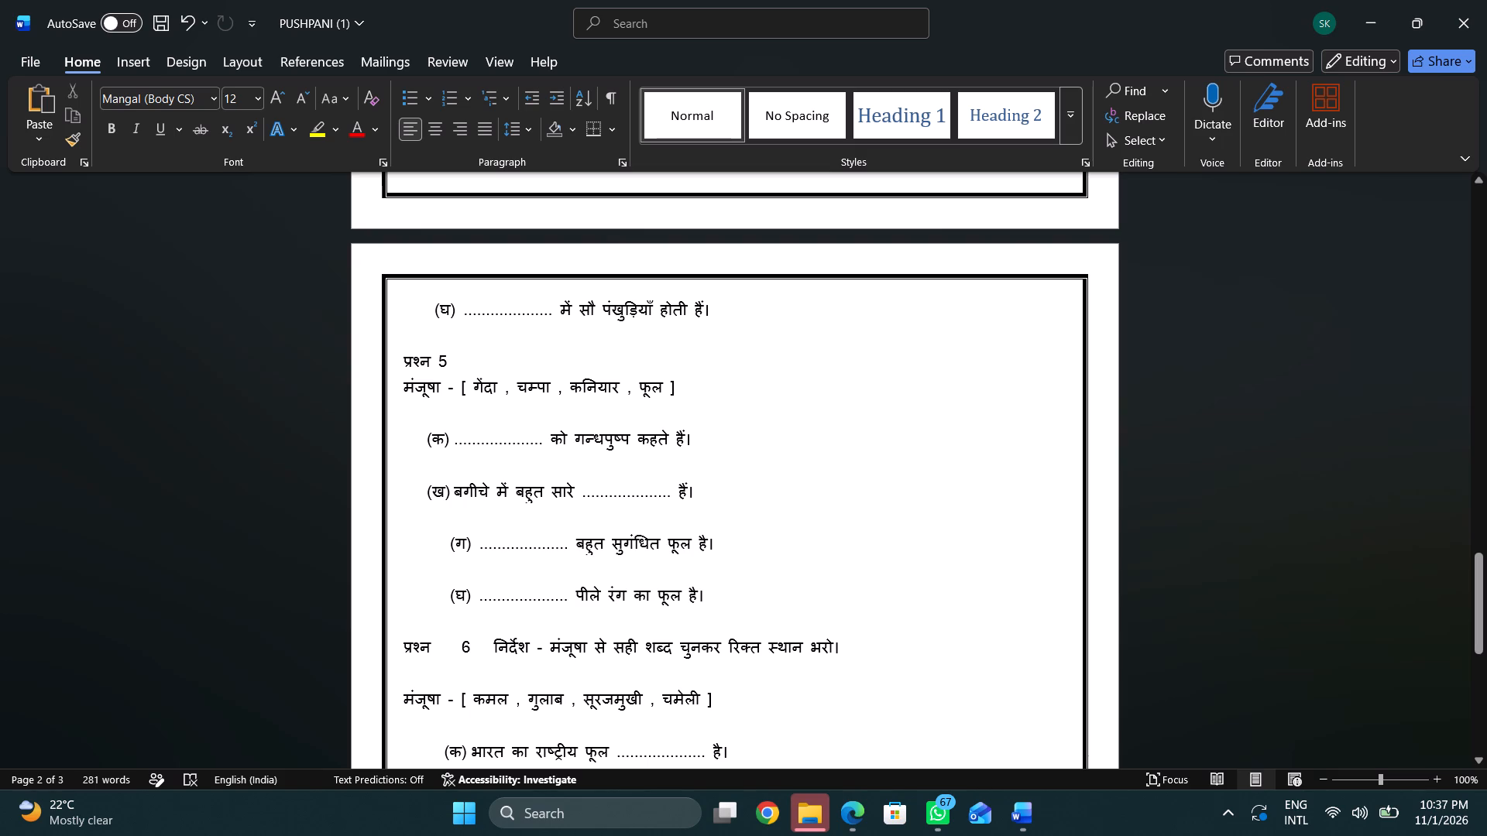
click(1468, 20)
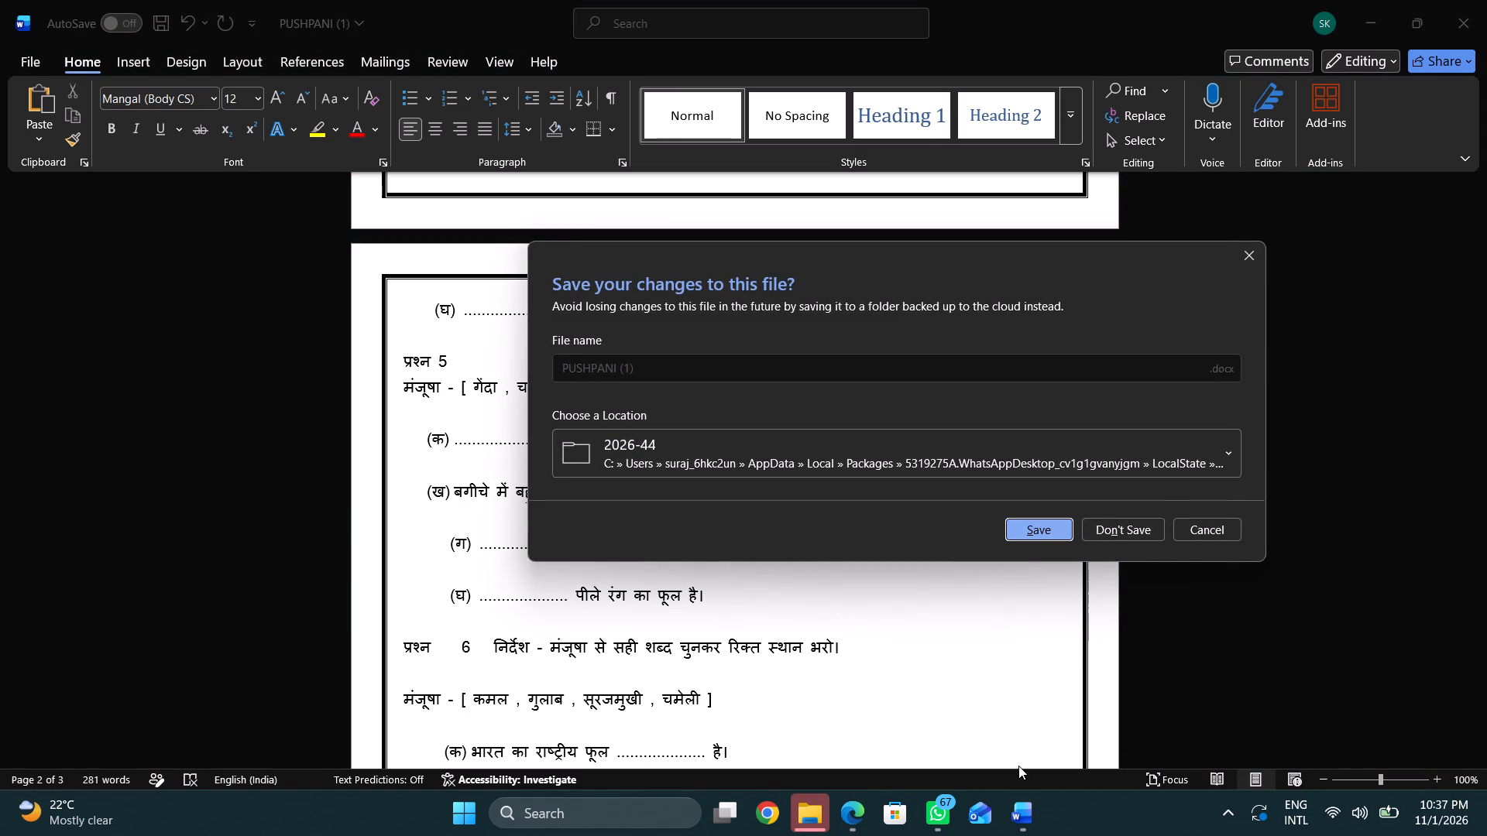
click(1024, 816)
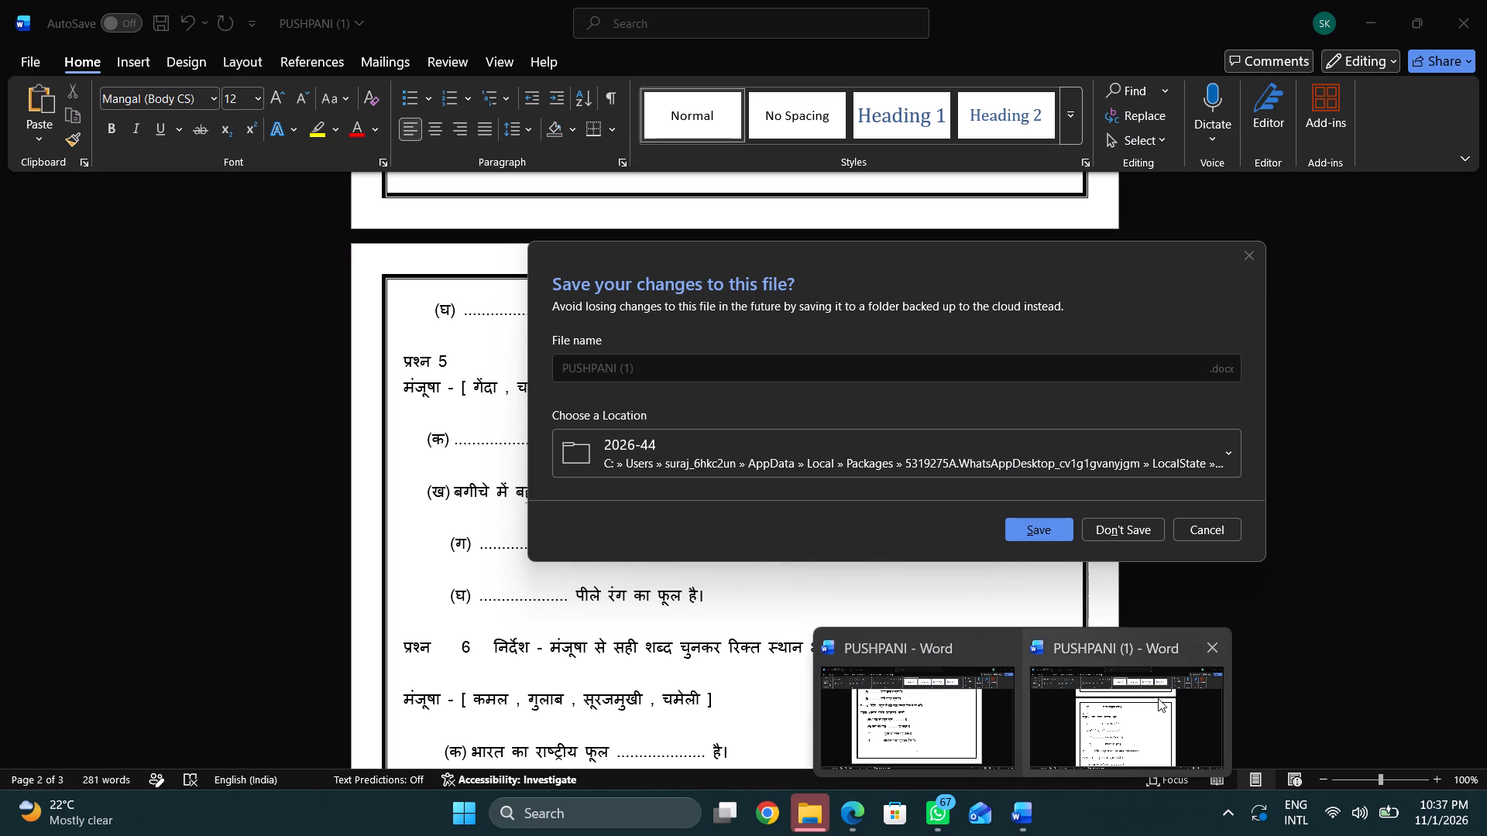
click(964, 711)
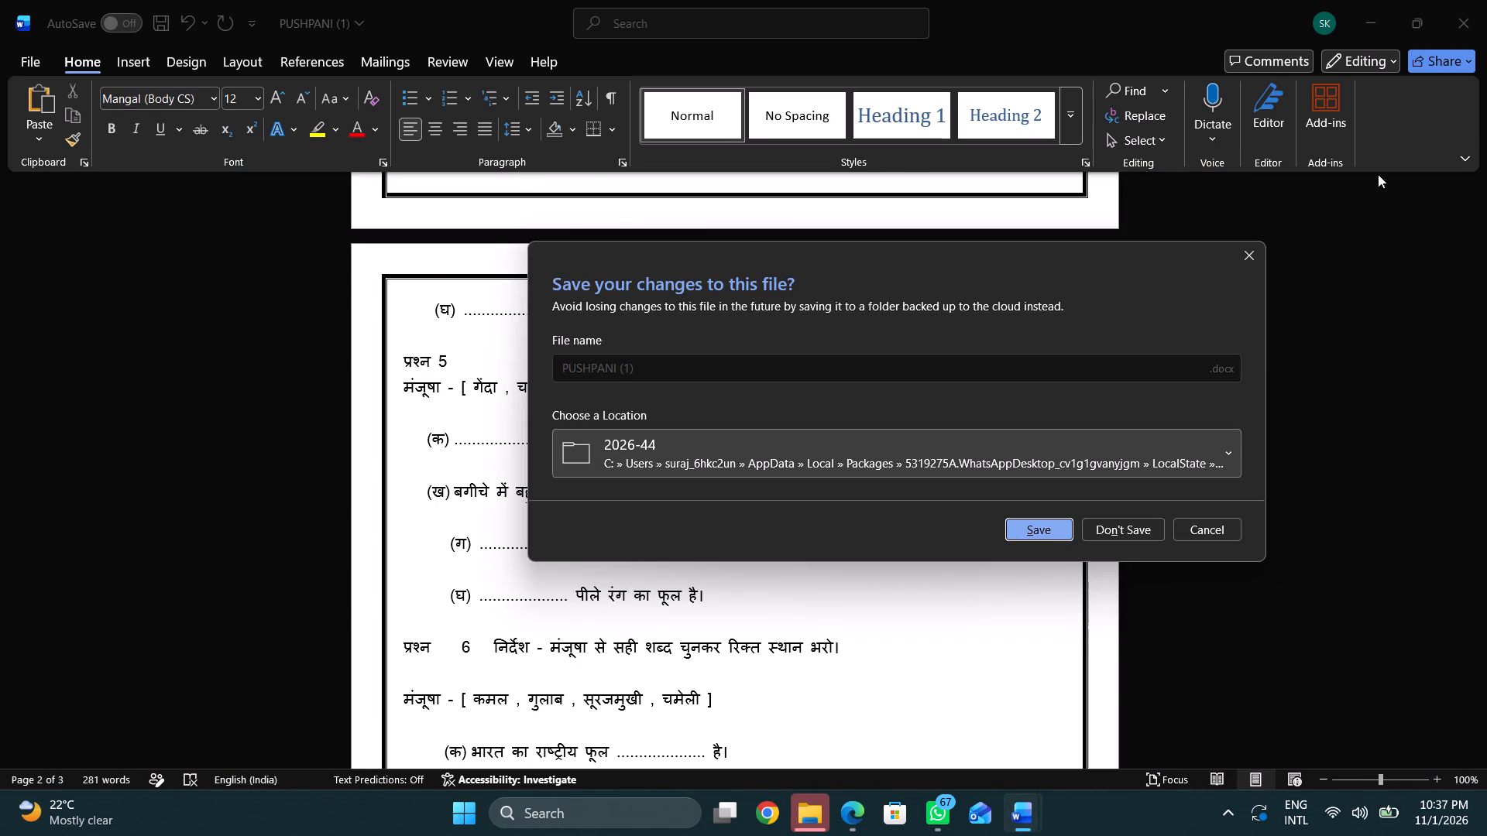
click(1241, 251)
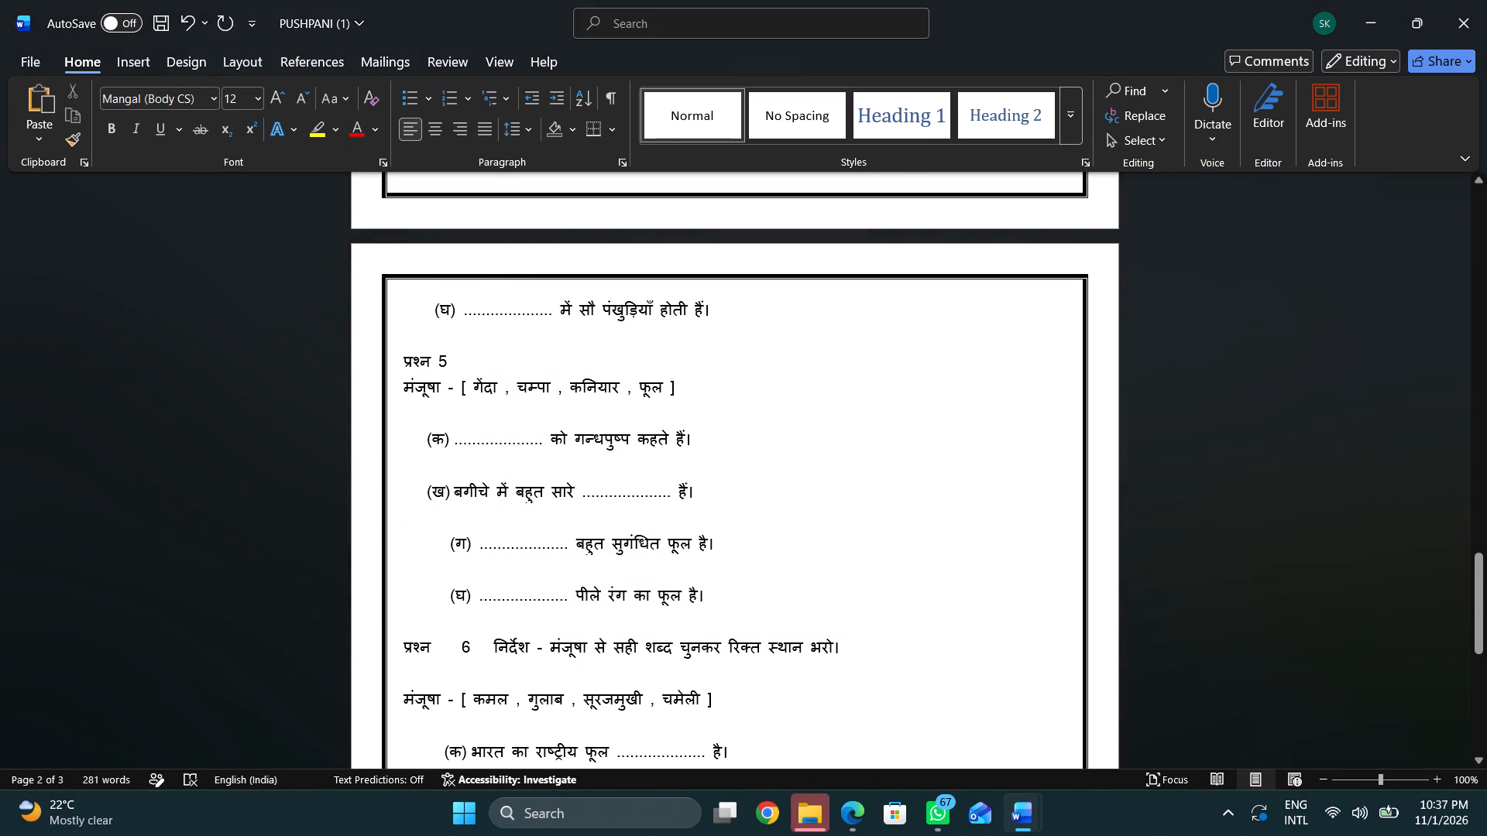
Examine the layout of the PUSHPANI (1) worksheet in the Mangal font, from the heading through question 5.
scroll(875, 710, up, 10)
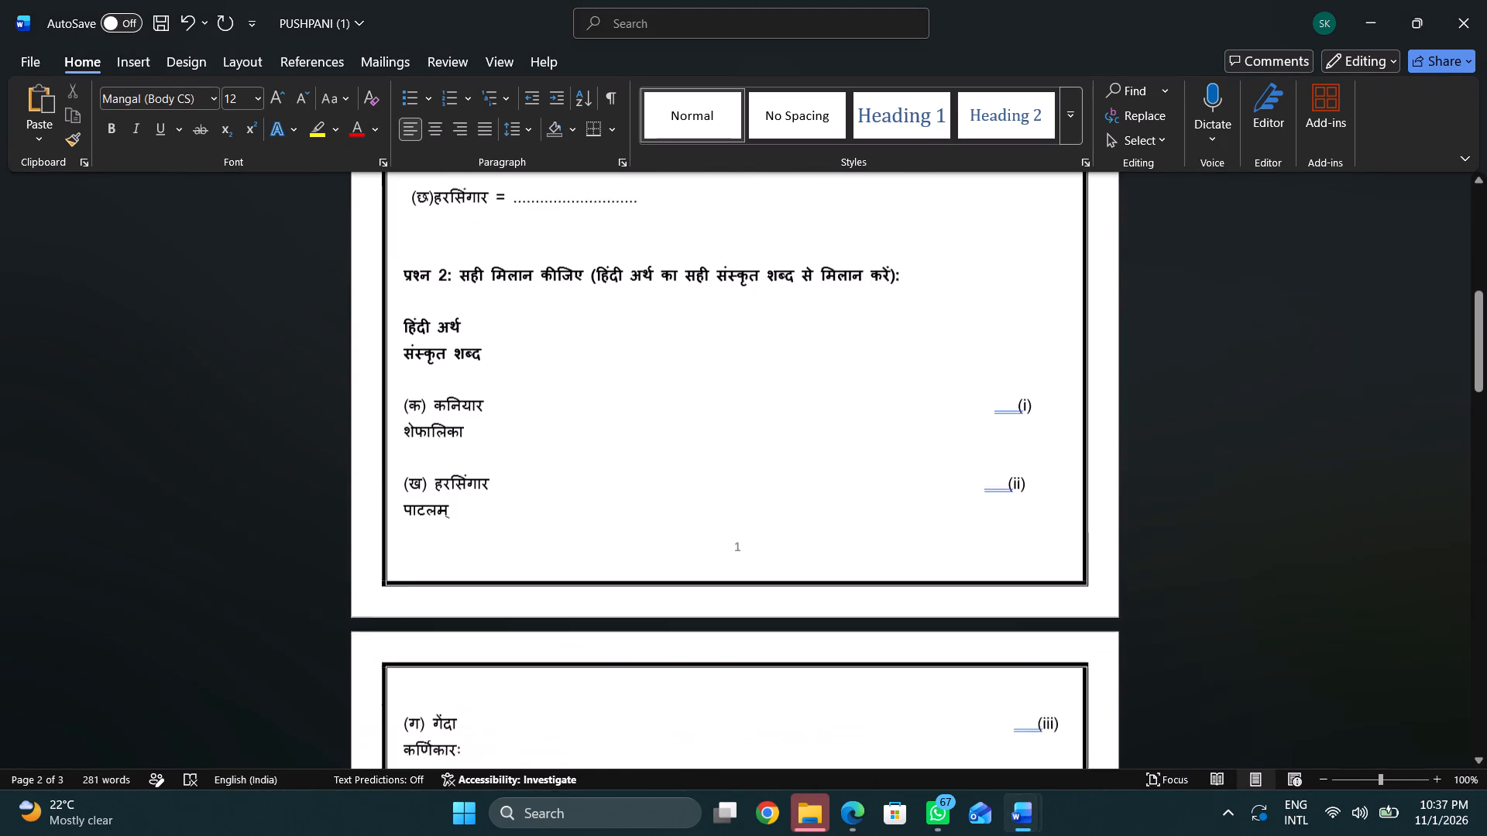
scroll(875, 710, up, 3)
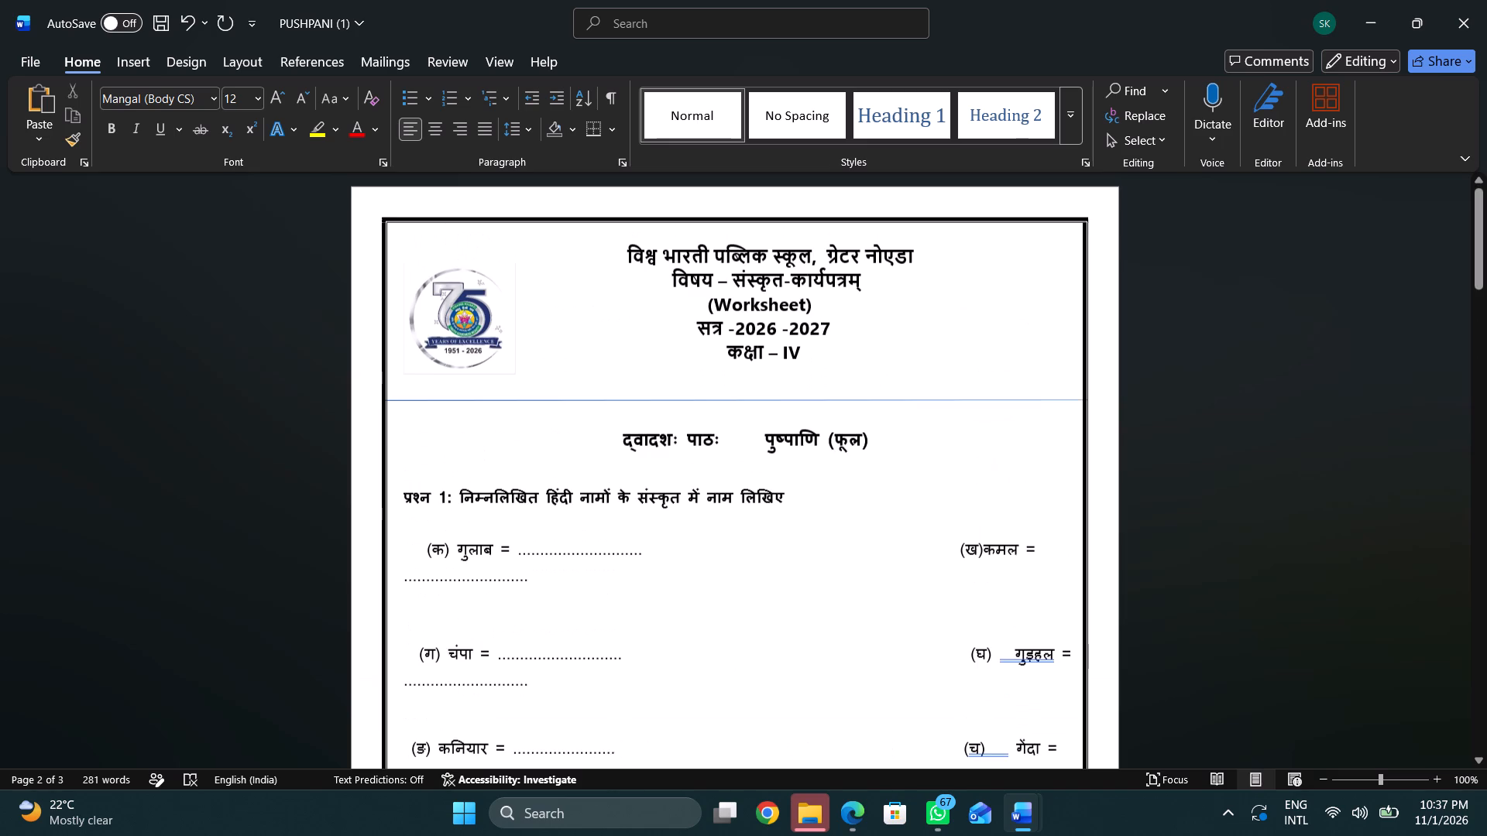
scroll(875, 710, down, 5)
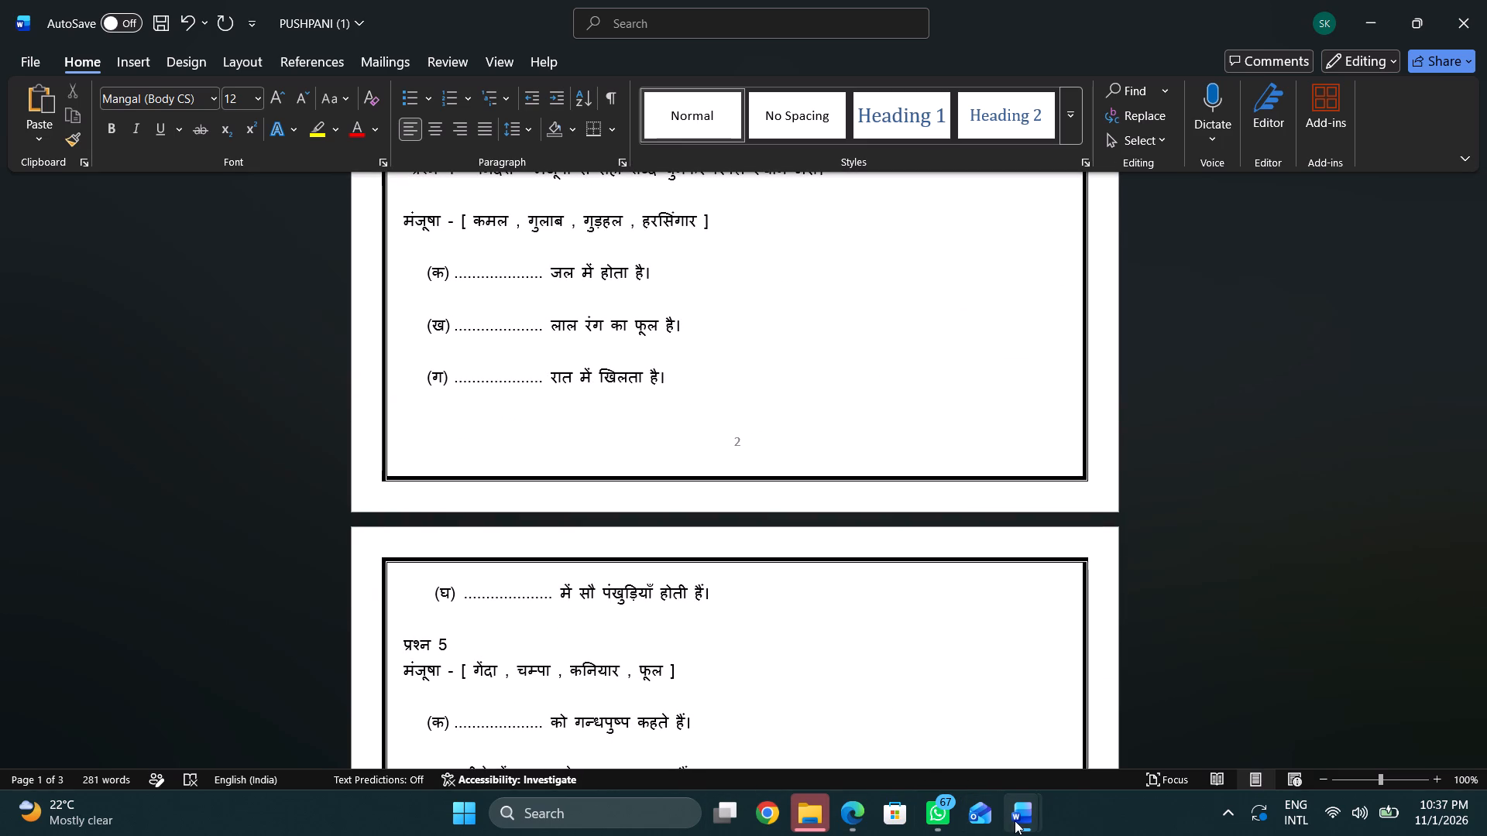
click(1020, 821)
click(1088, 716)
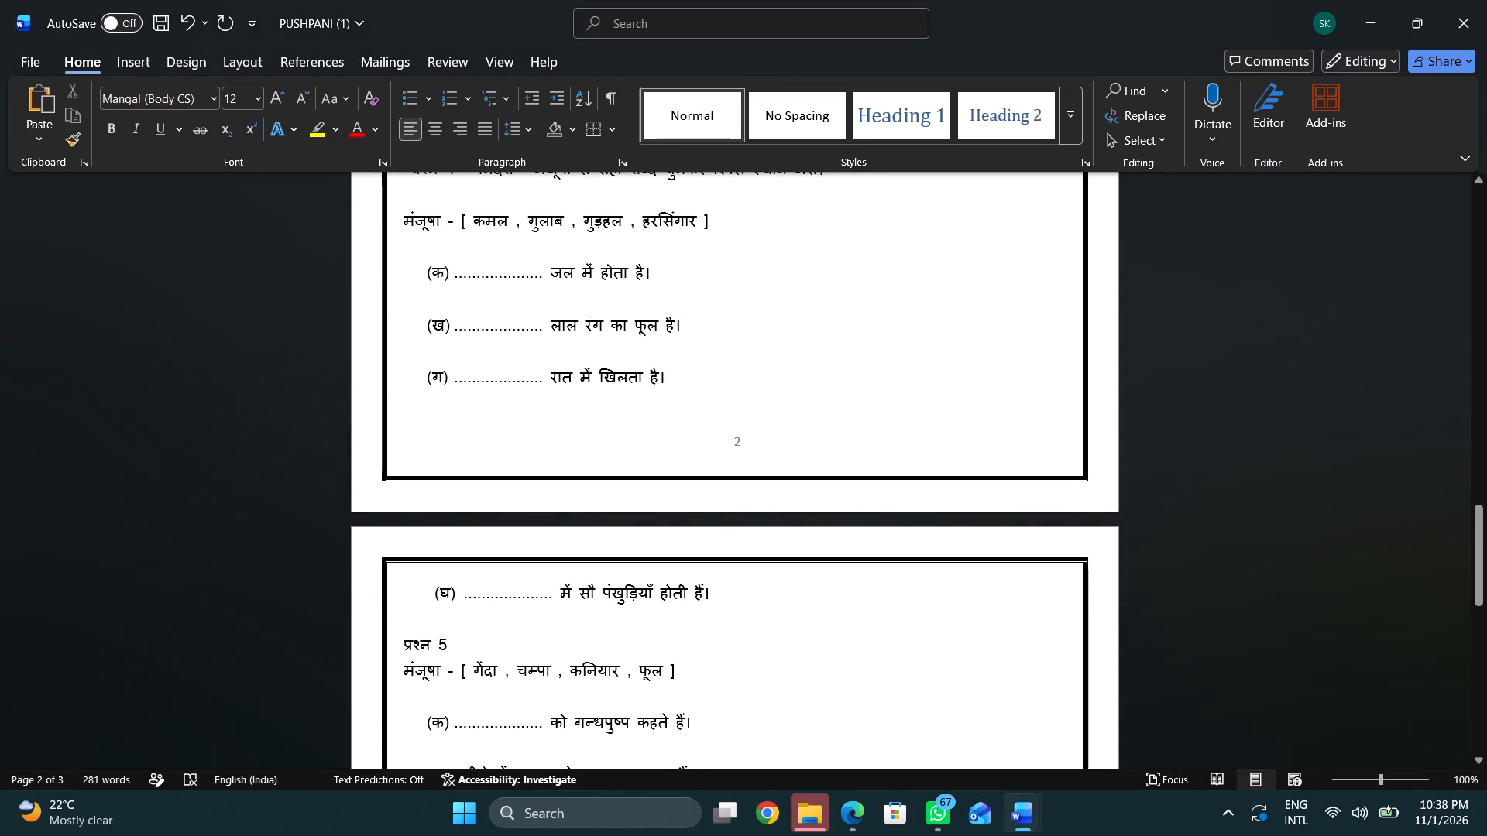
click(1010, 828)
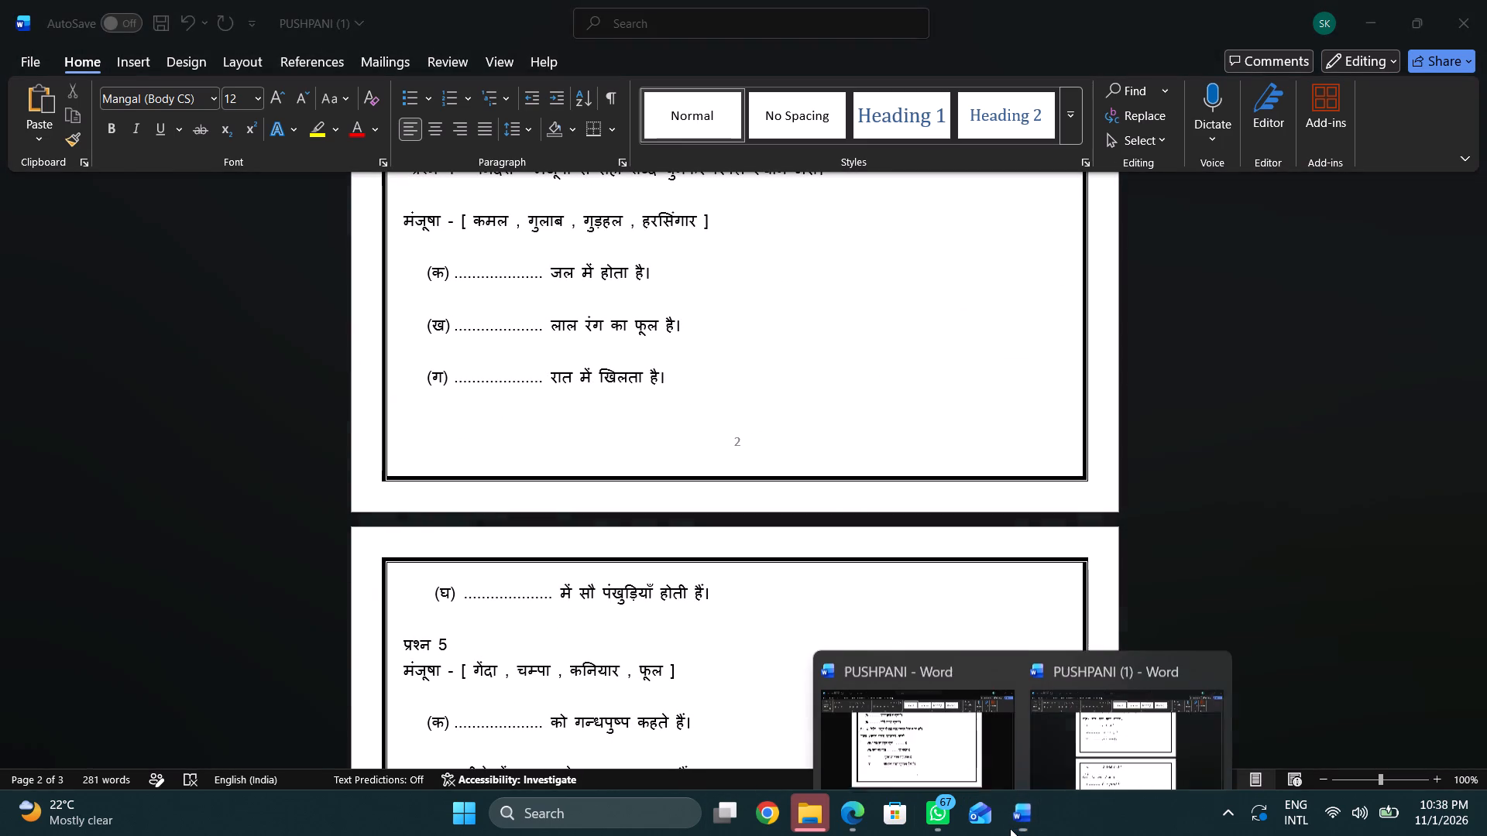
click(1088, 702)
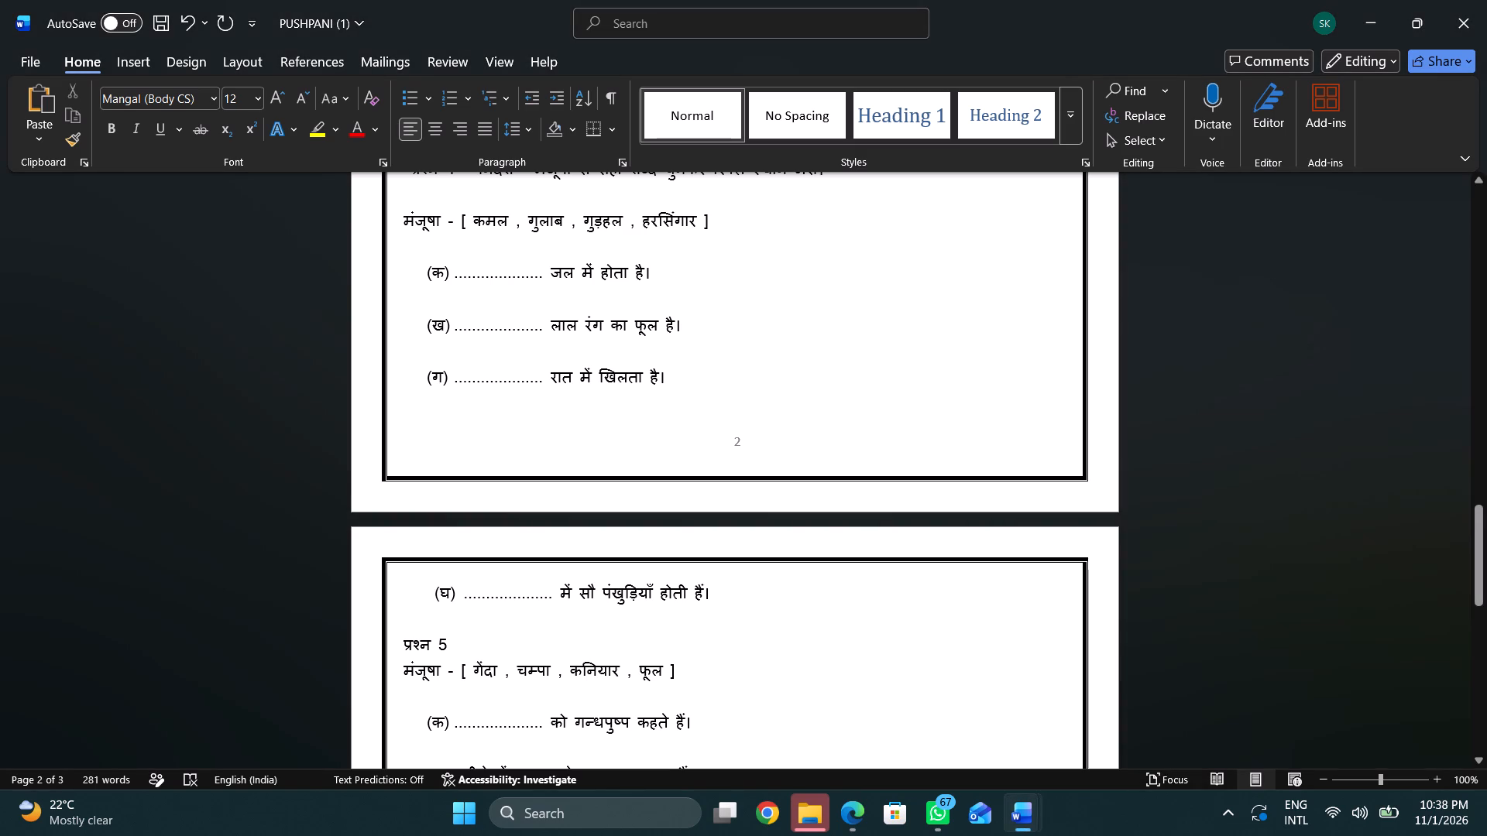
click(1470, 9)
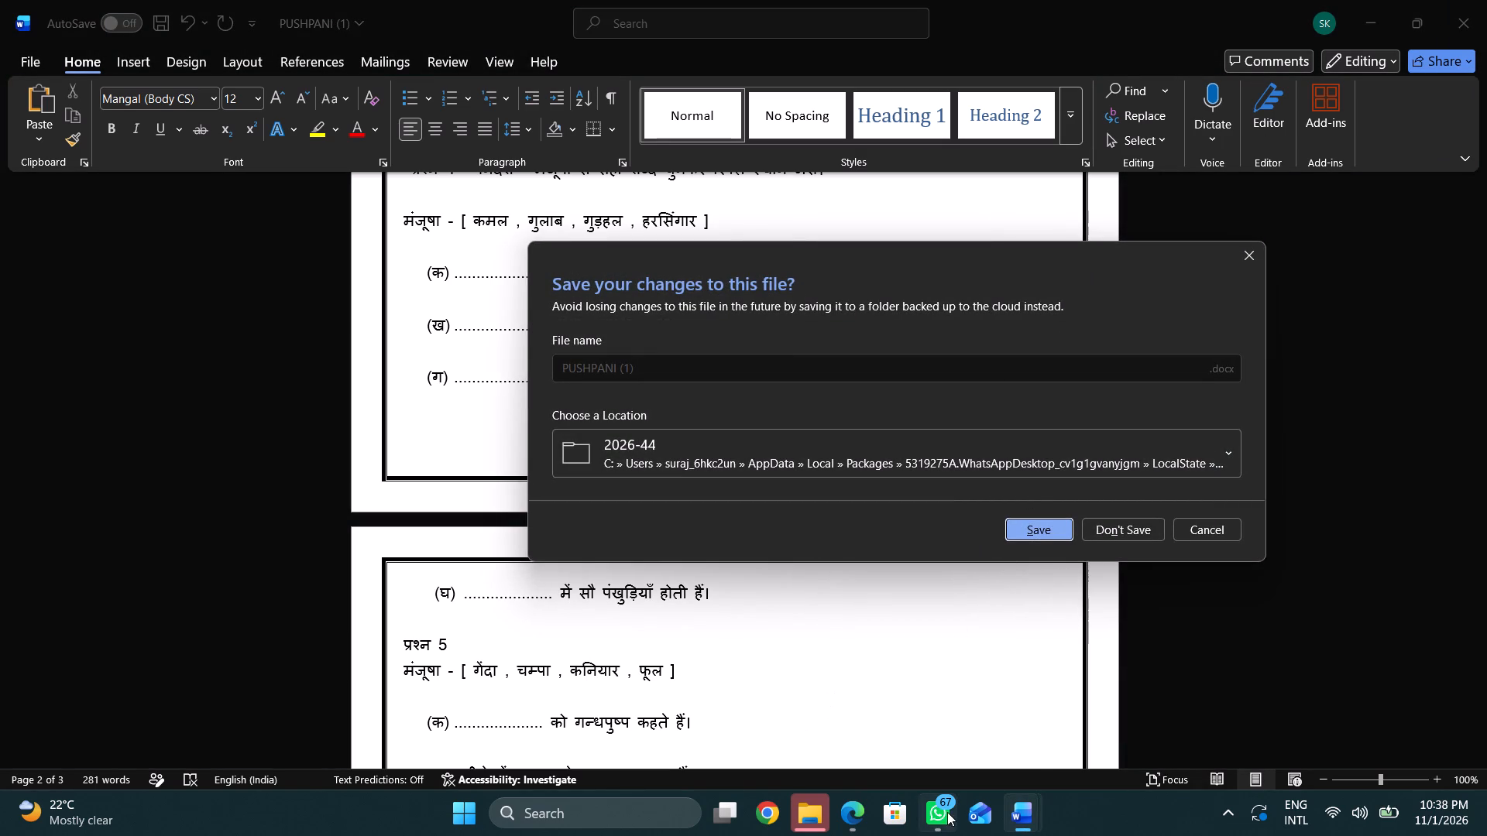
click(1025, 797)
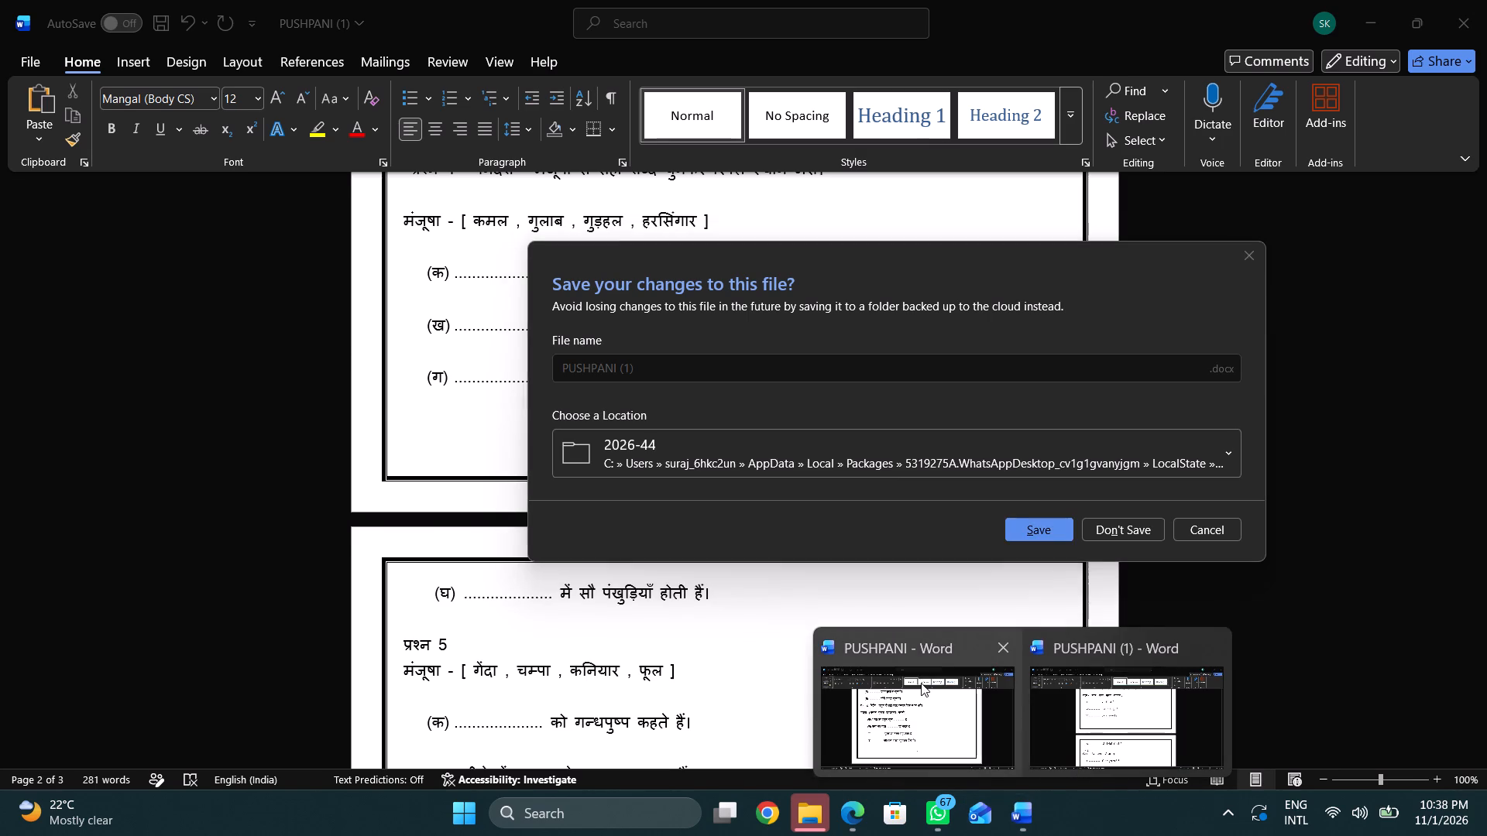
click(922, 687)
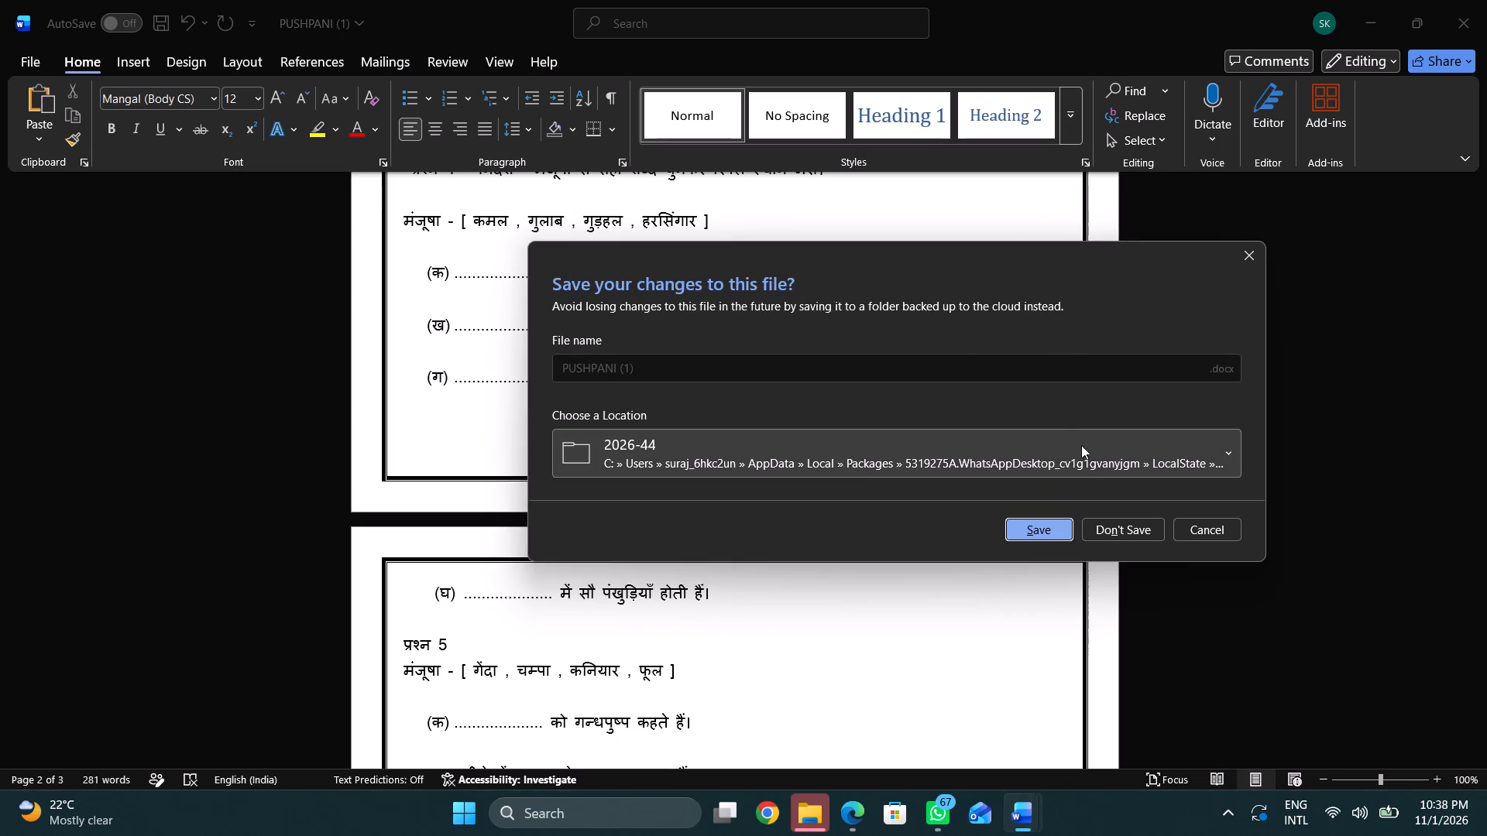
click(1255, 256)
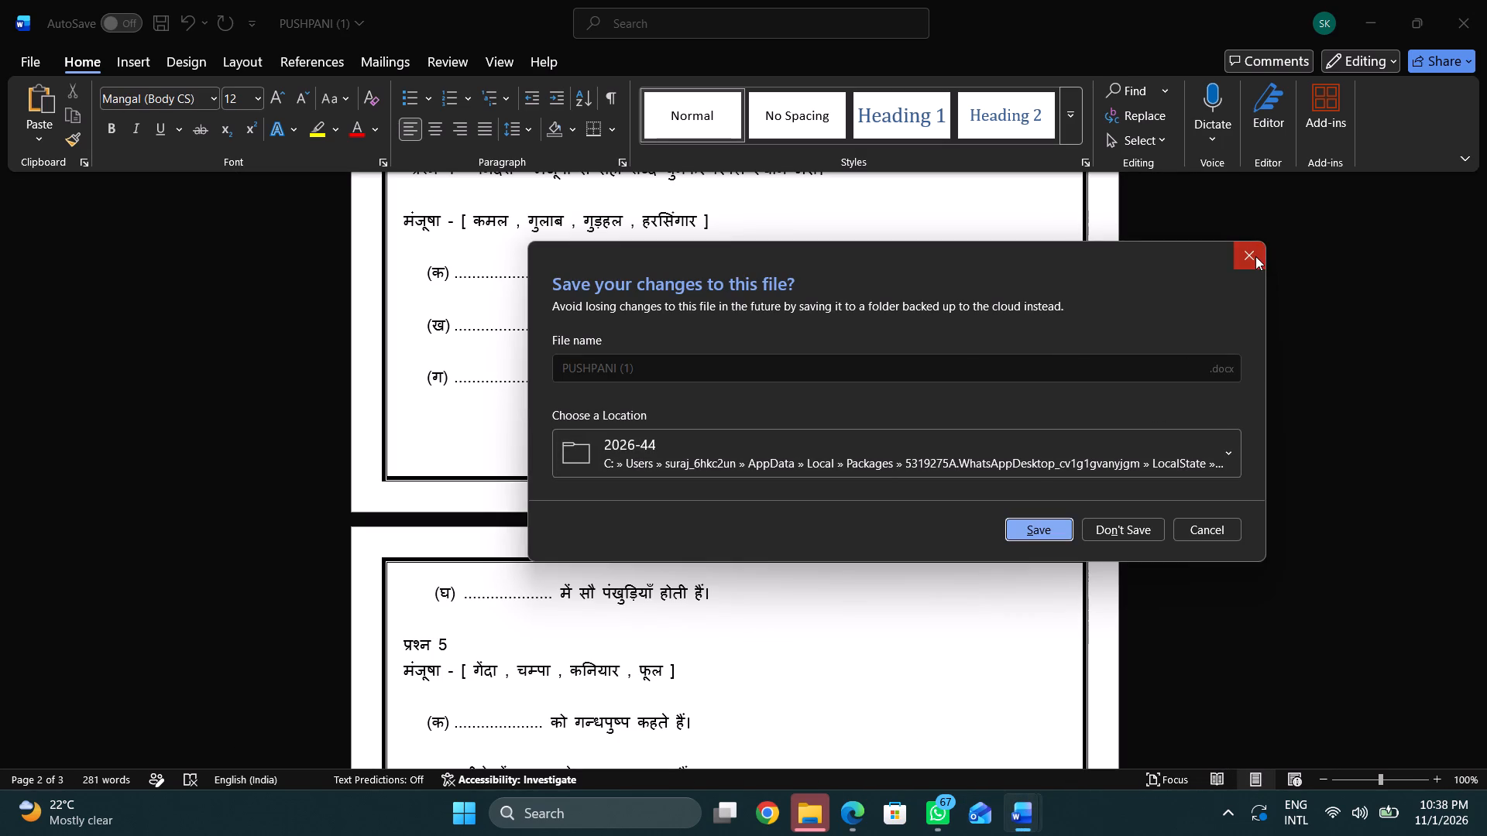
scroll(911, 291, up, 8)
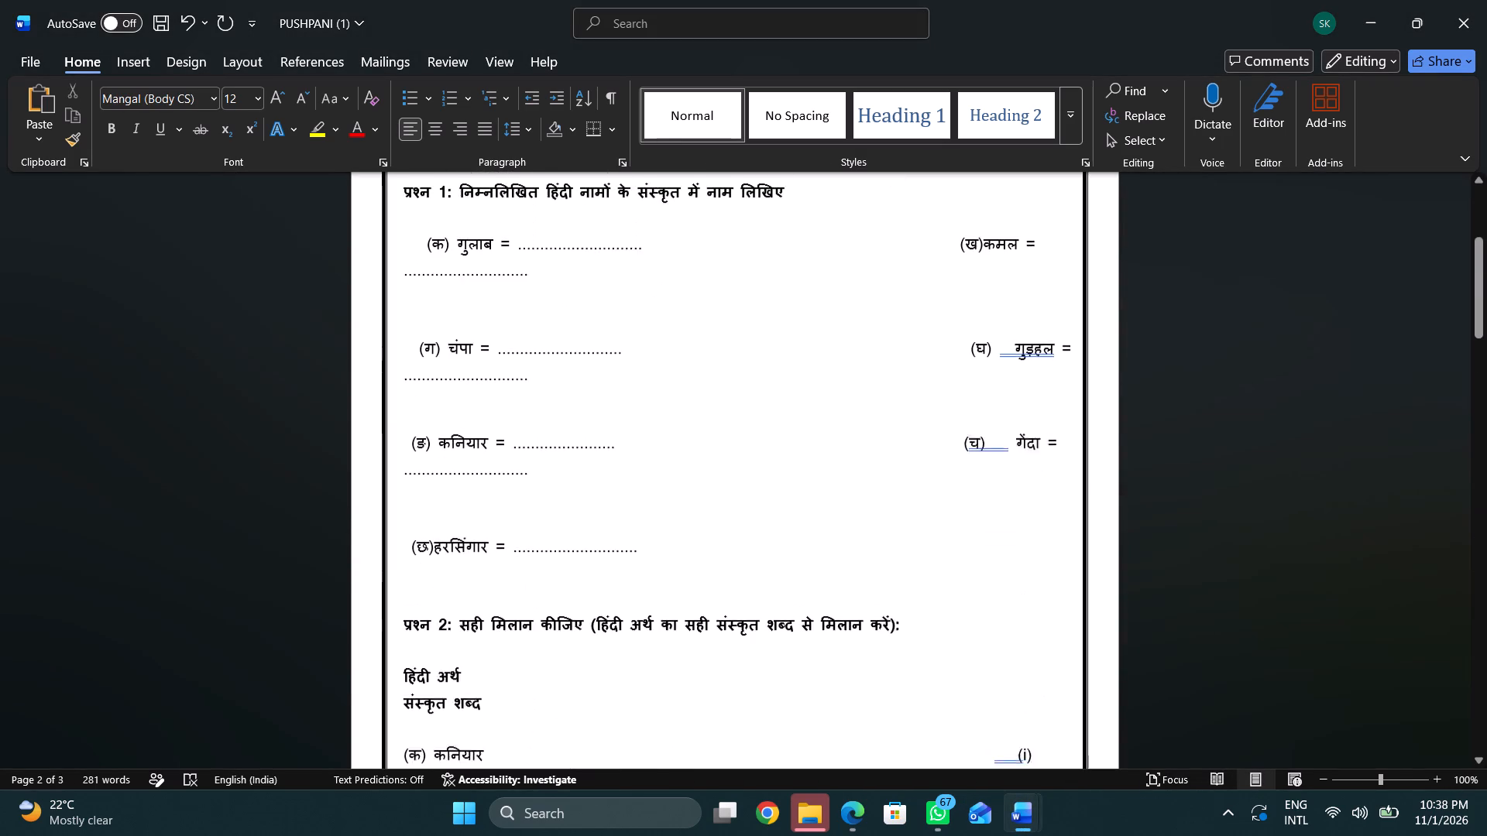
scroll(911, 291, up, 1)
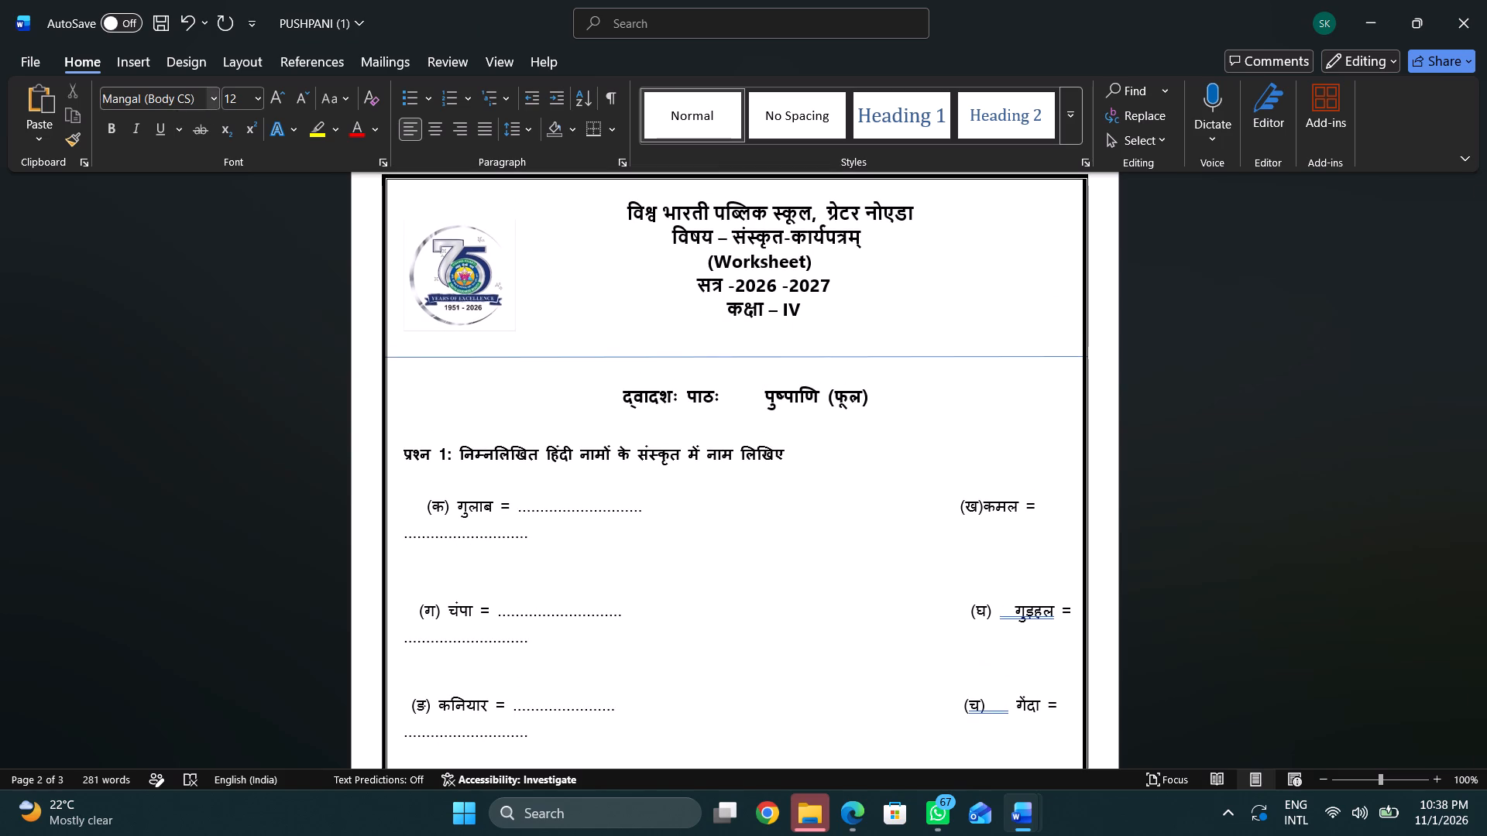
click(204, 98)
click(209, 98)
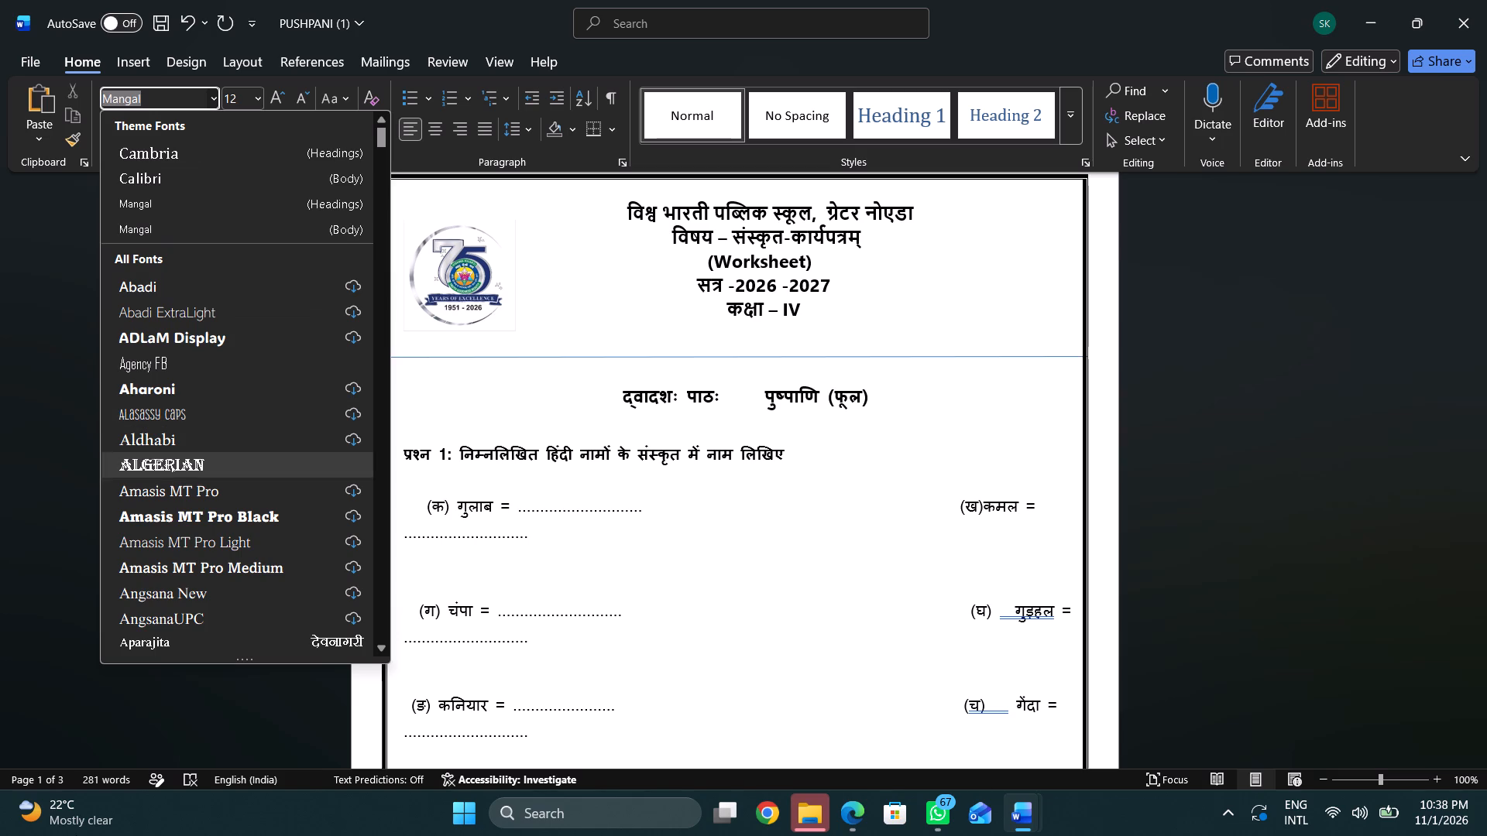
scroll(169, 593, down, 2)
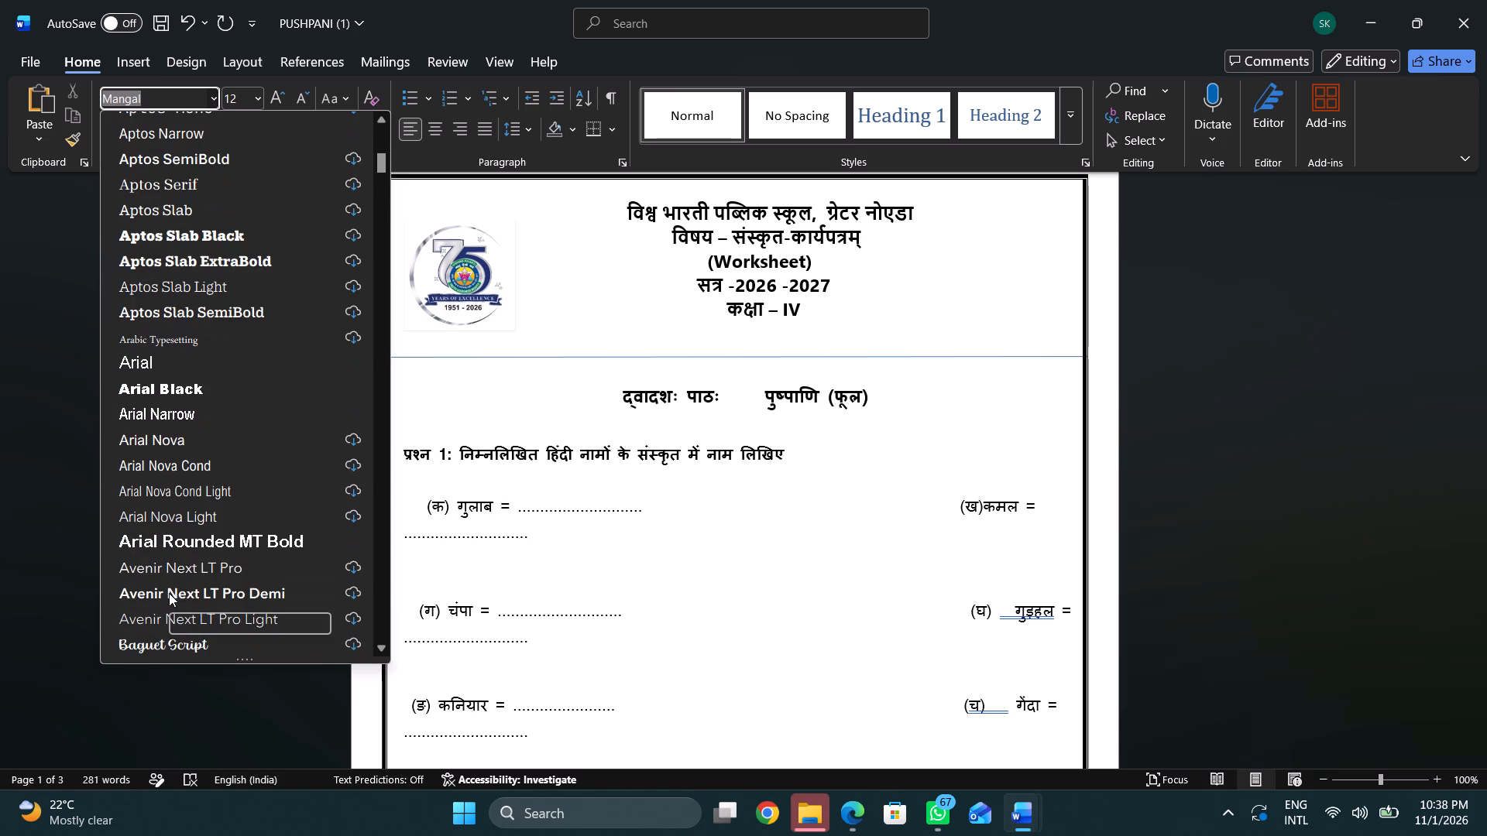
Close the PUSHPANI (1) document without saving its changes.
click(1469, 20)
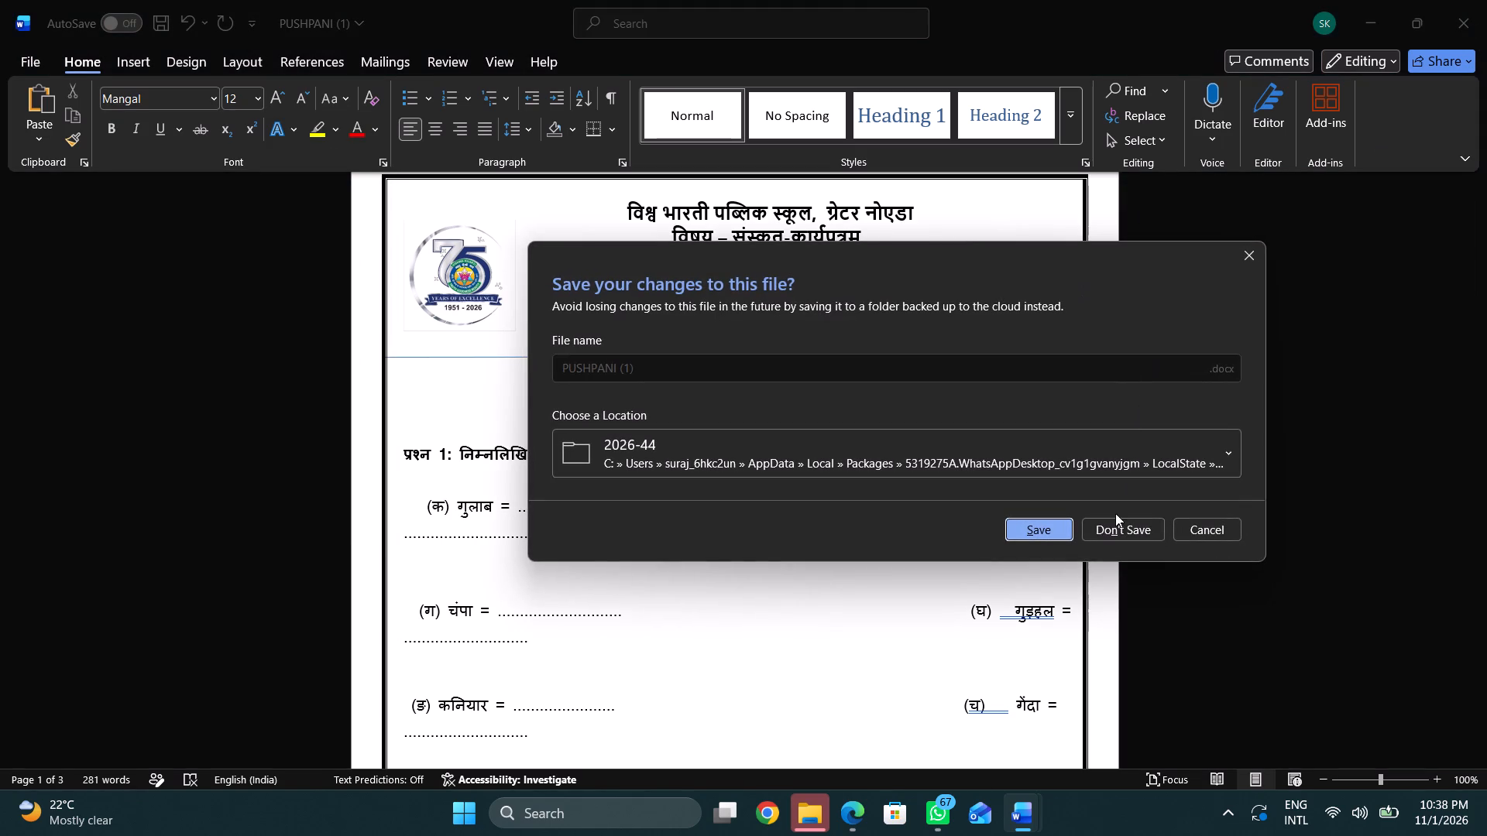
click(1113, 541)
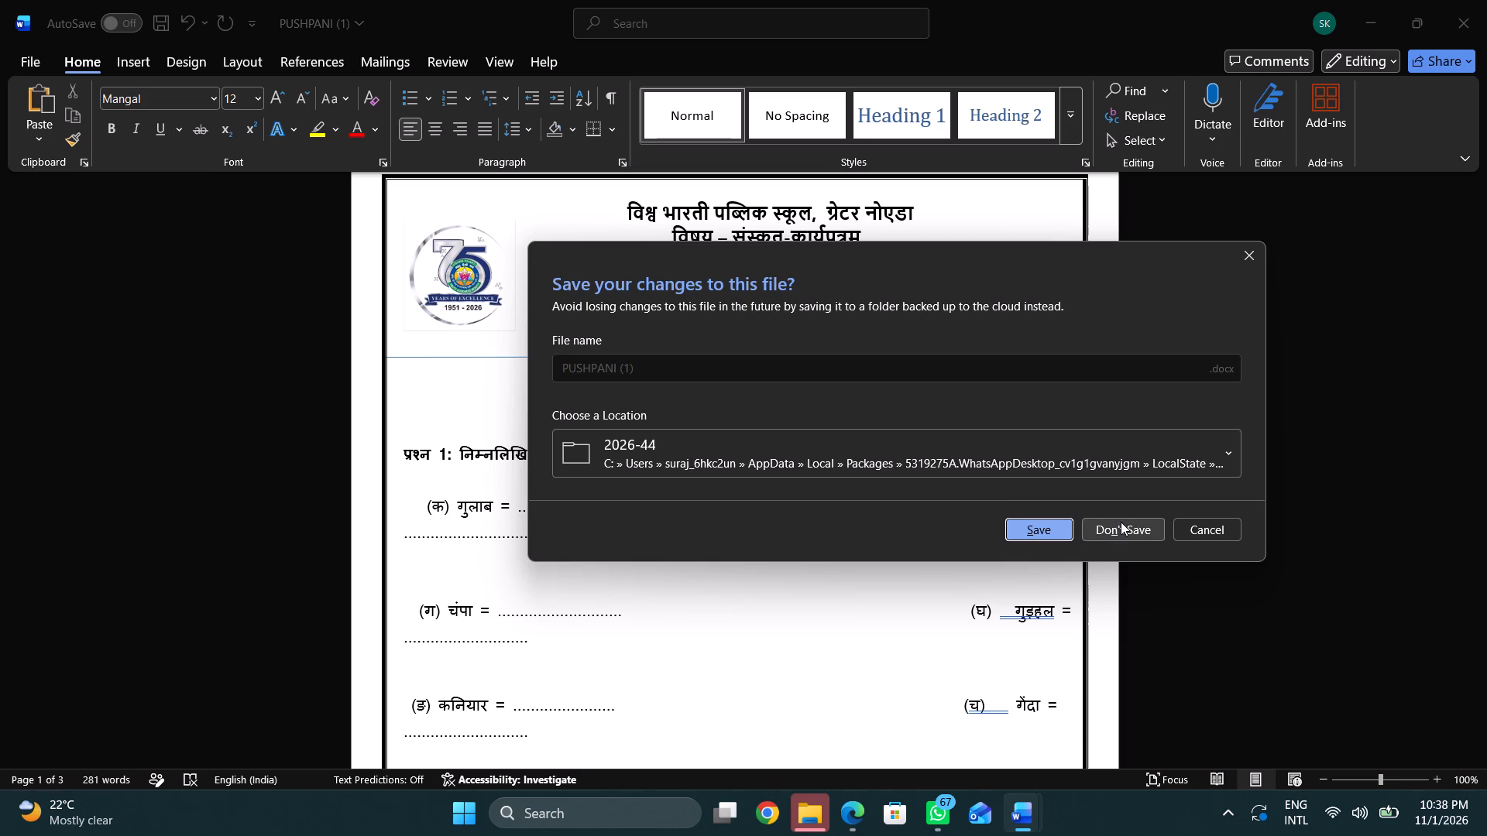
click(1121, 522)
Examine the layout of the original PUSHPANI worksheet from question 2 through the end of question 6.
scroll(1121, 522, up, 4)
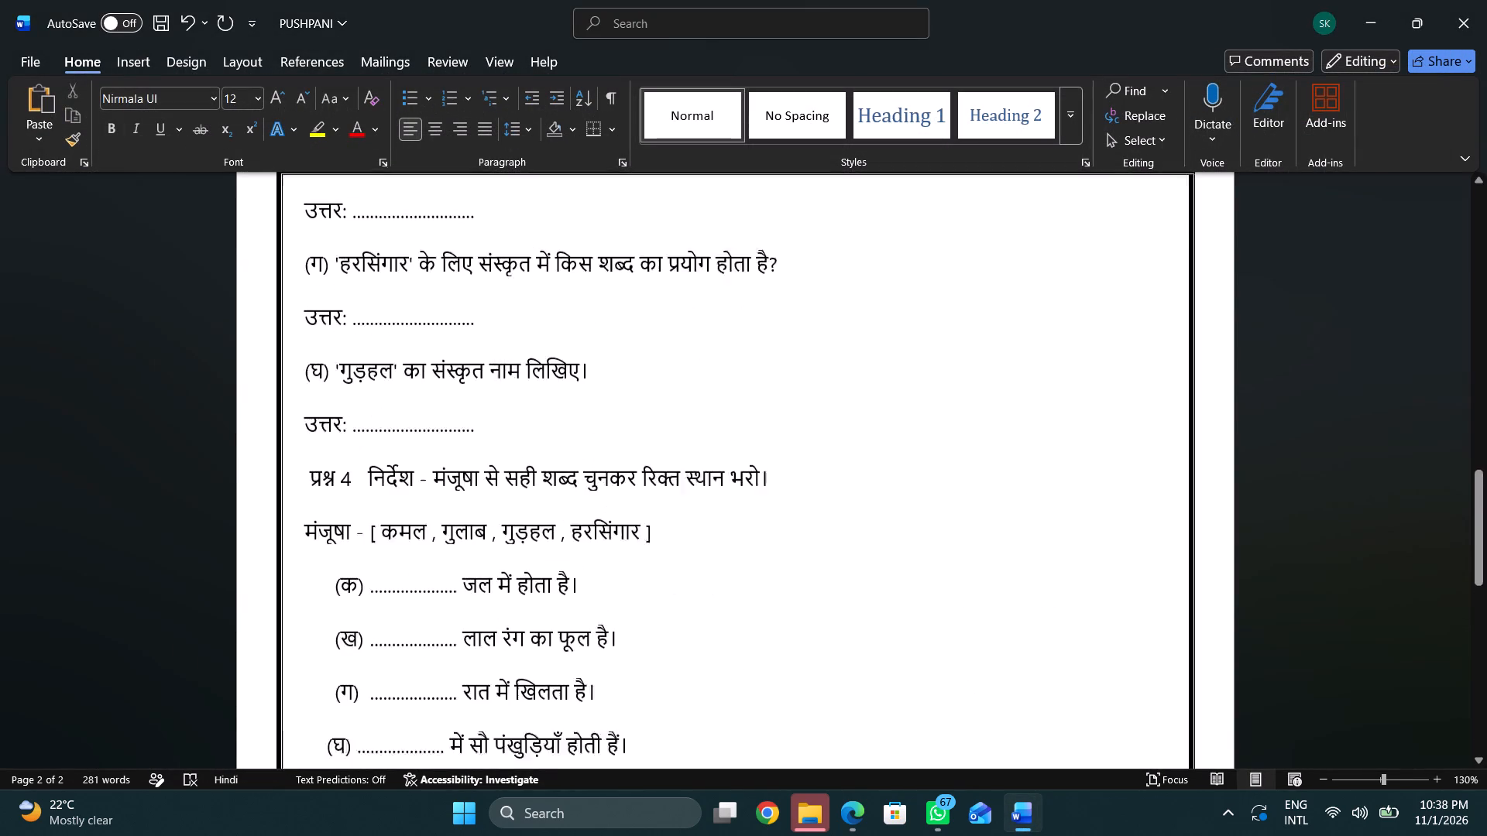
scroll(1121, 522, up, 4)
scroll(1121, 522, down, 3)
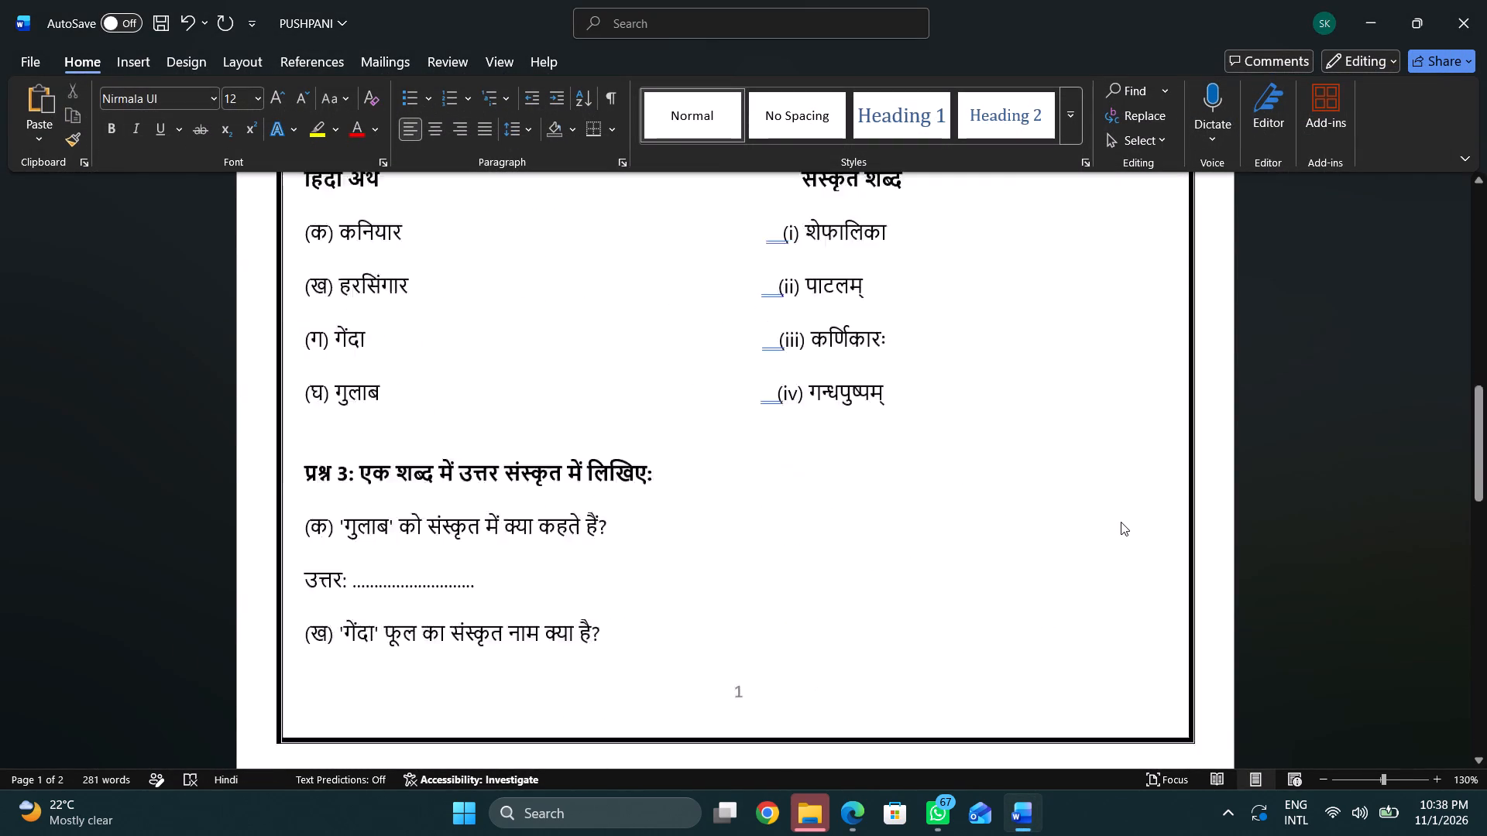
scroll(1121, 522, down, 5)
scroll(1121, 522, up, 2)
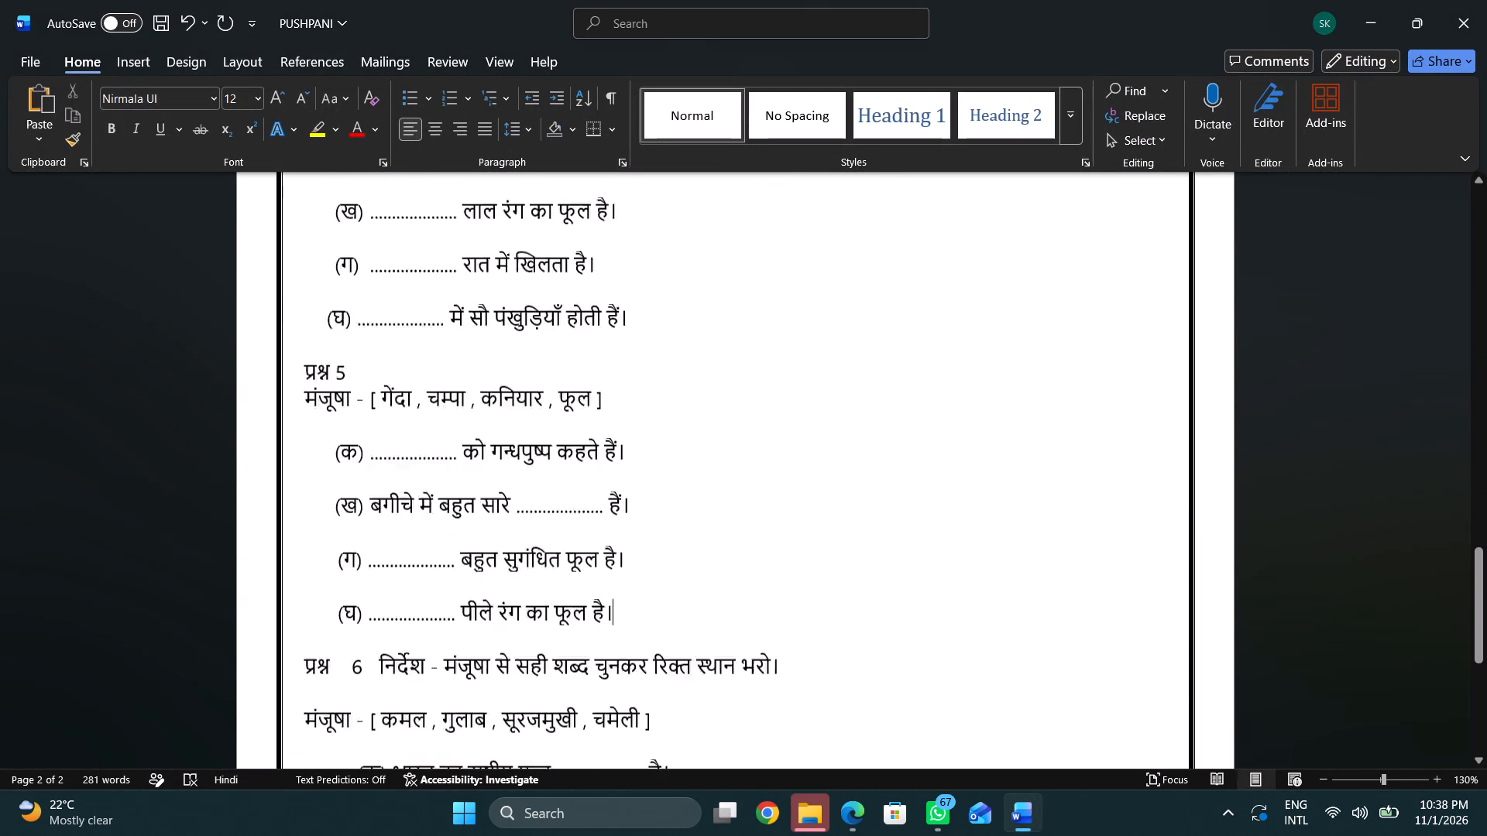
scroll(1121, 522, down, 7)
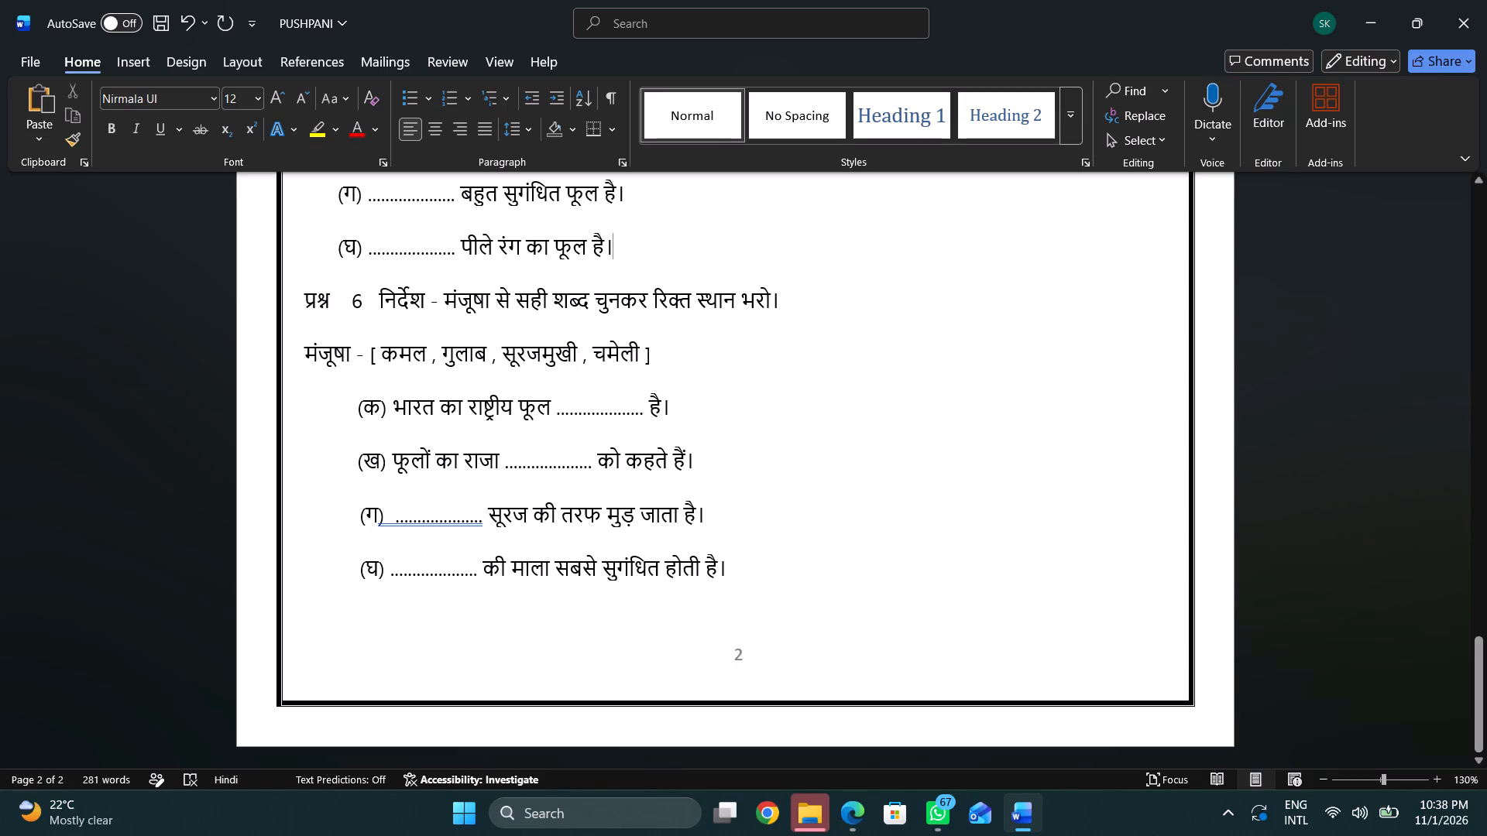
Save the PUSHPANI worksheet as a PDF in its current folder, keeping the file name PUSHPANI.
key(ctrl+p)
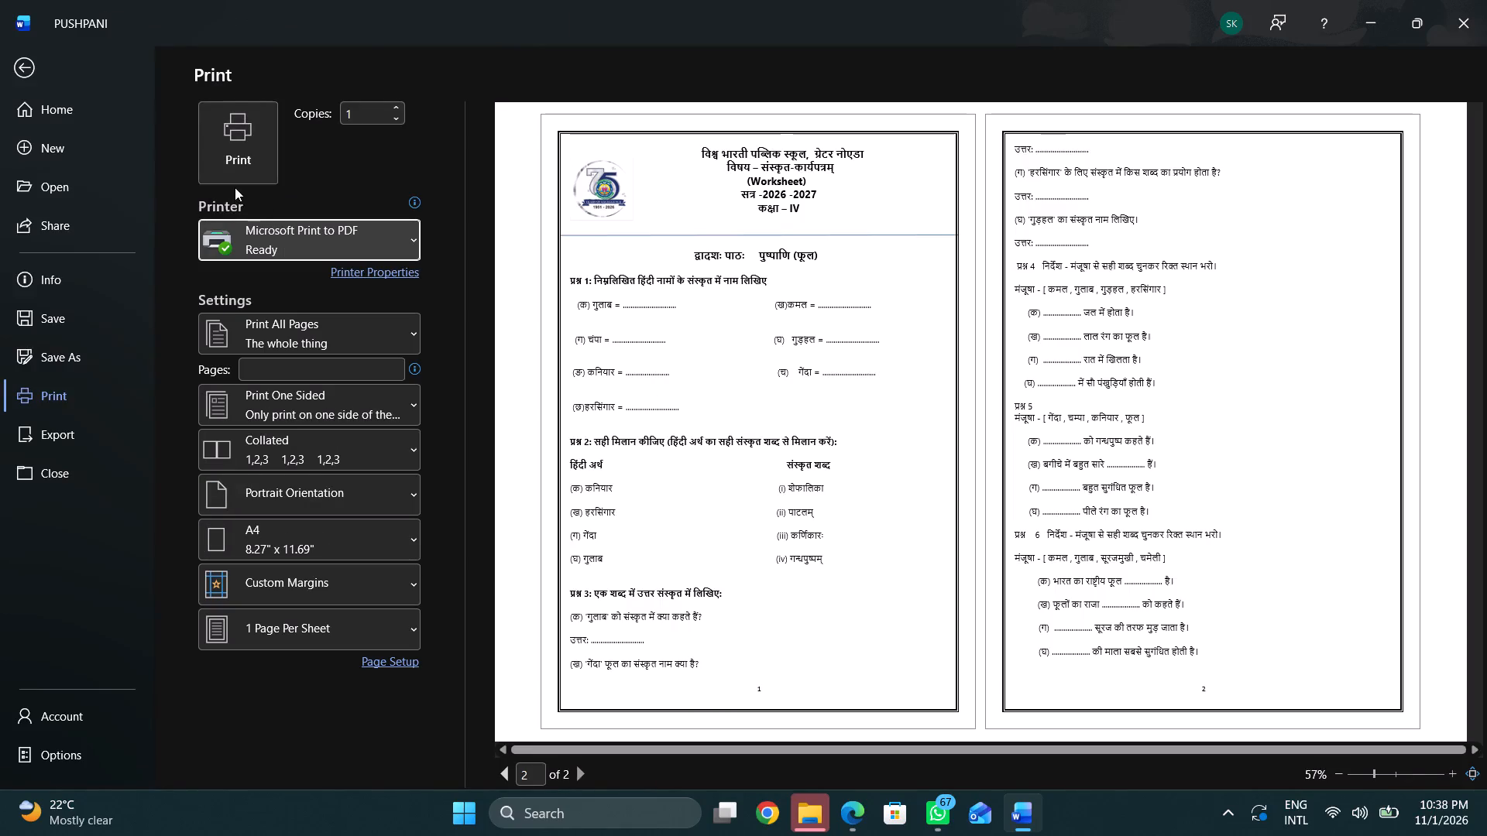
click(116, 344)
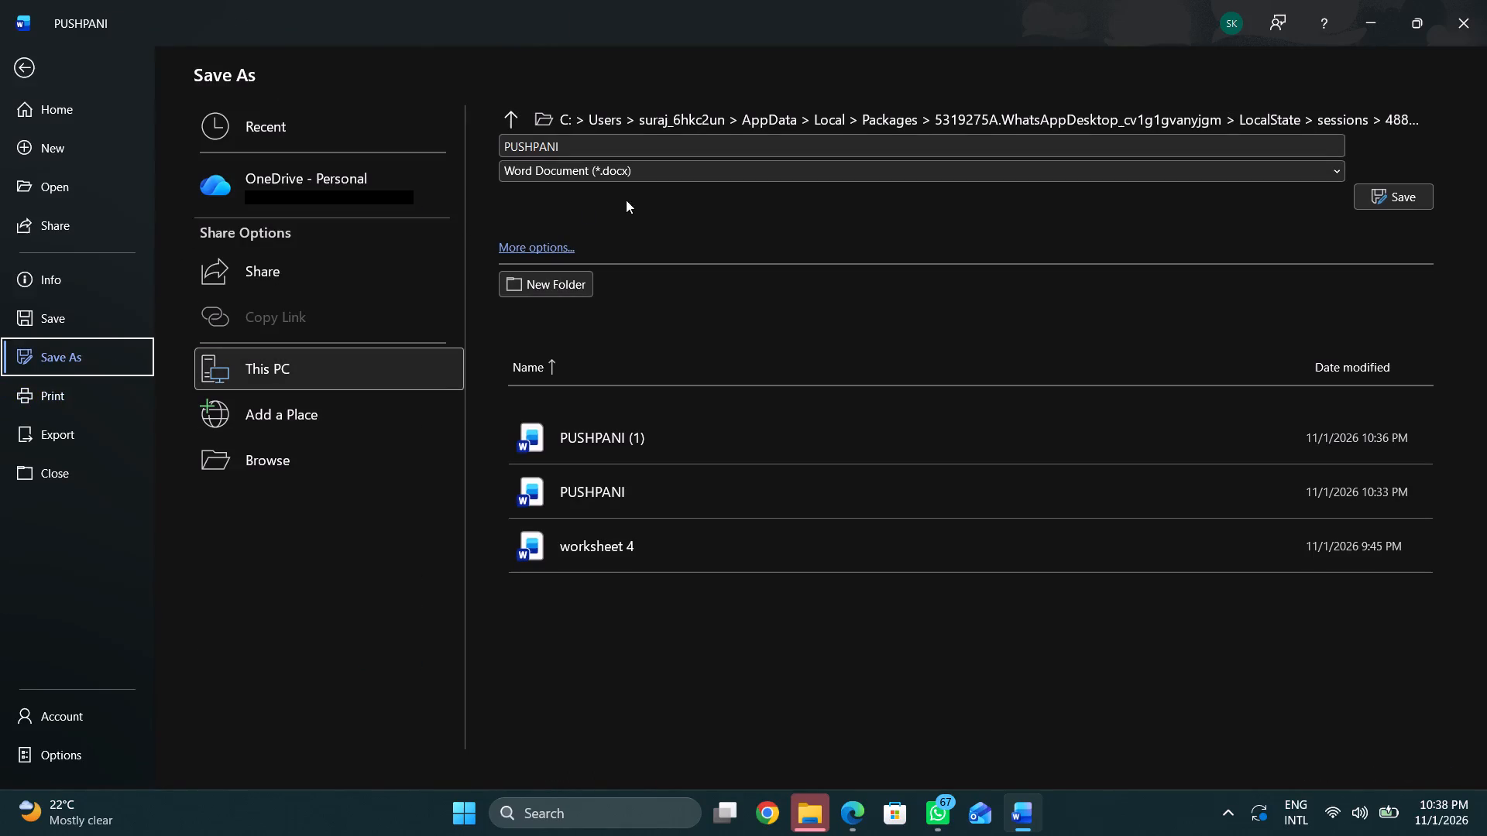
click(656, 173)
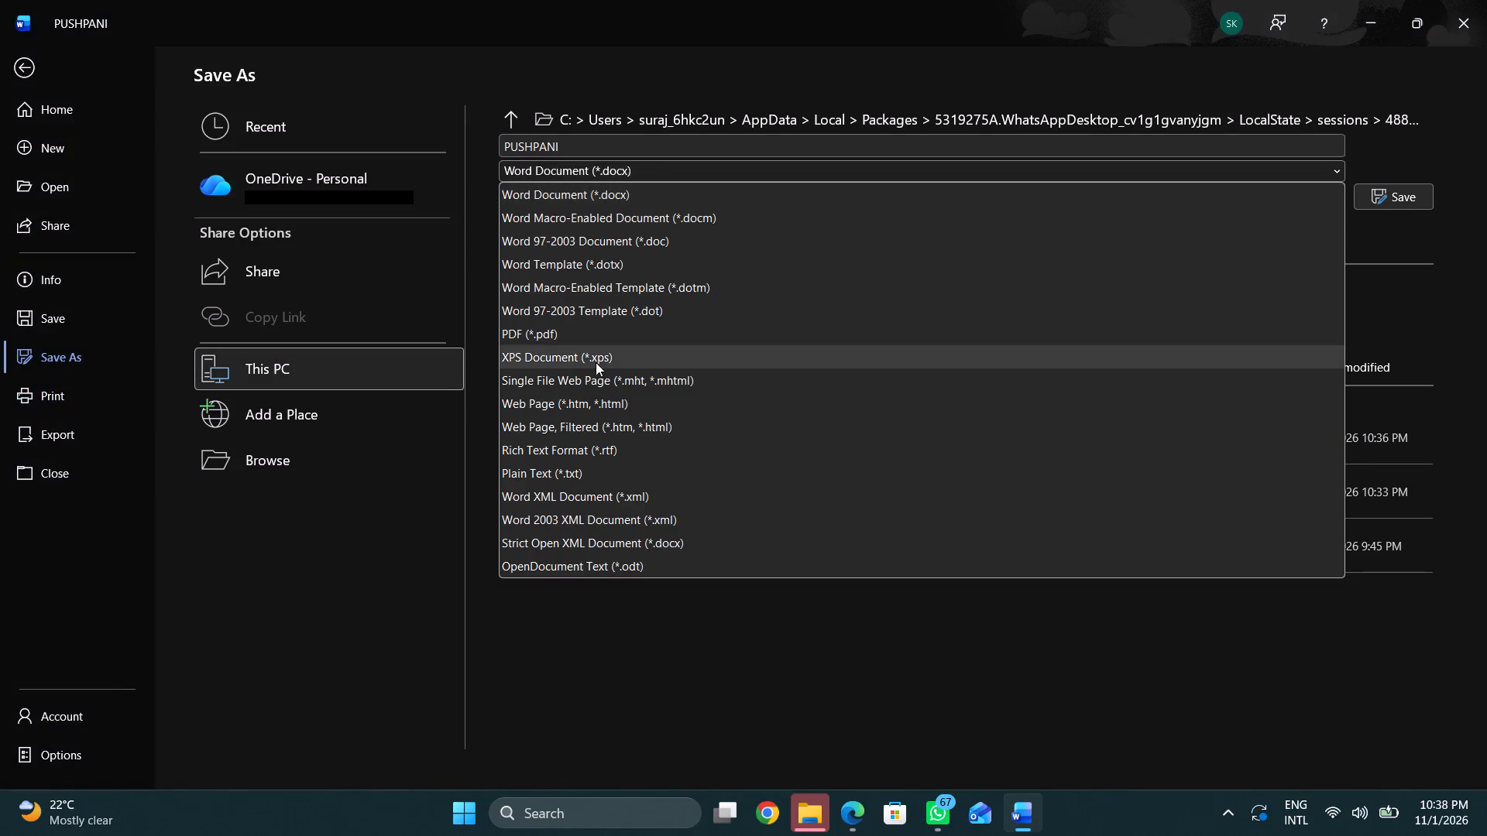
click(589, 328)
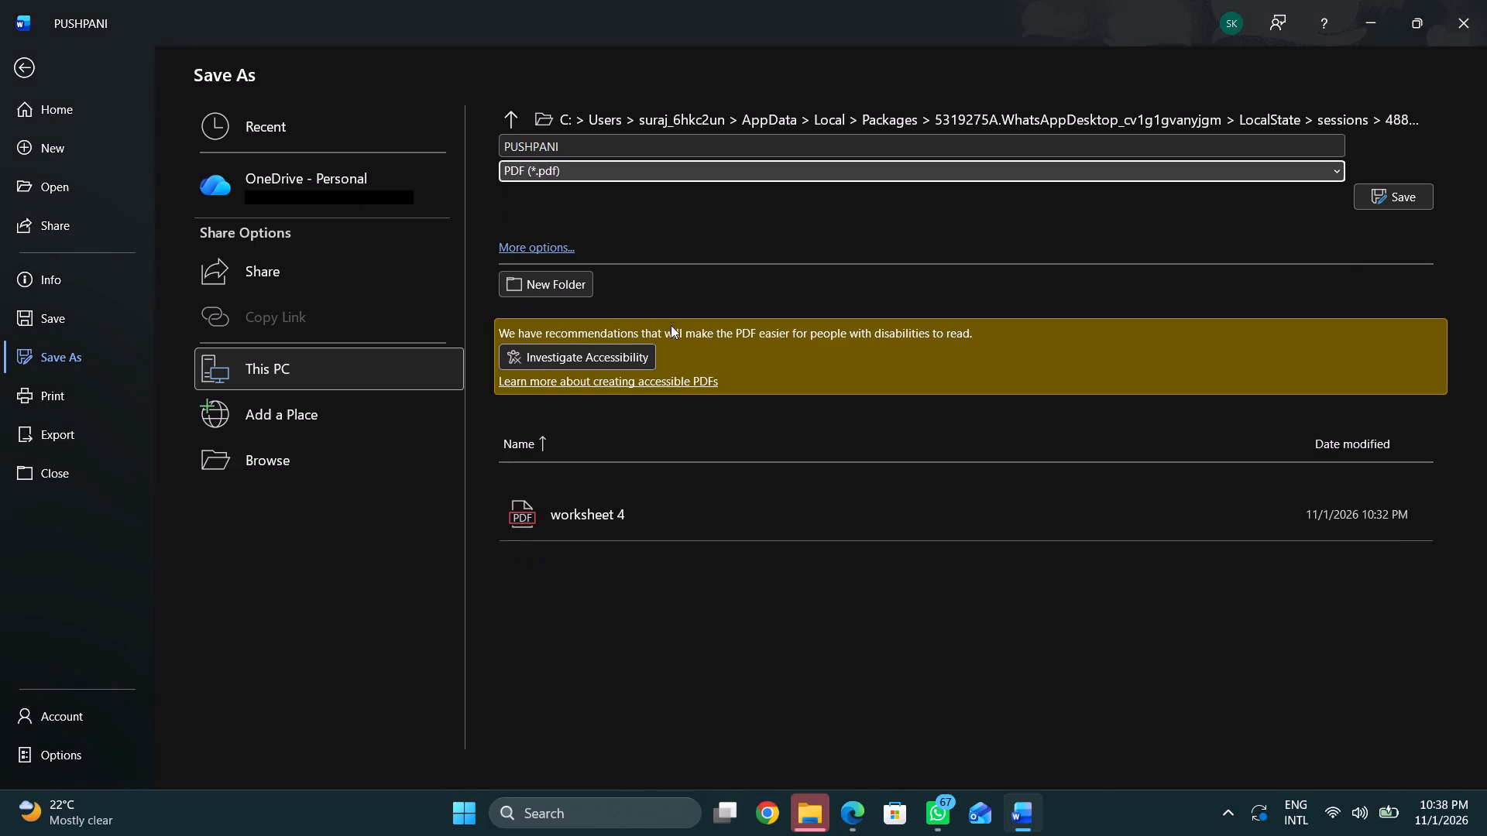
click(1385, 201)
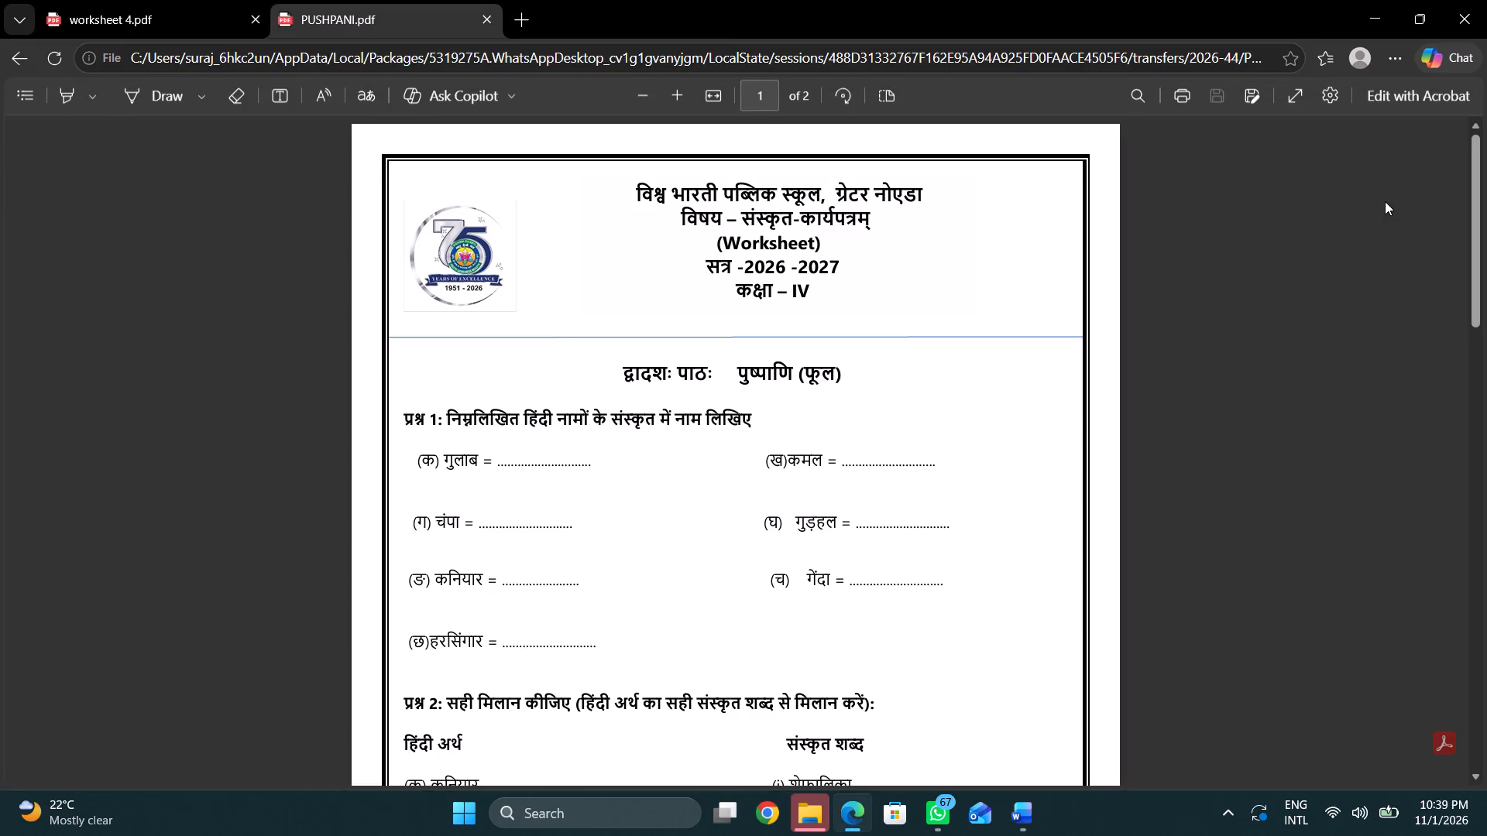
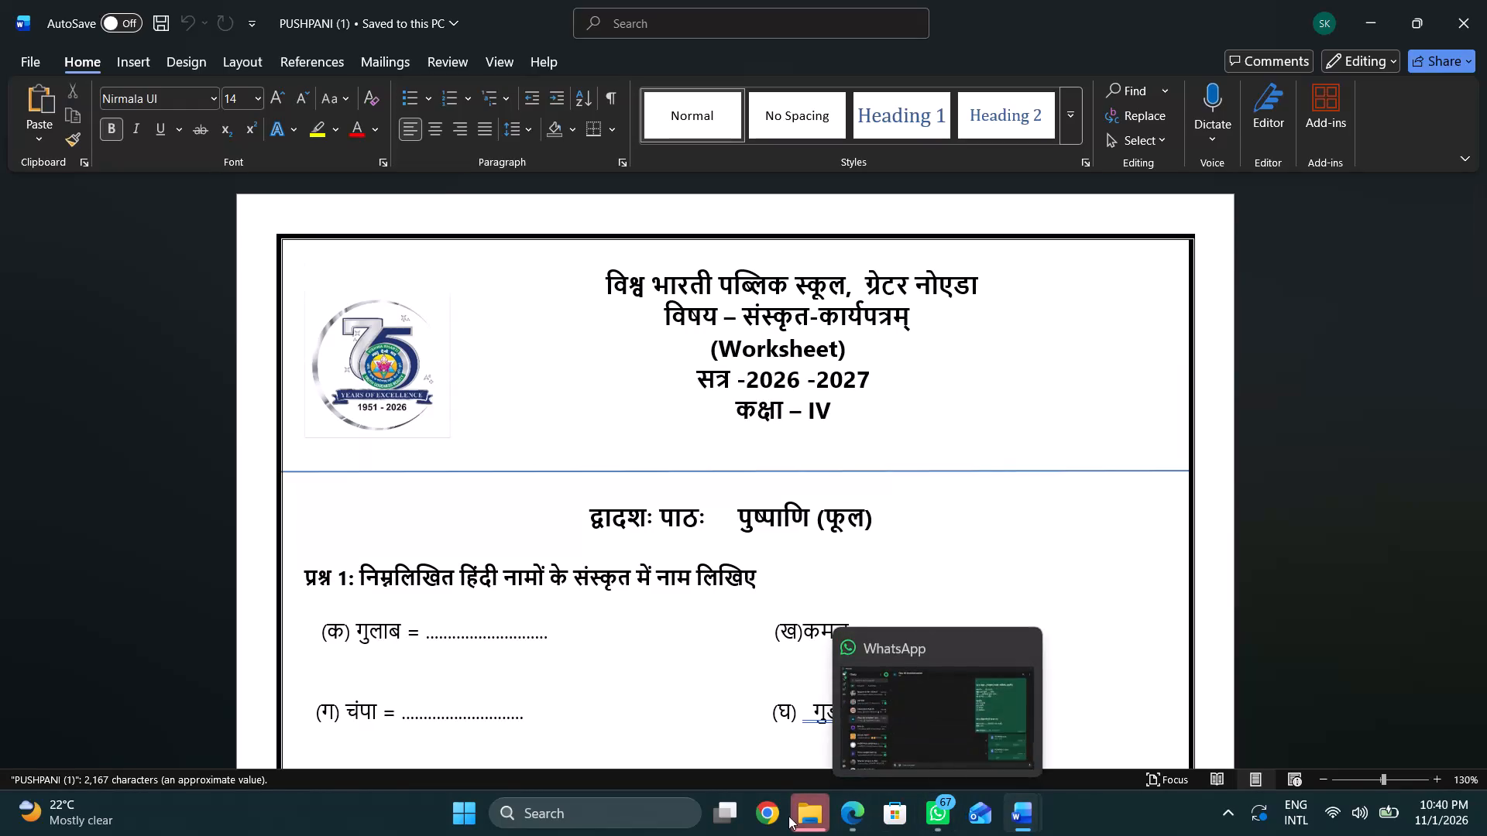
Switch to File Explorer and open the PUSHPANI (1) document from the recent files.
click(800, 815)
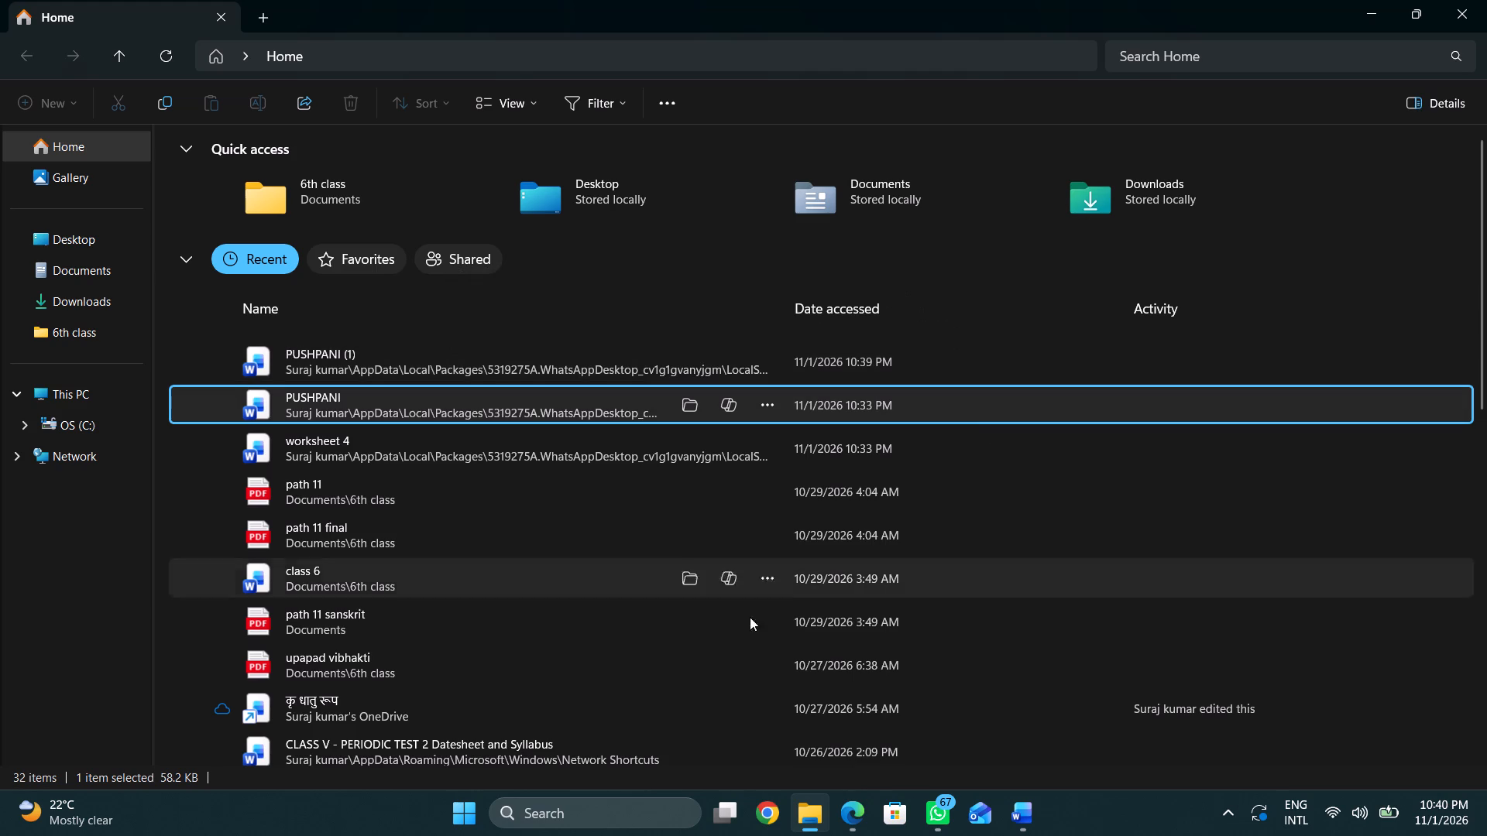
click(658, 359)
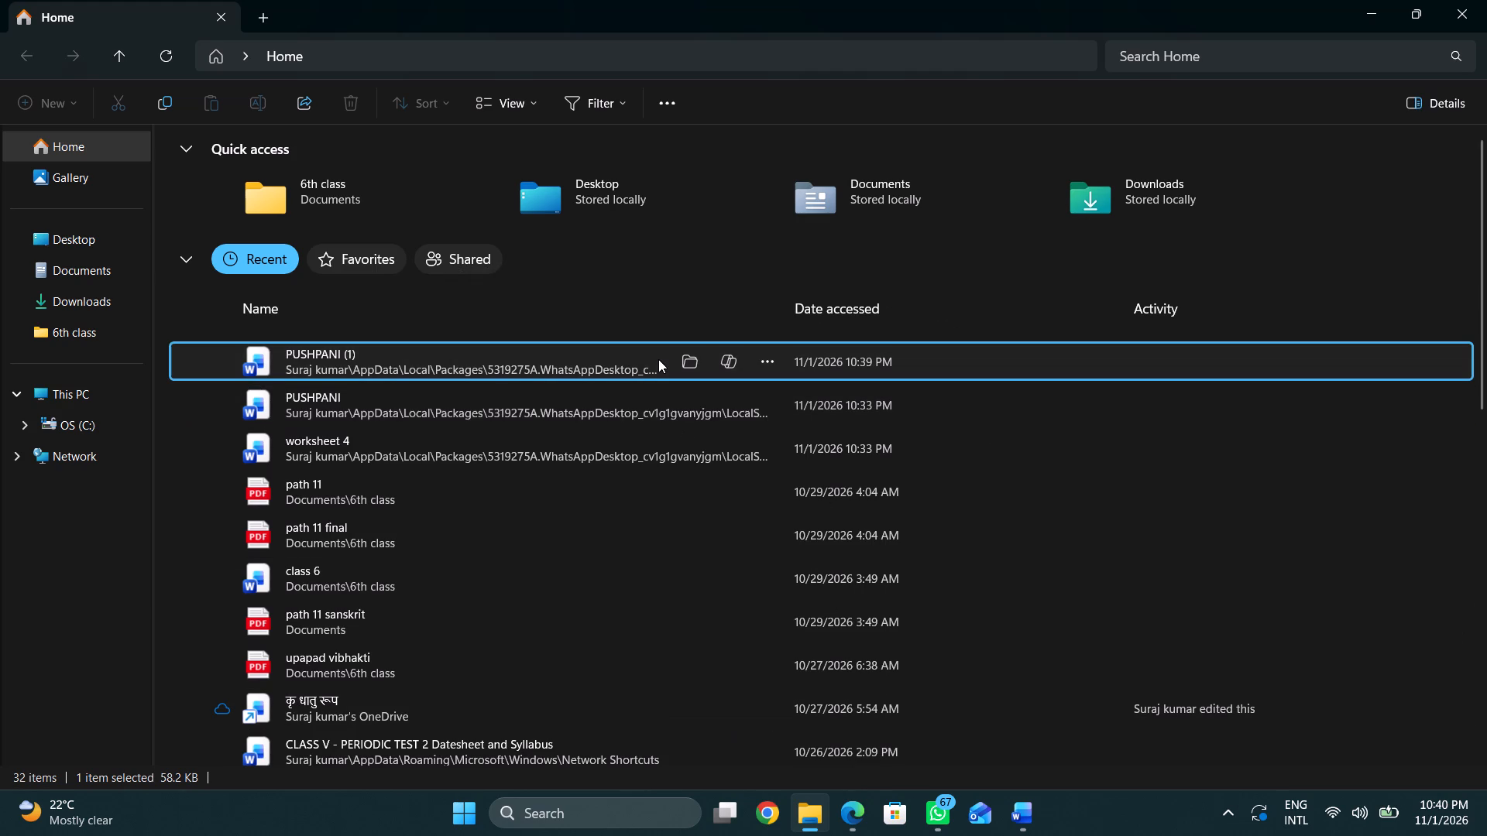
key(Return)
Print the whole PUSHPANI (1) worksheet with Microsoft Print to PDF, naming the output file PUSHANI 4 in the Documents folder.
scroll(761, 454, down, 16)
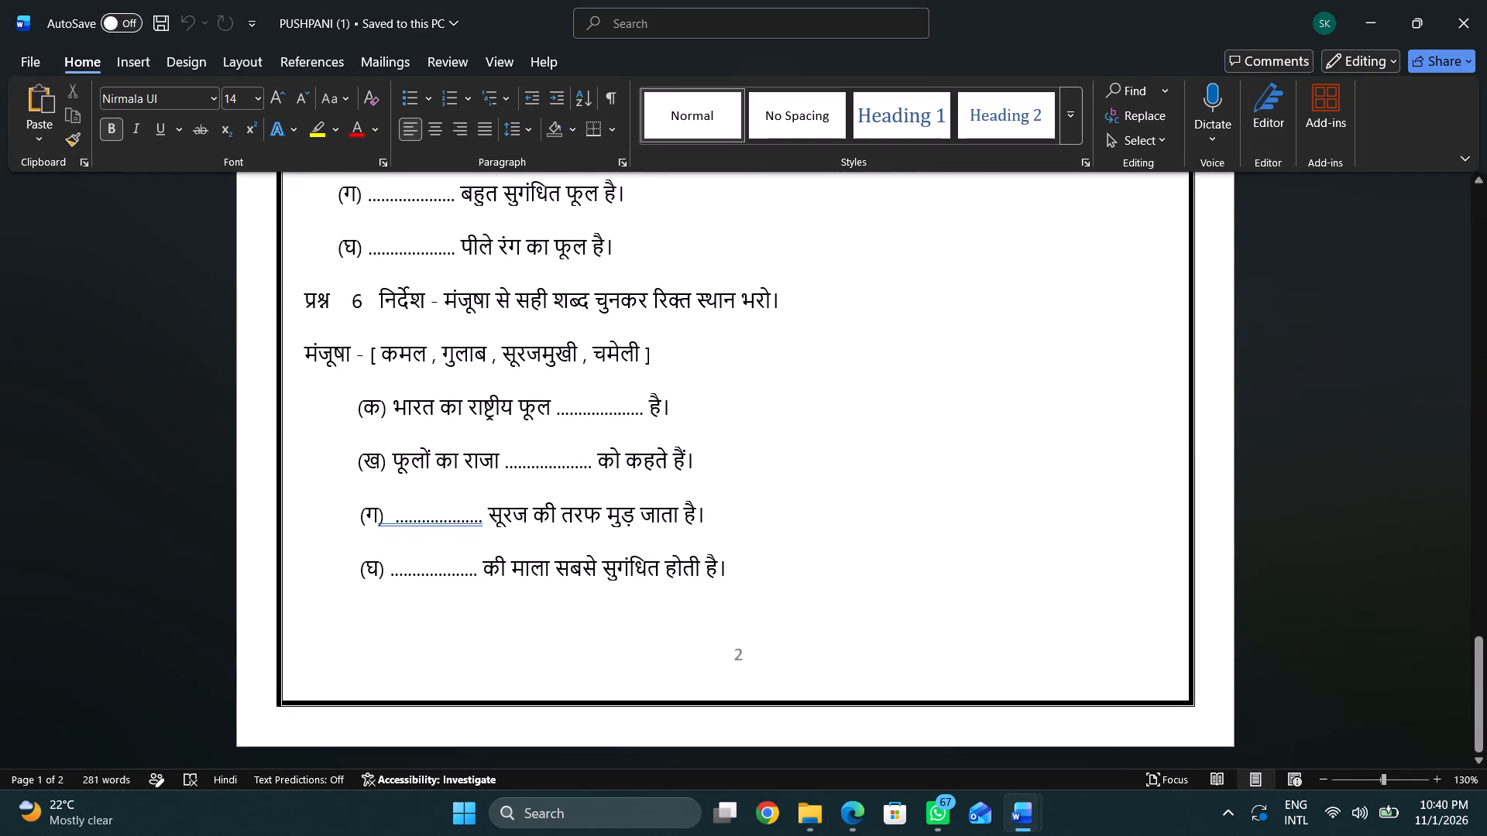
key(ctrl+p)
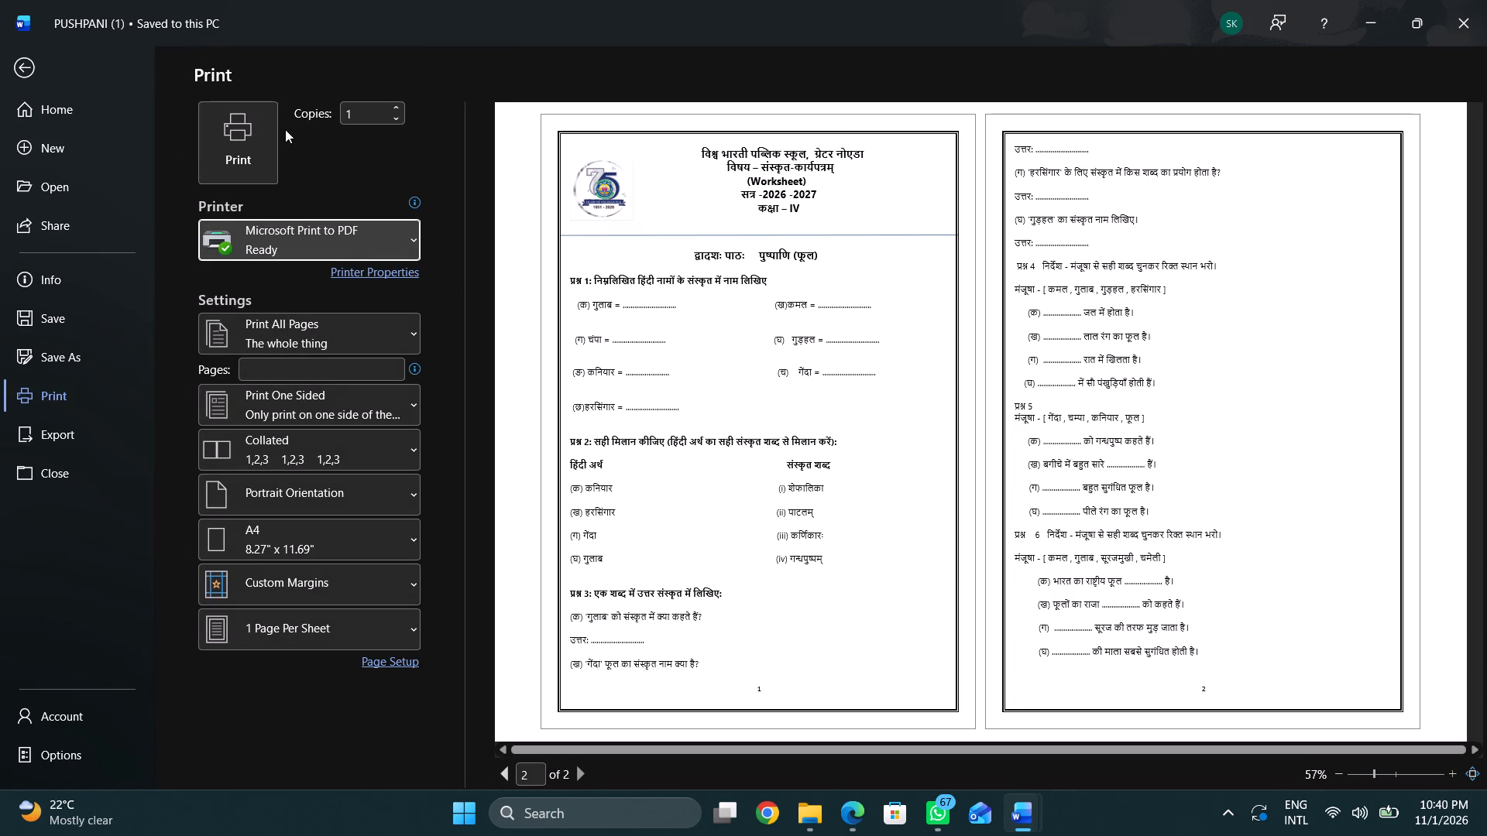
click(259, 132)
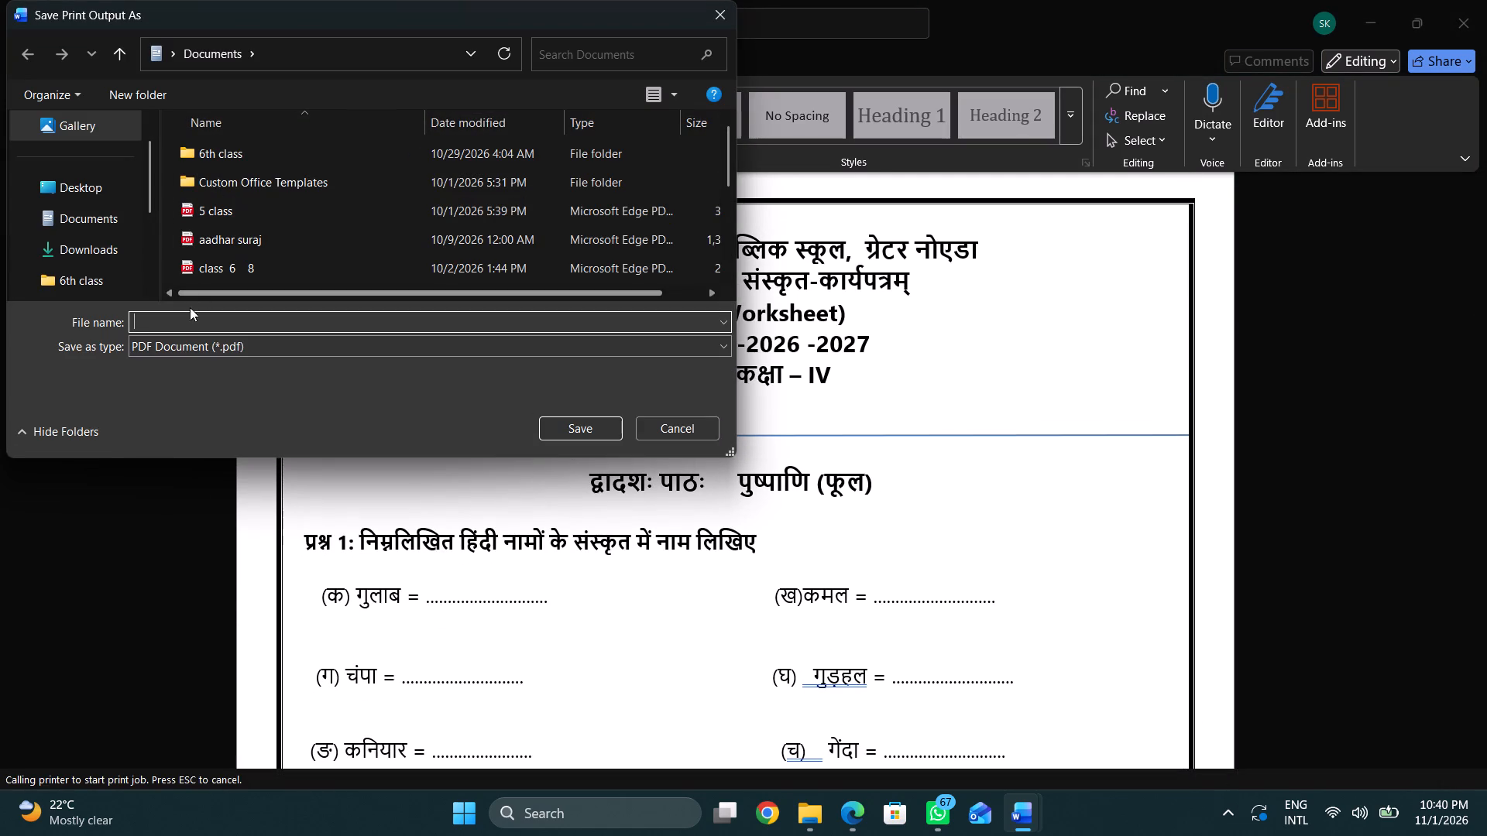
click(183, 317)
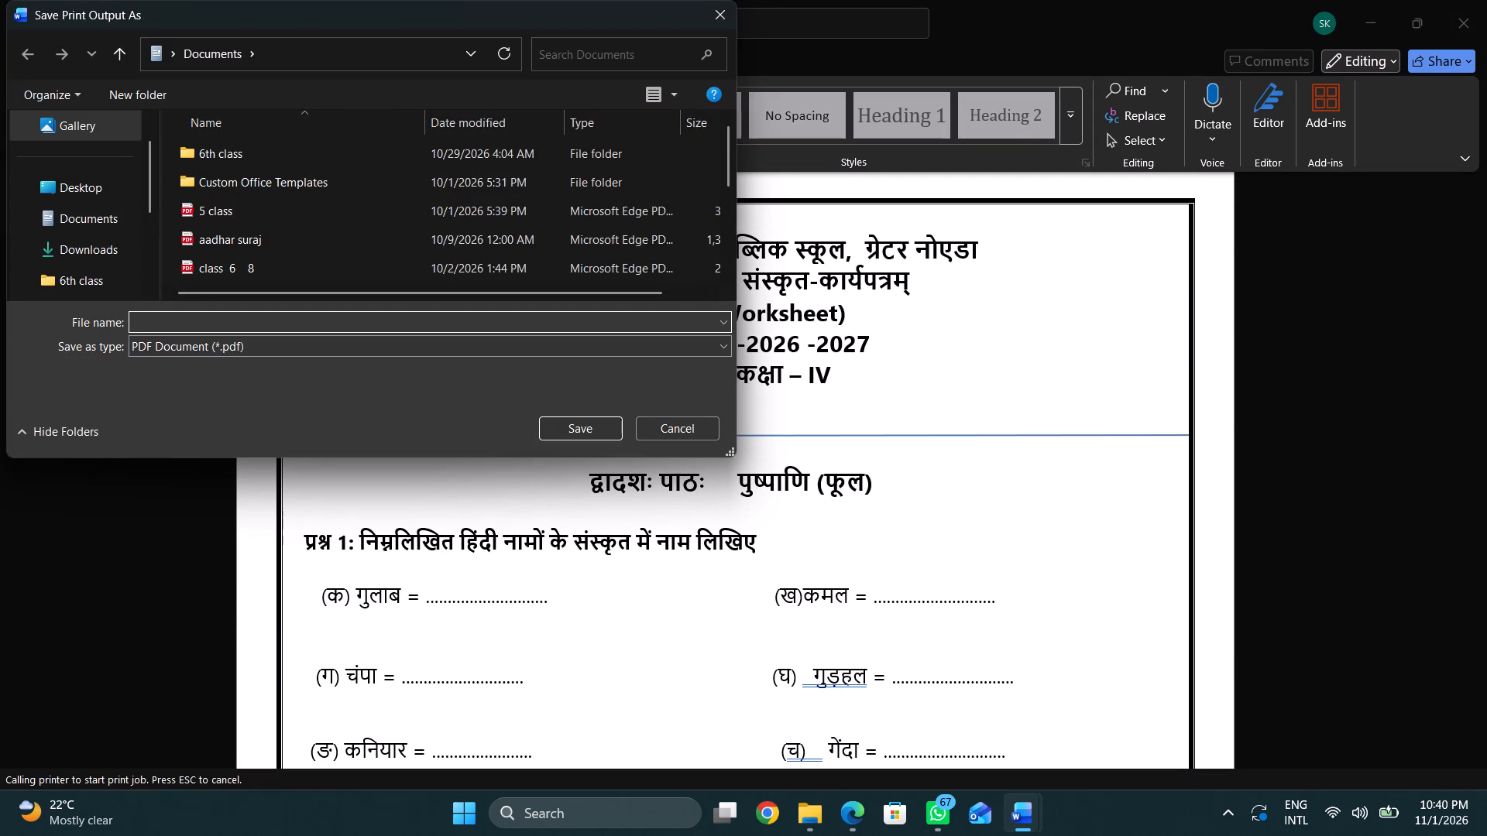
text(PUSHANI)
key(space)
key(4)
Save the worksheet's PDF print output as PUSHANI 4 in the Documents folder.
click(589, 421)
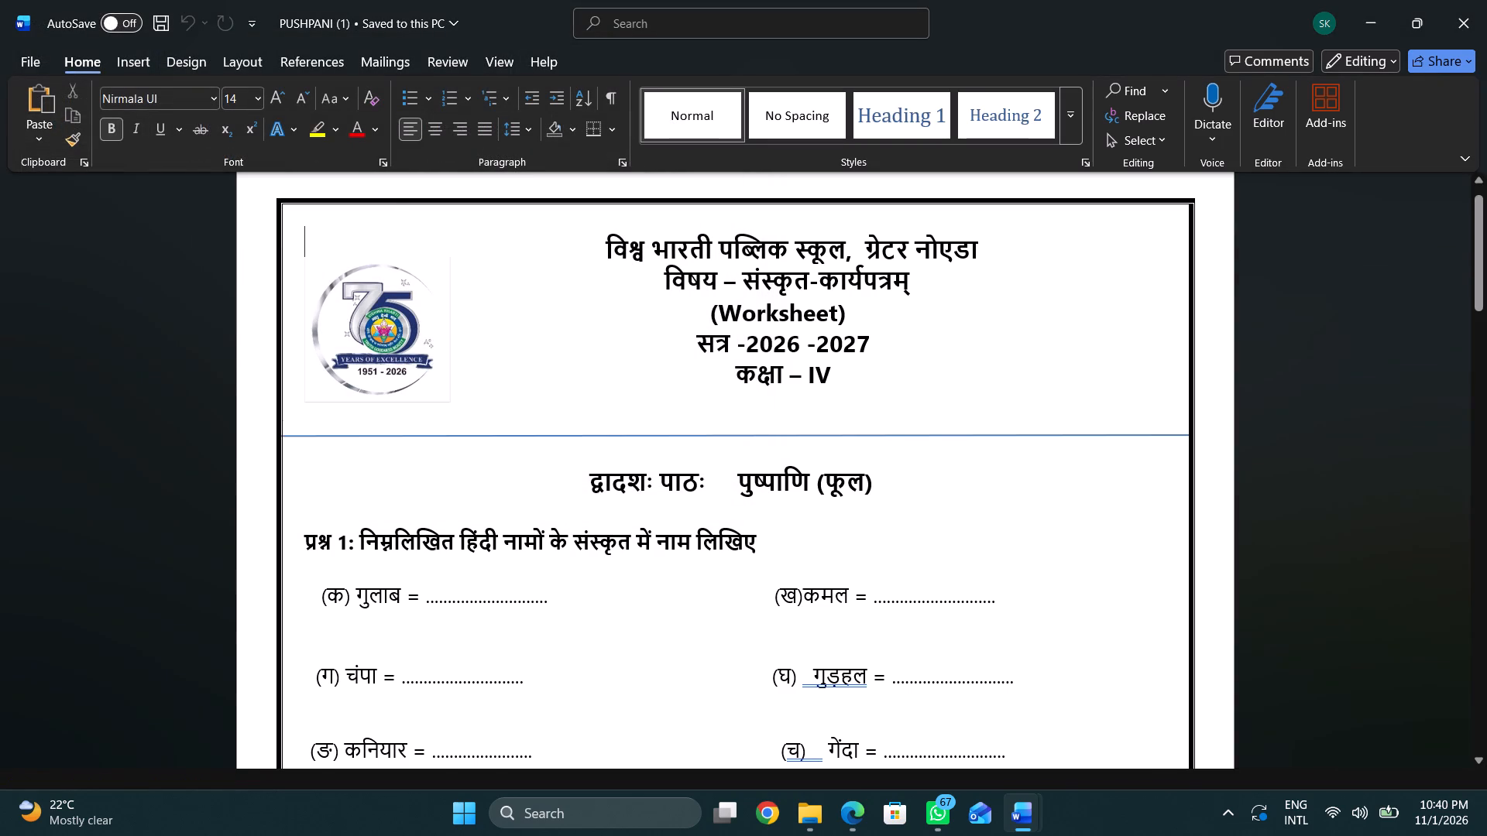
Switch to File Explorer and start sharing the PUSHANI 4 PDF from the recent files.
click(809, 806)
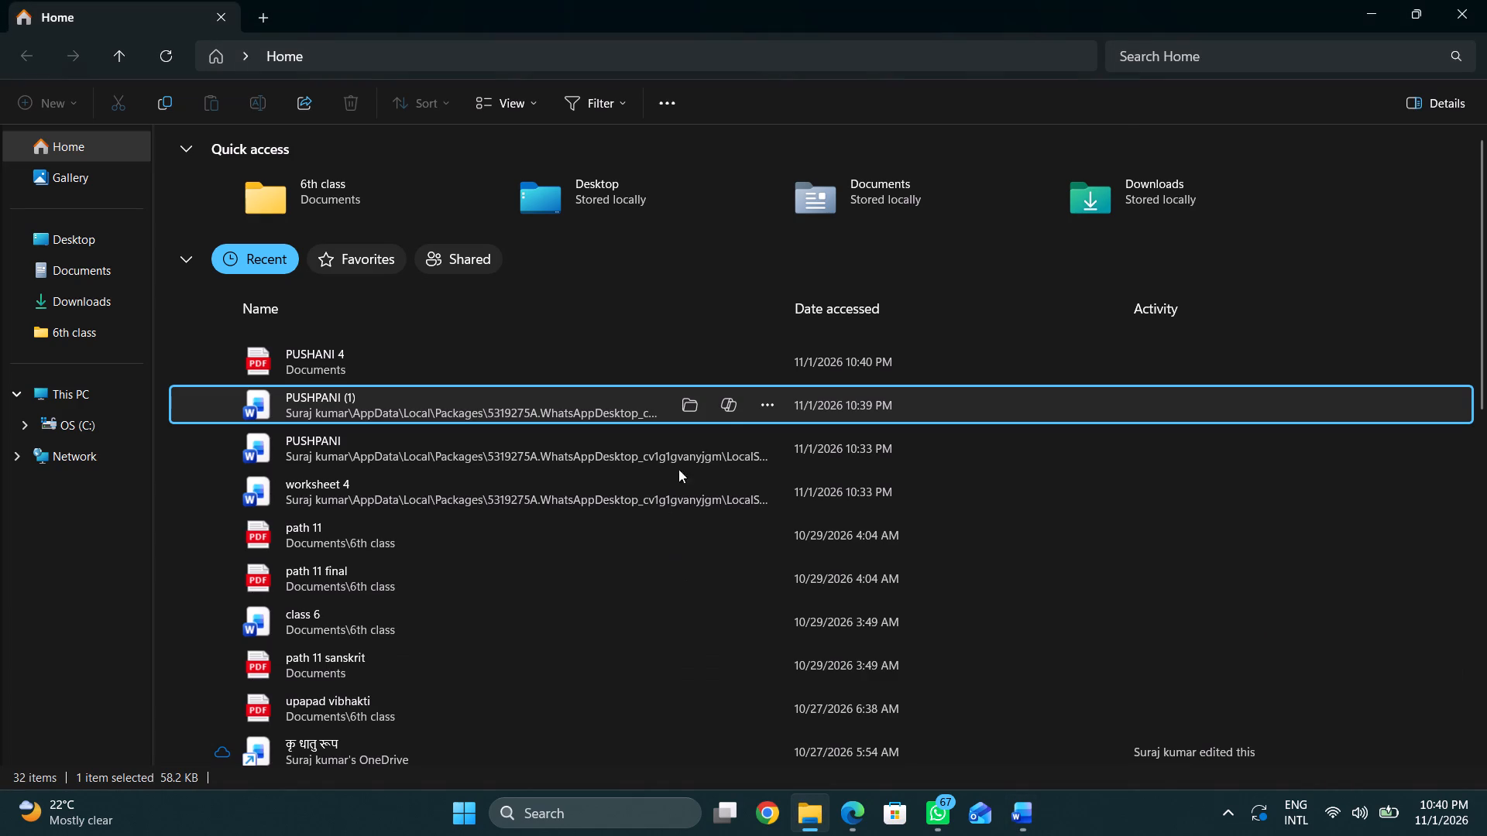
click(715, 368)
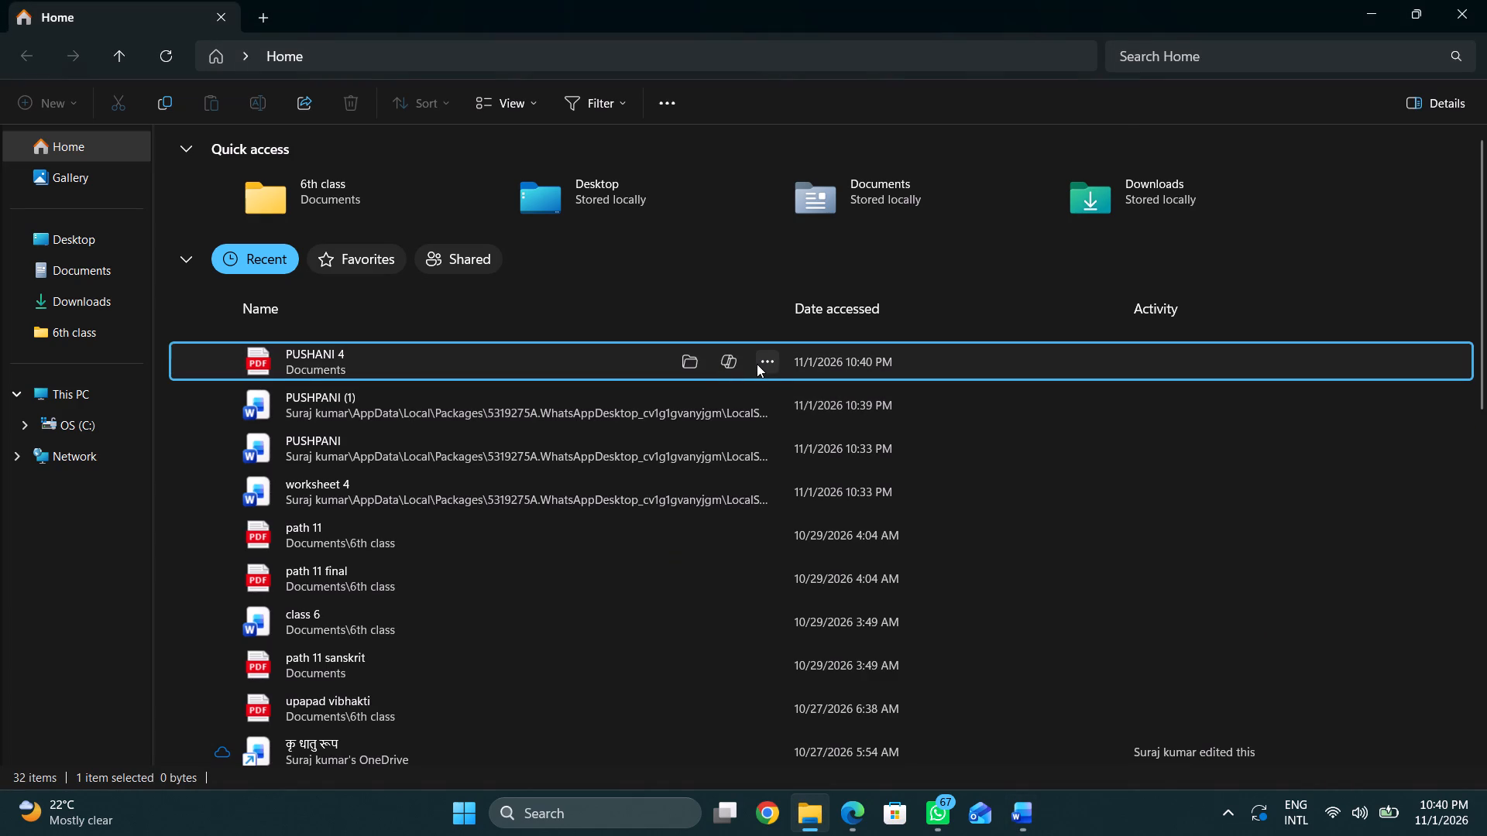
click(757, 364)
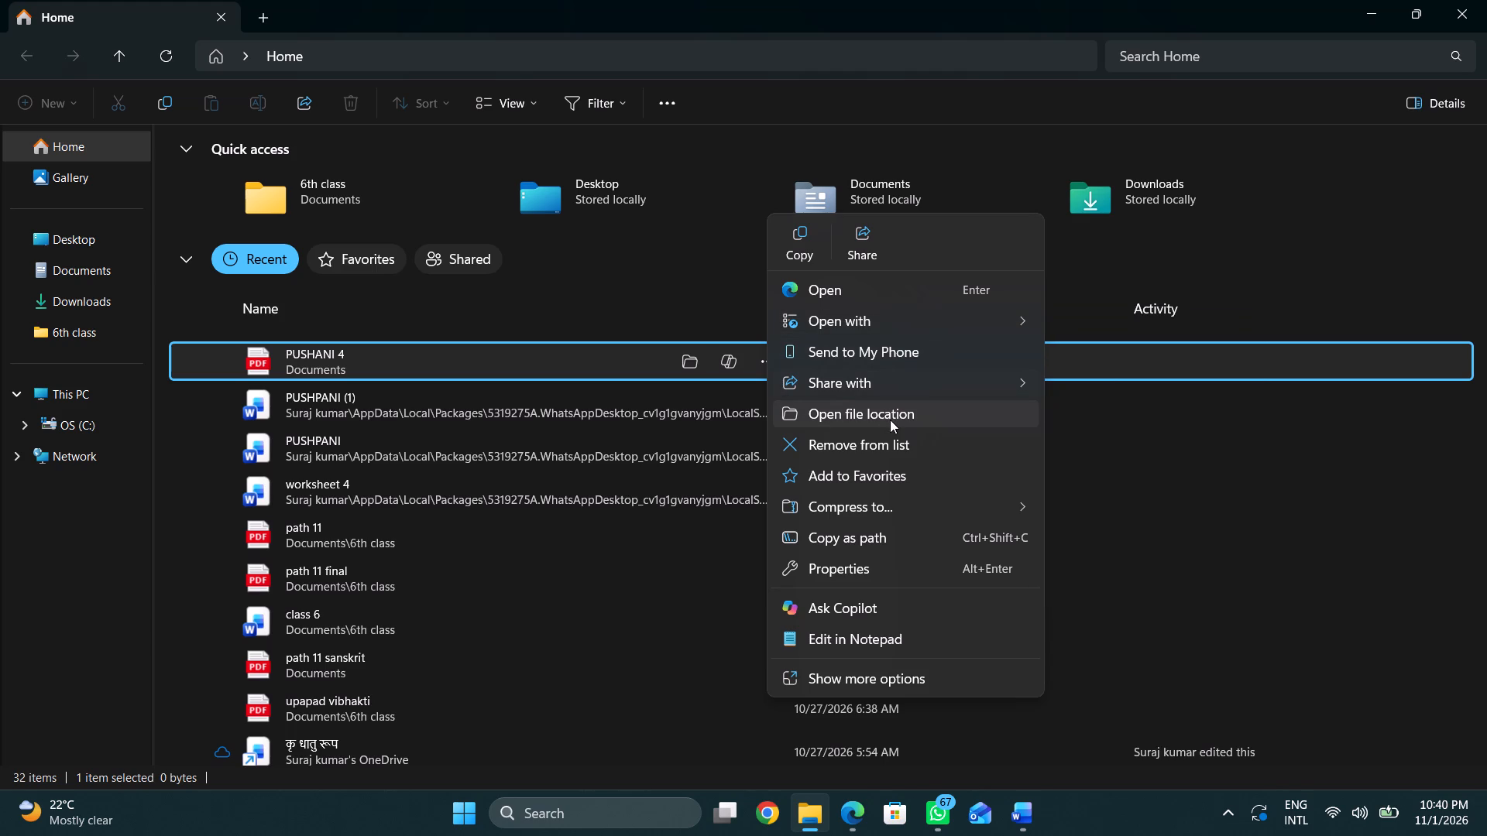
click(860, 233)
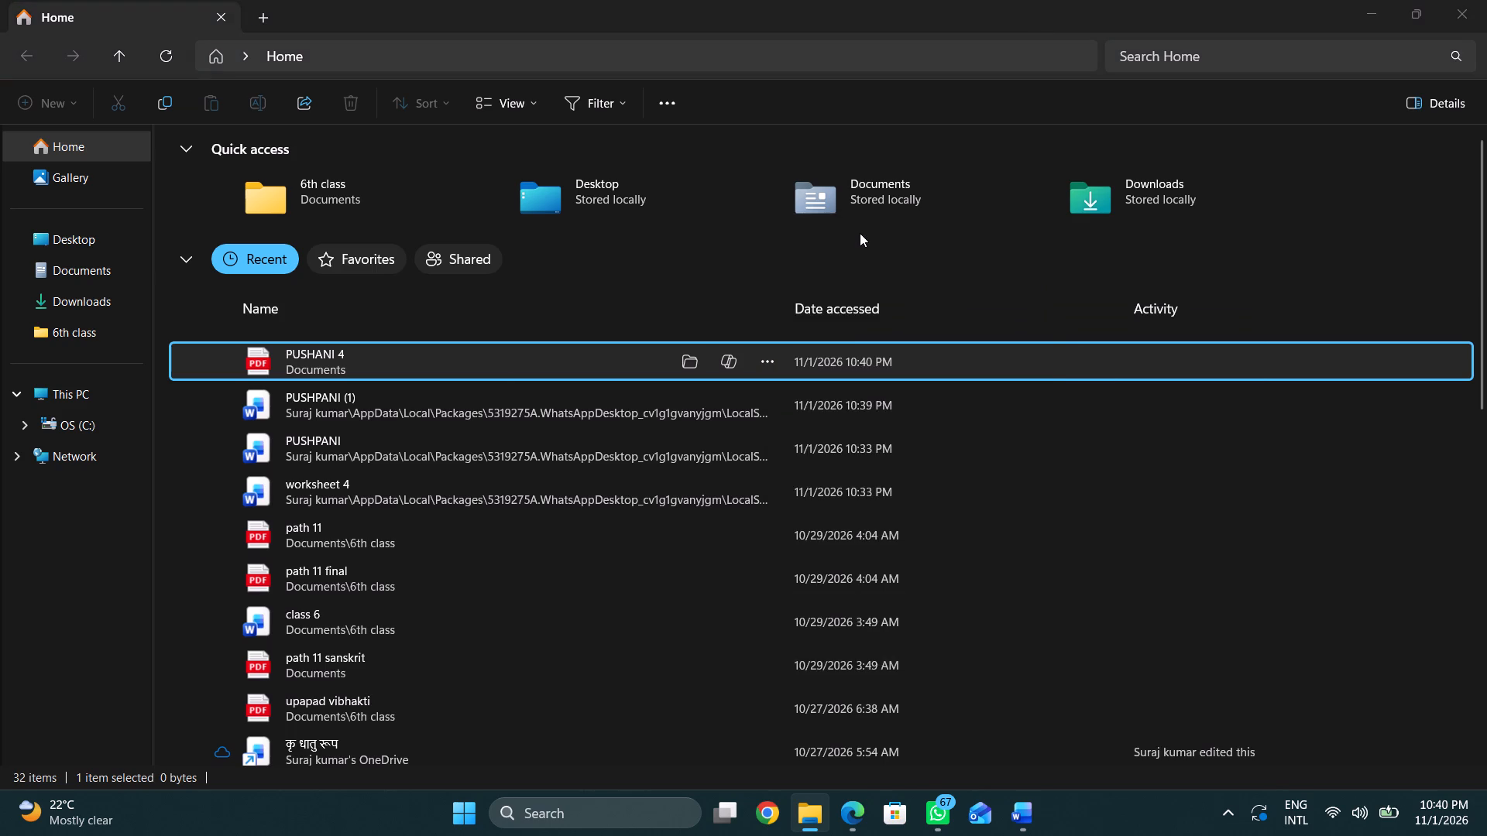
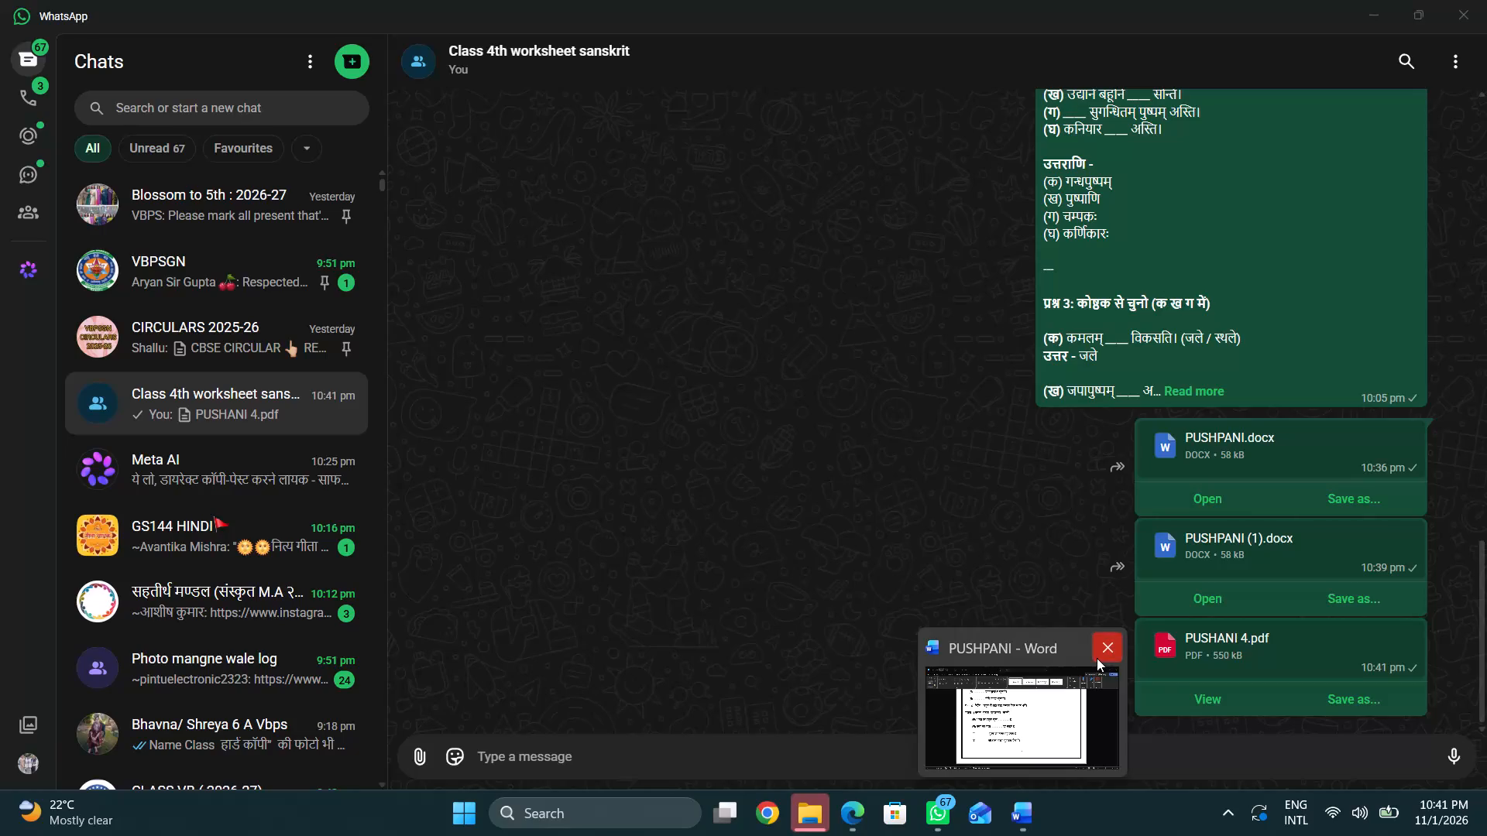
Close the PUSHPANI worksheet's Word window that is still open behind the WhatsApp chat.
click(1097, 658)
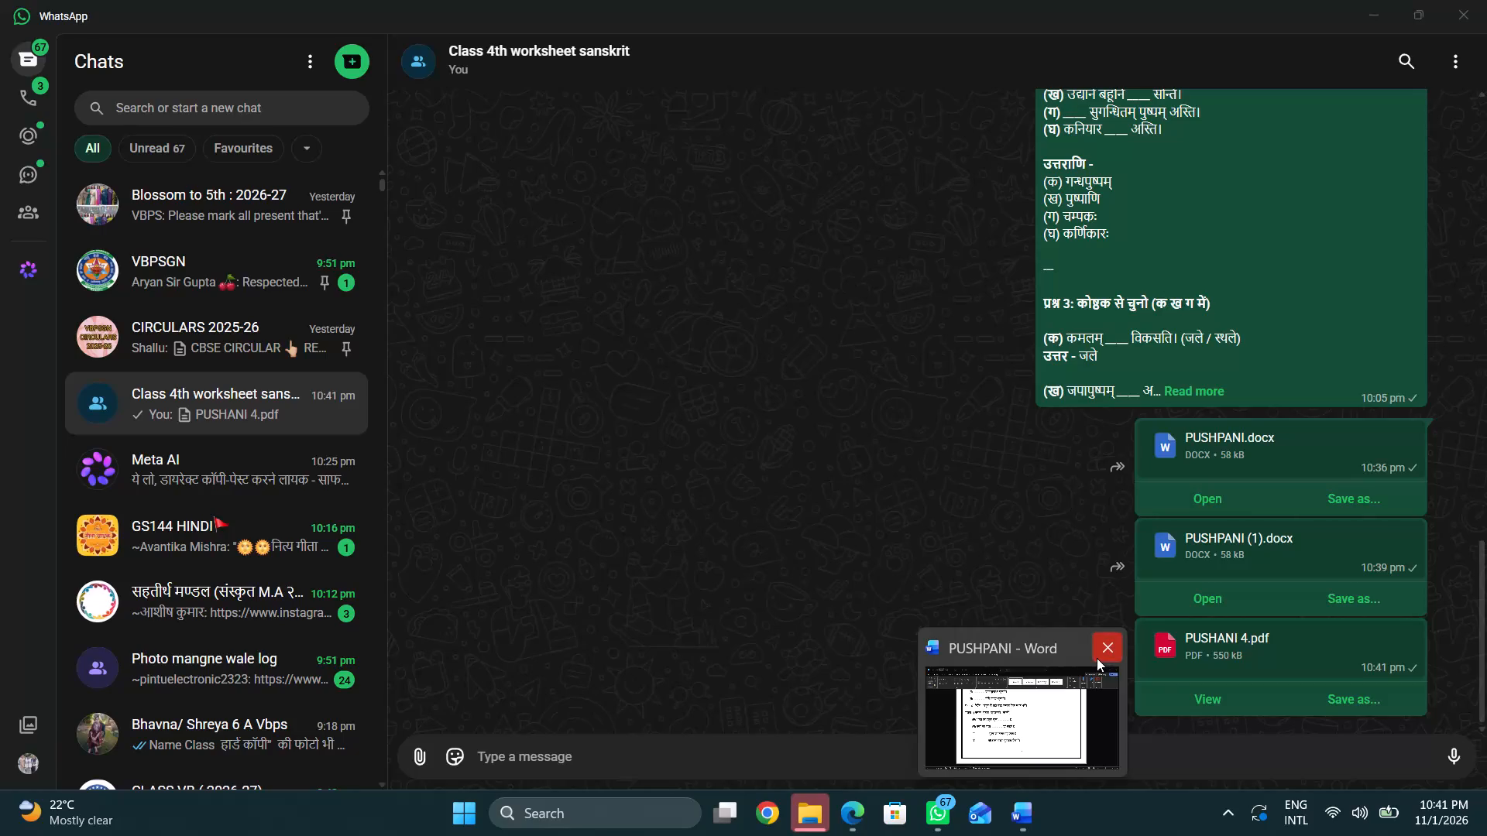
click(1104, 649)
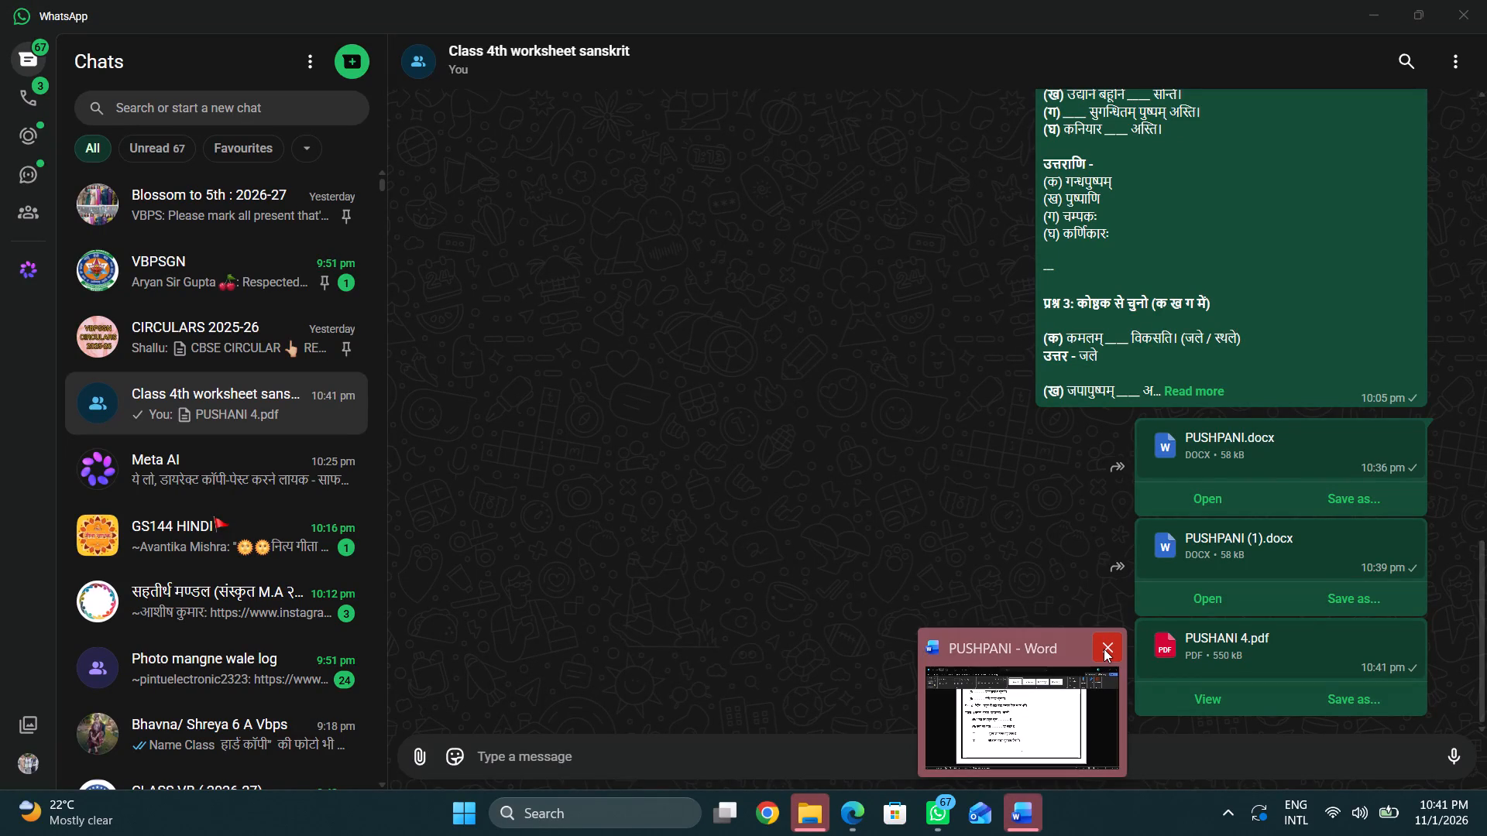
click(1104, 649)
click(1105, 642)
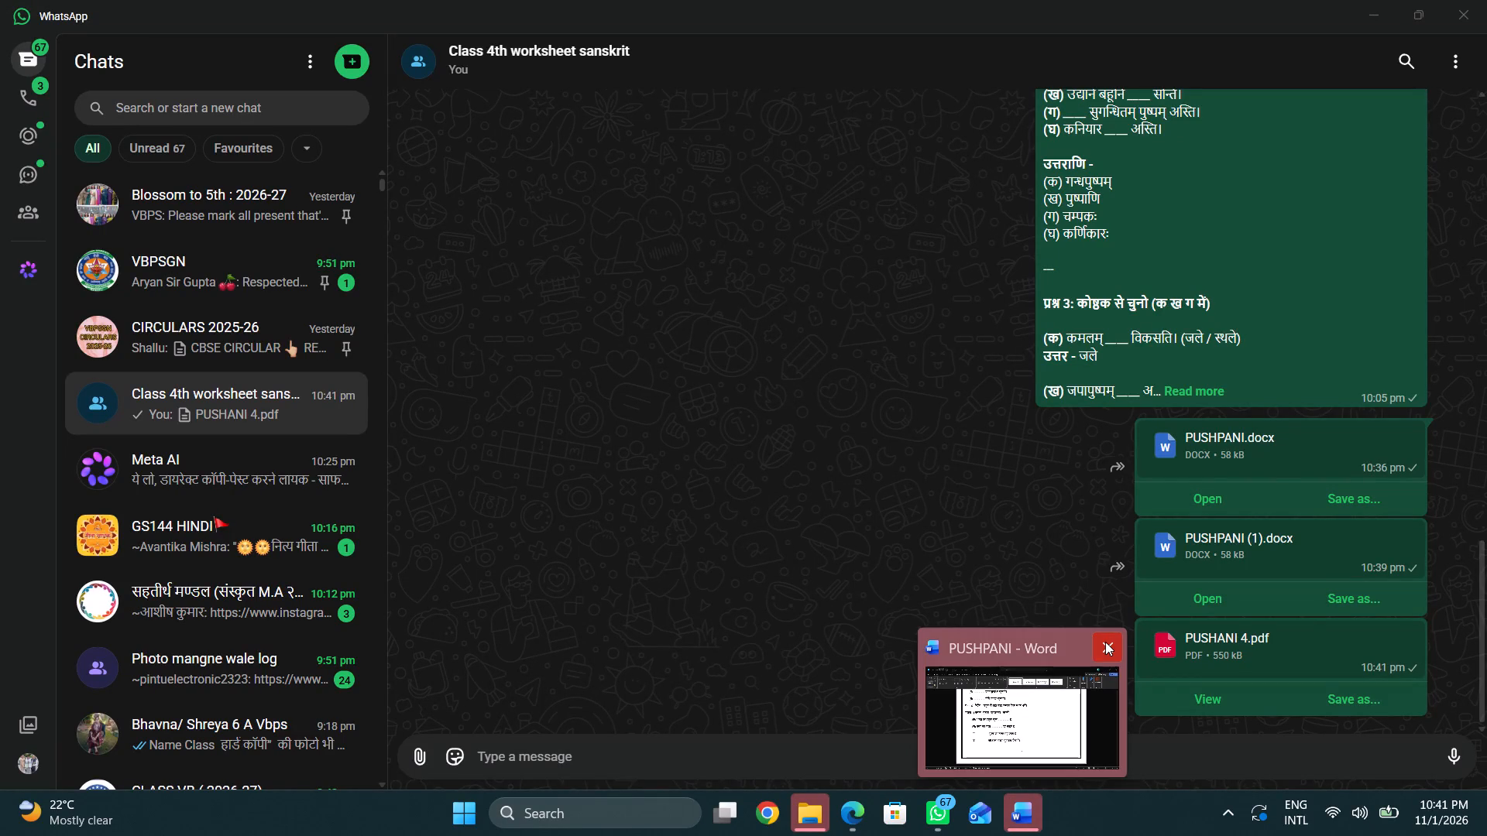
triple_click(1105, 642)
click(1105, 642)
click(1026, 808)
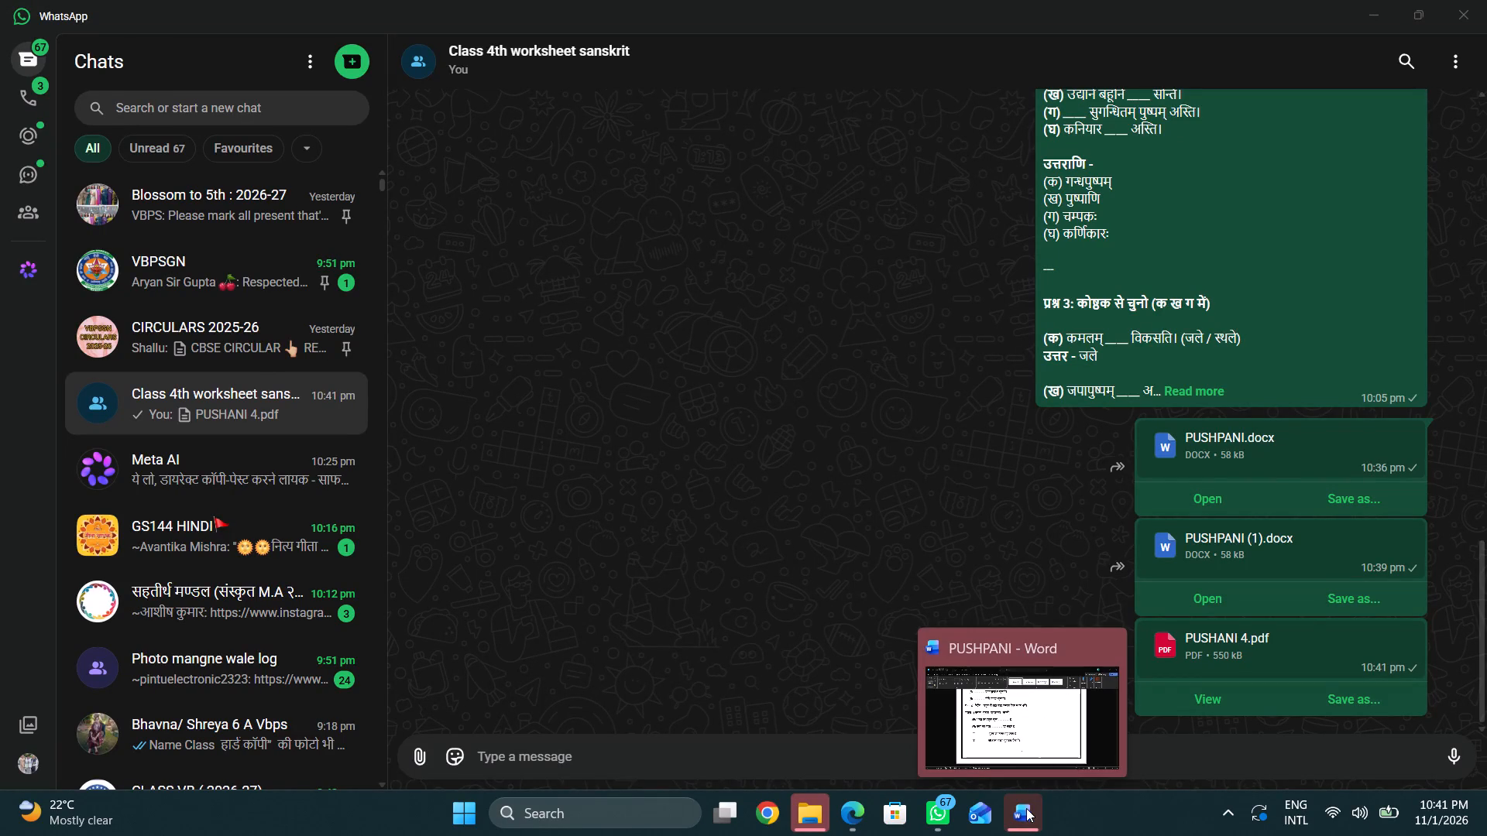
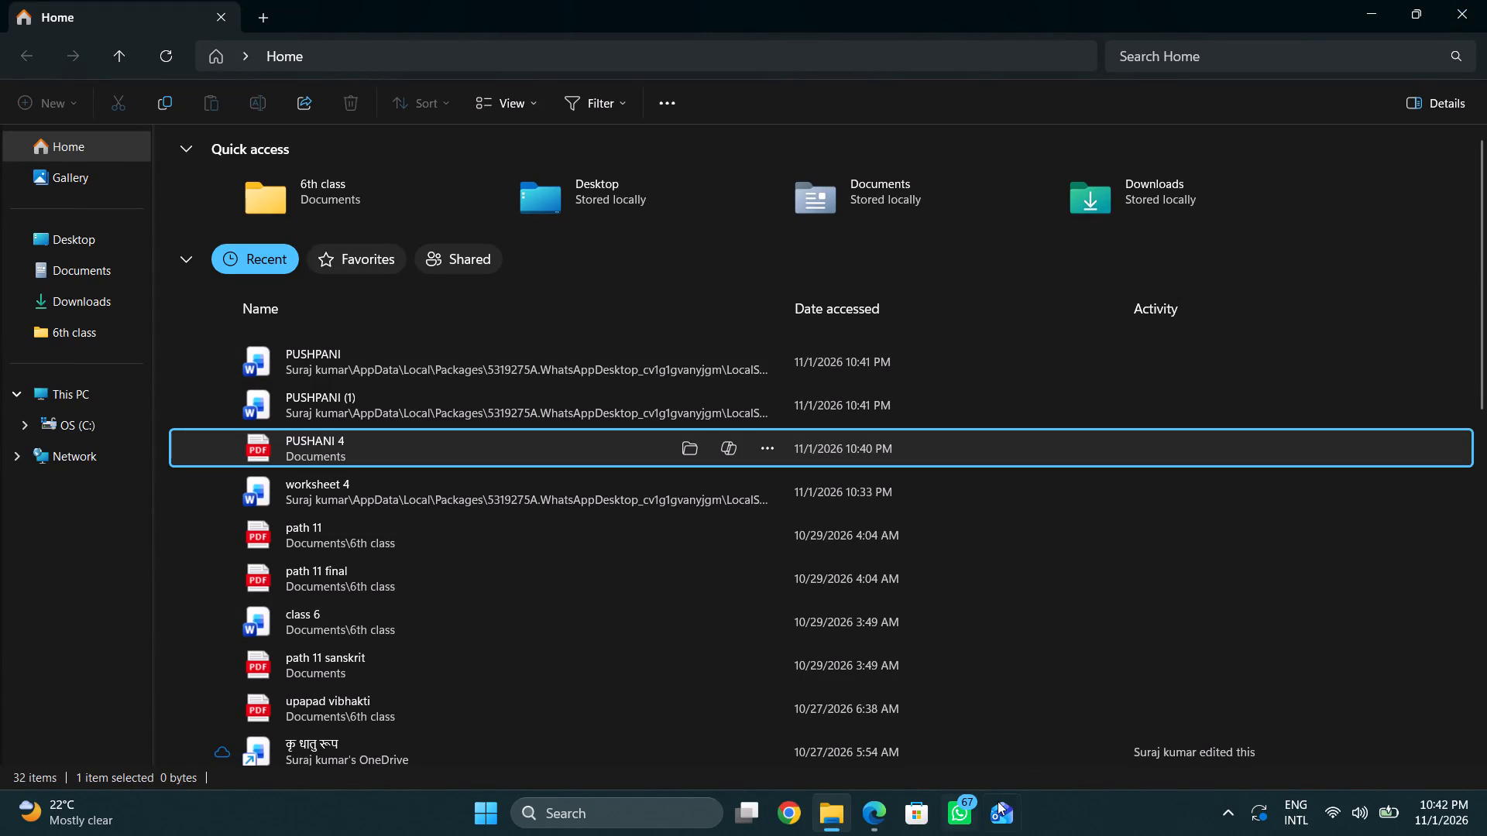
Open Windows Search from the desktop taskbar.
click(667, 826)
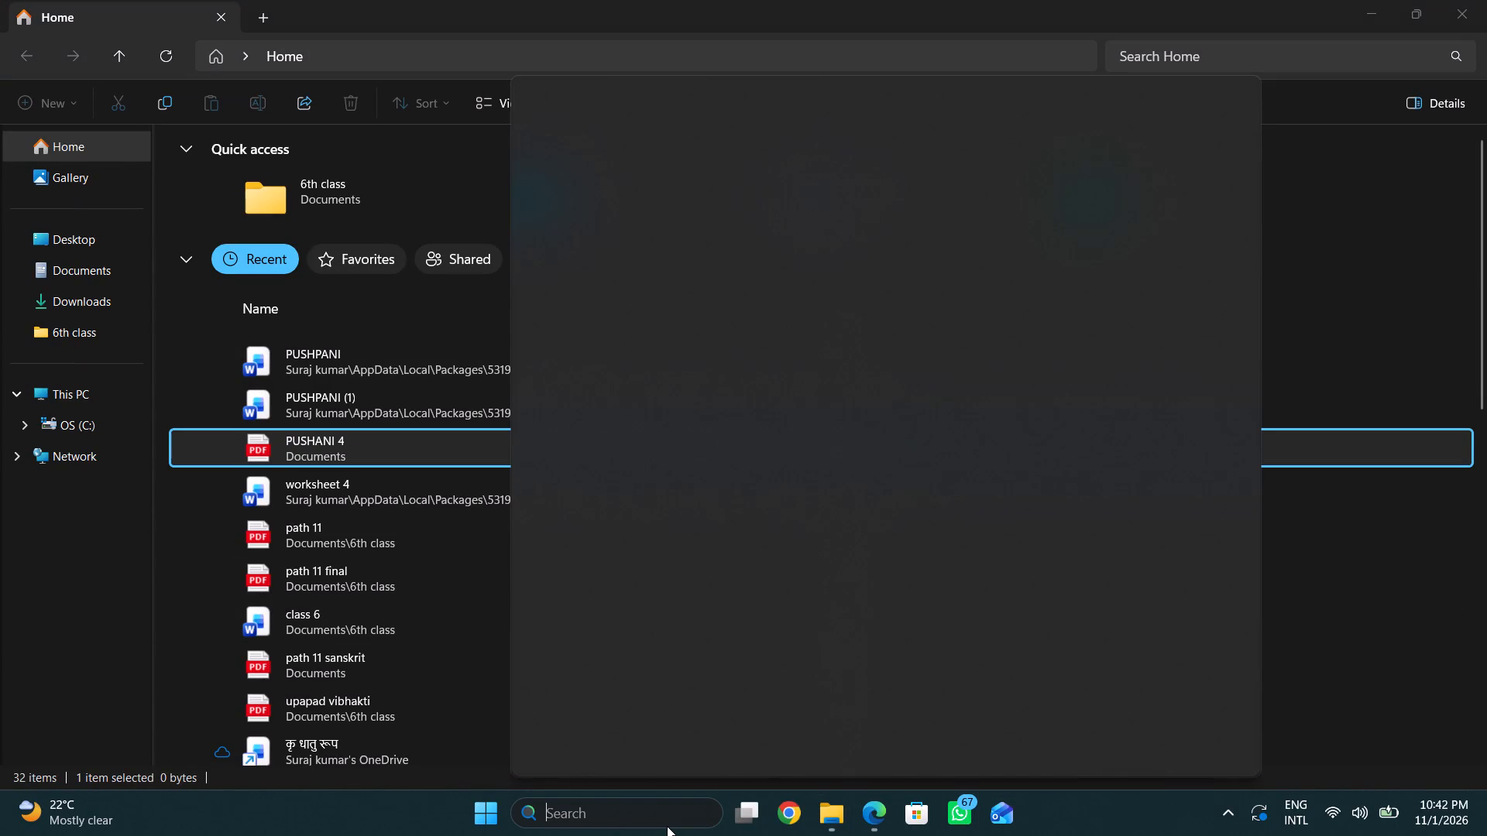
Search Windows for Word, open the app and create a blank document.
text(WOR)
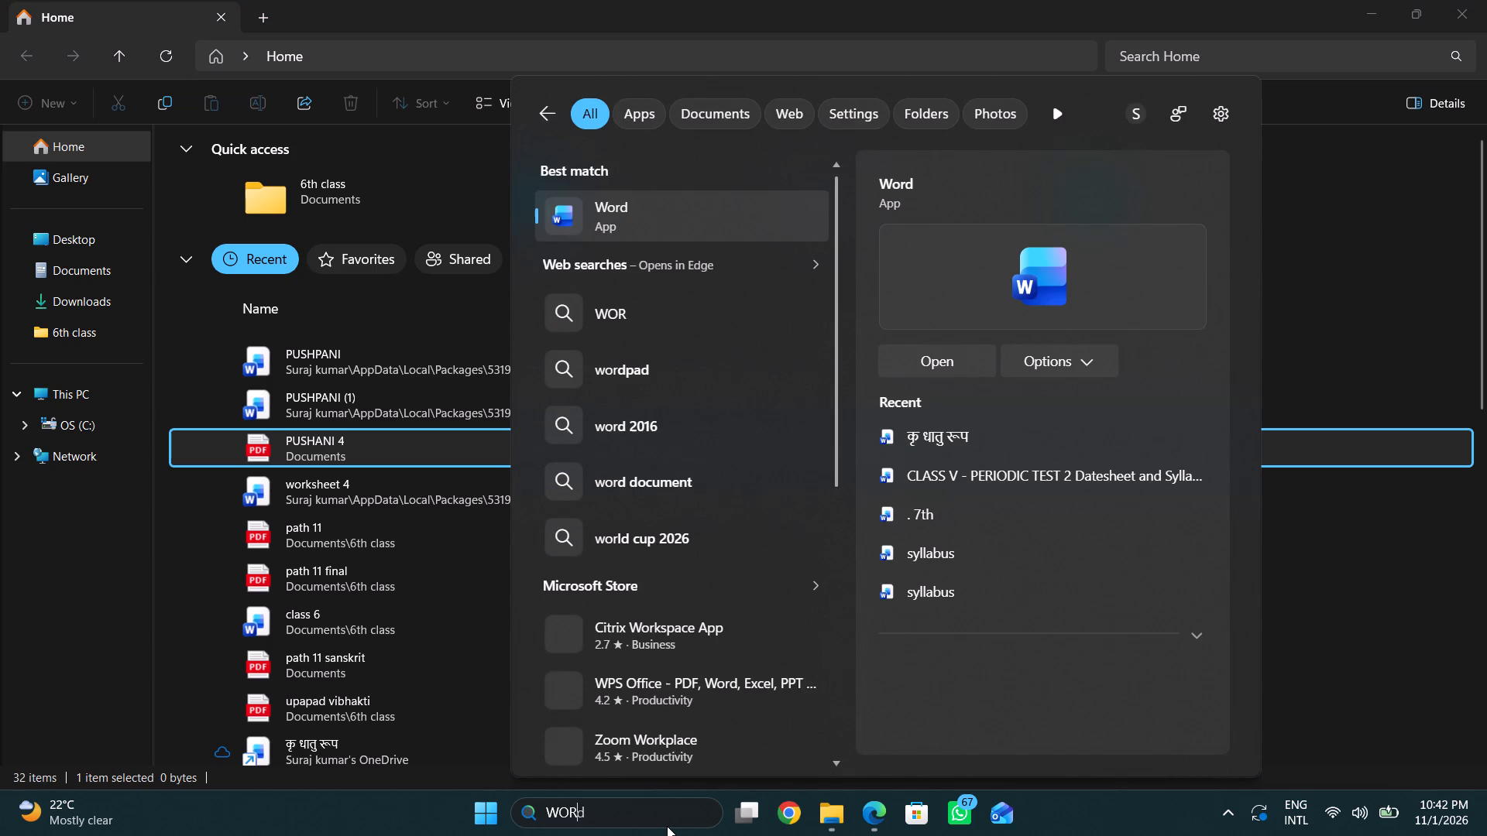
key(d)
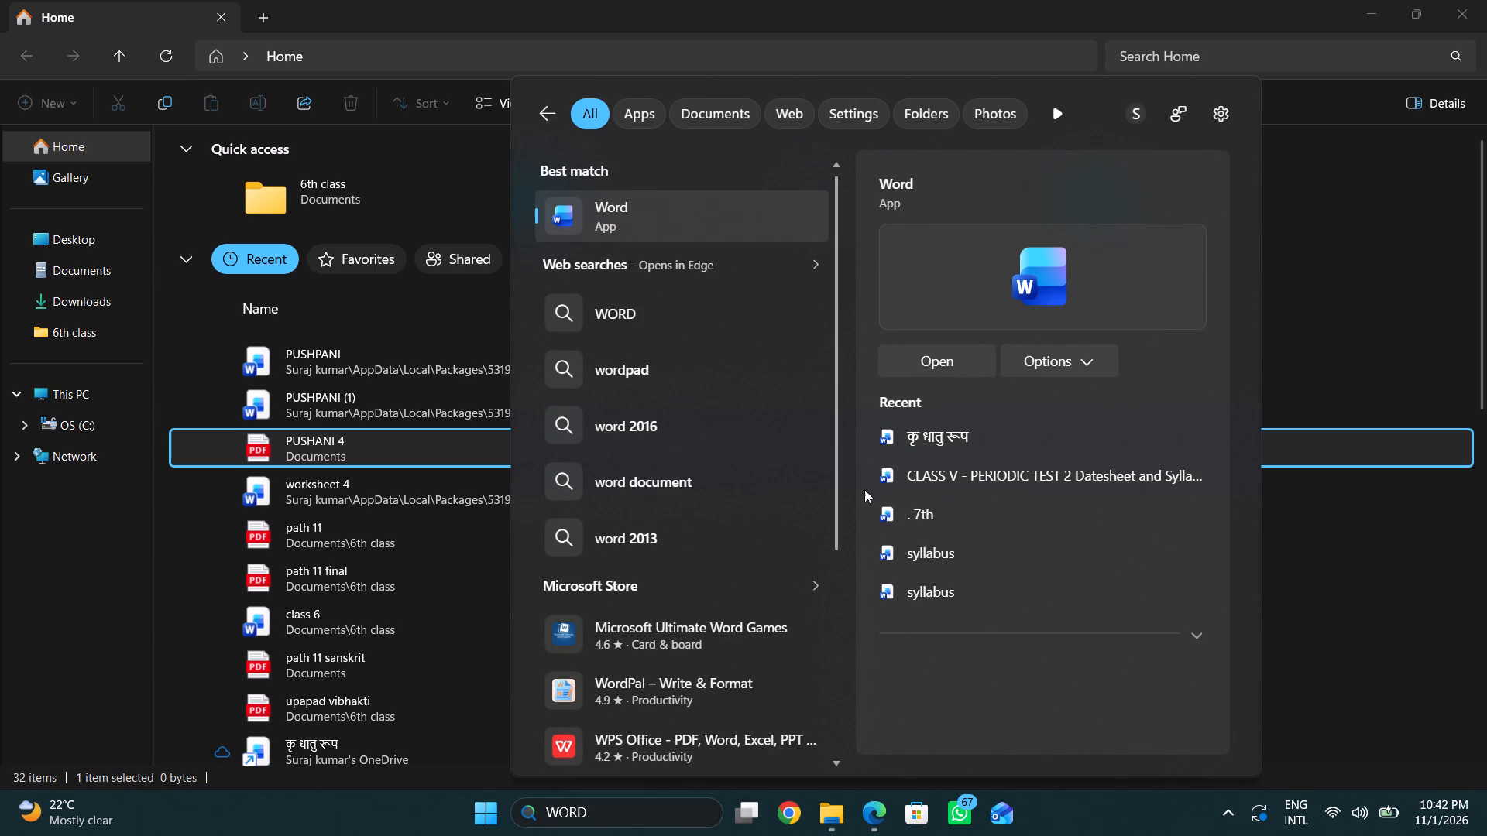
click(708, 220)
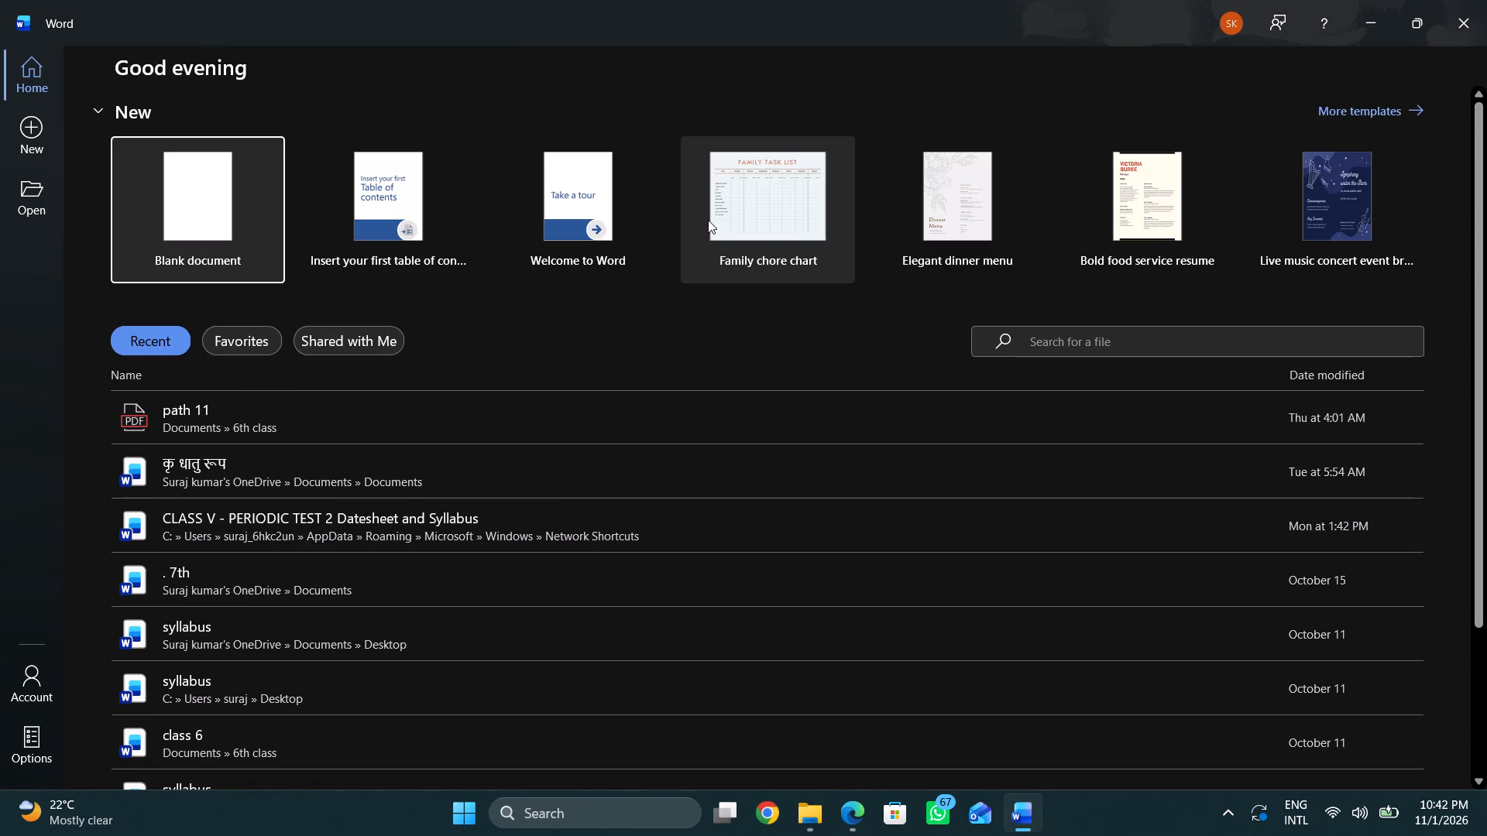
click(197, 173)
scroll(197, 173, right, 2)
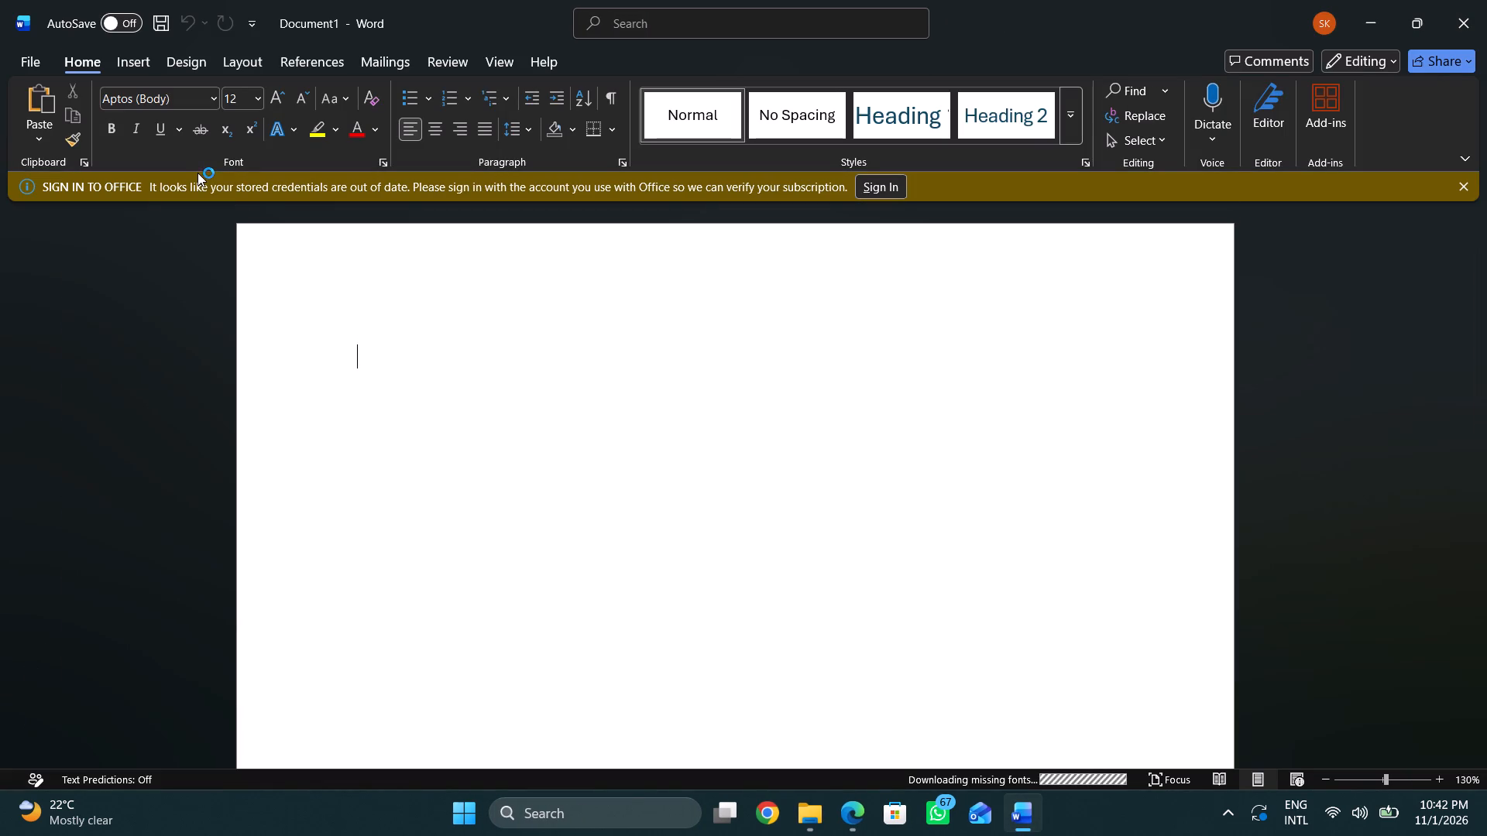
scroll(197, 173, right, 3)
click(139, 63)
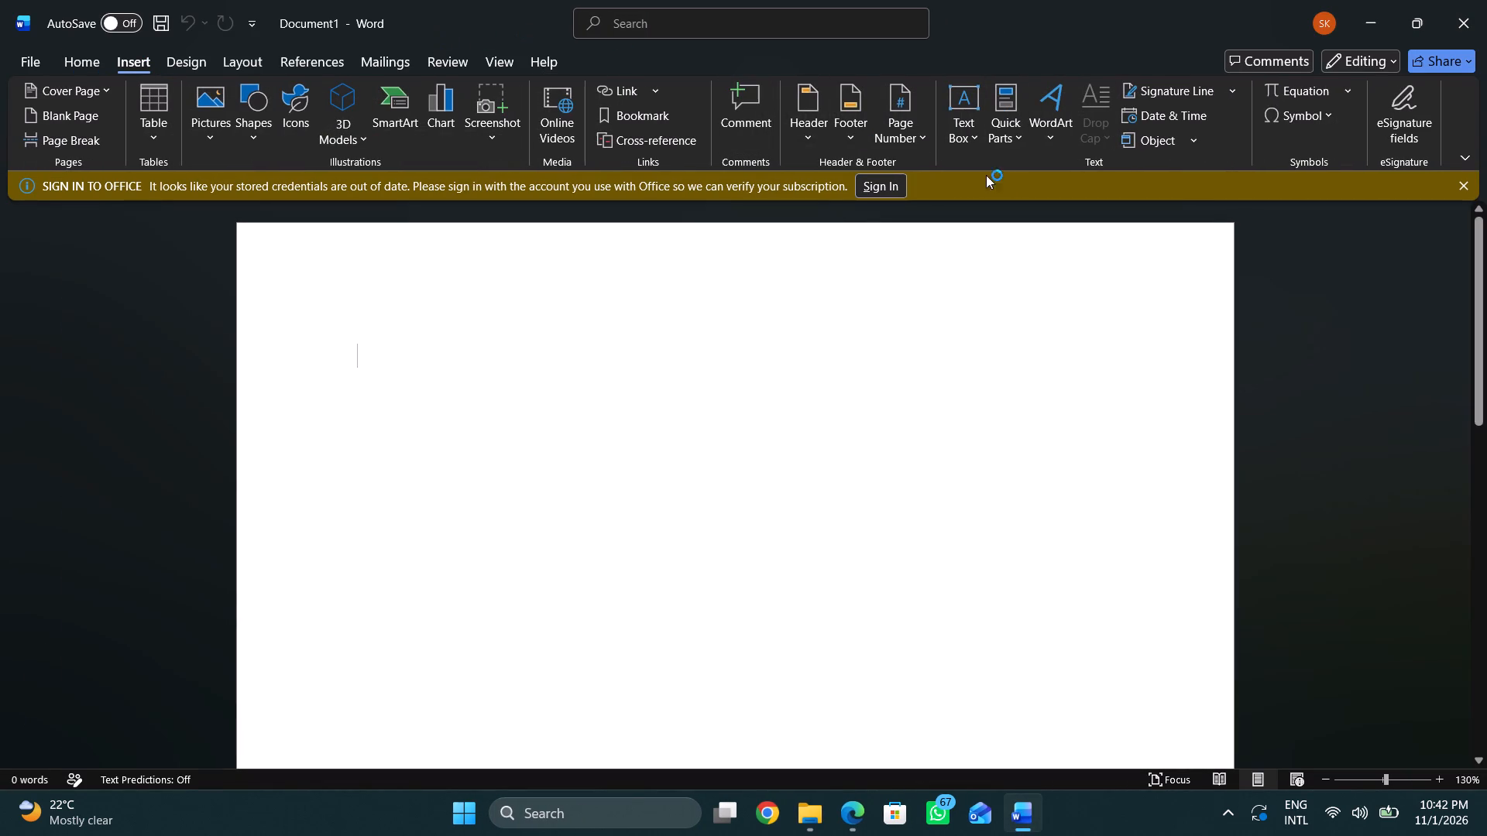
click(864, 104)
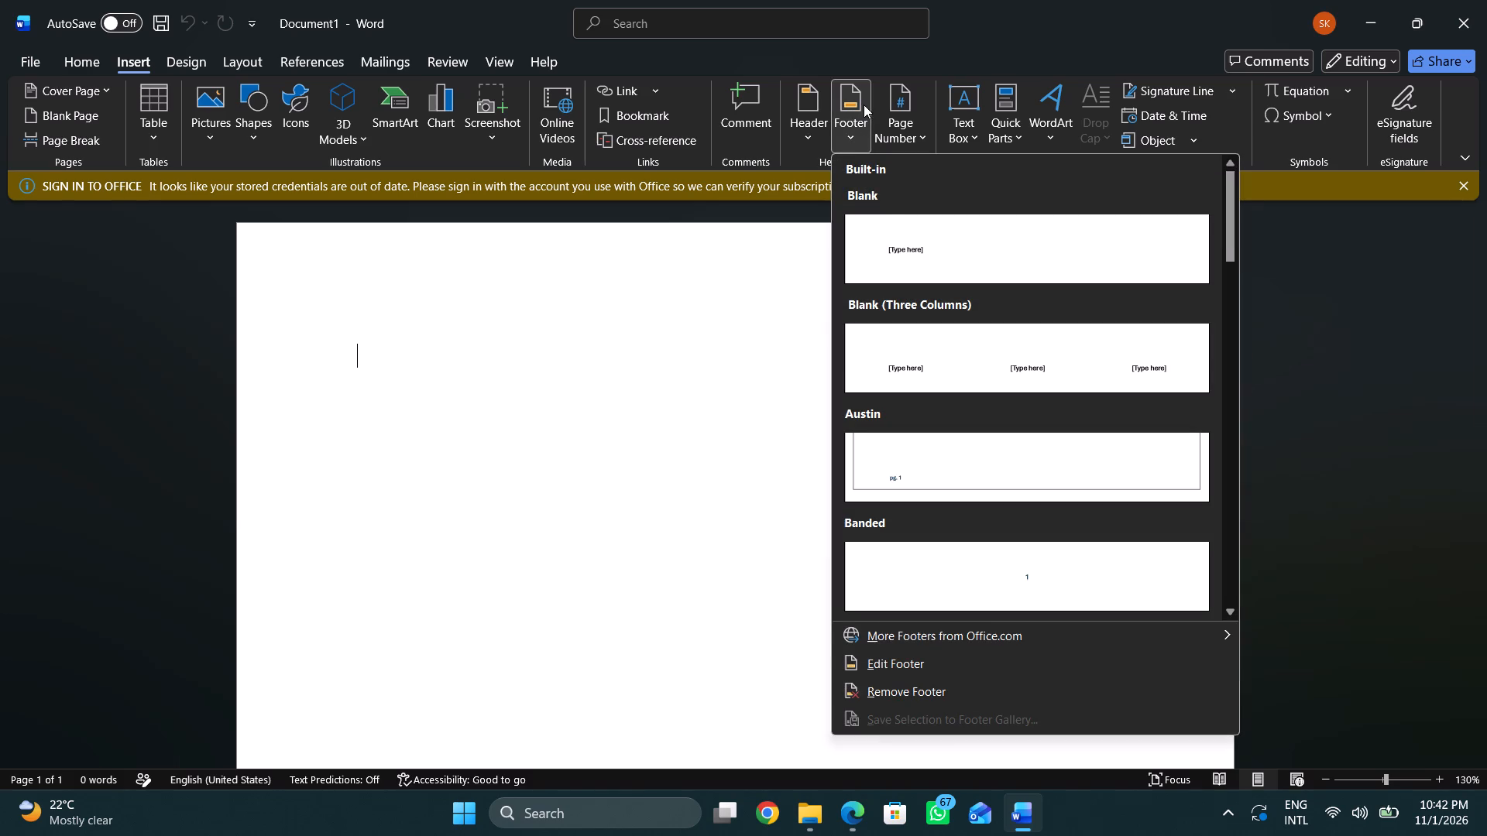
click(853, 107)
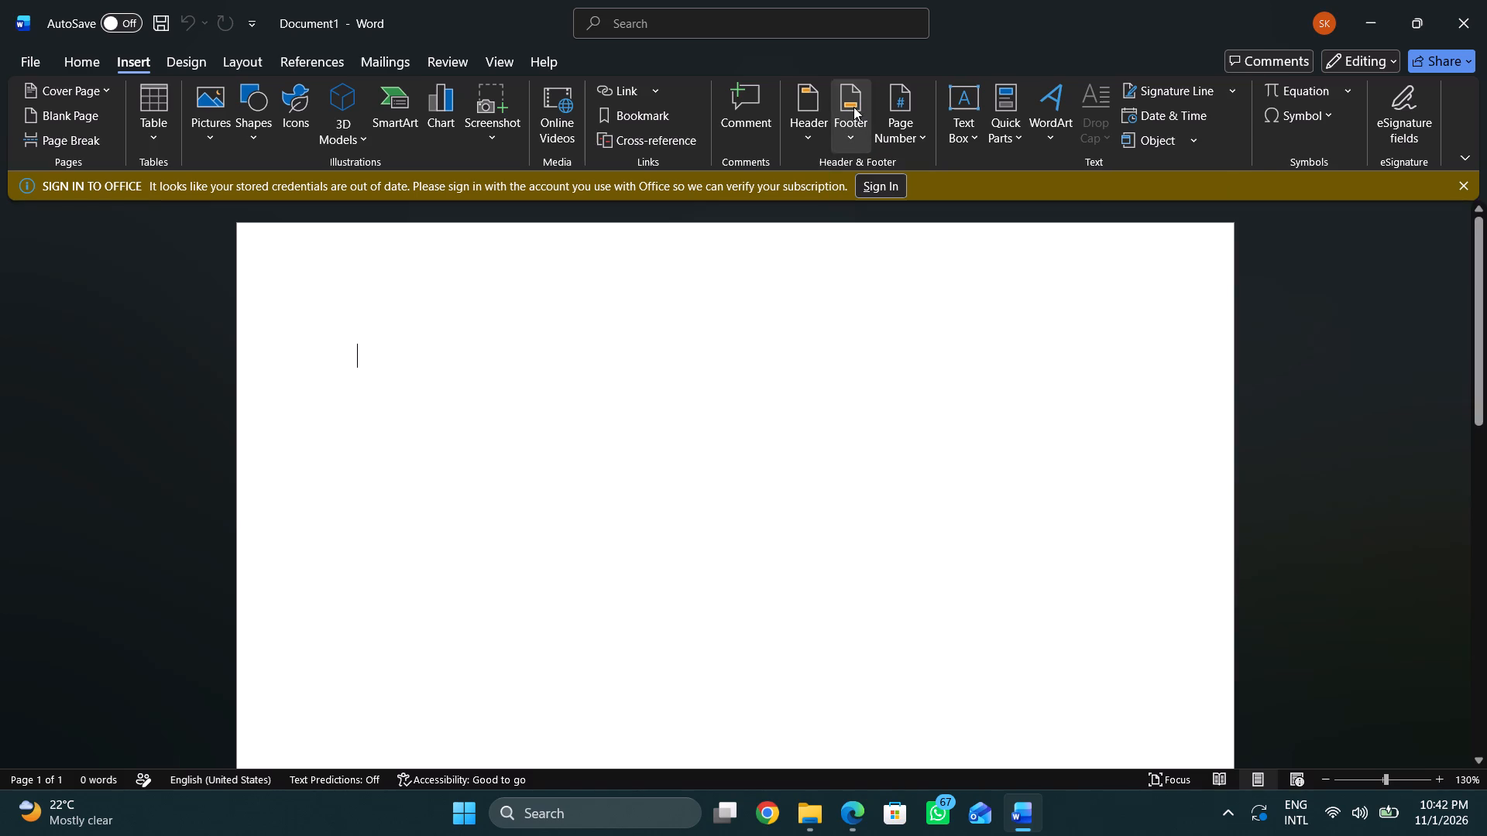
Add a page border with the Box setting to the whole blank document.
click(184, 58)
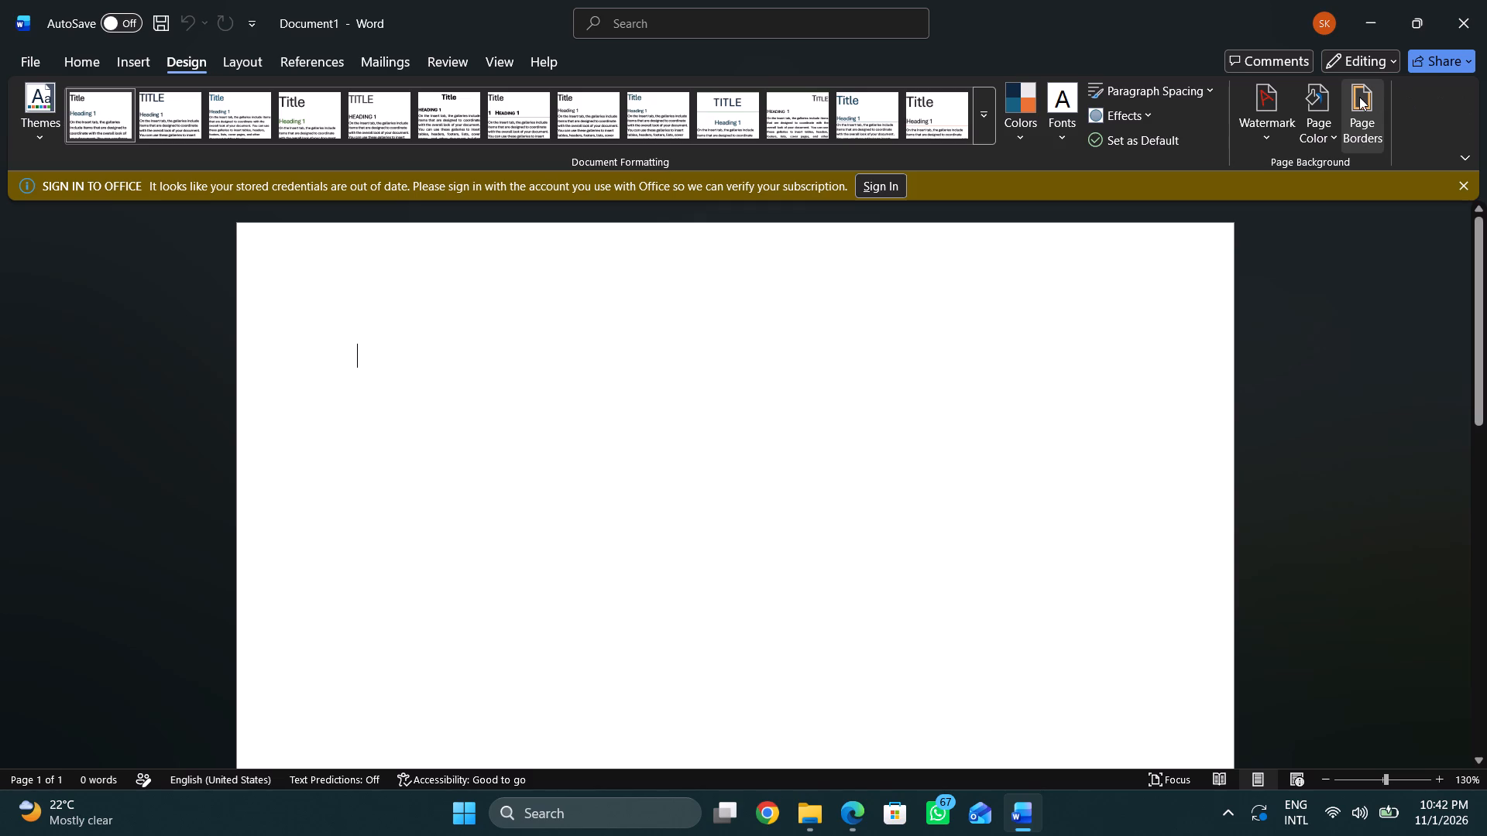
click(1359, 97)
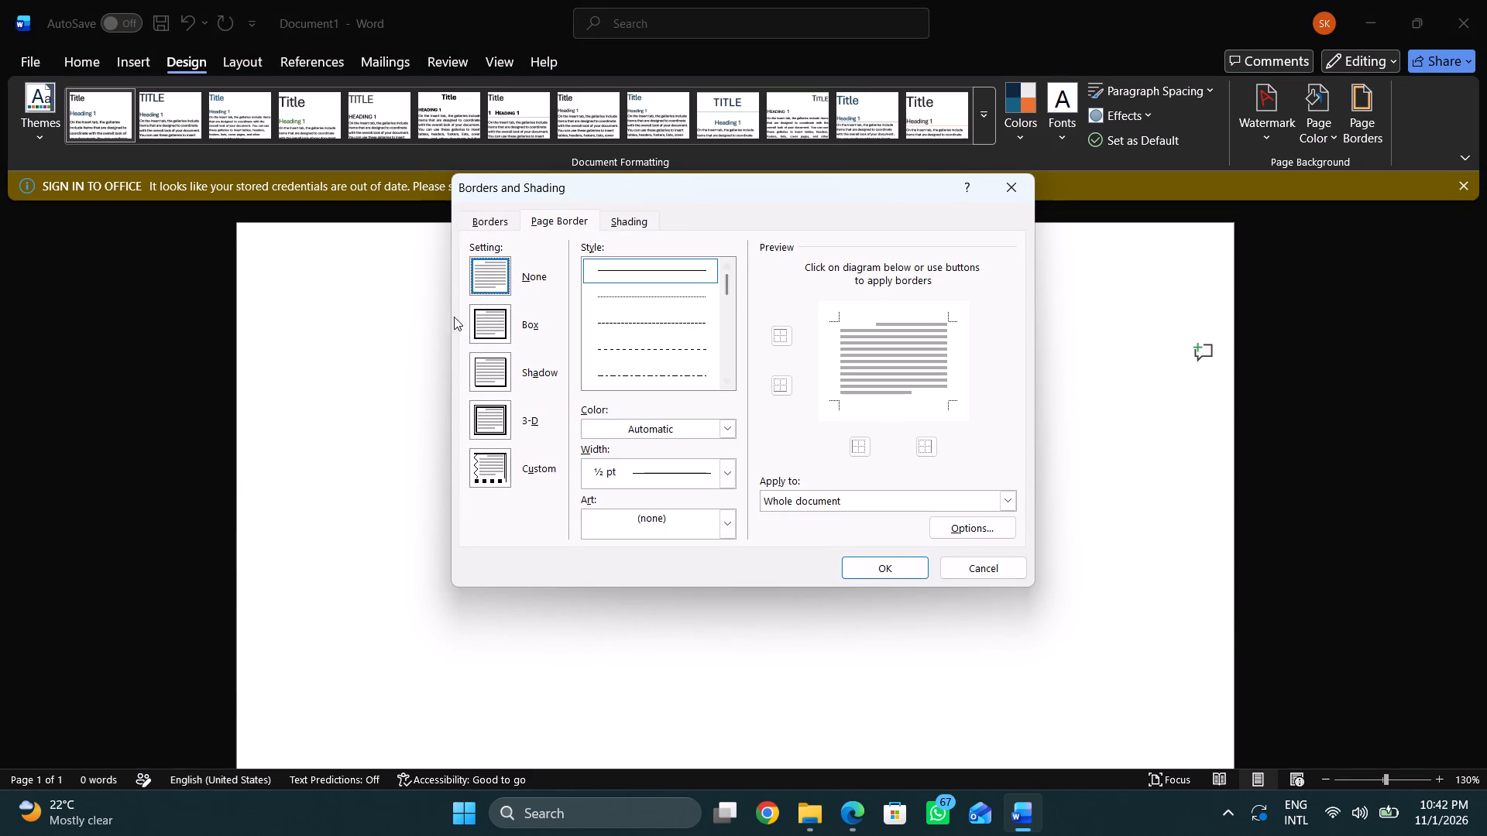
click(484, 329)
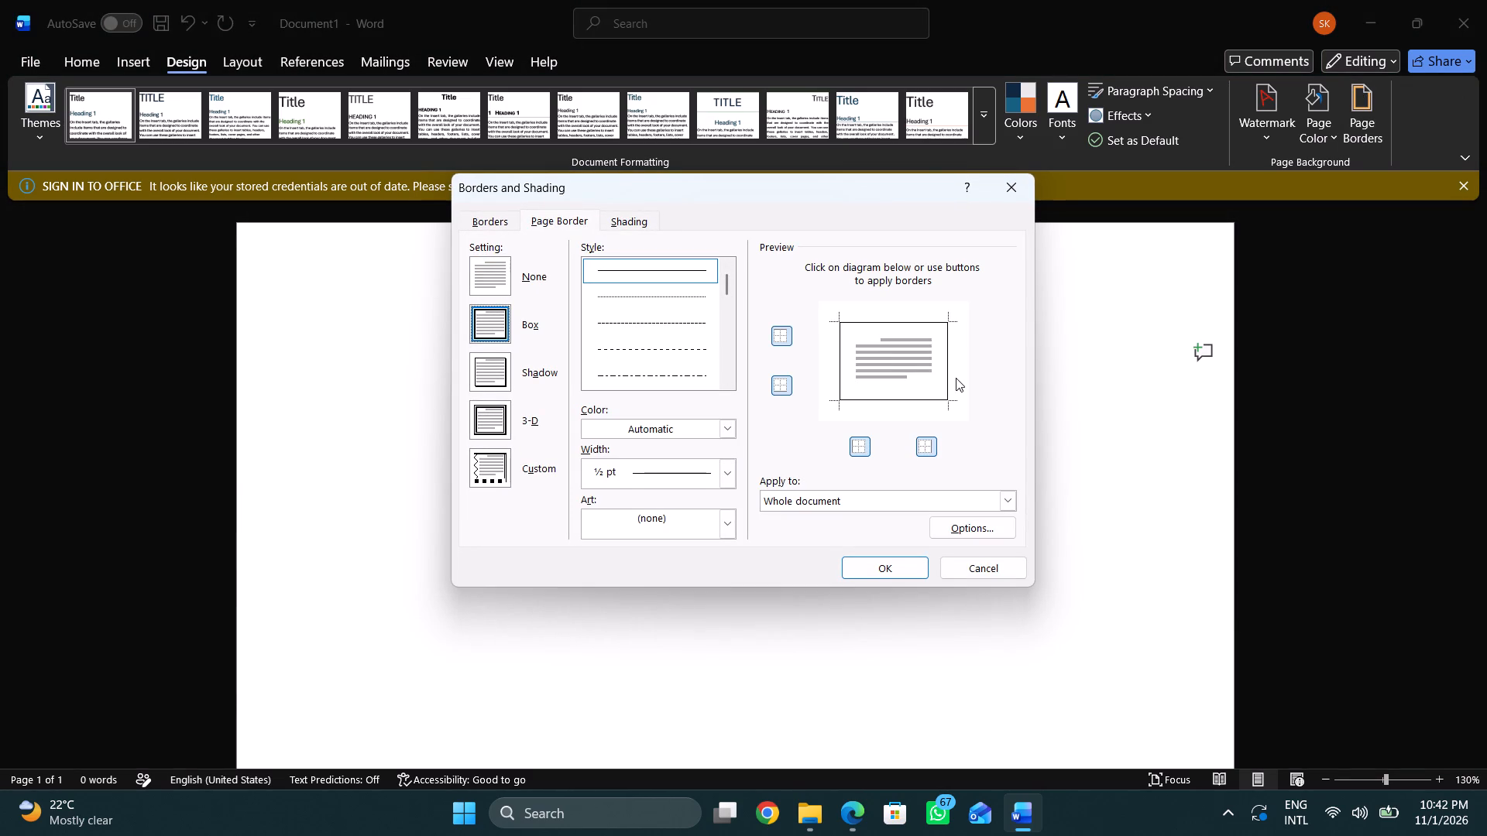
click(879, 579)
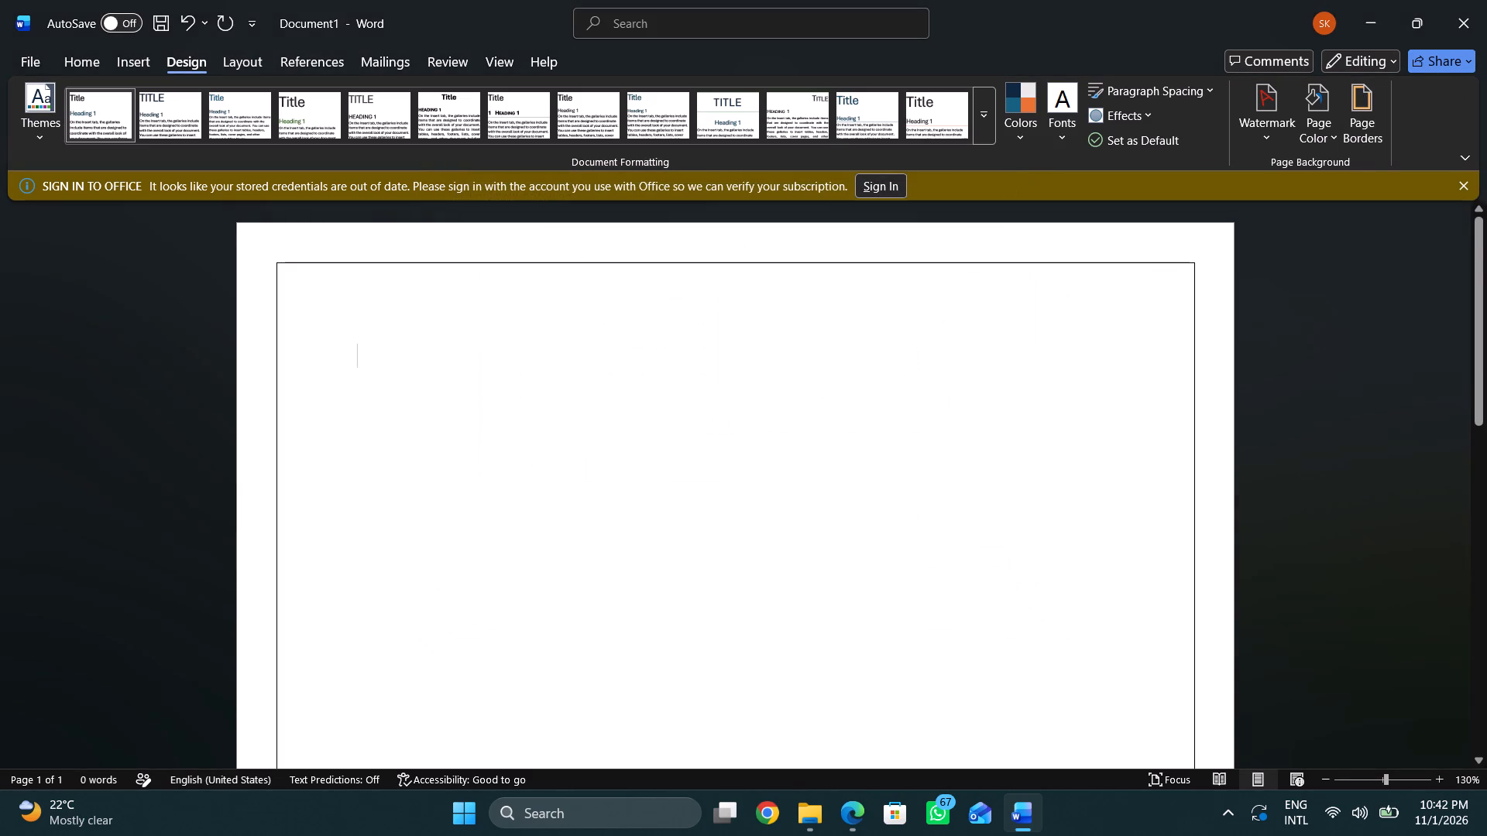
scroll(879, 579, down, 6)
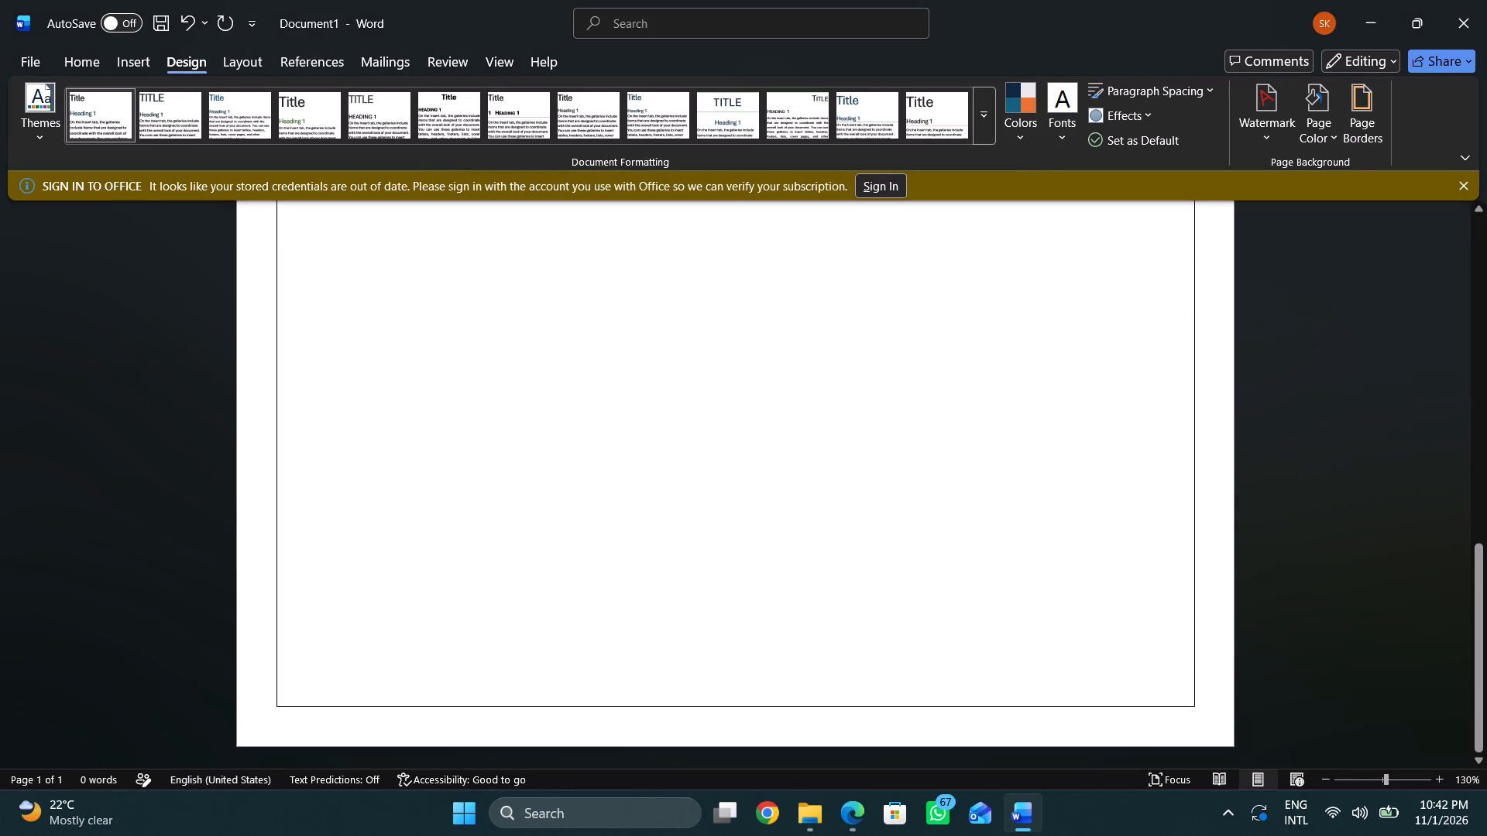
Start the text of the bordered page with the letter S on its first line.
key(s)
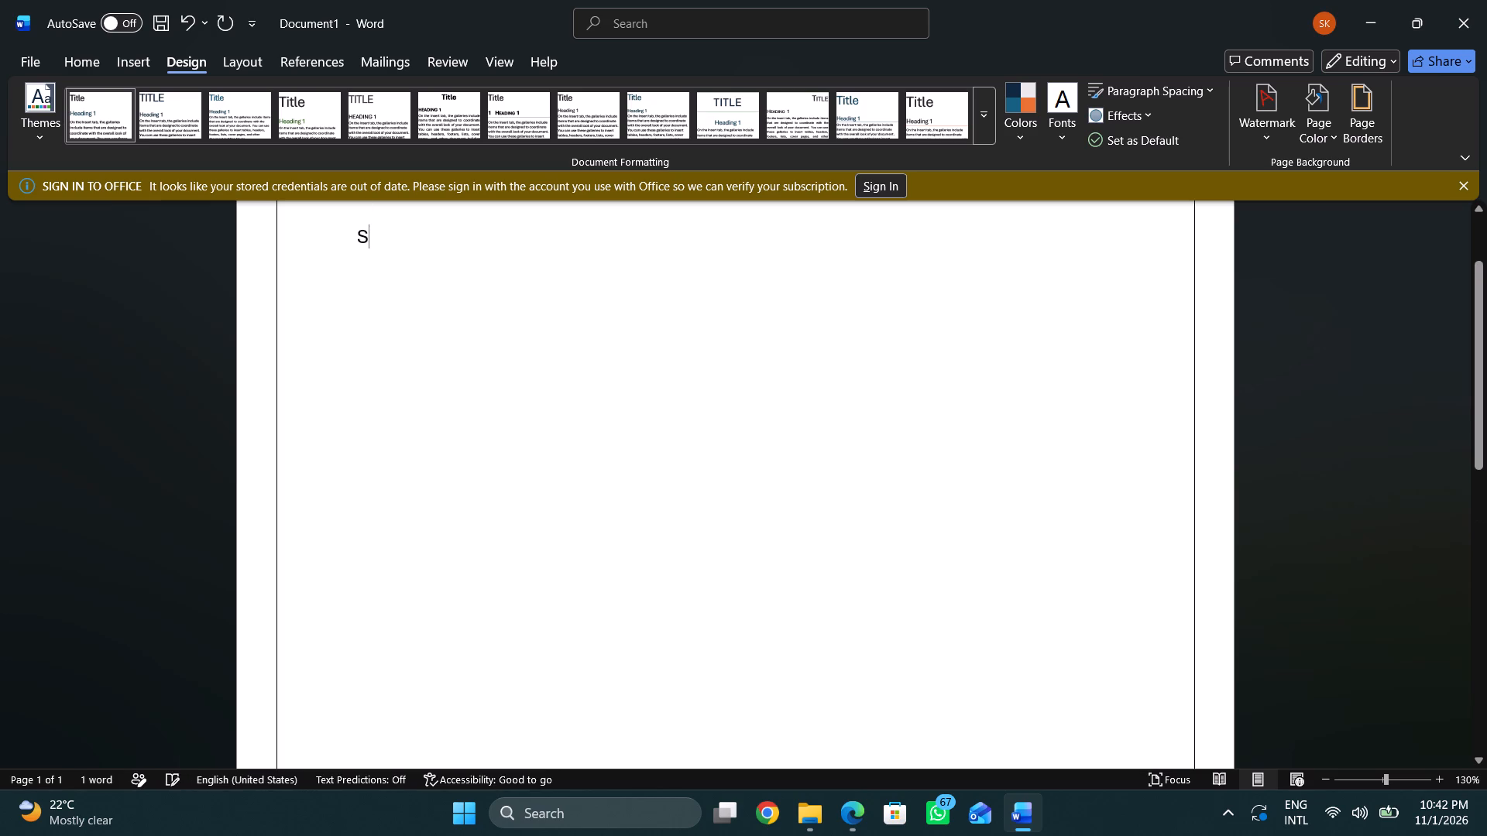
scroll(879, 579, down, 3)
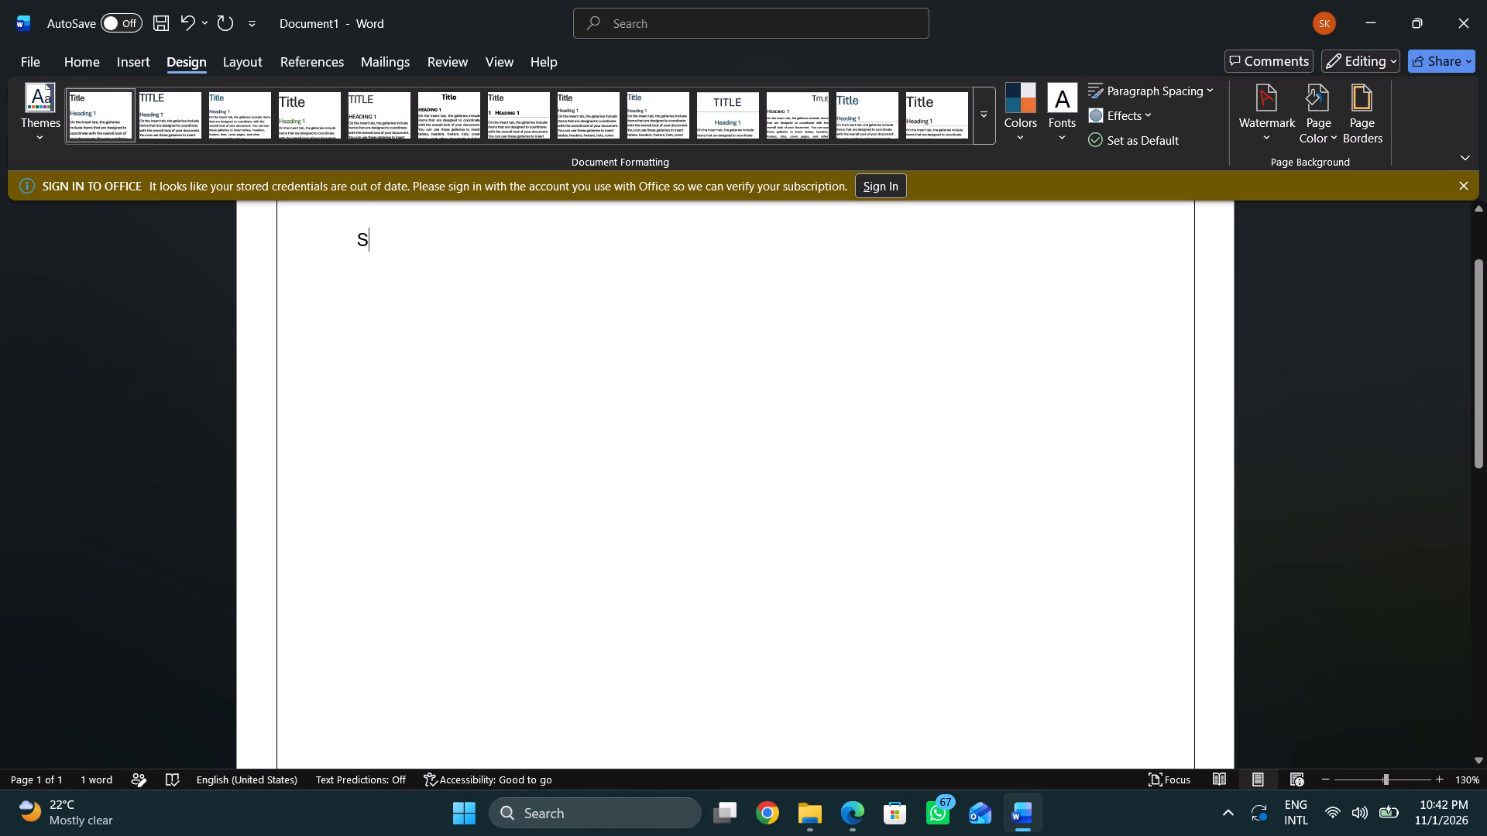